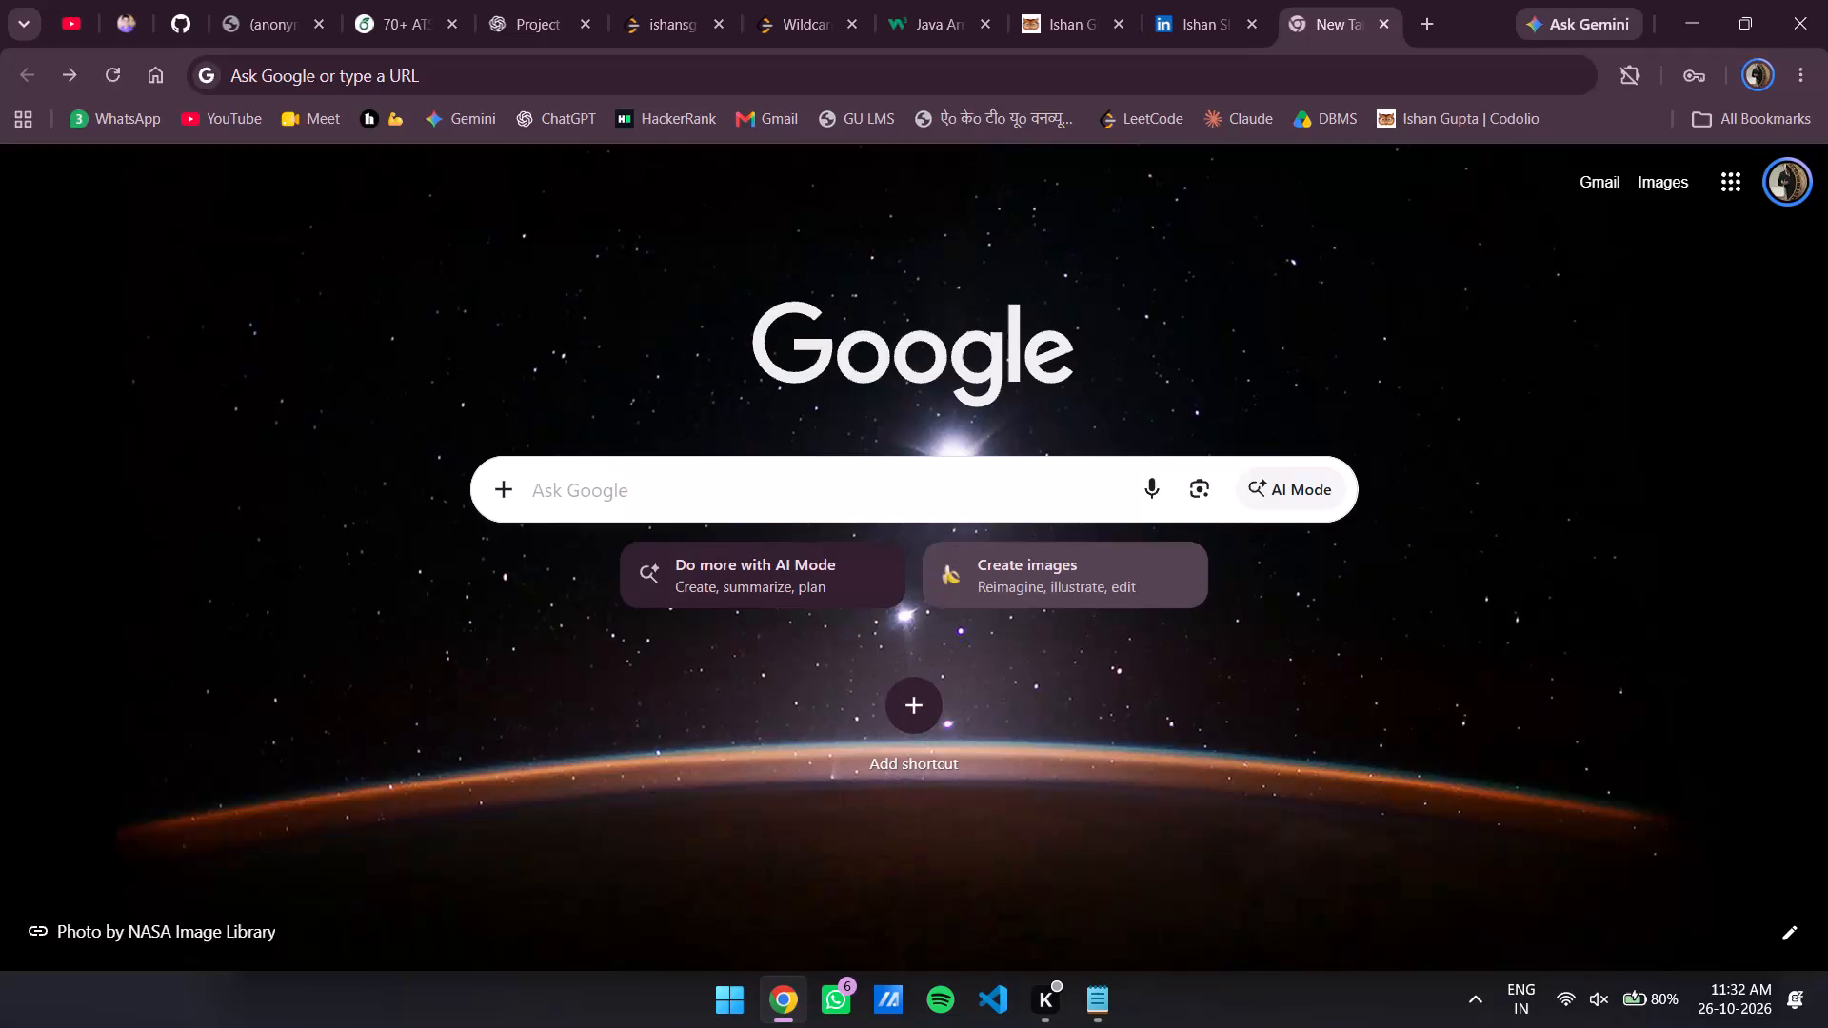
Open the Overleaf resume project and review the preview and source down to the Achievements section.
left_click(397, 0)
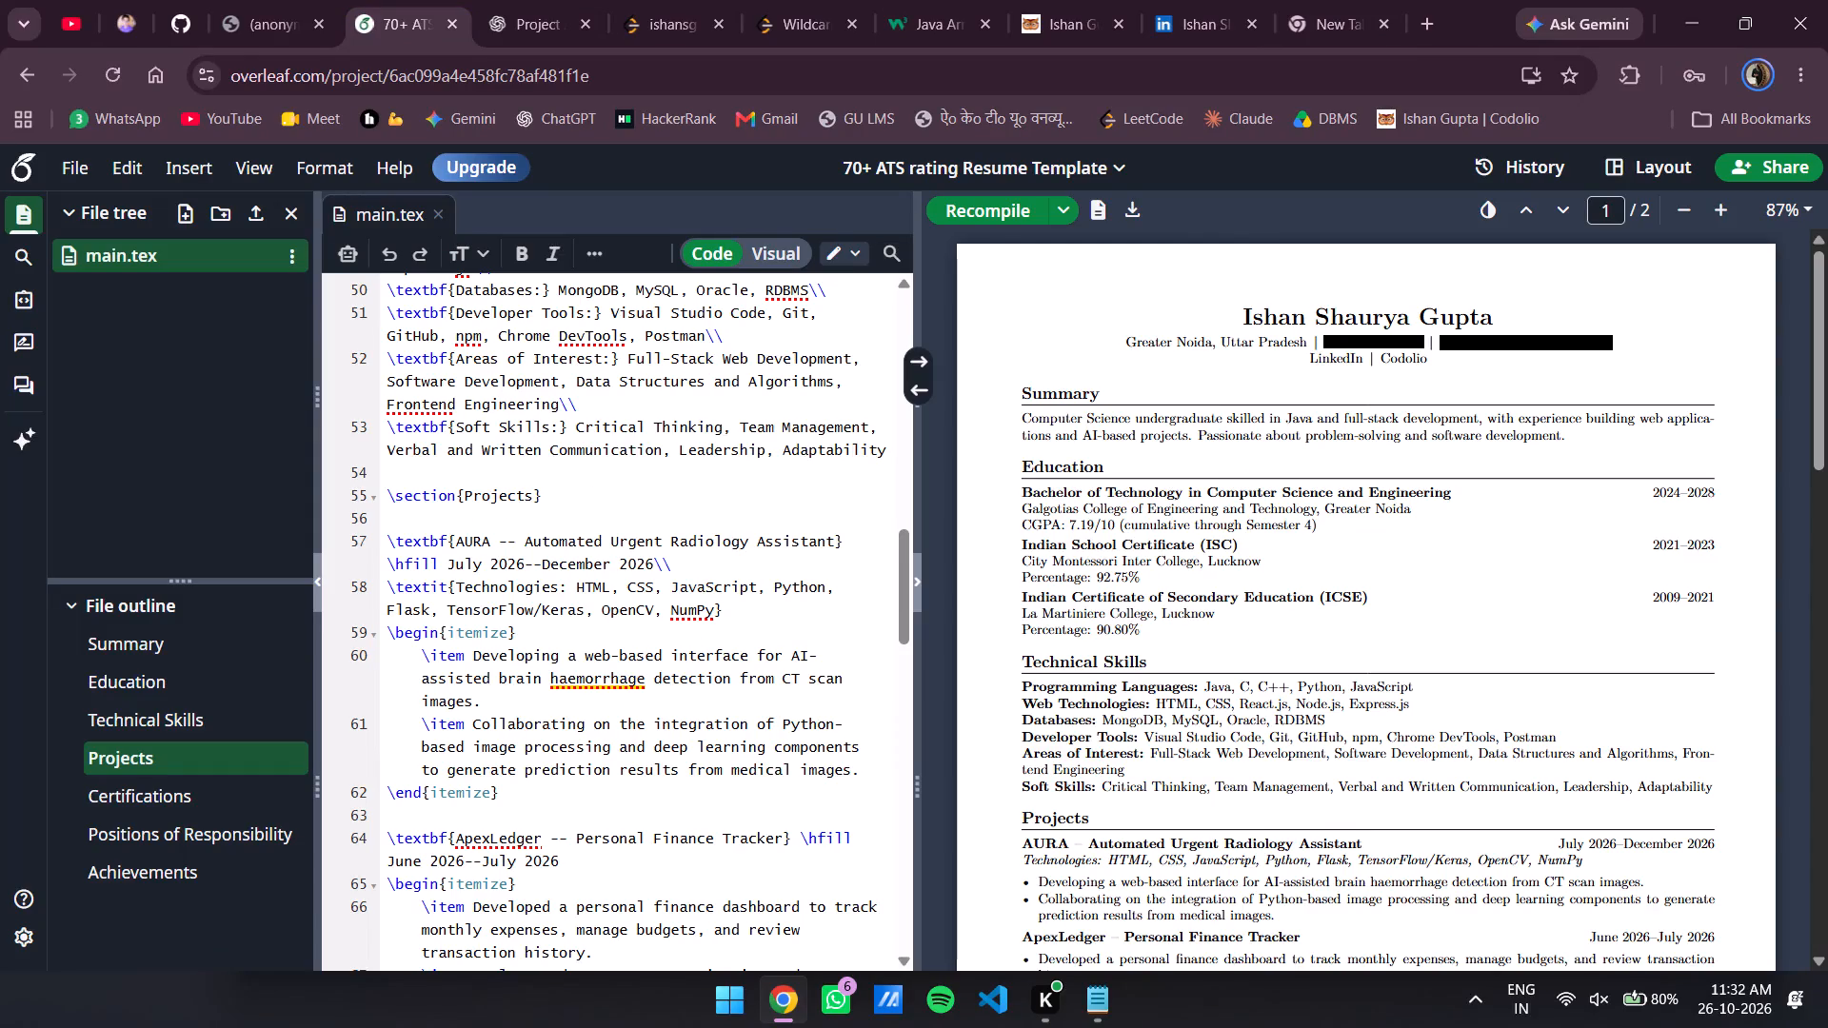
scroll(1367, 752, "down", 3)
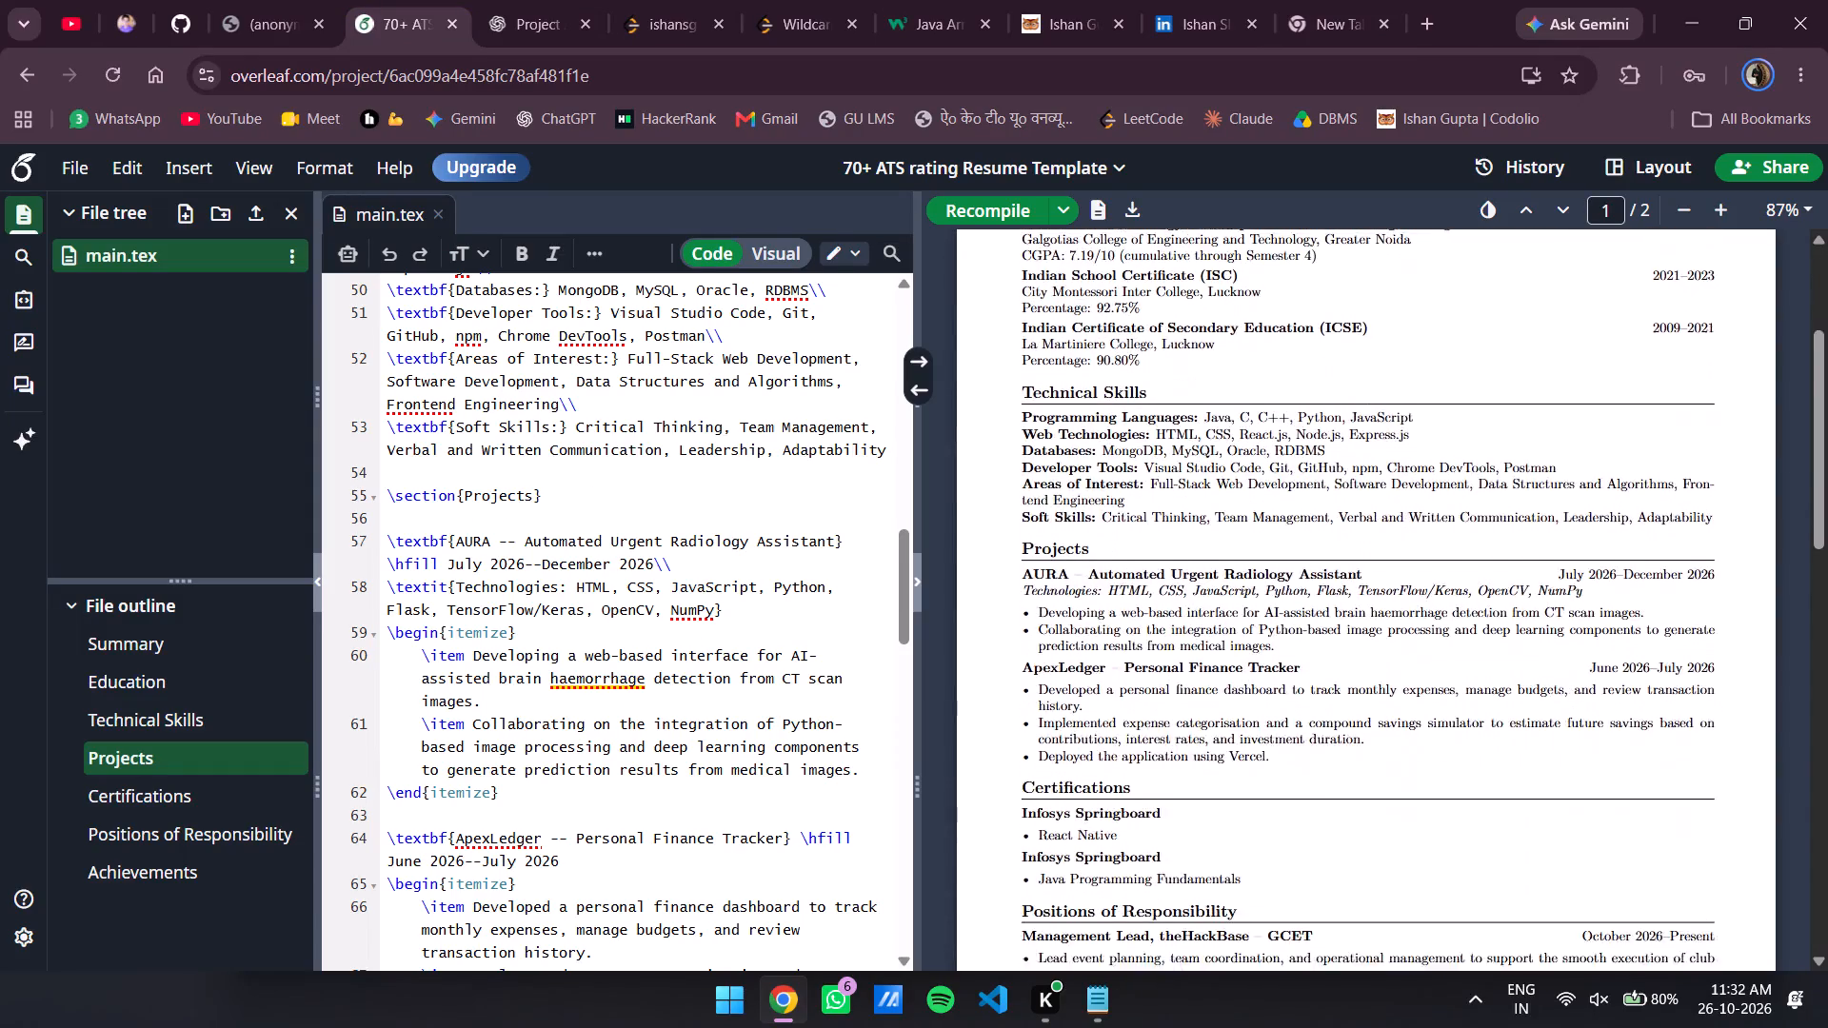
scroll(1367, 752, "down", 2)
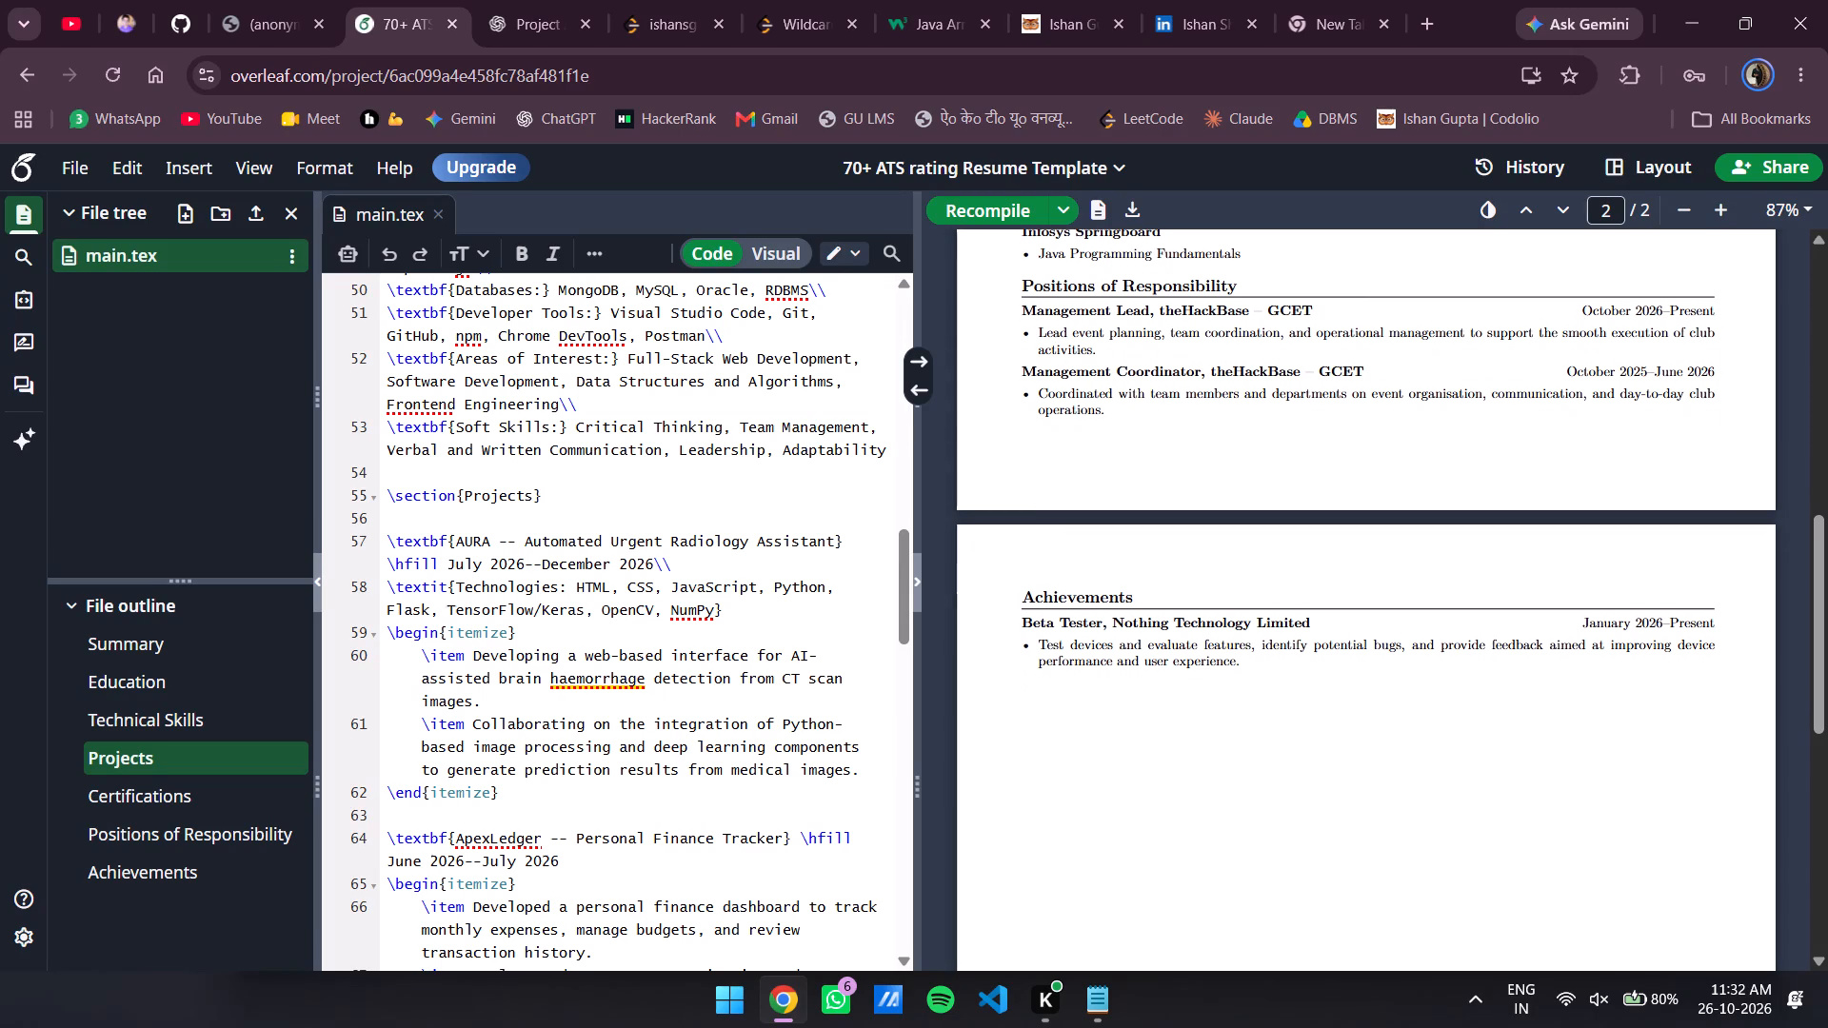
scroll(671, 784, "down", 5)
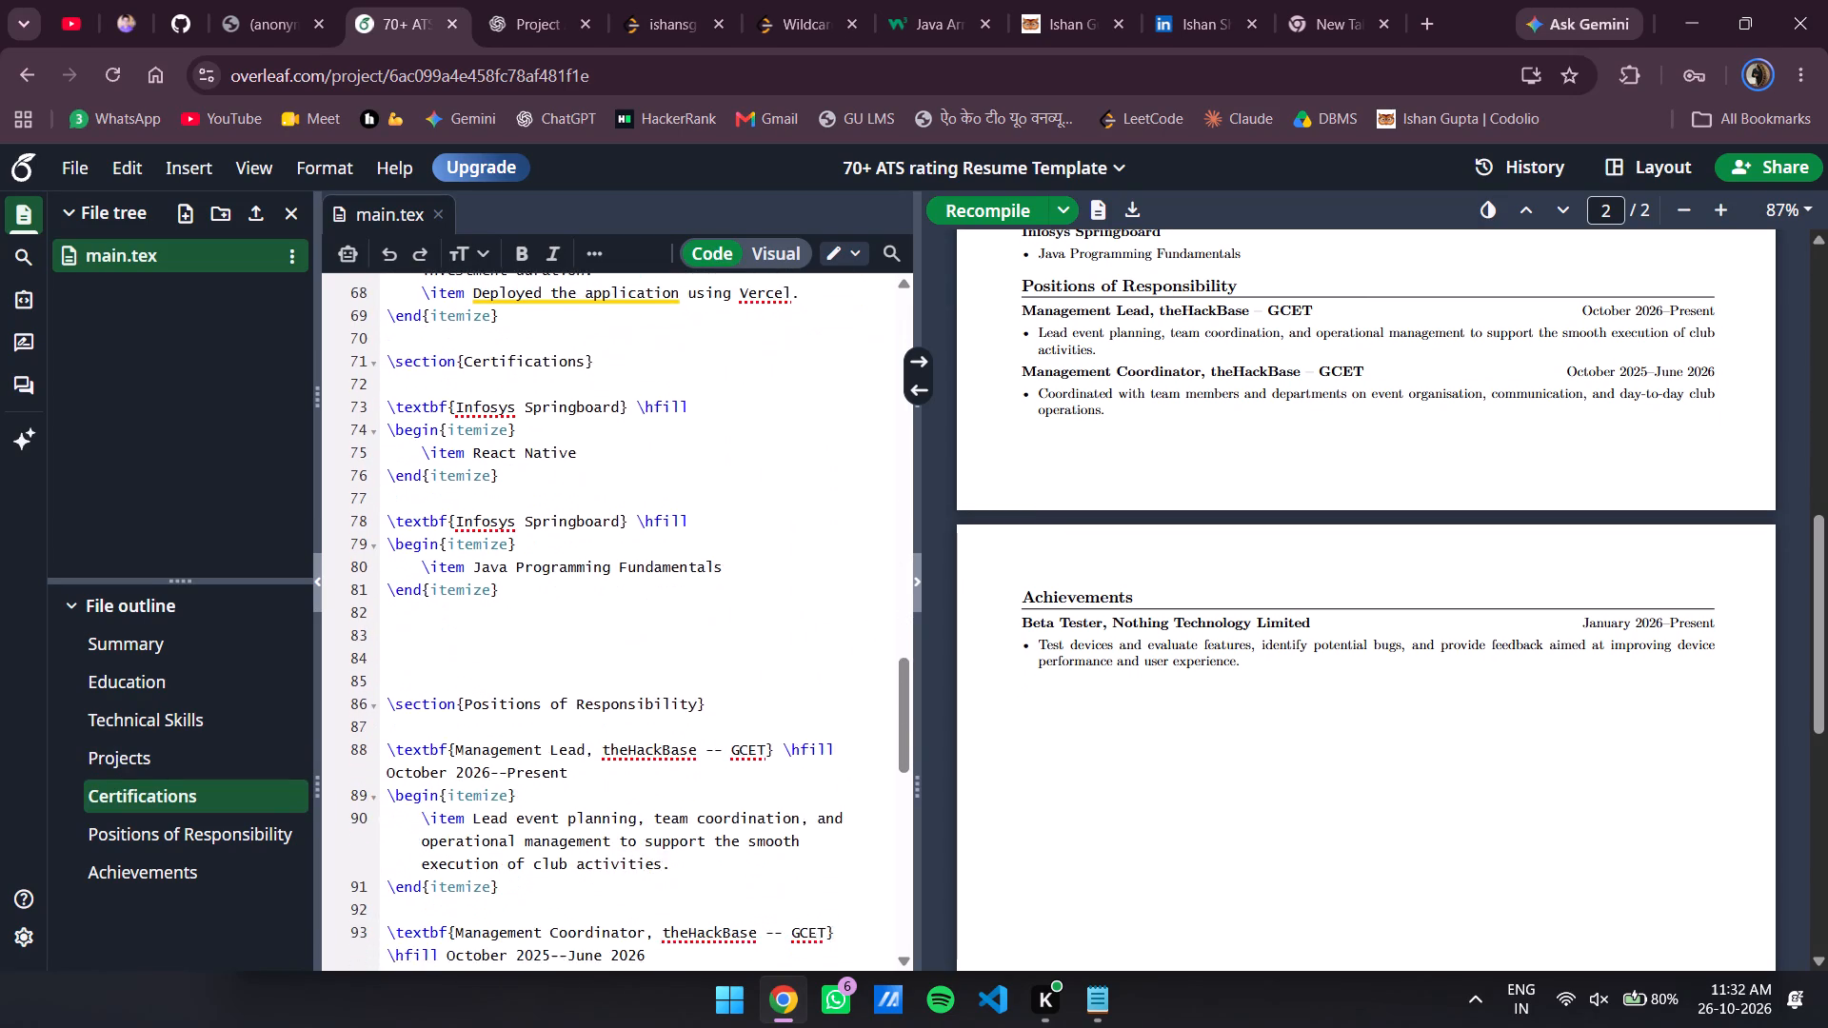
scroll(671, 784, "down", 5)
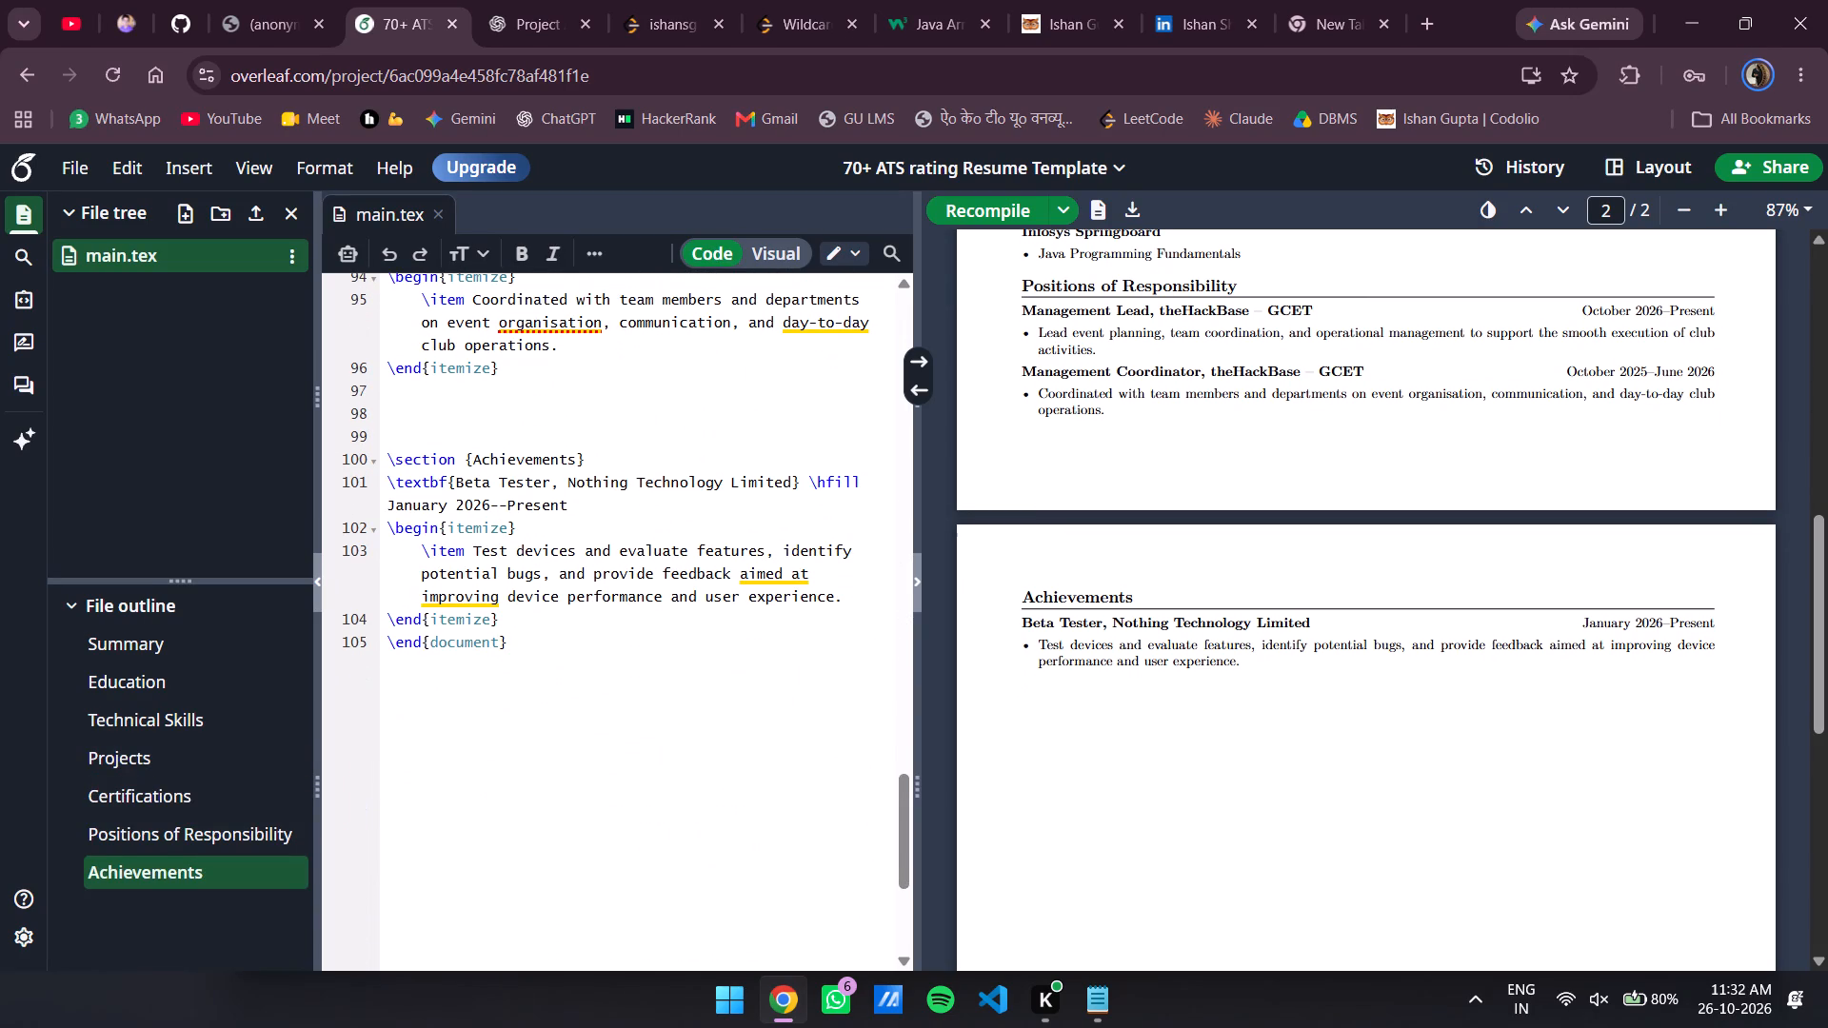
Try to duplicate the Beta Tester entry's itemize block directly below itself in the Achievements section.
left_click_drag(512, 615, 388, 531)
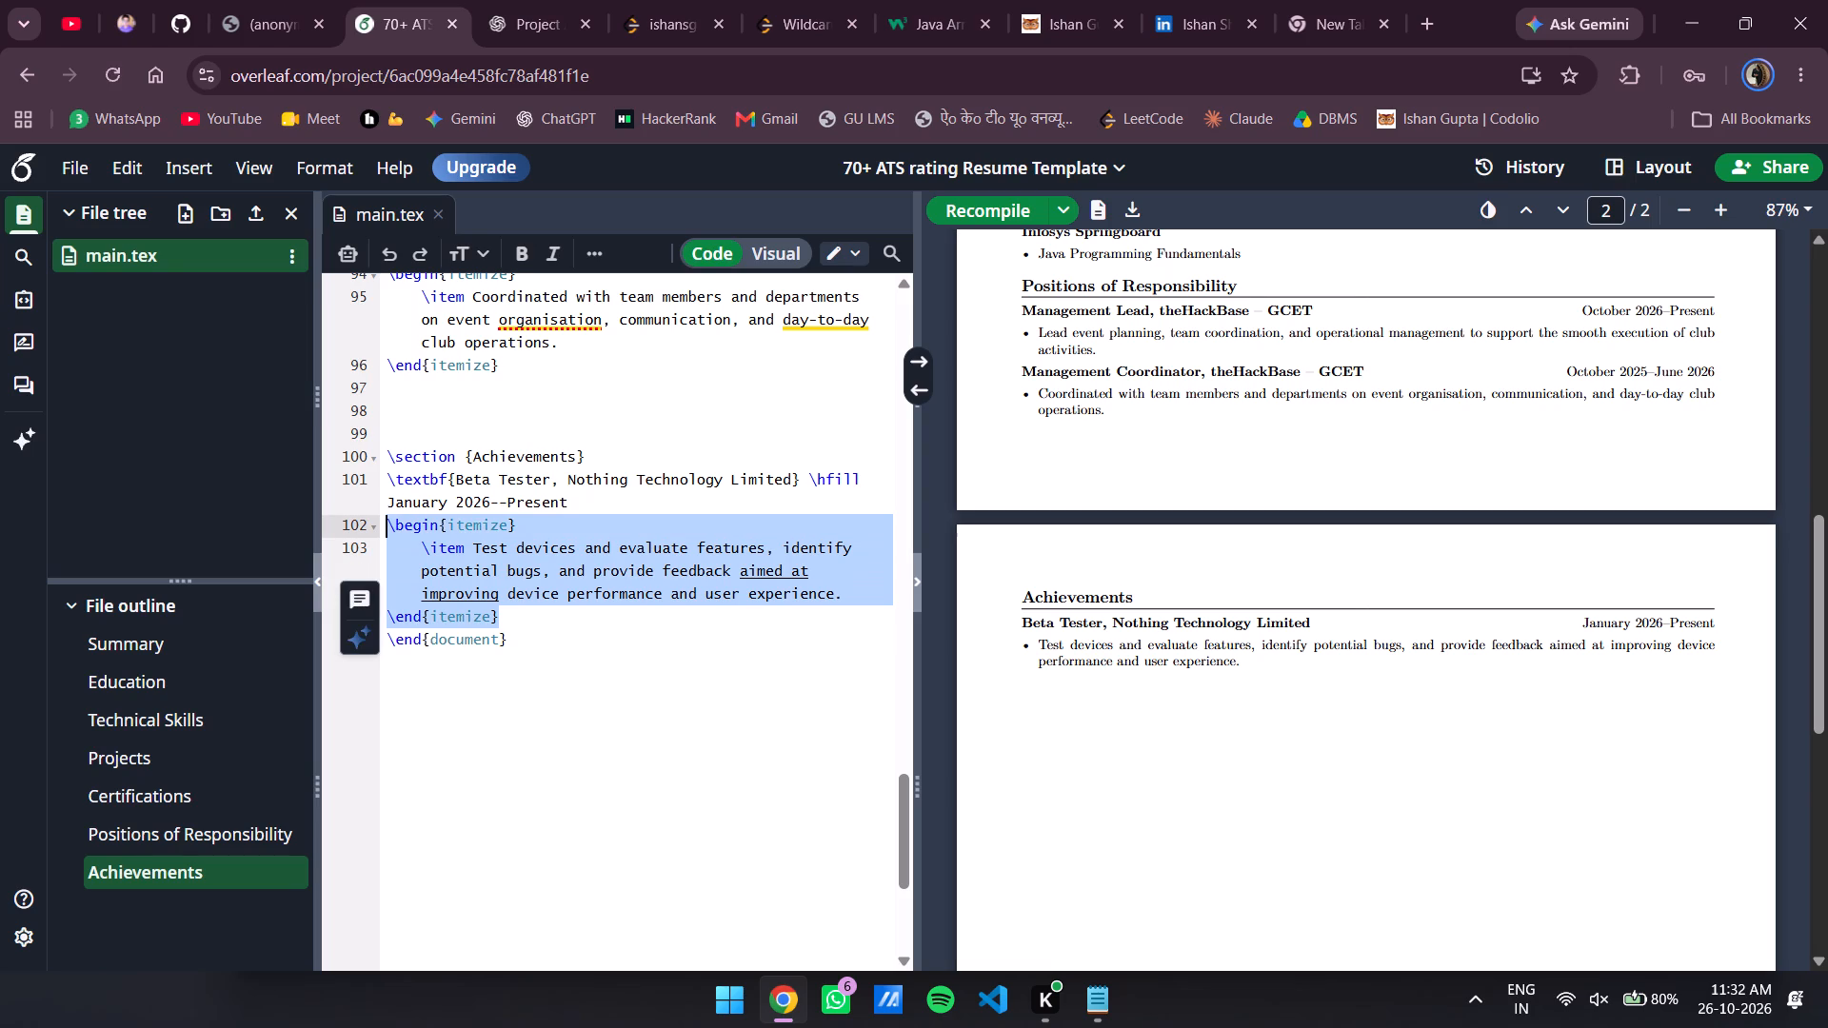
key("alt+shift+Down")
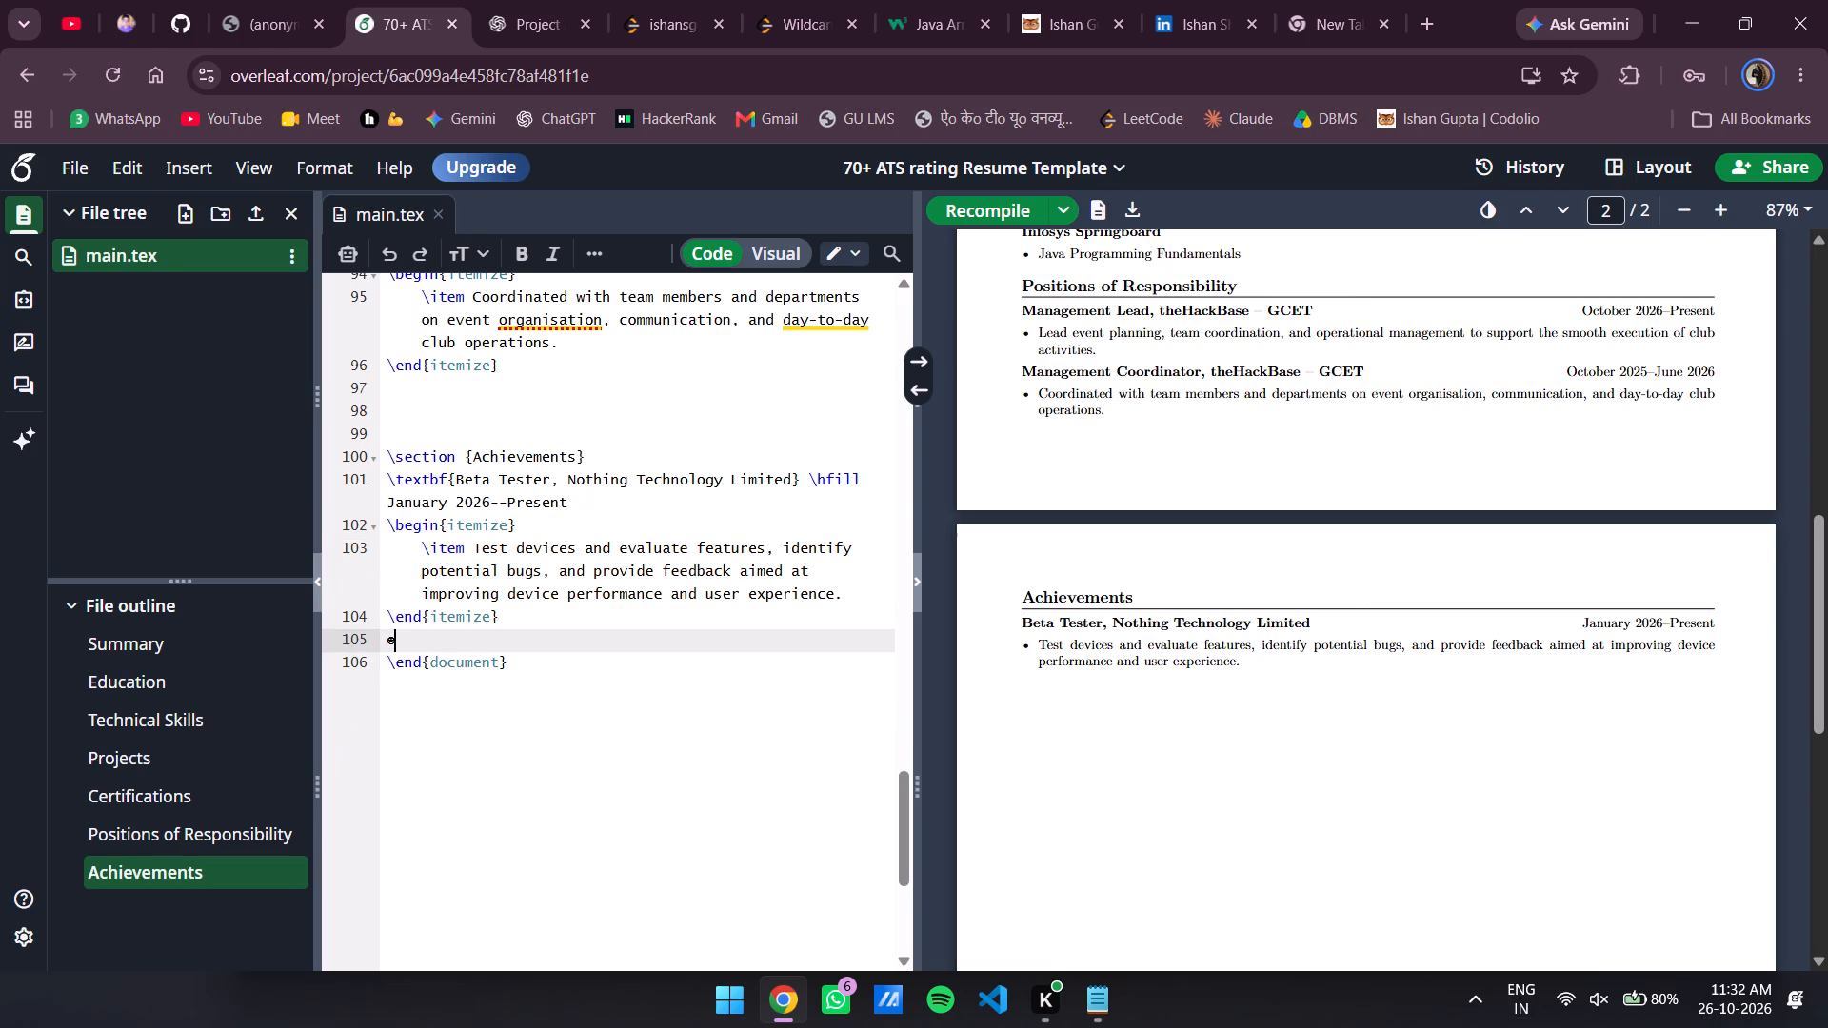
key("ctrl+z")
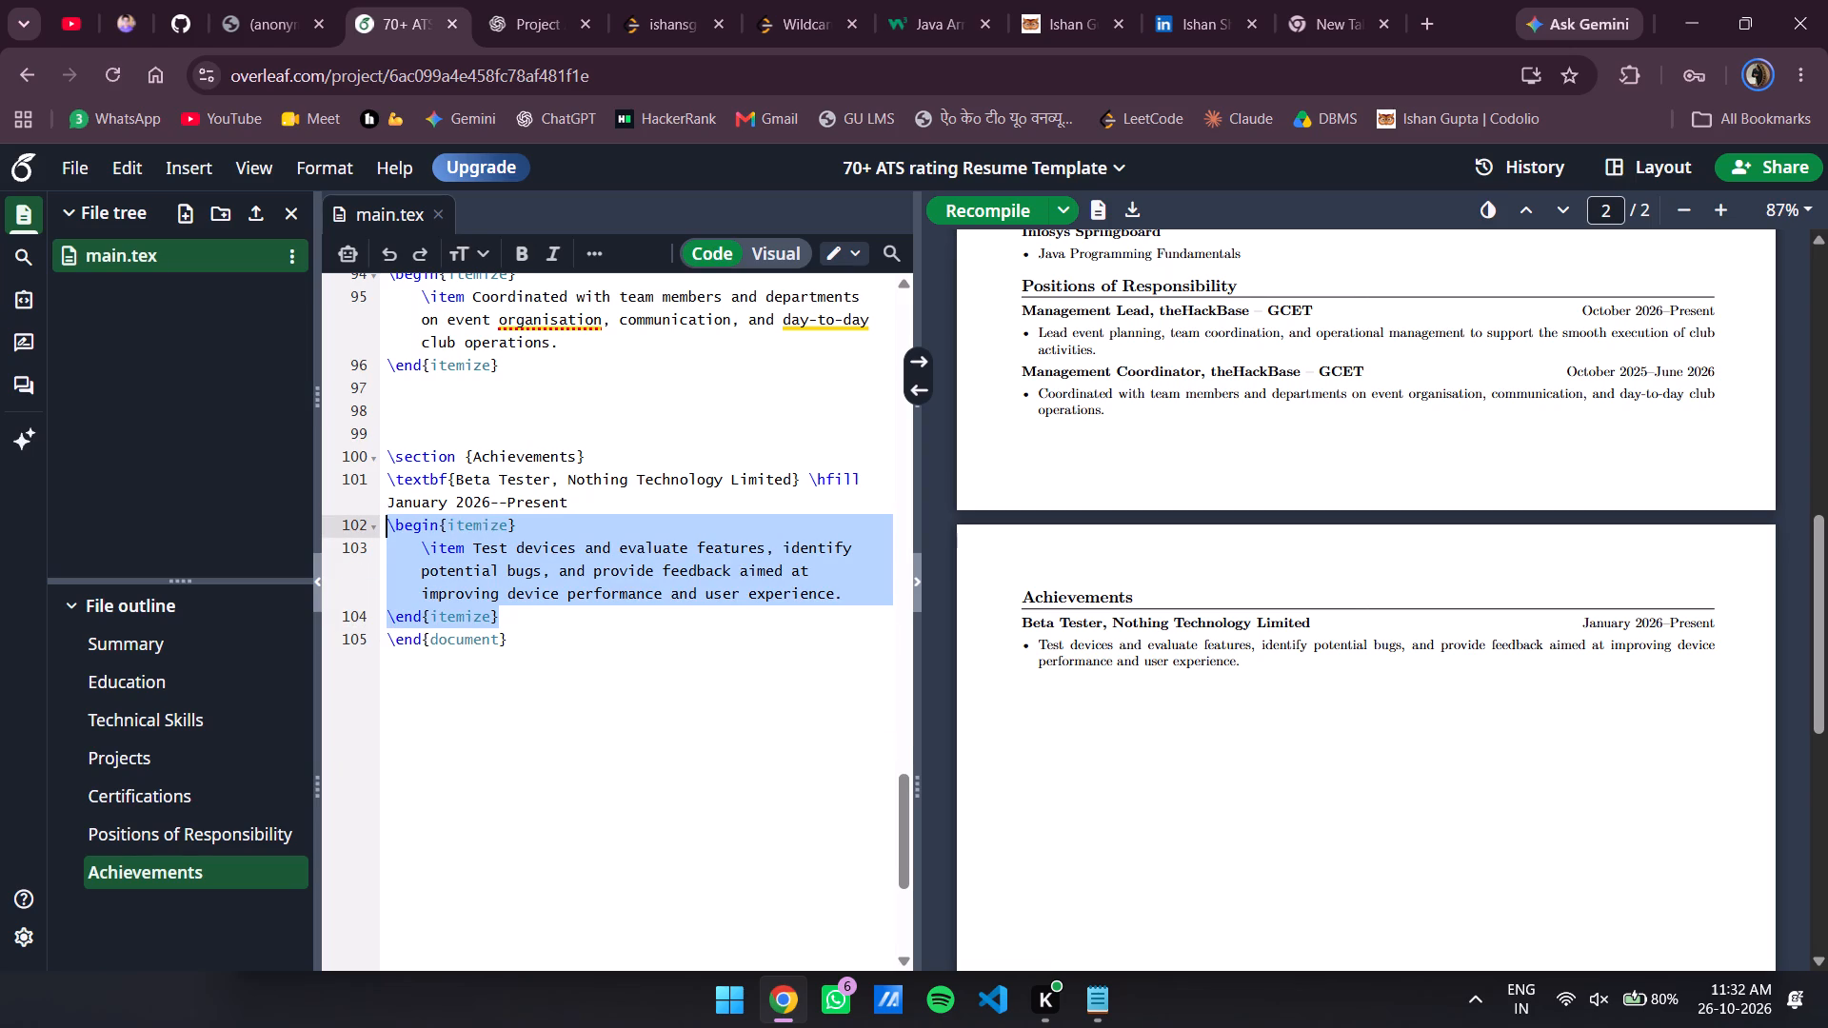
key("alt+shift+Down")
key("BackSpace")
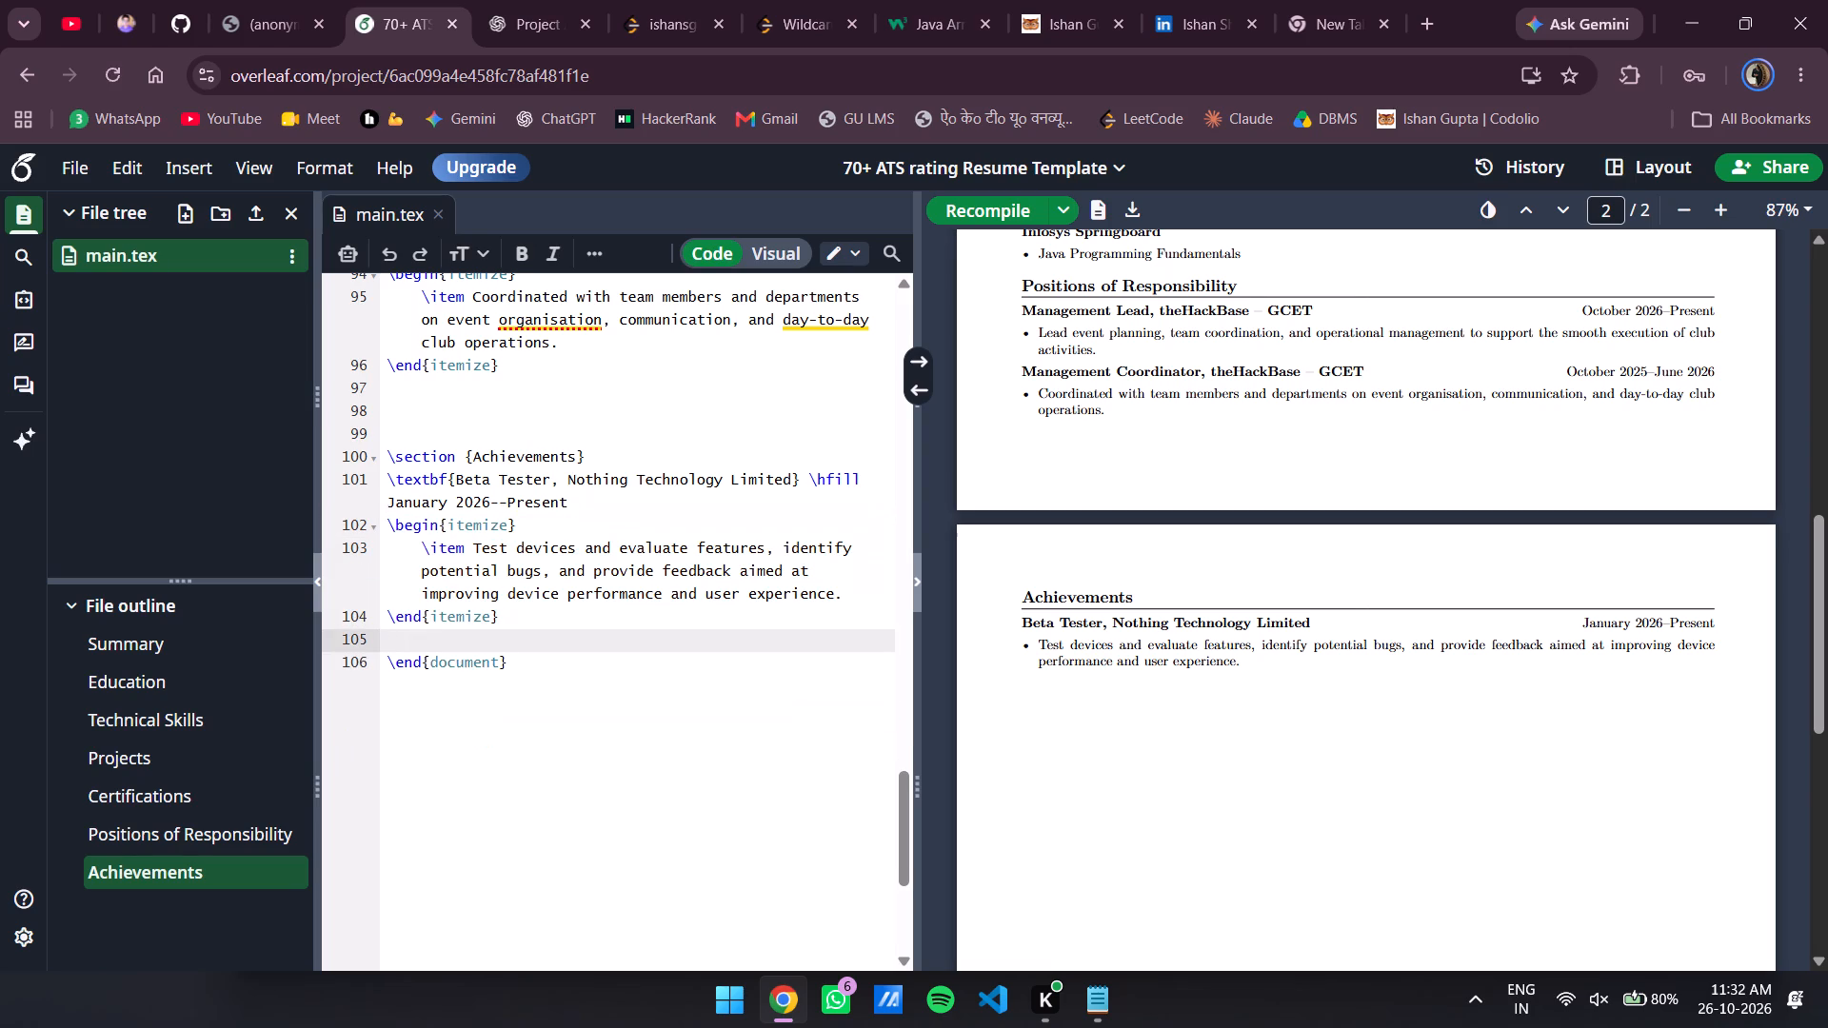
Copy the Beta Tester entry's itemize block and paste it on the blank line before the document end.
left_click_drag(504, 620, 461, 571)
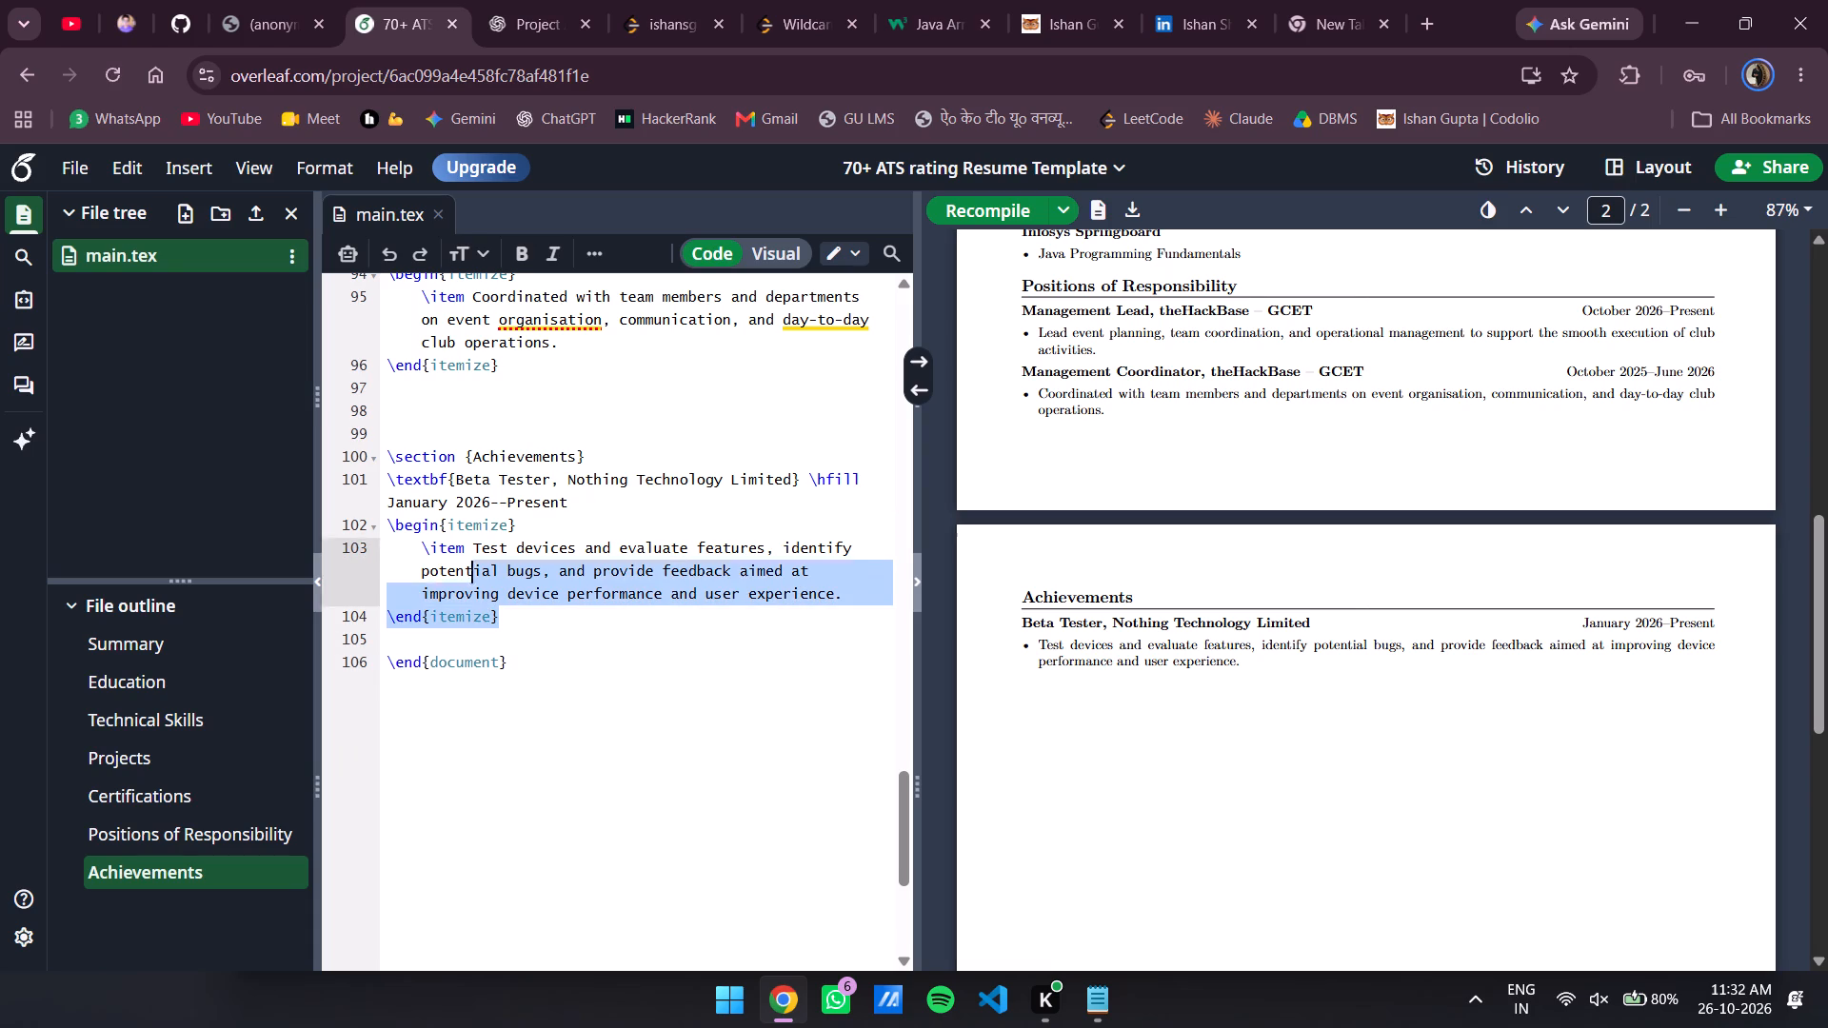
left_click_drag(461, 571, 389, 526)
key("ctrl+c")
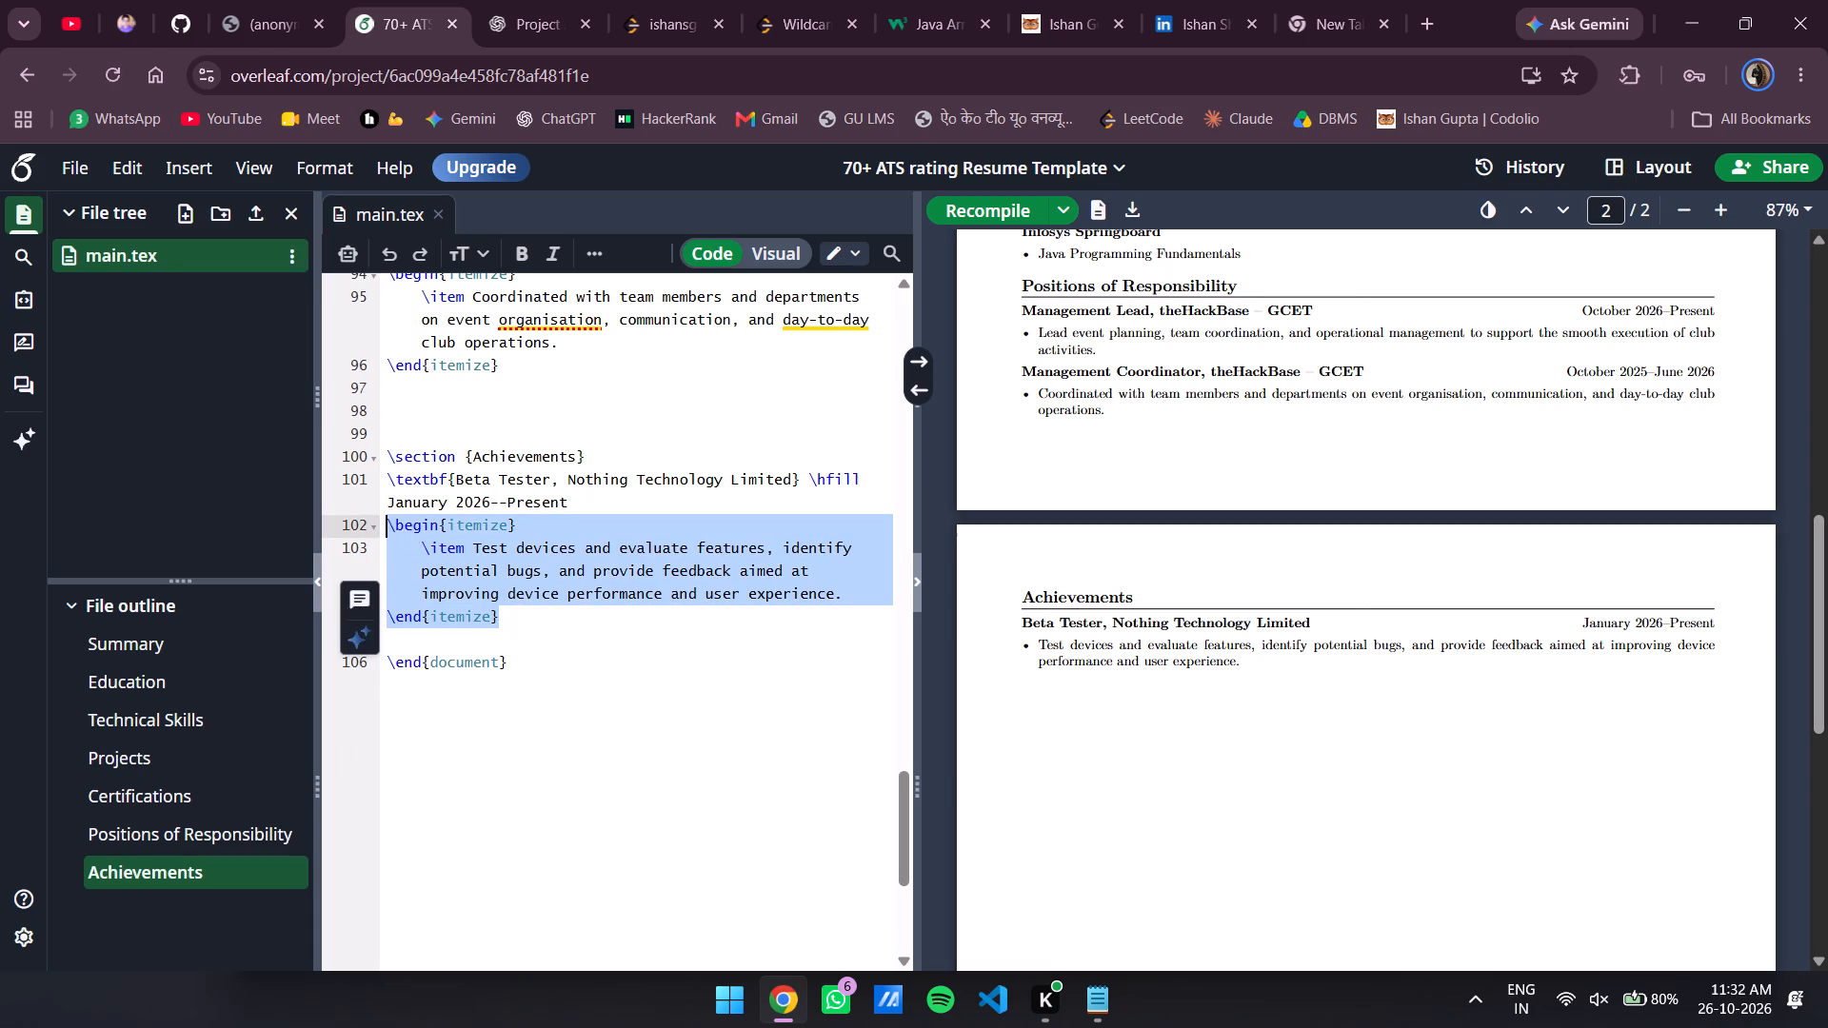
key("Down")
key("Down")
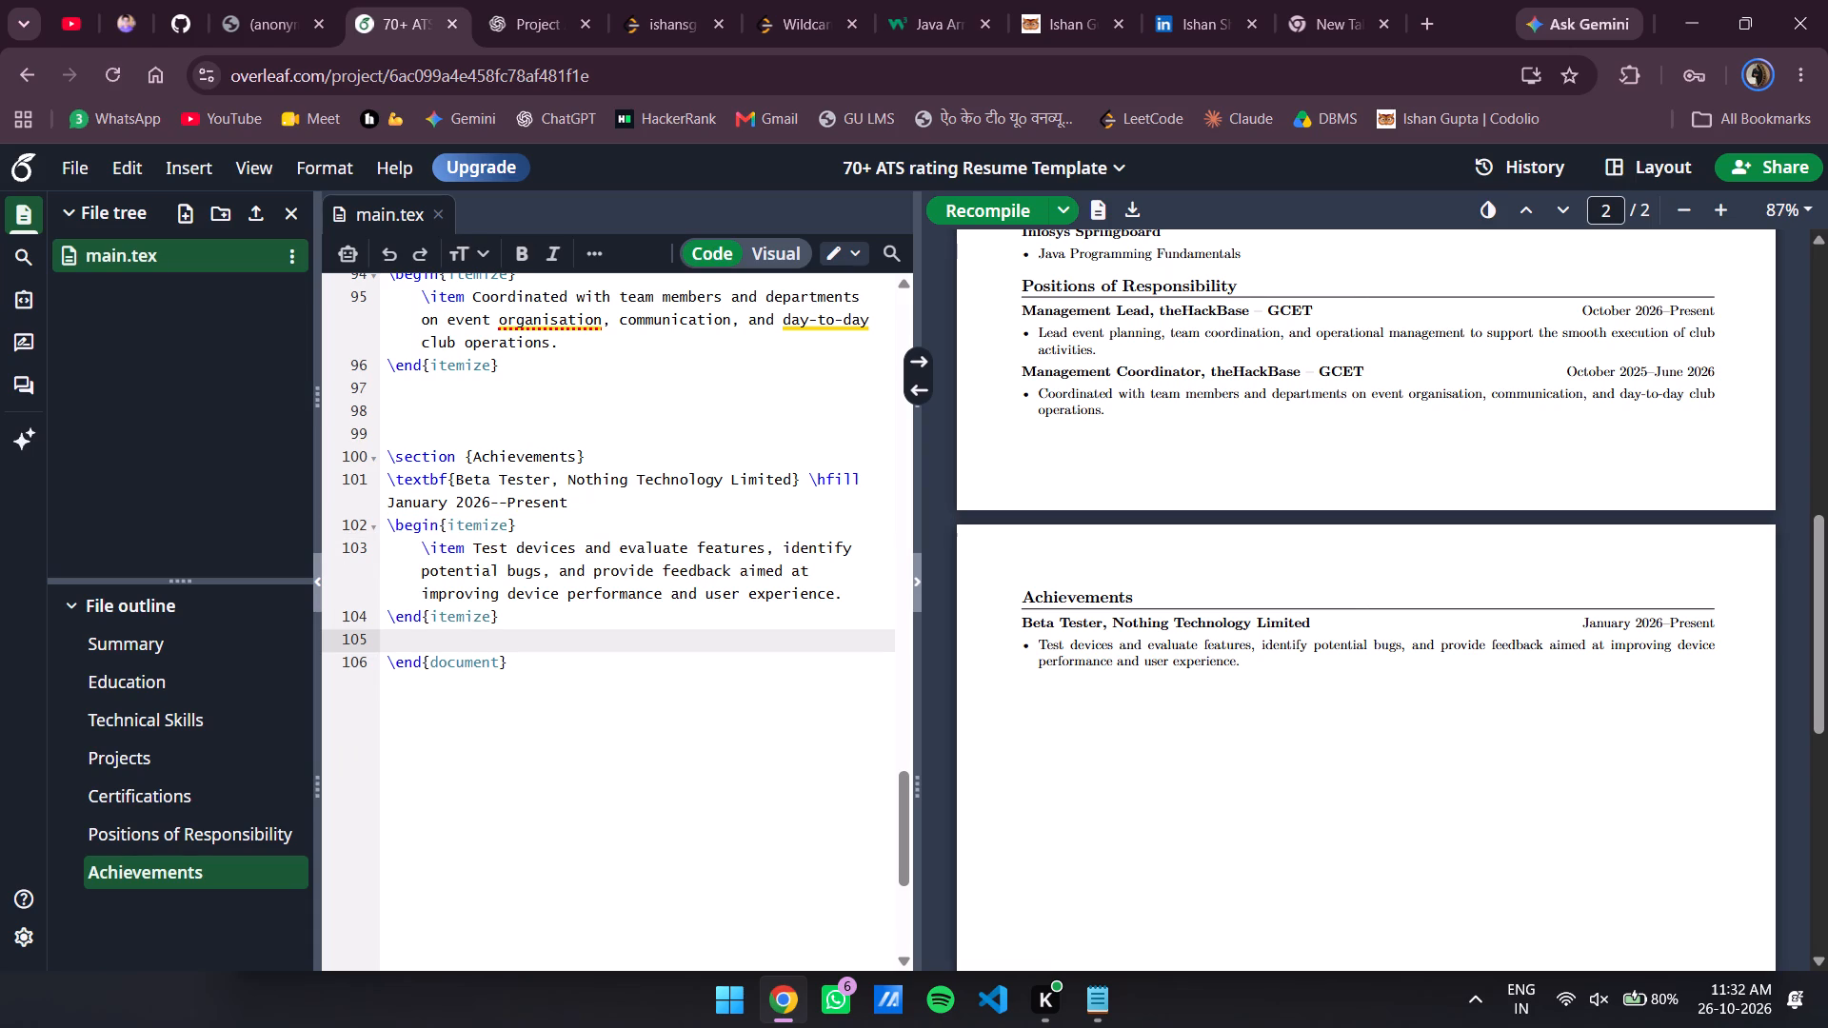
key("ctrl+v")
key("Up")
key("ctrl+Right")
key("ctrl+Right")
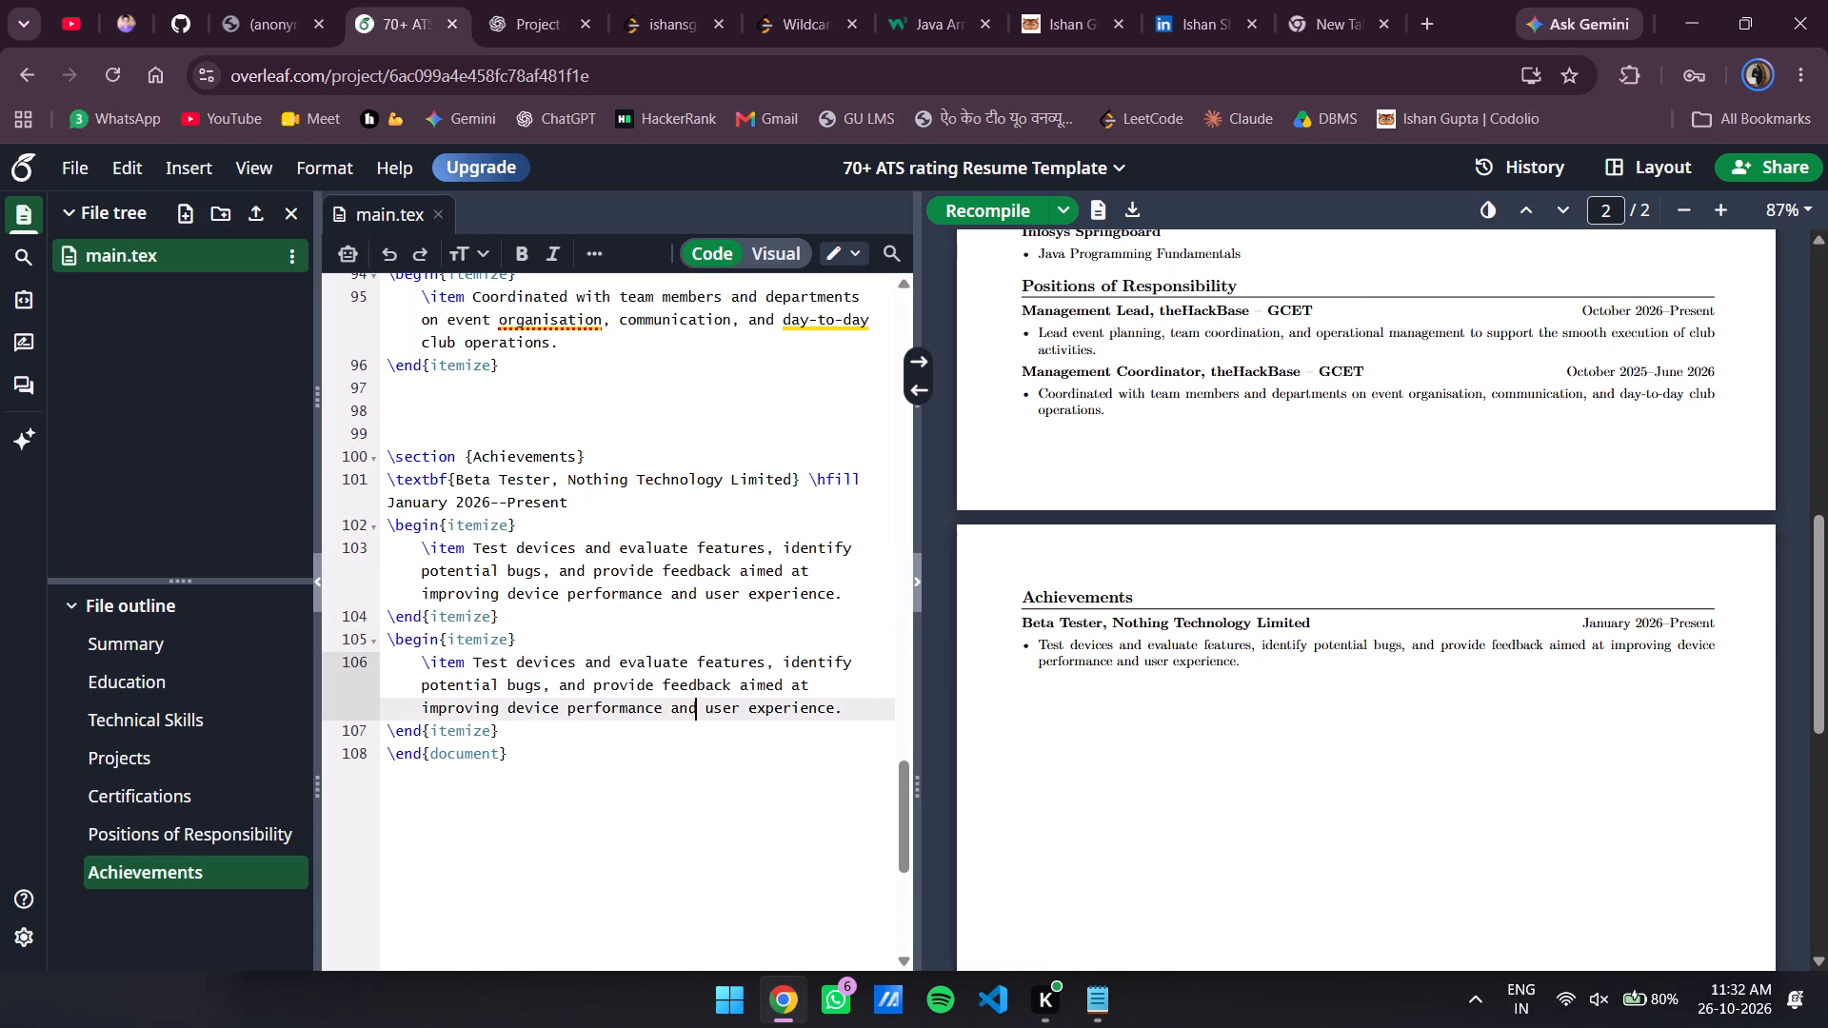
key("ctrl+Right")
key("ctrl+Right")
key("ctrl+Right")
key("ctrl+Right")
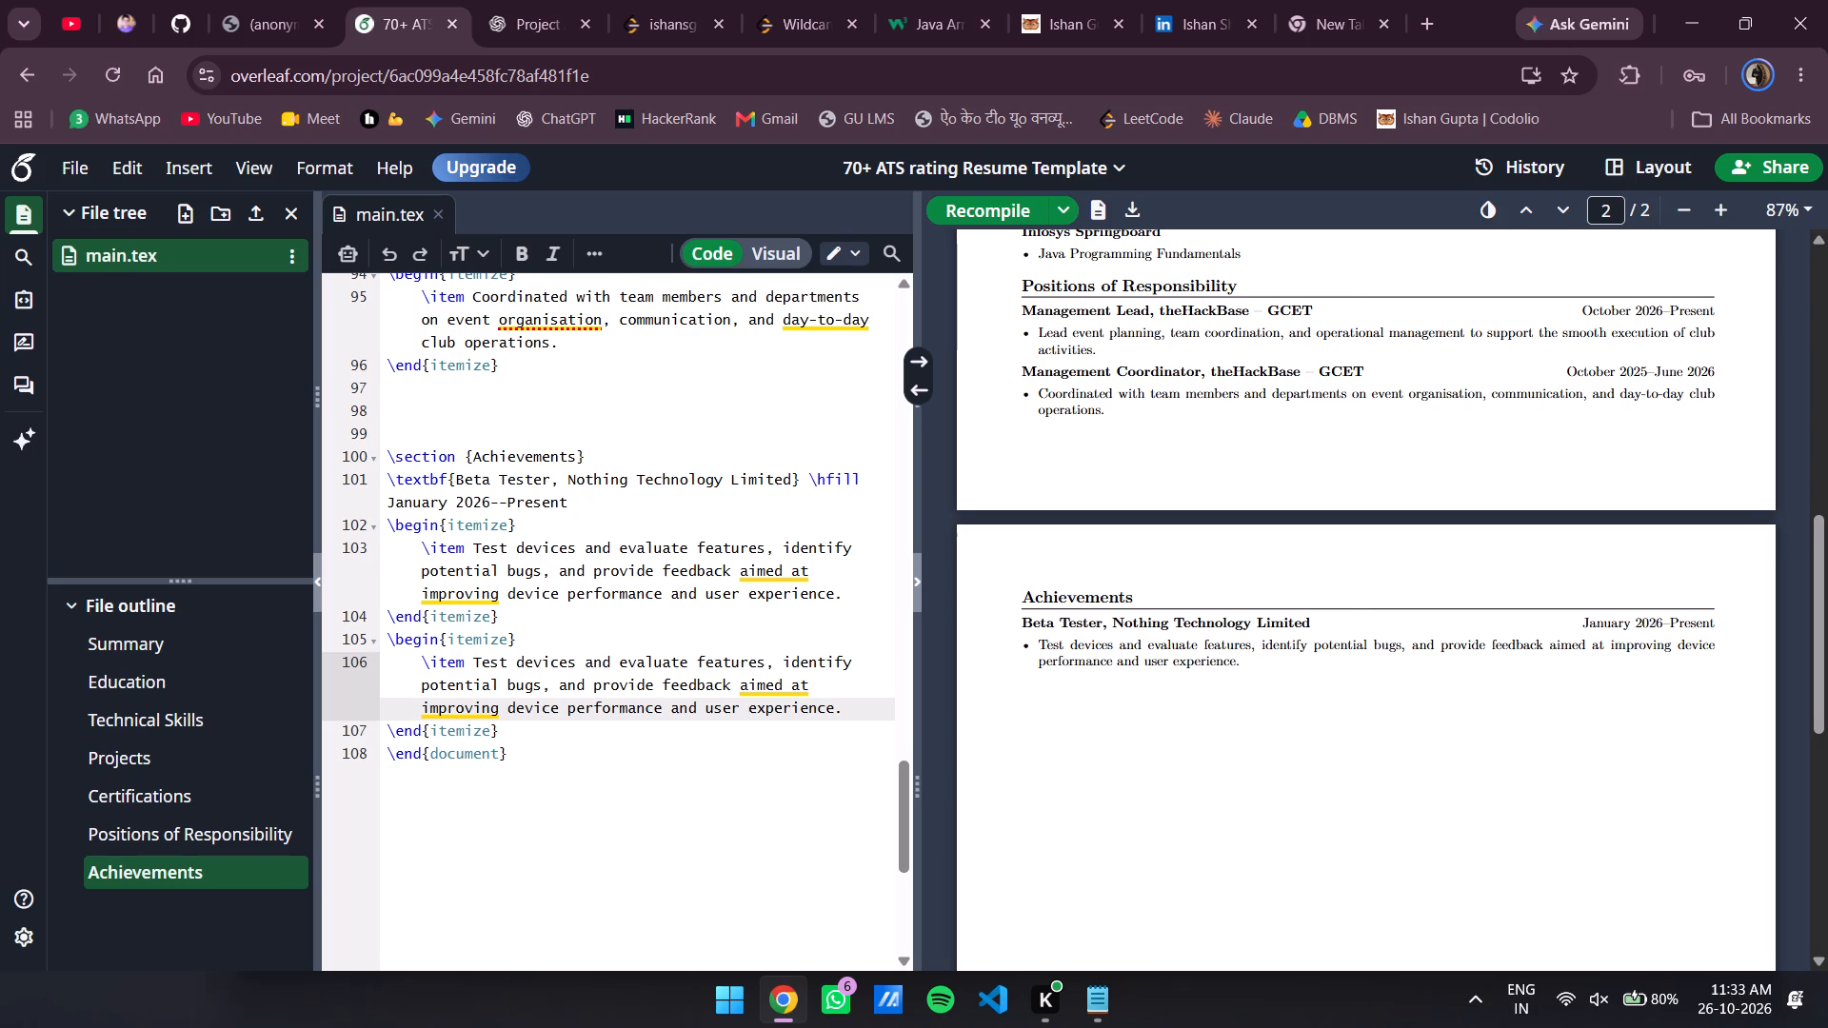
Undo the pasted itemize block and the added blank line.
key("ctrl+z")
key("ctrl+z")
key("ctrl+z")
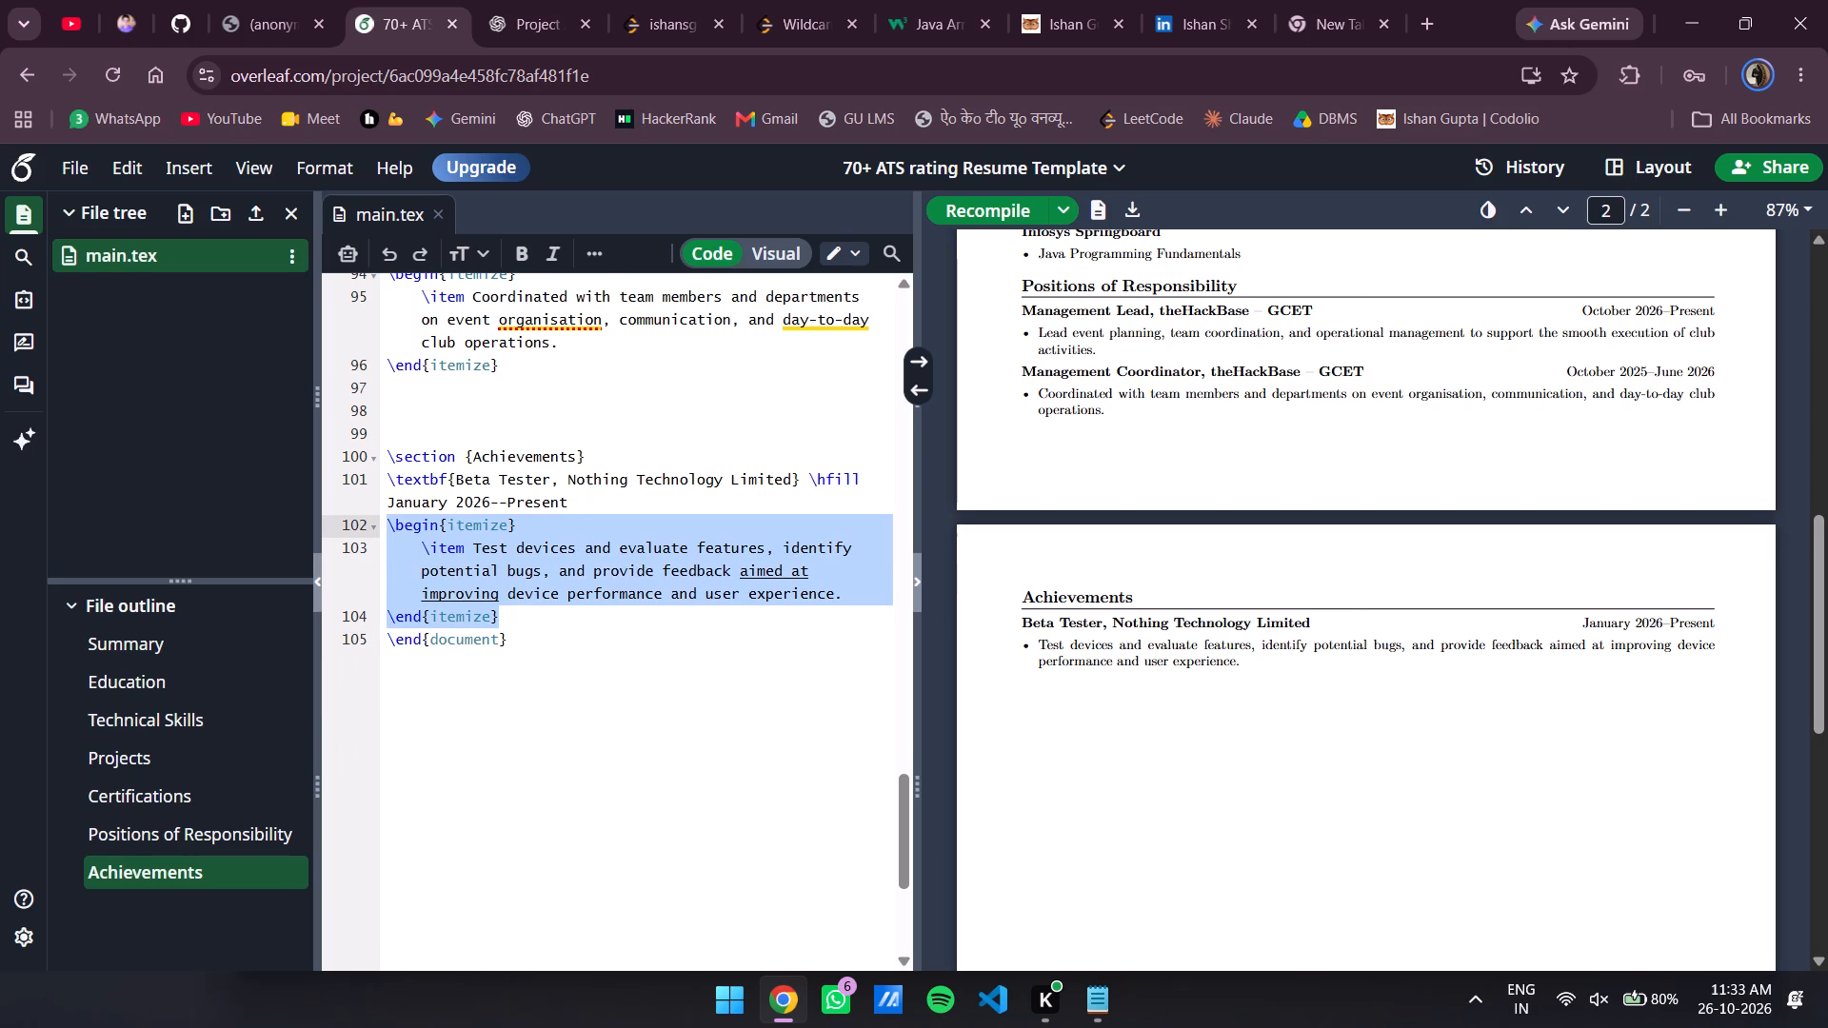
Duplicate the full Beta Tester entry, including its bold title line and itemize block, below the original in Achievements.
left_click_drag(387, 478, 513, 614)
key("ctrl+c")
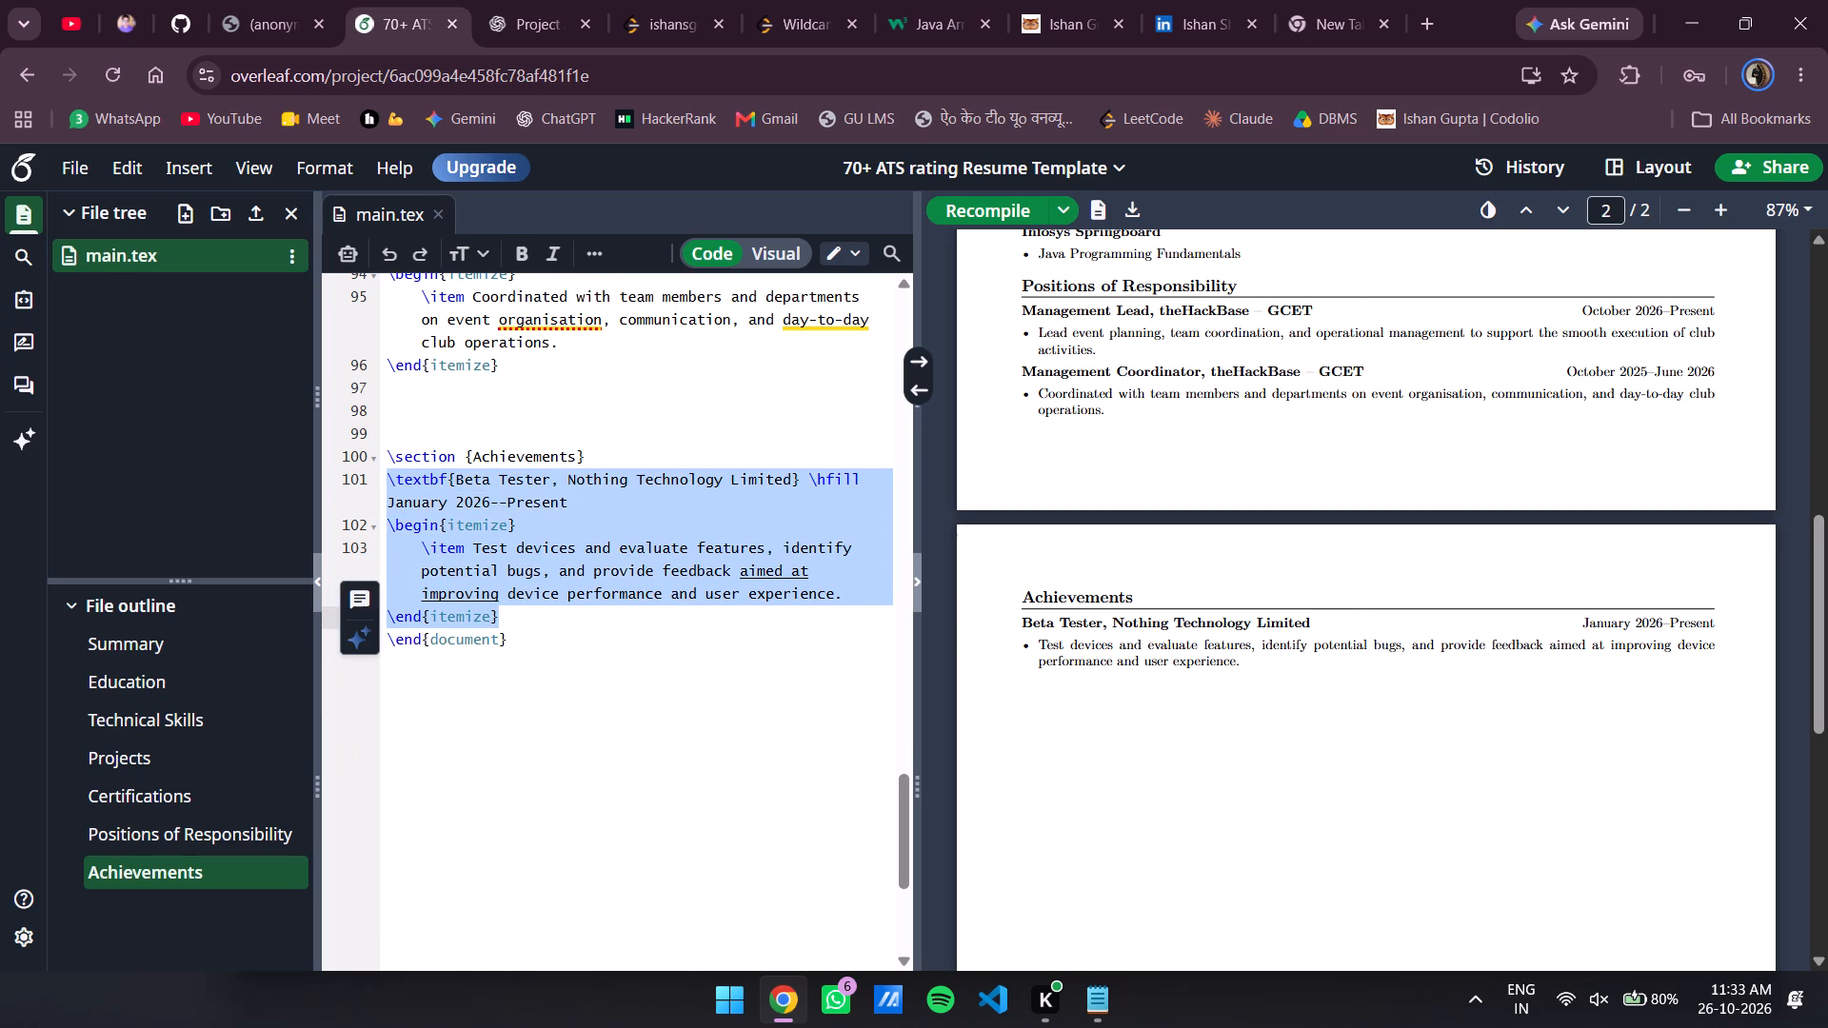
key("Right")
key("Return")
key("ctrl+v")
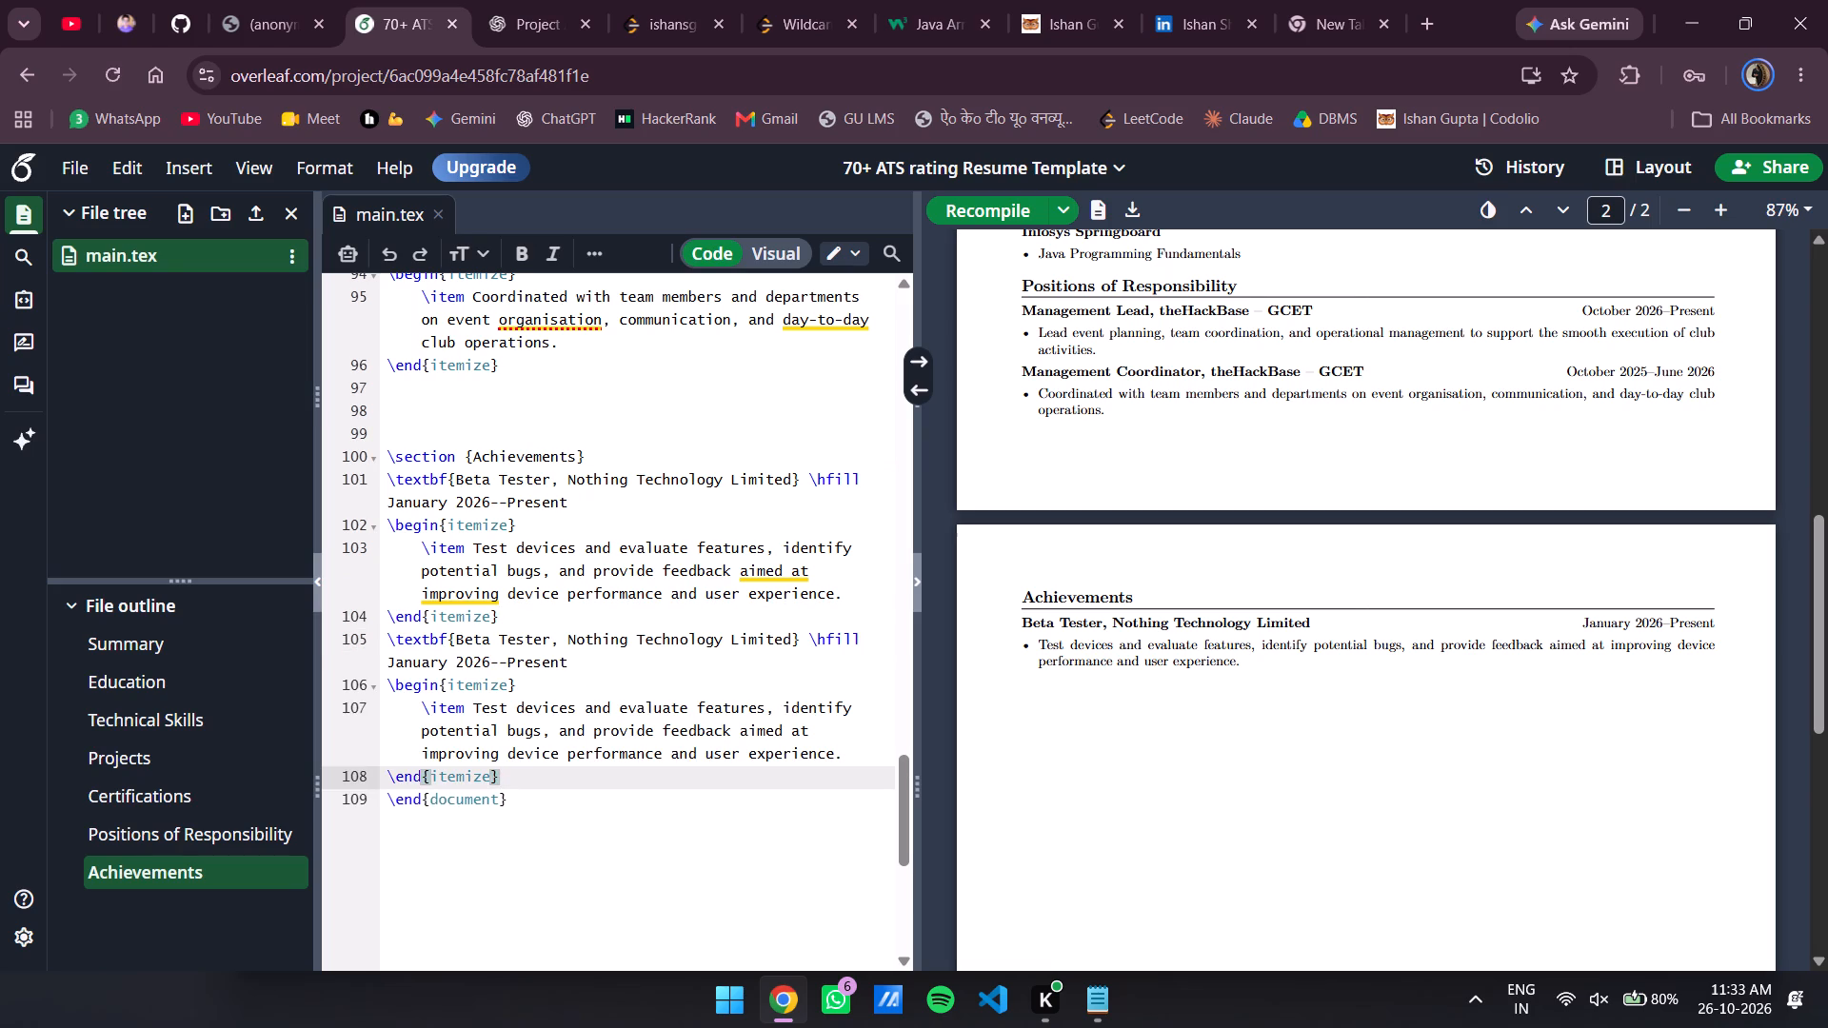
Clear the title text inside the bold braces of the duplicated Achievements entry.
left_click(793, 638)
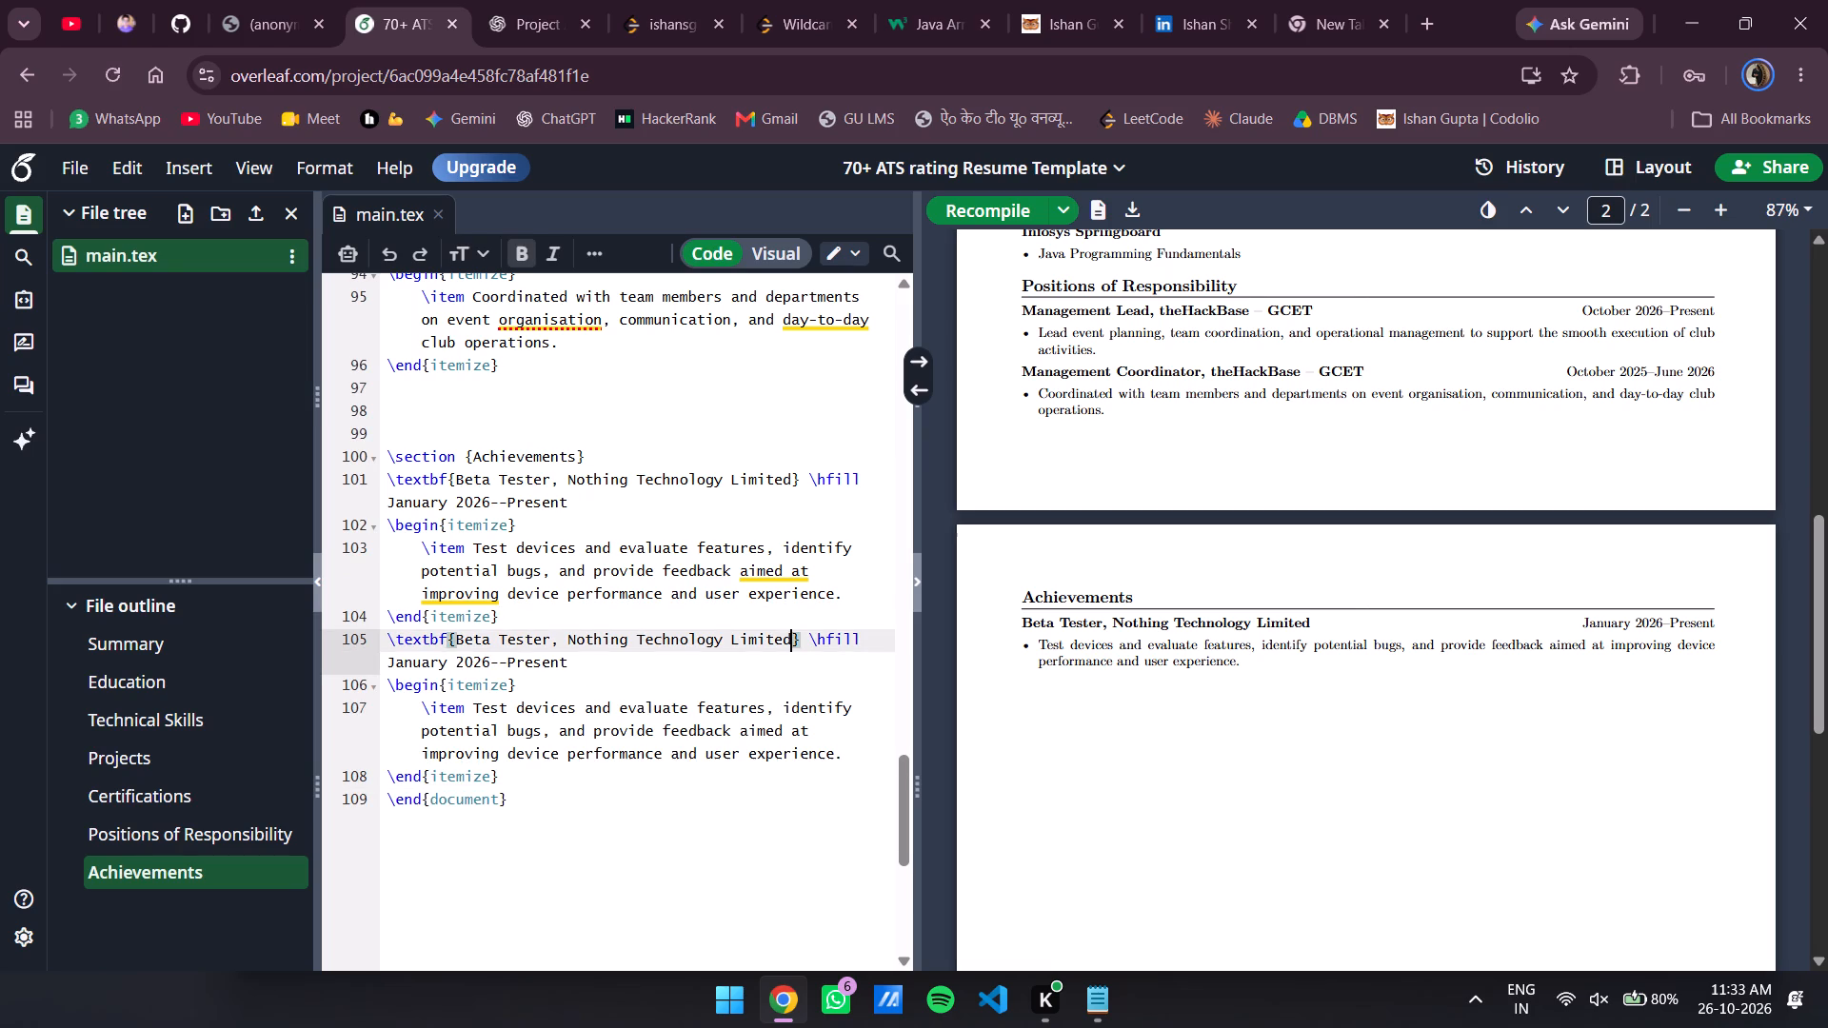
key("ctrl+BackSpace")
key("ctrl+BackSpace")
key("ctrl+BackSpace")
key("ctrl+BackSpace")
key("ctrl+BackSpace")
key("ctrl+BackSpace")
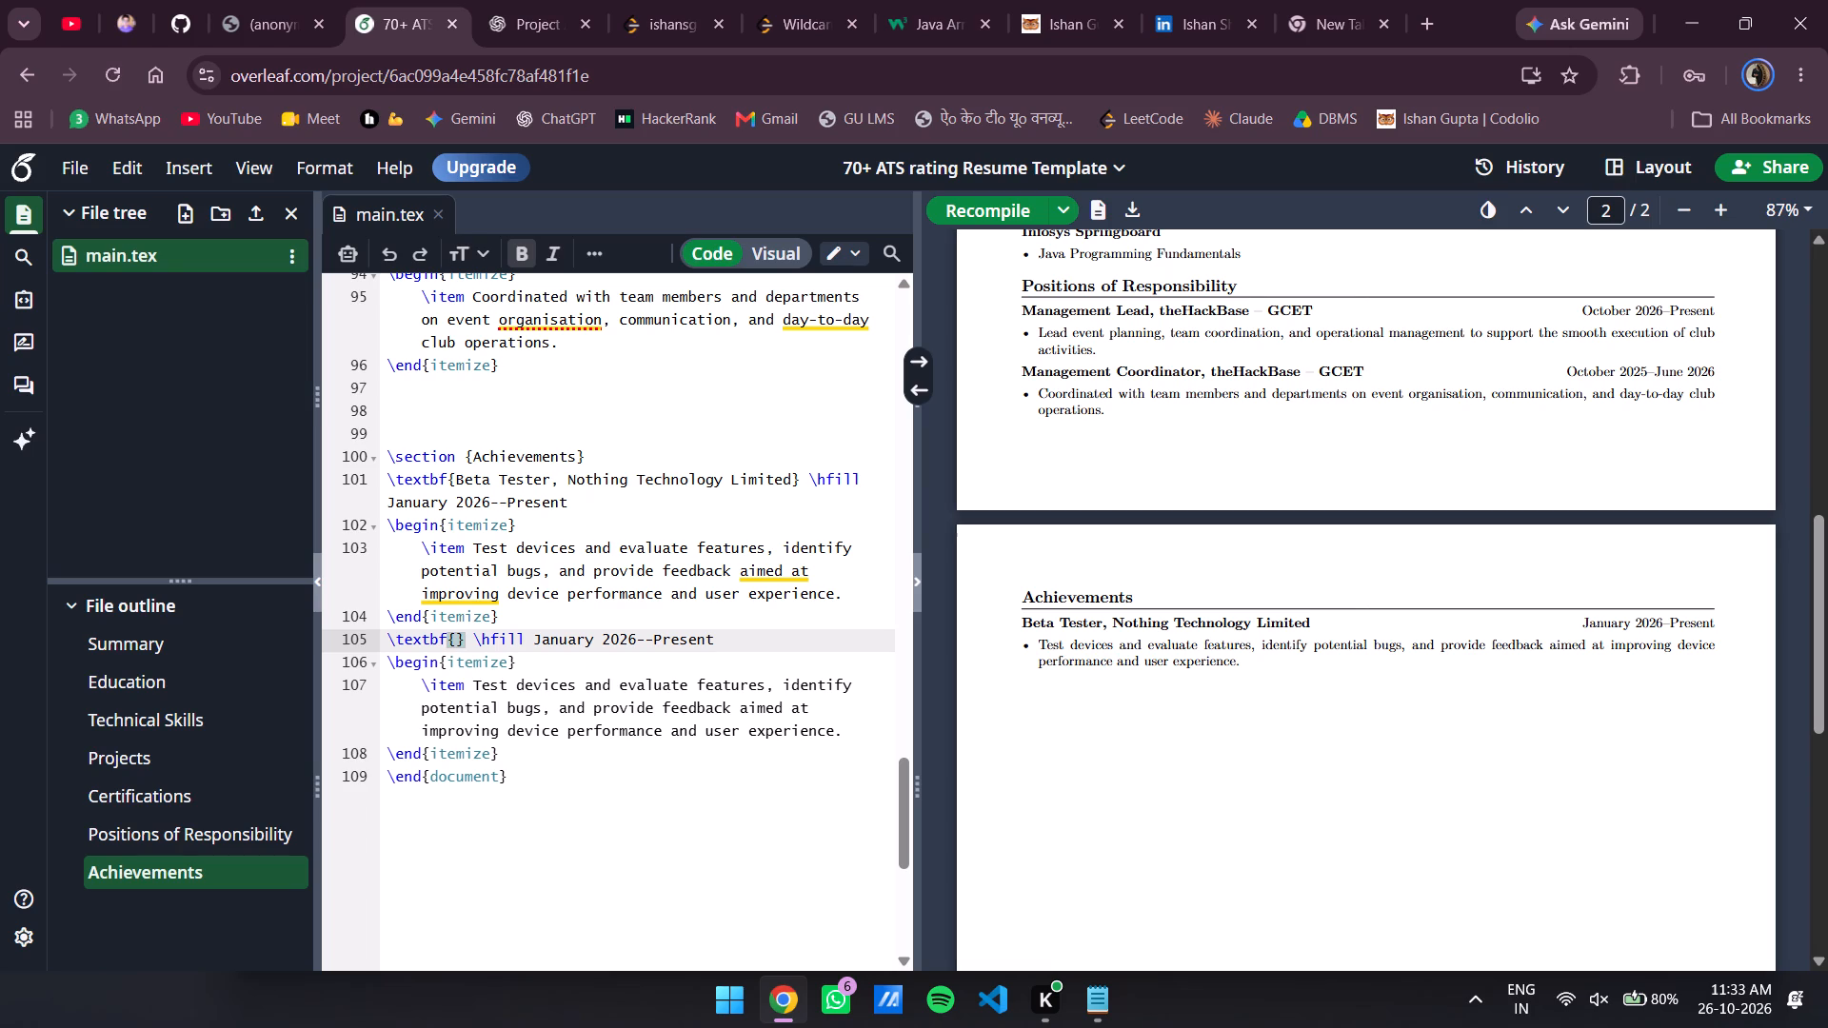
Open the "ncc certificate" PDF from the NDA folder on New Volume (E:) in File Explorer.
scroll(919, 714, "up", 2)
scroll(1186, 693, "up", 4)
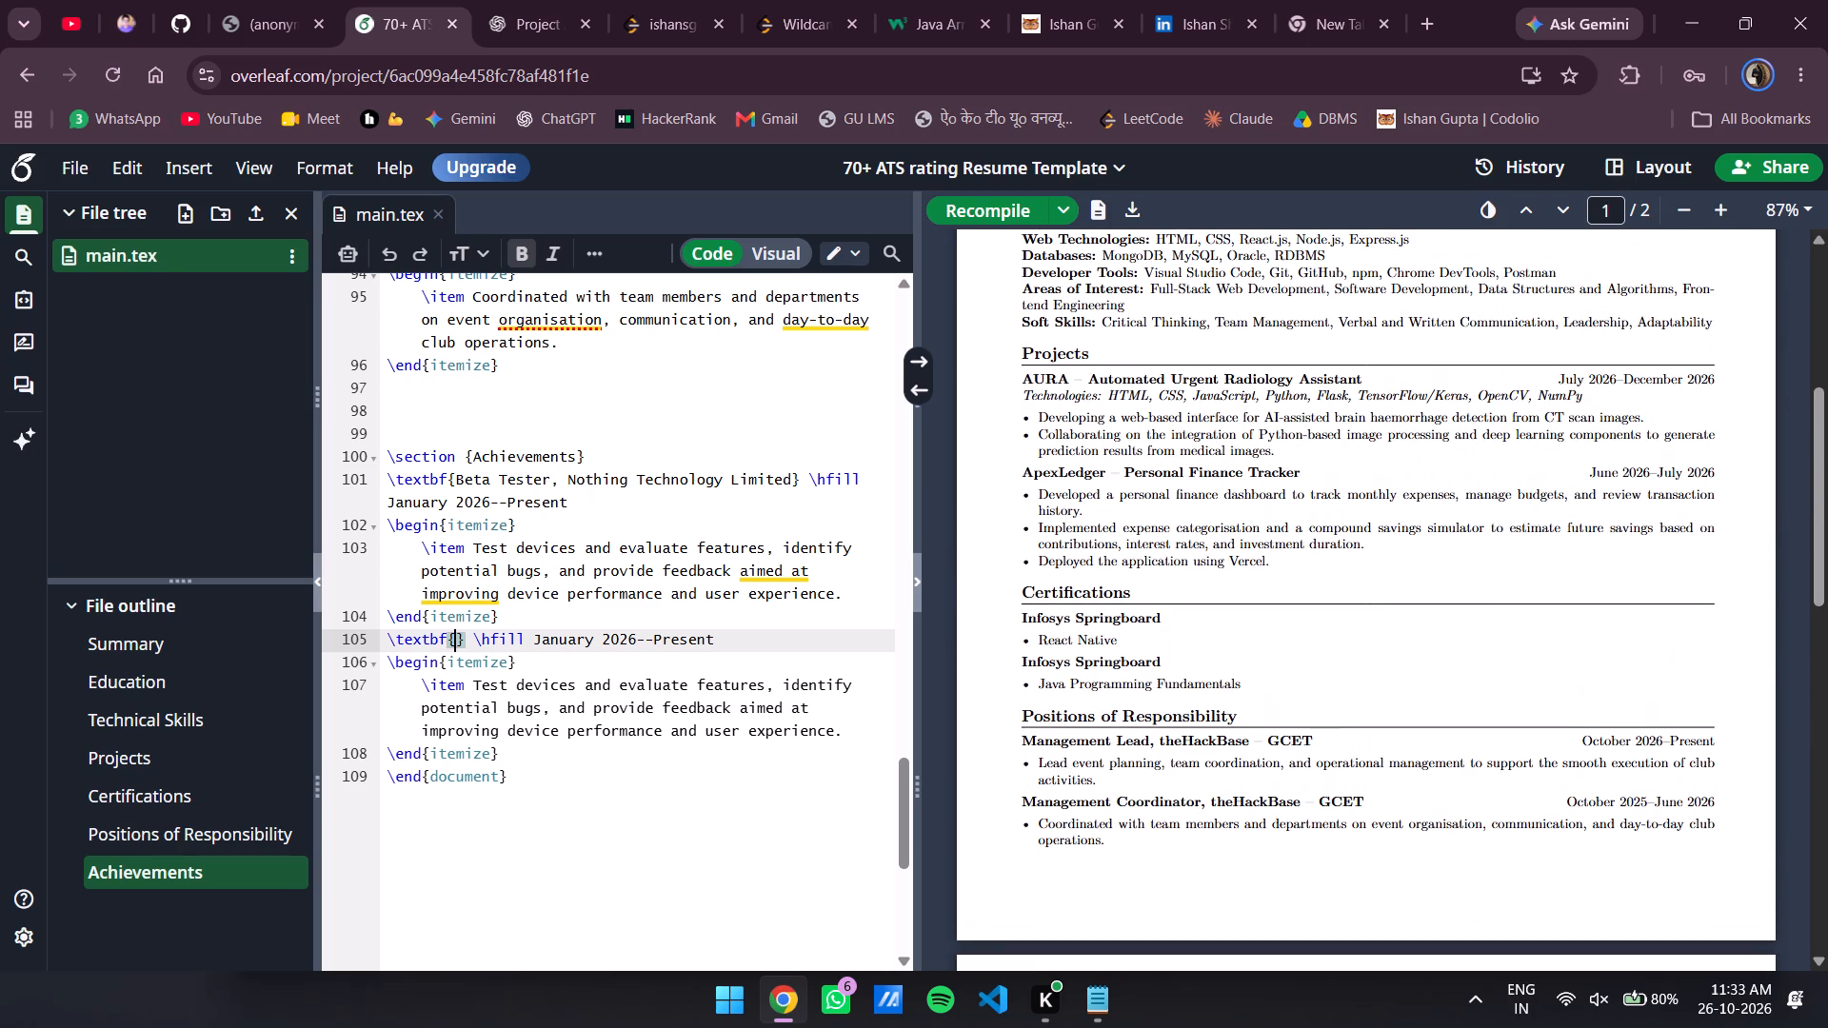
scroll(1186, 693, "up", 1)
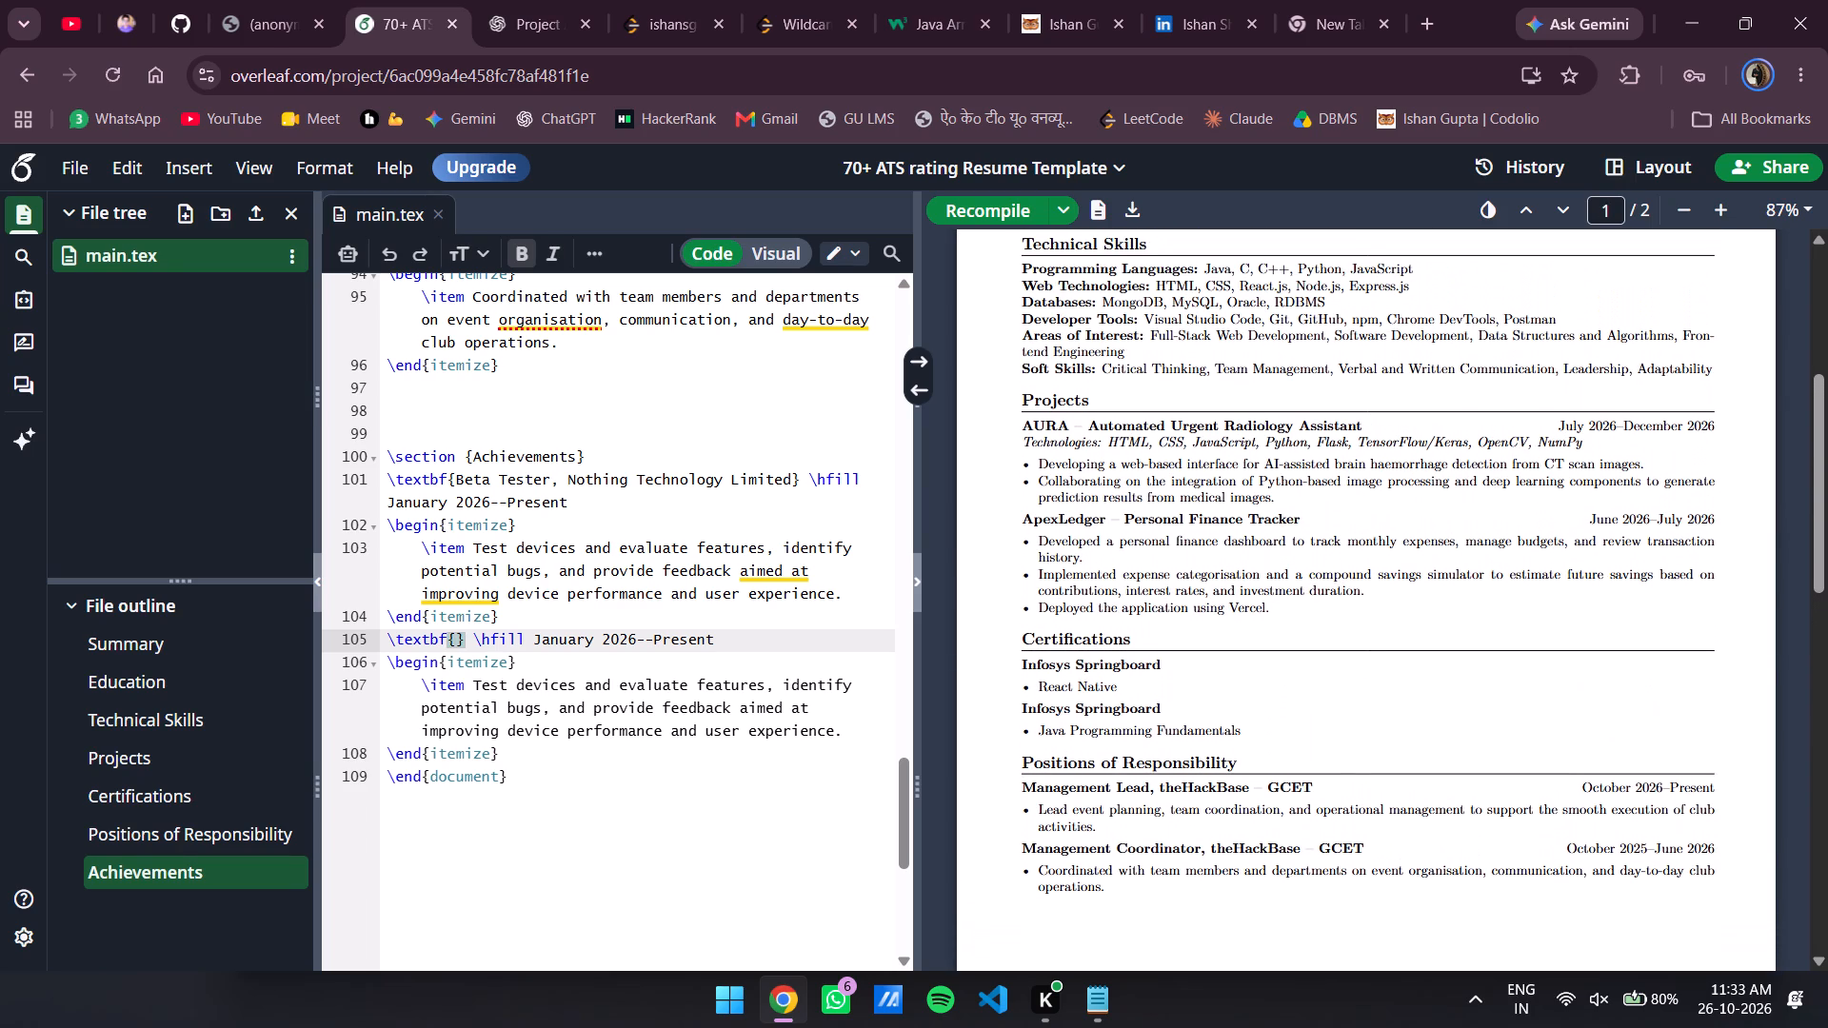
scroll(1186, 693, "up", 1)
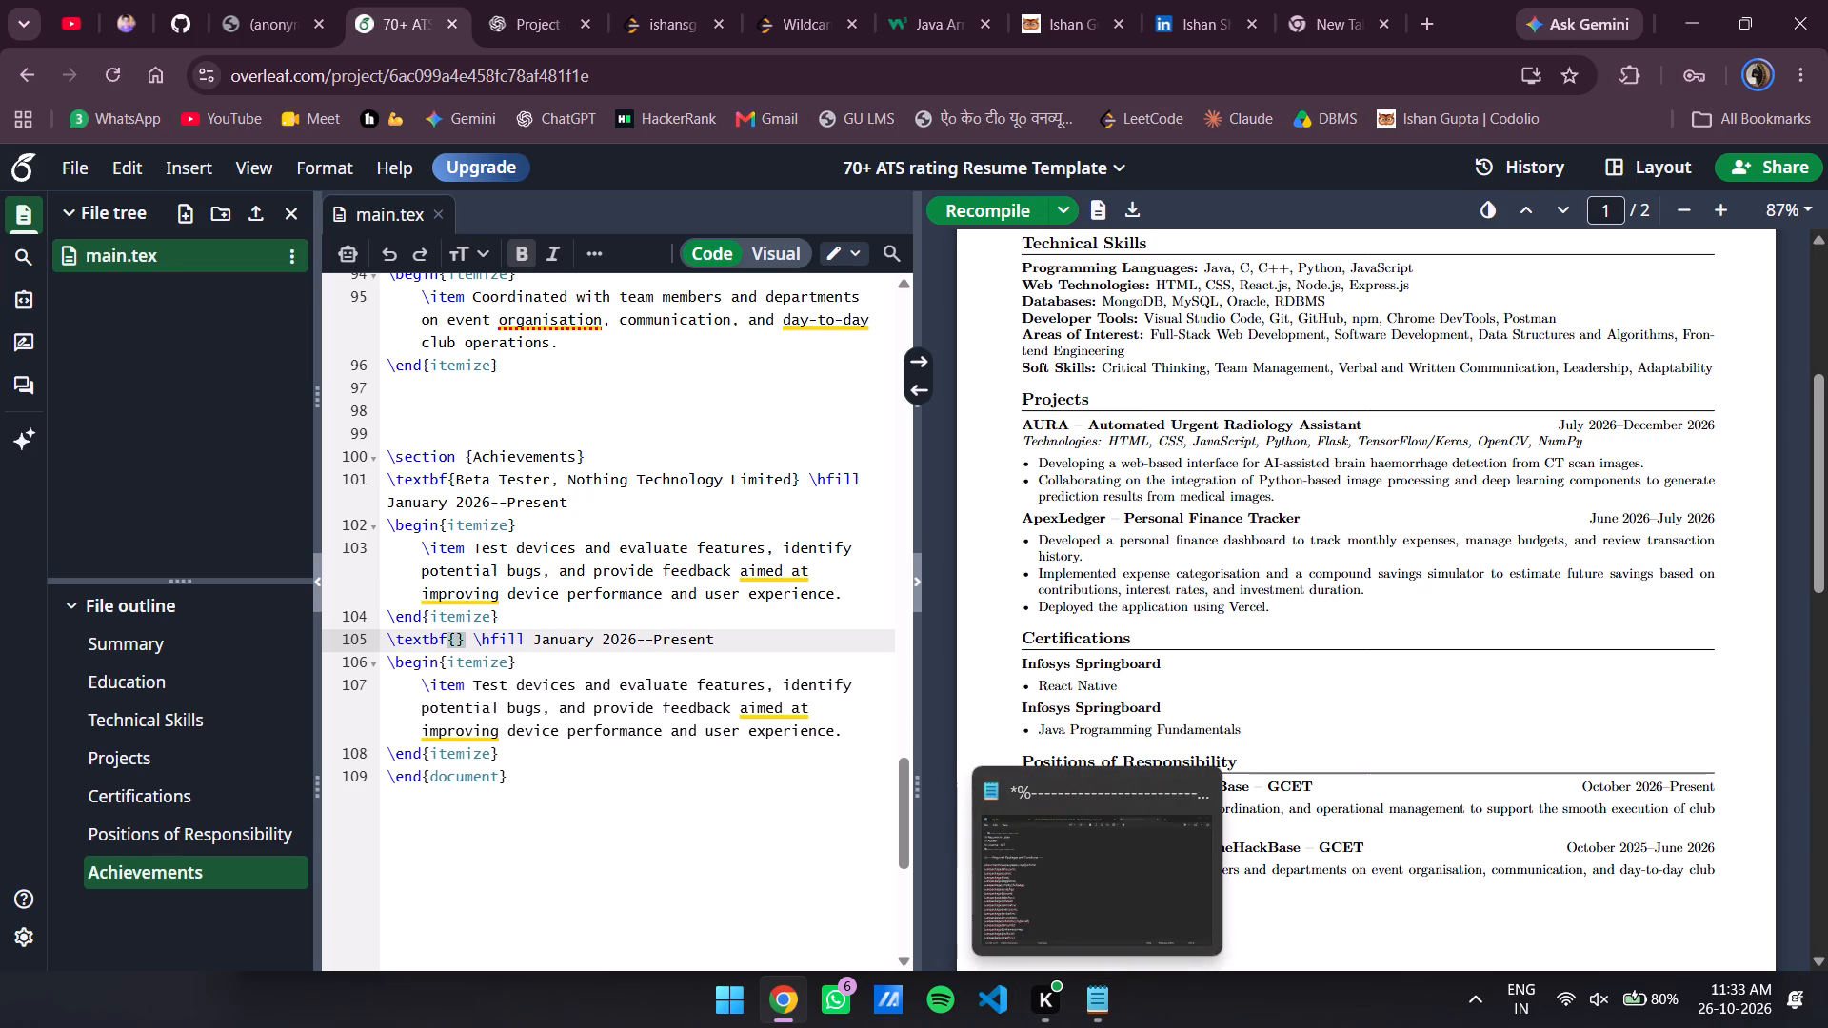
key("super+e")
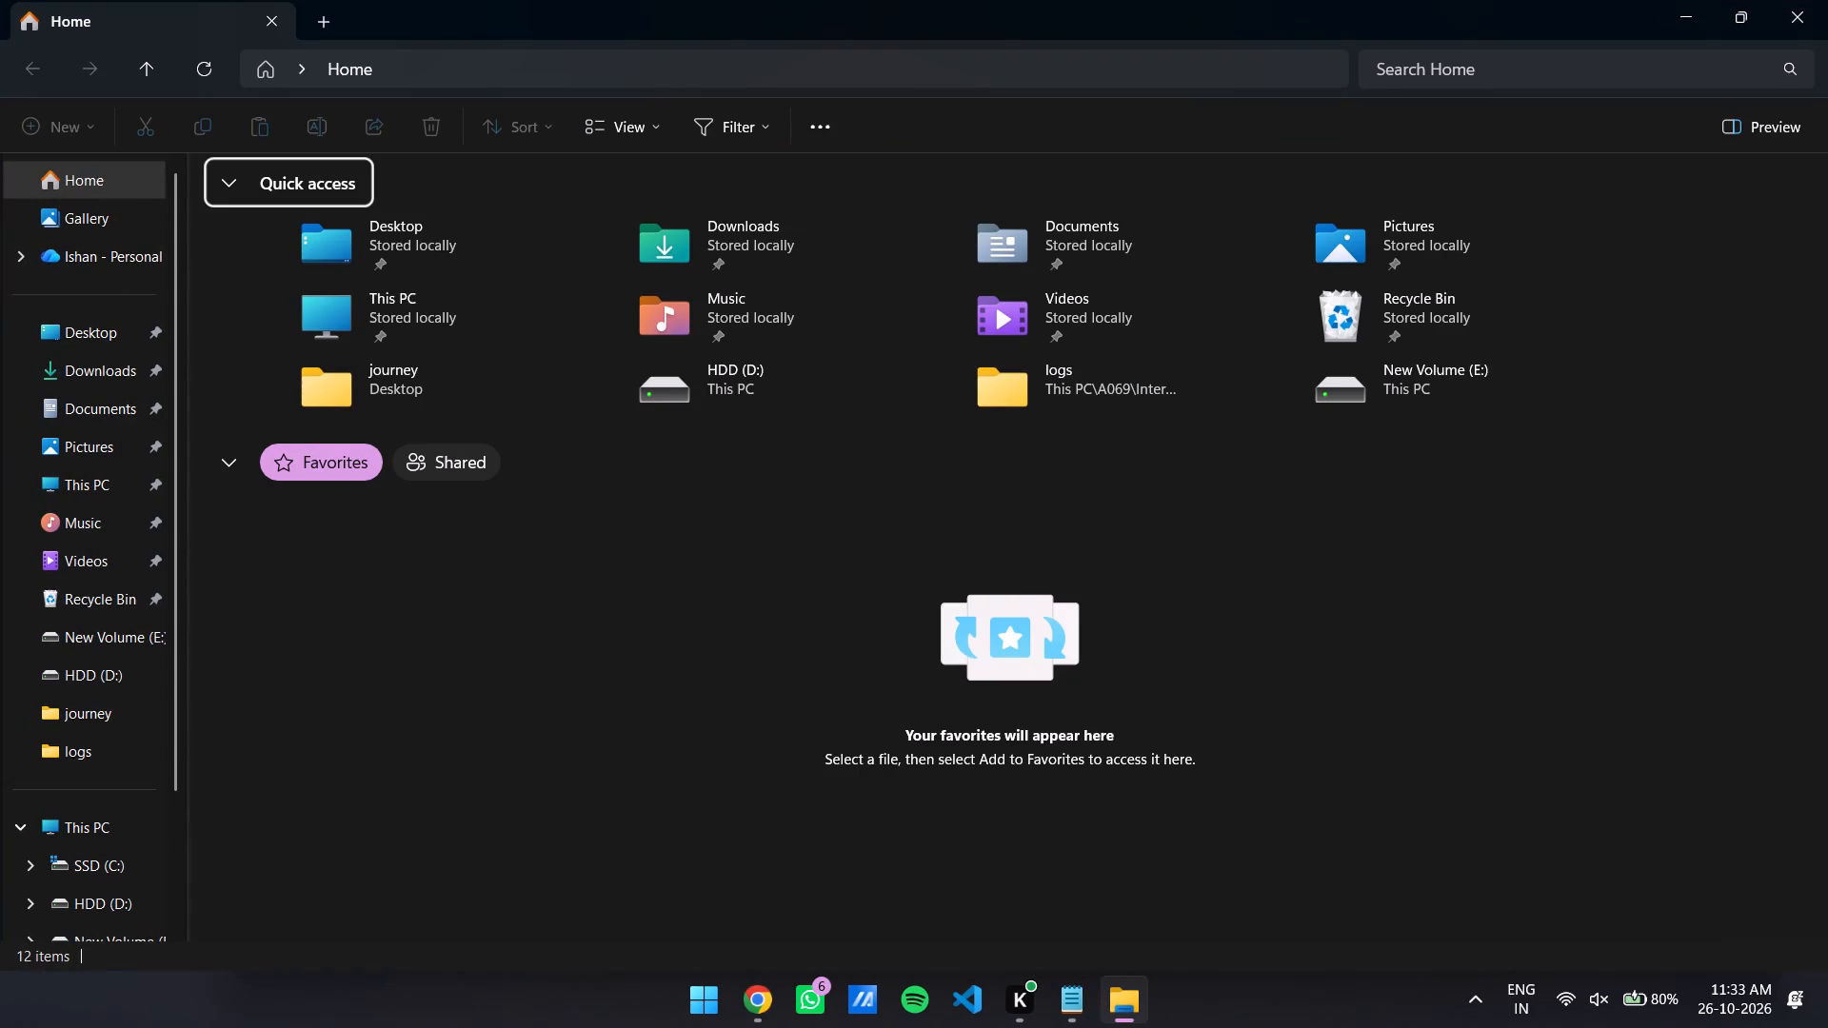
left_click(100, 639)
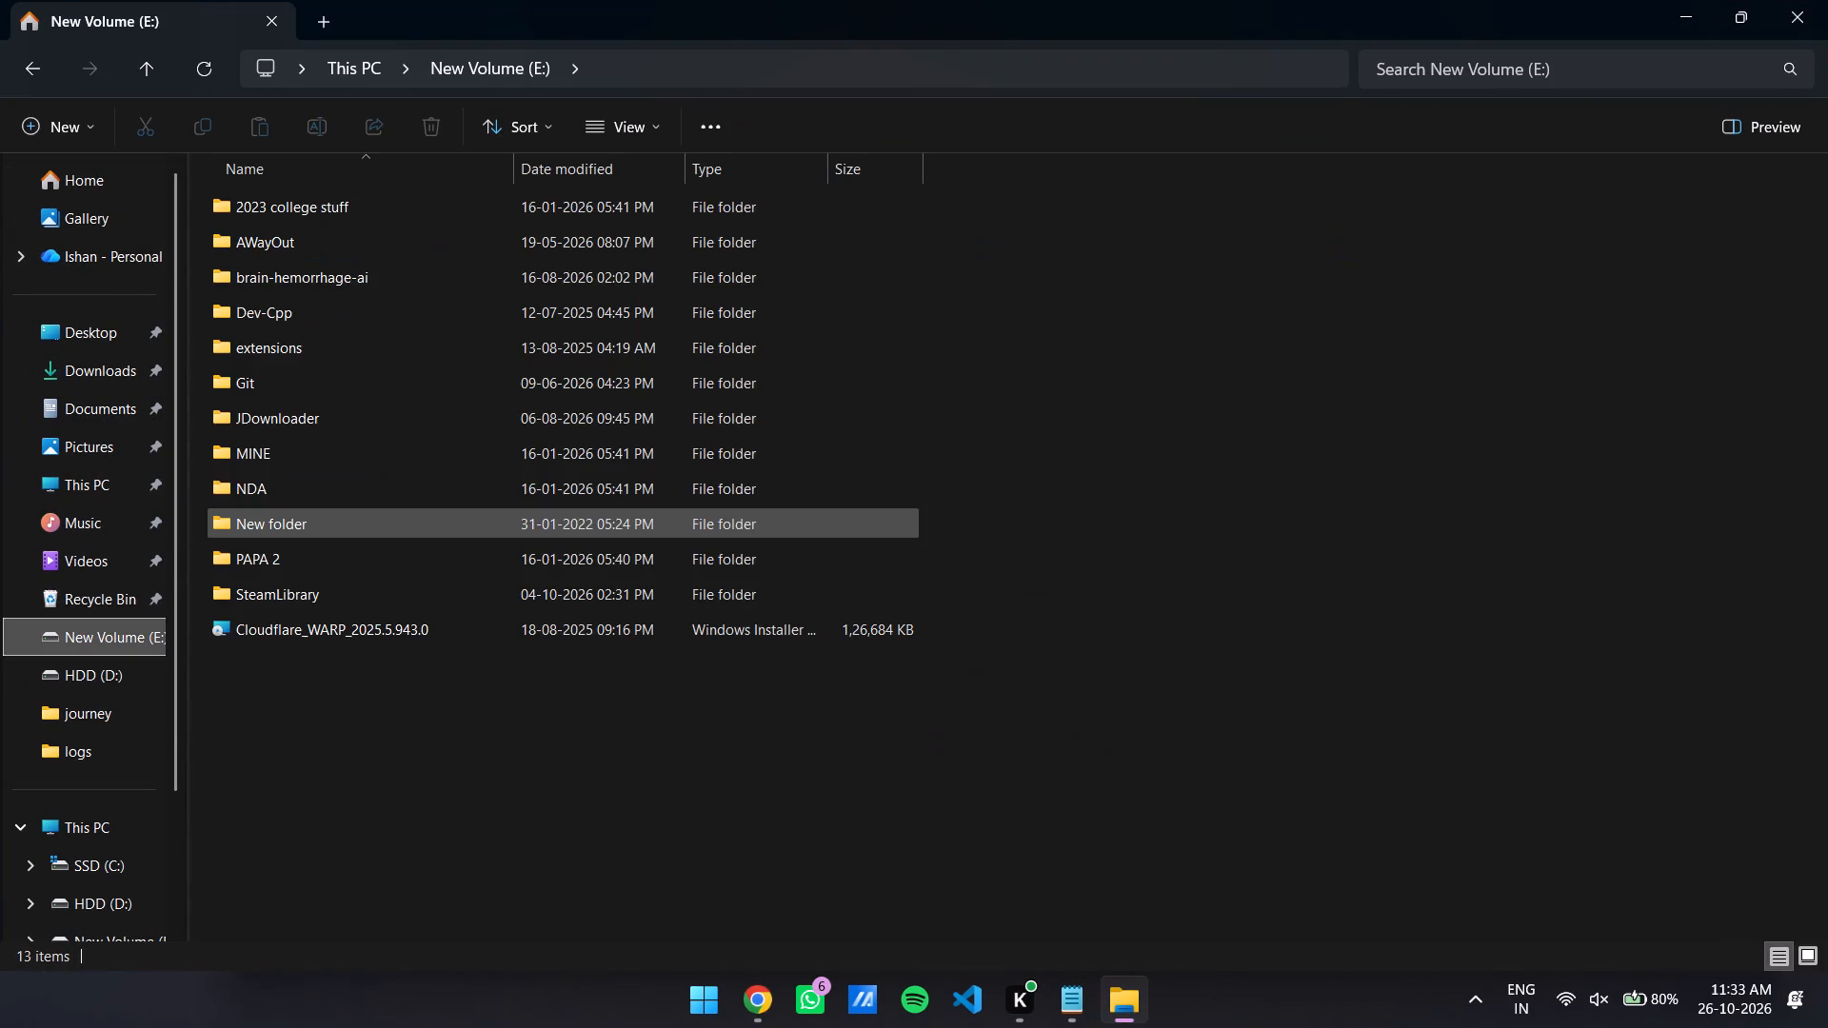
triple_click(378, 479)
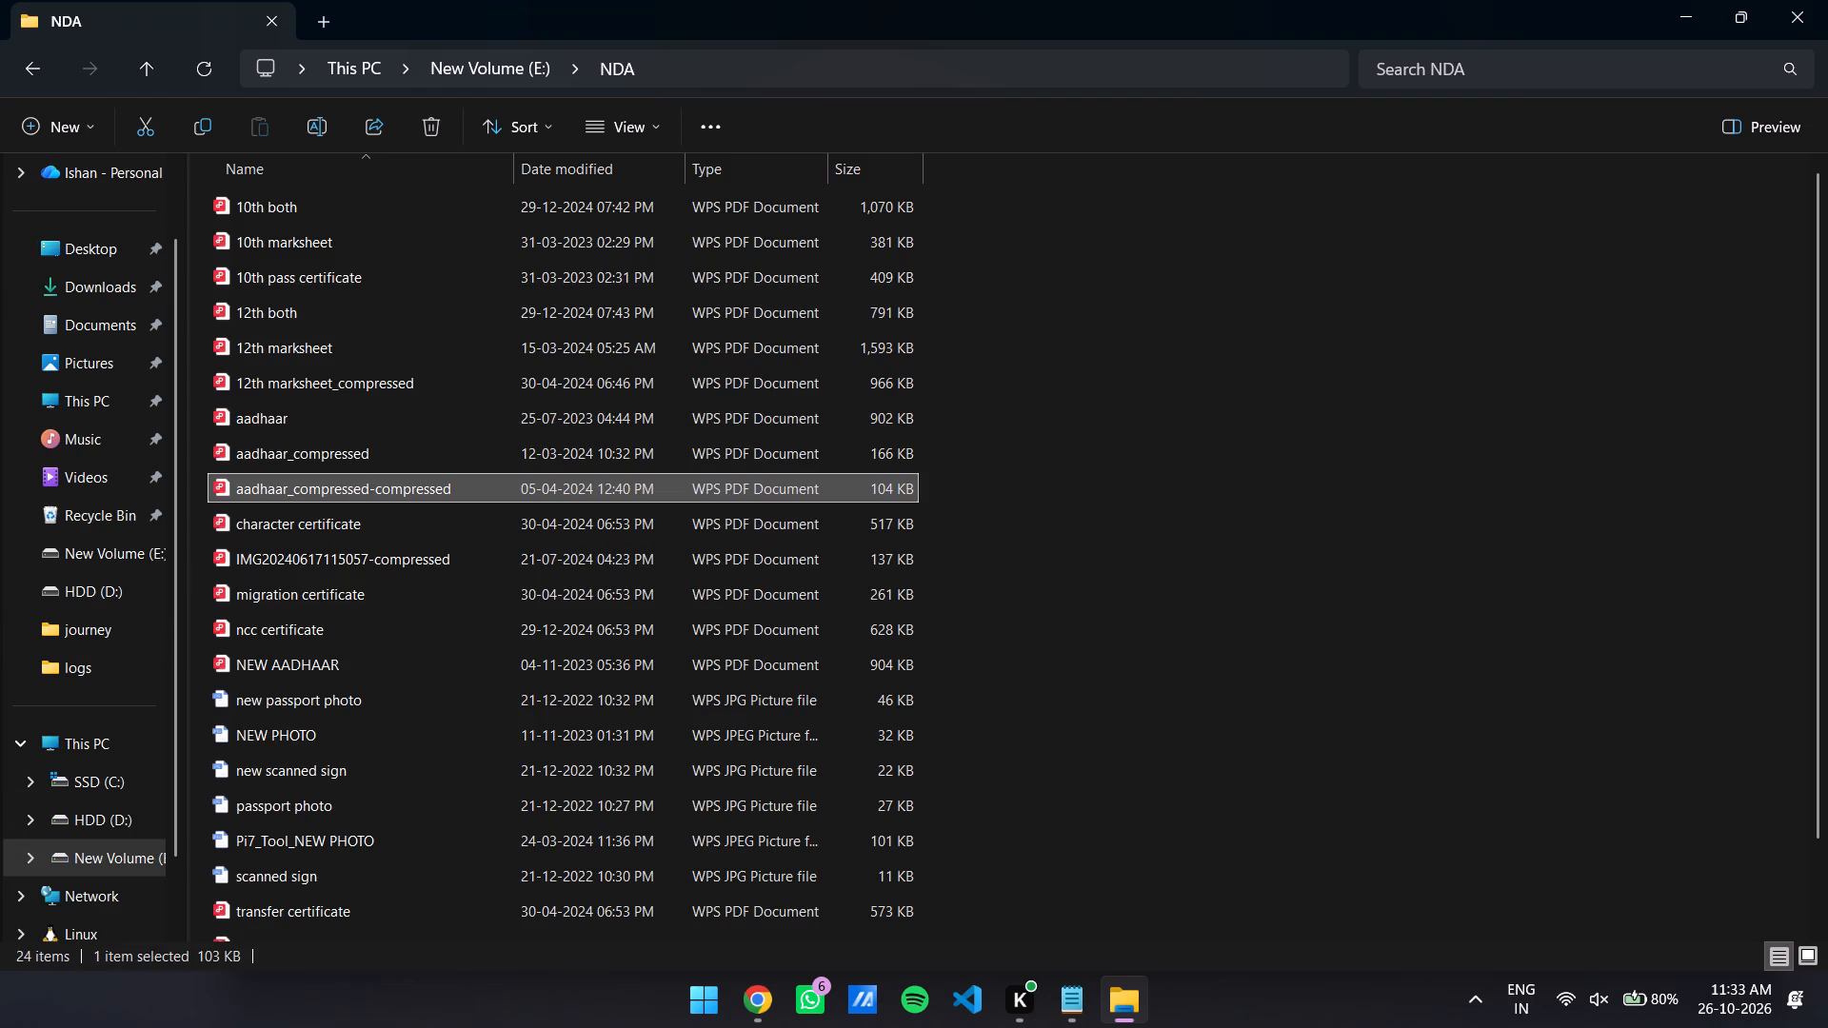
double_click(369, 629)
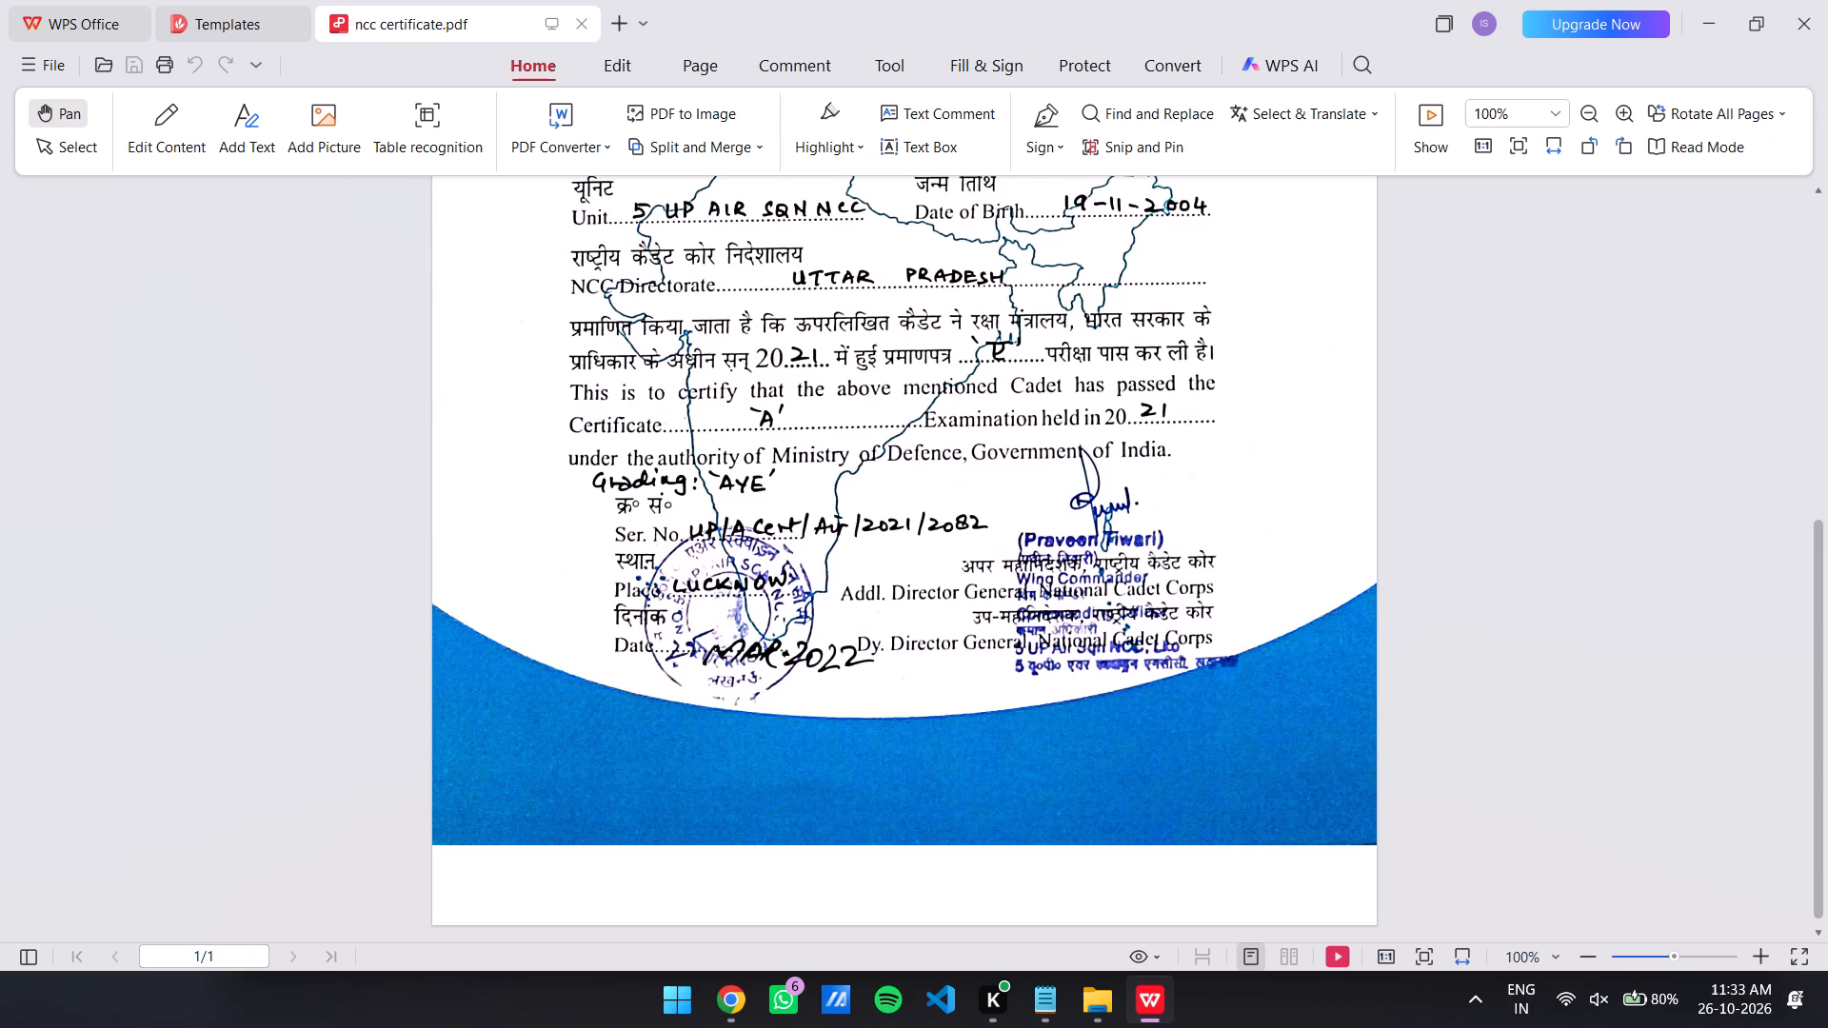
Examine the NCC certificate's rank, unit, certificate level, examination year and grading, bringing it back from the NDA folder after minimising it.
scroll(988, 576, "up", 1)
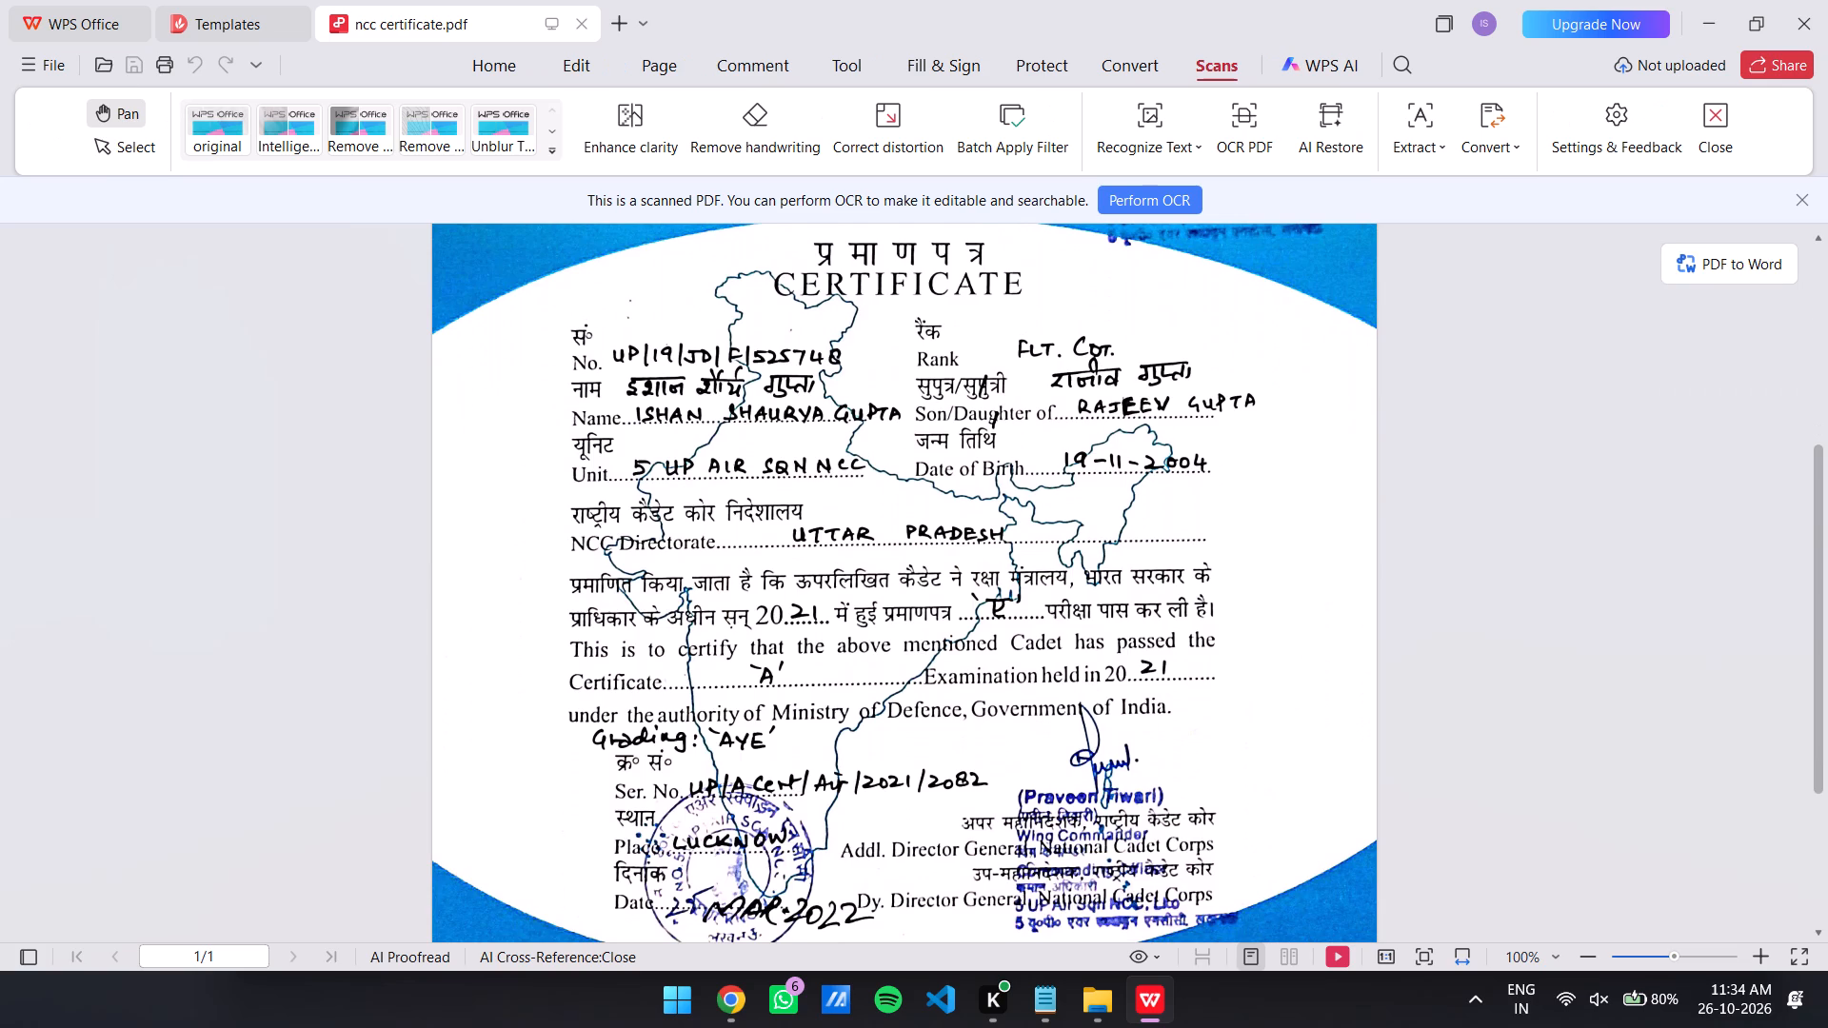
left_click(1705, 0)
scroll(564, 541, "up", 1)
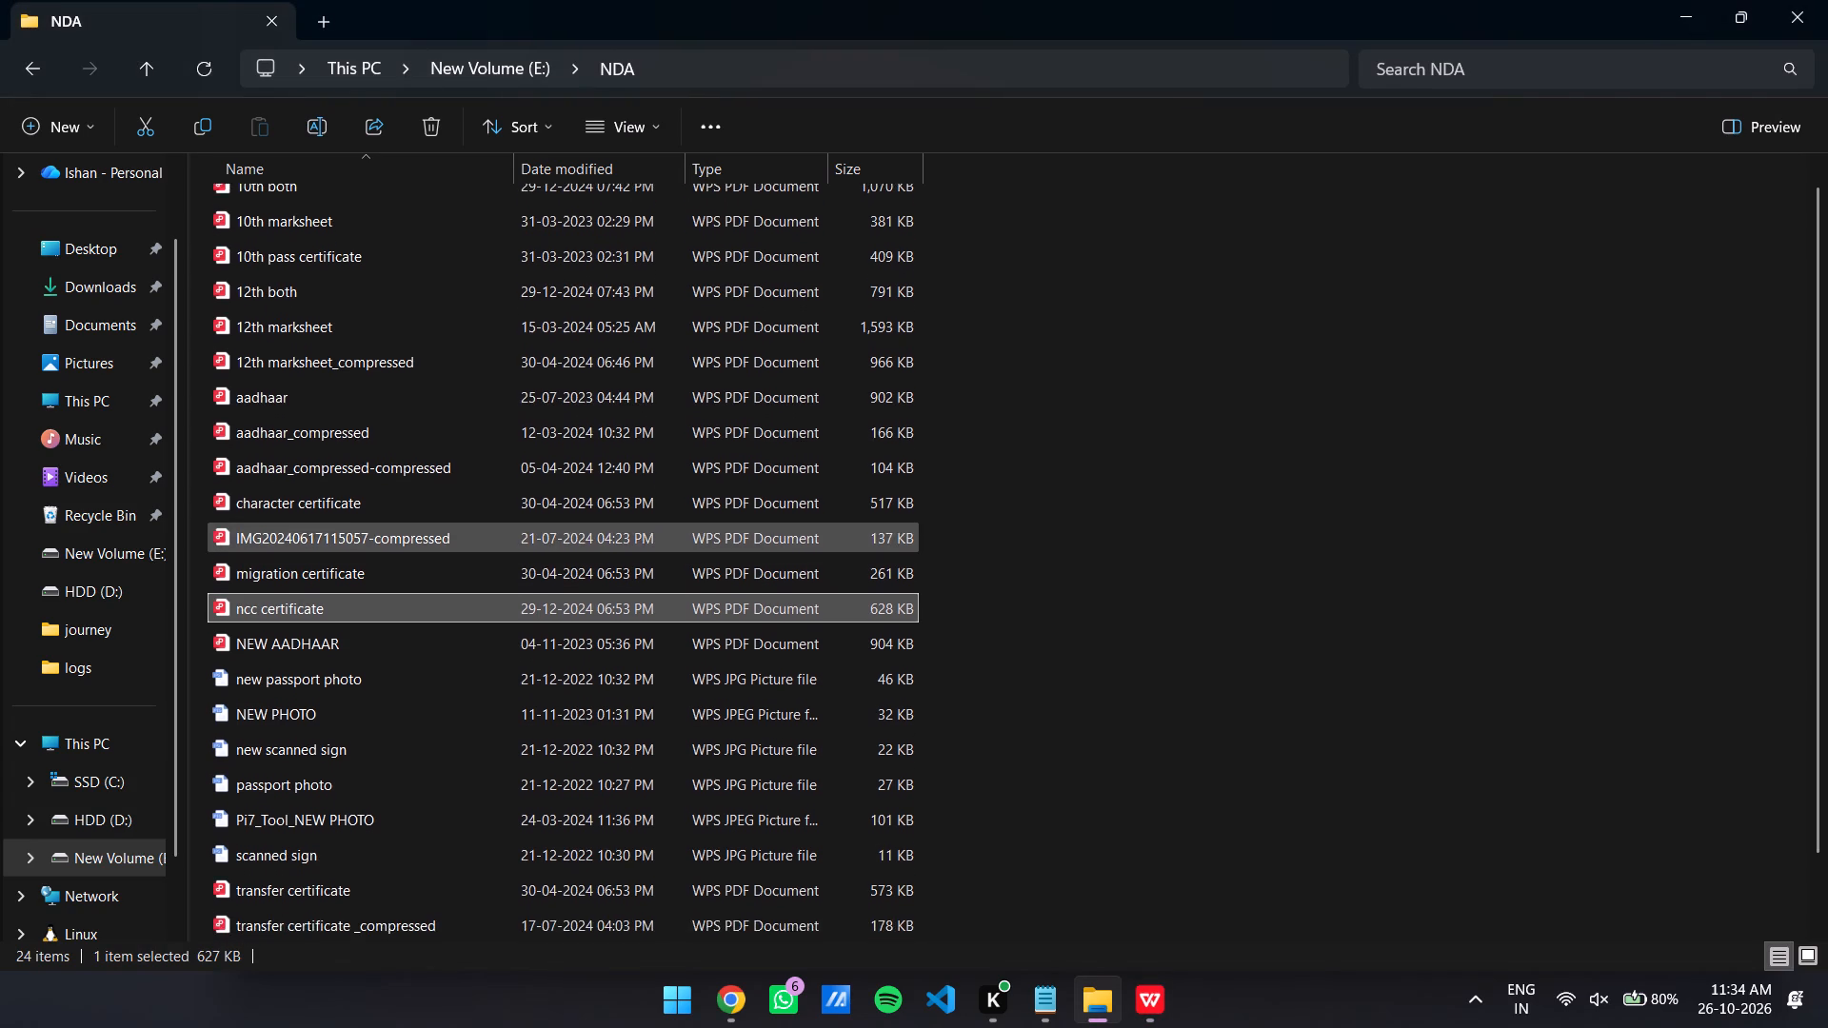
scroll(564, 541, "up", 1)
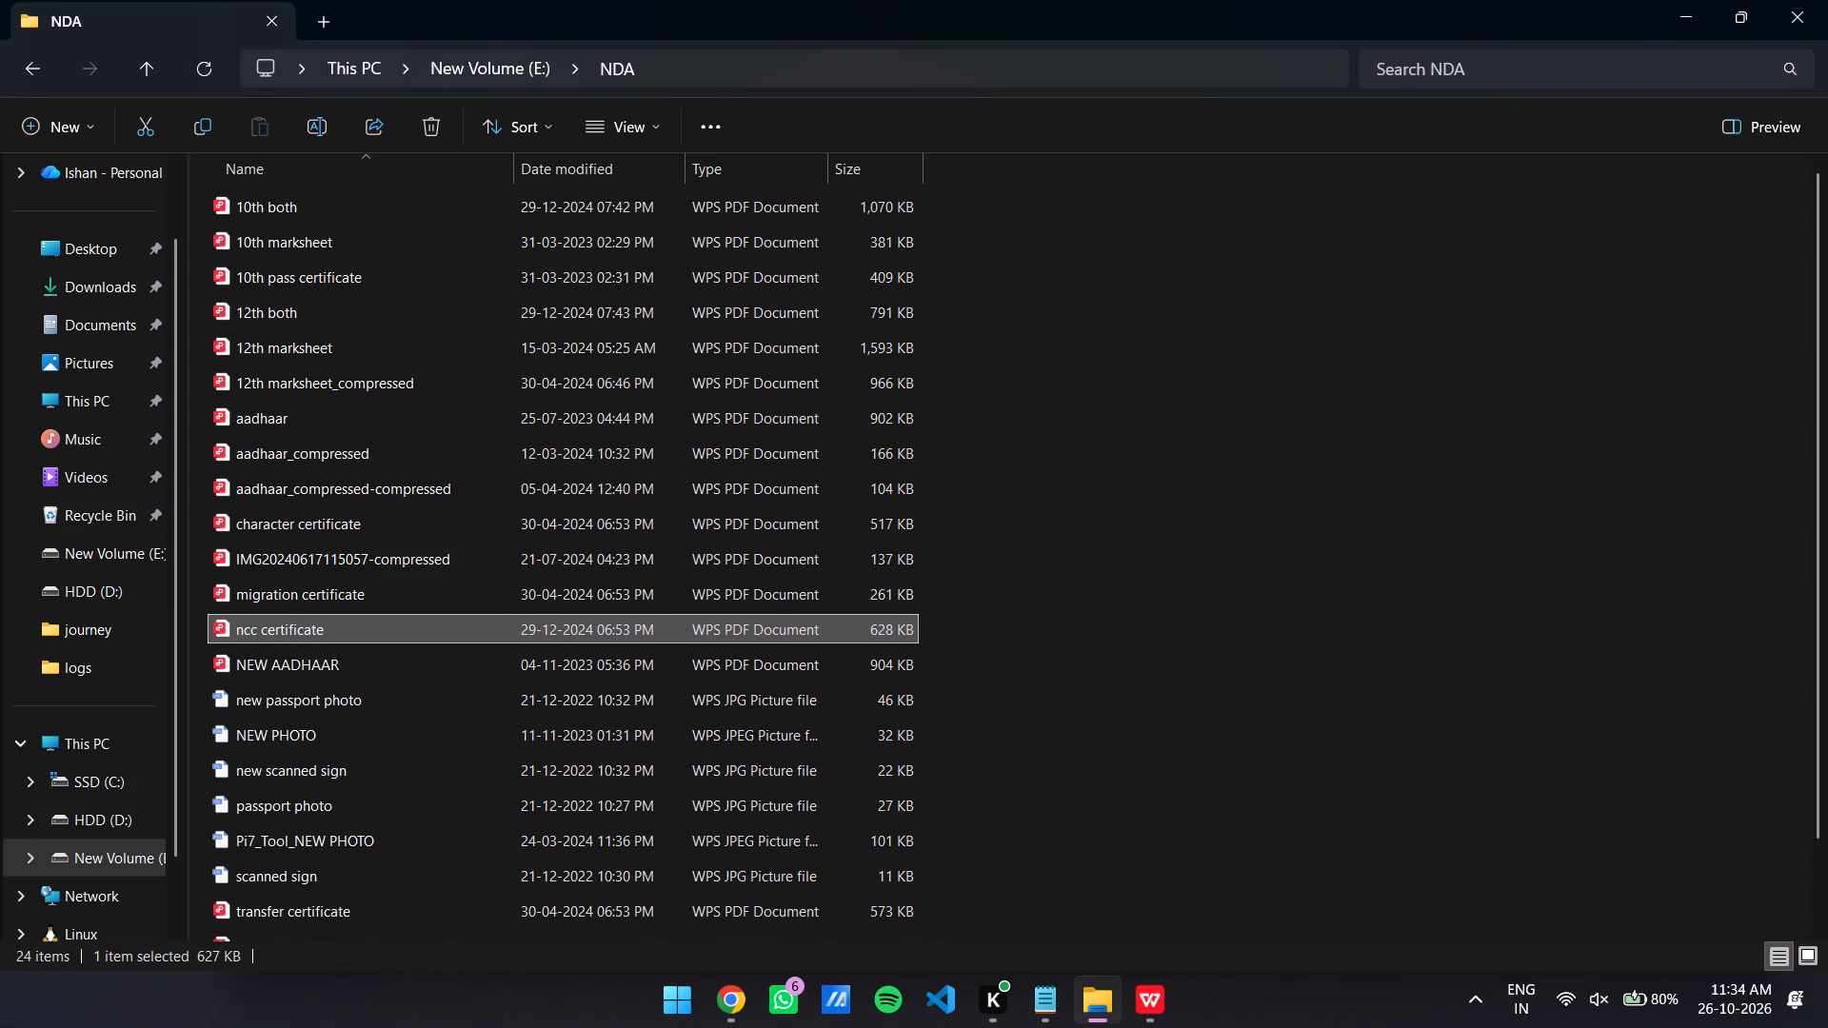
scroll(447, 474, "down", 3)
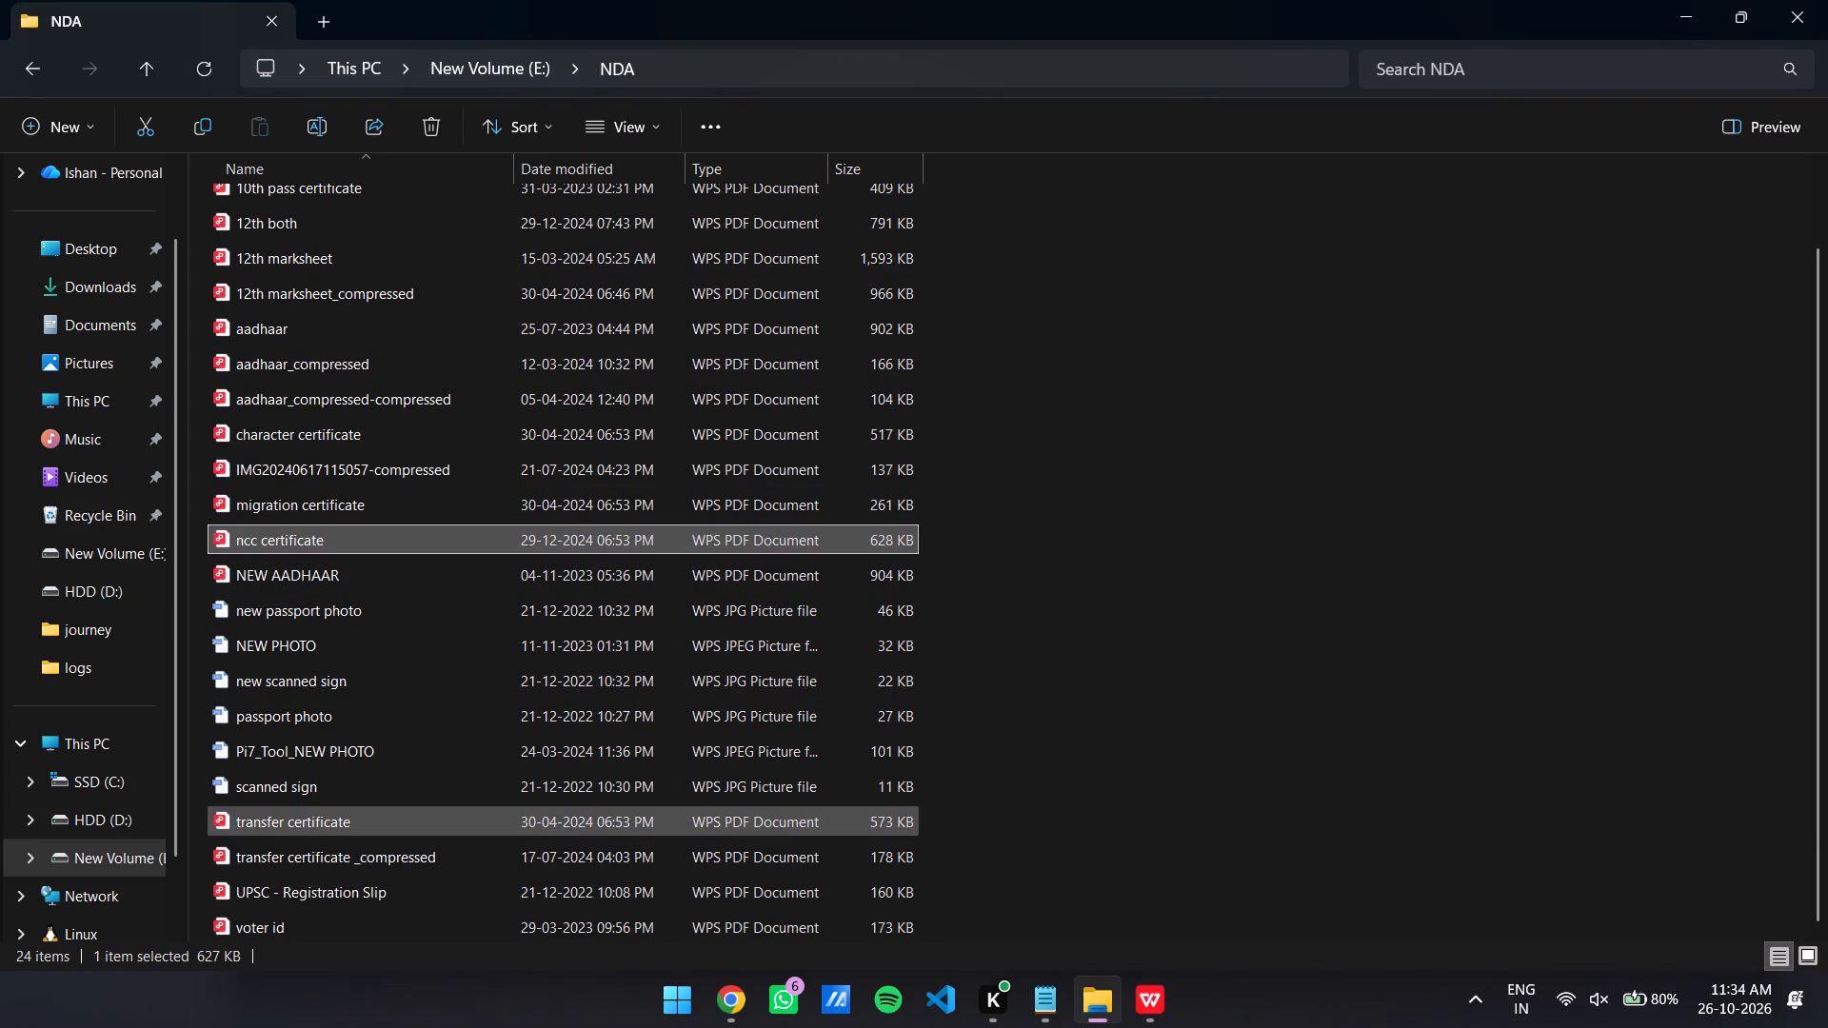
double_click(574, 548)
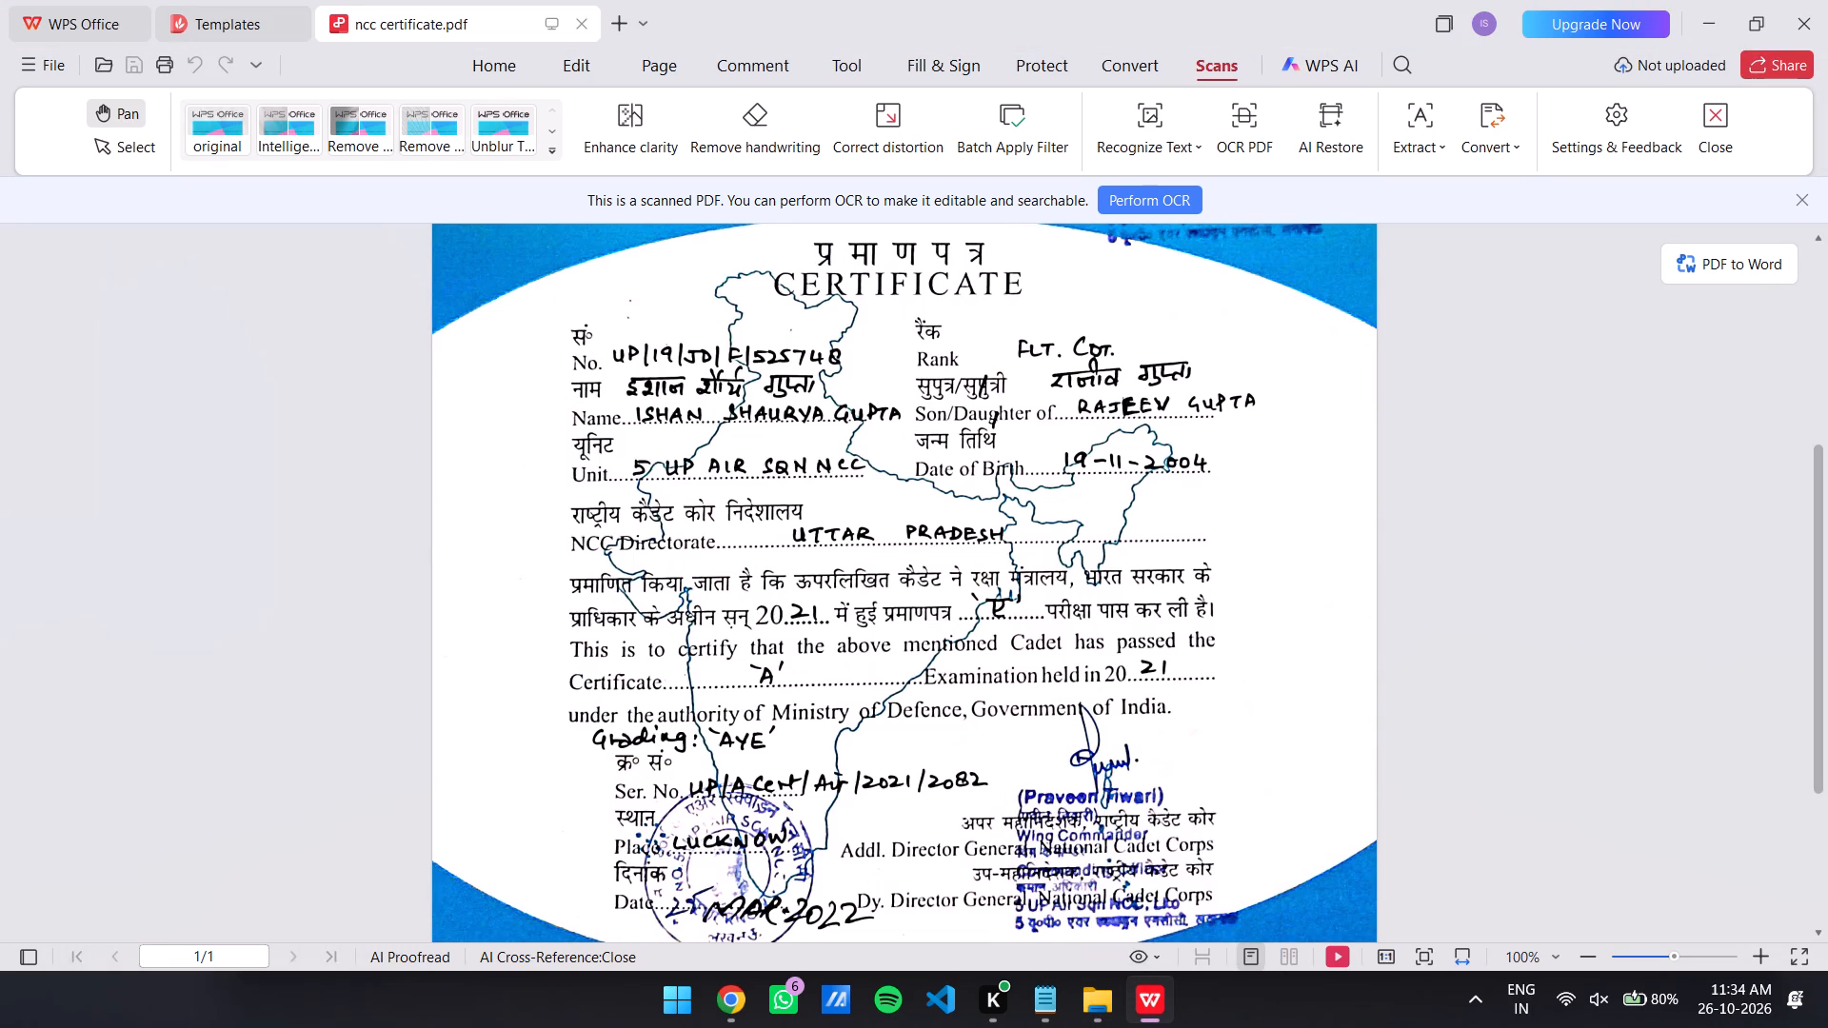
scroll(925, 696, "down", 1)
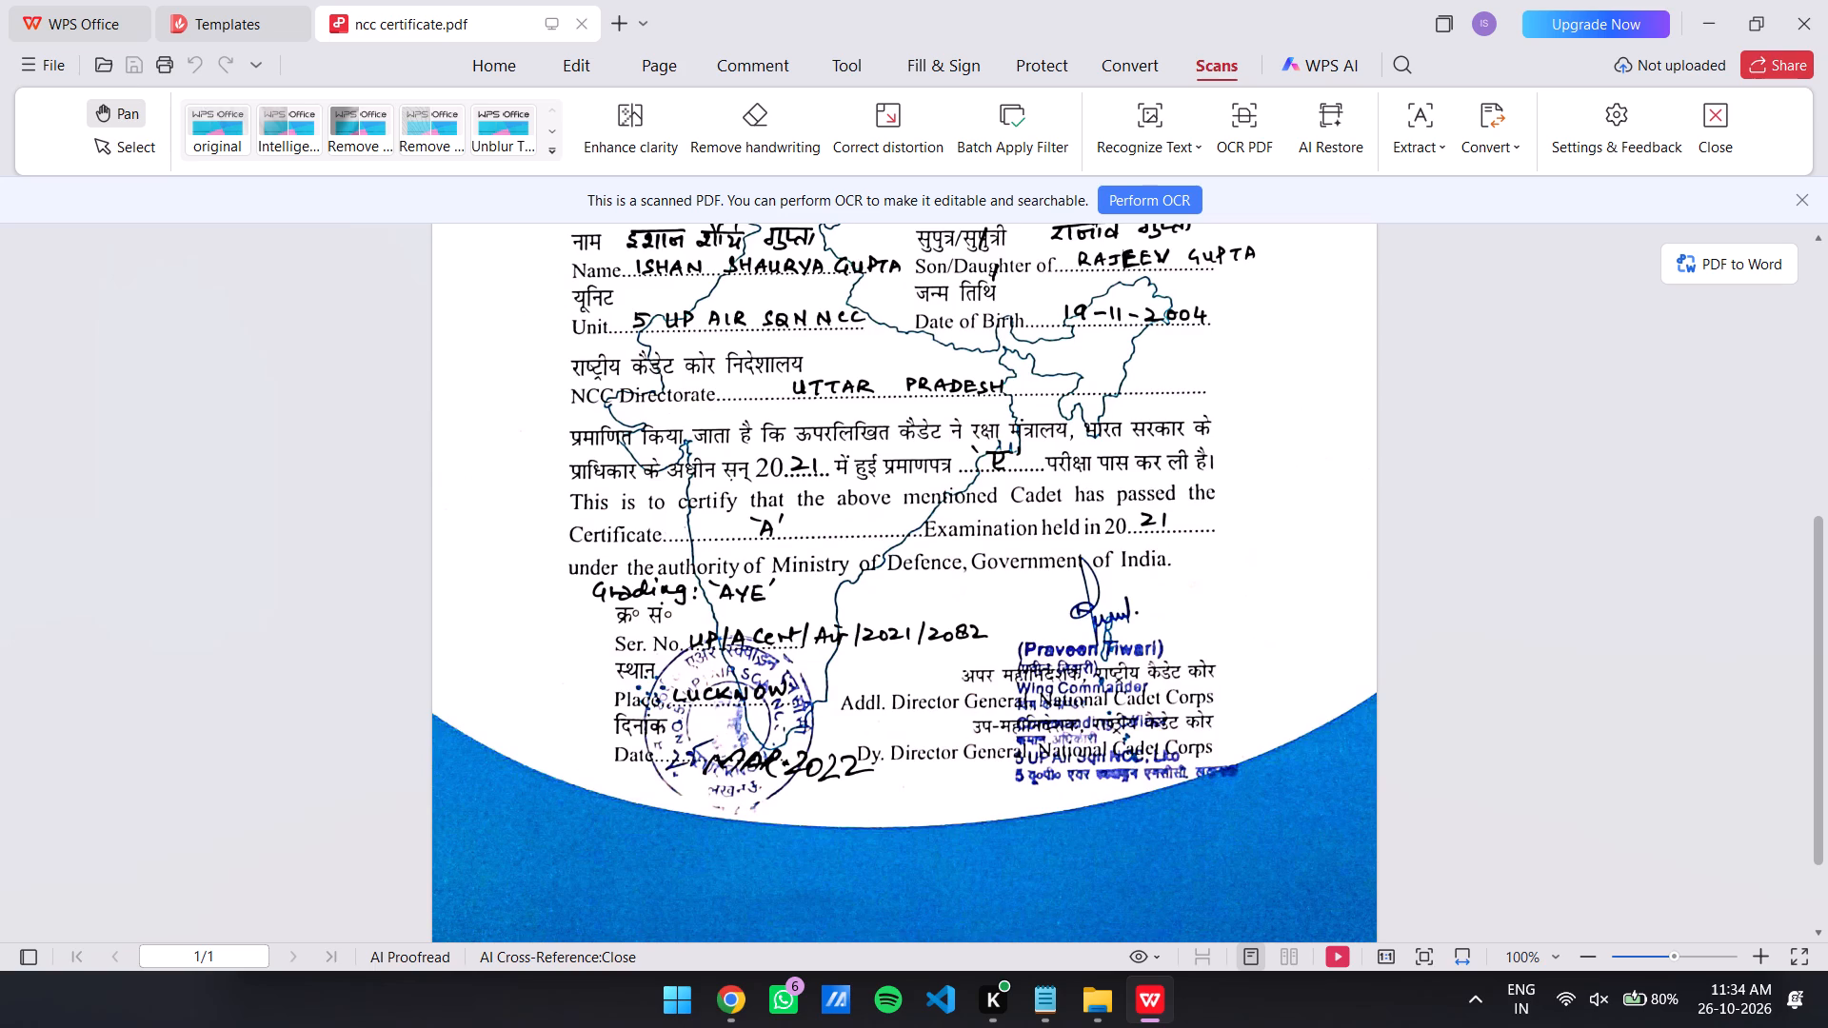
scroll(930, 716, "up", 1)
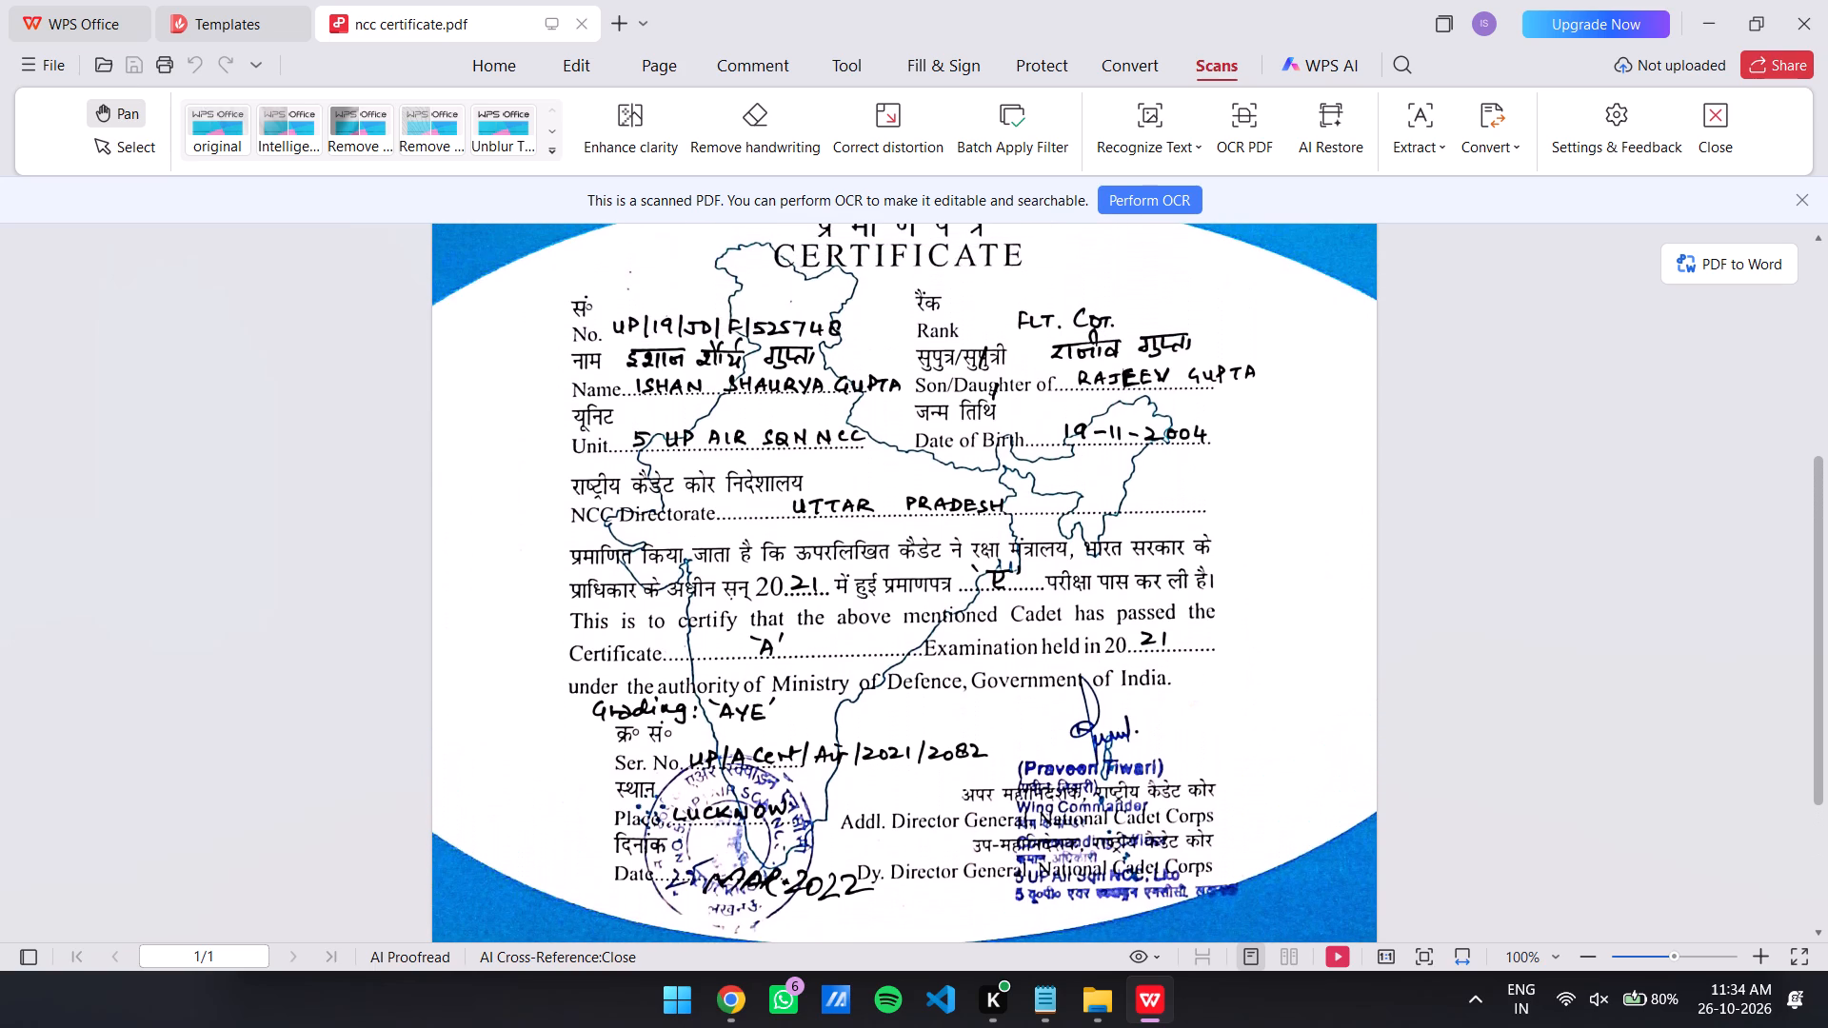
scroll(930, 716, "up", 1)
scroll(930, 716, "right", 1)
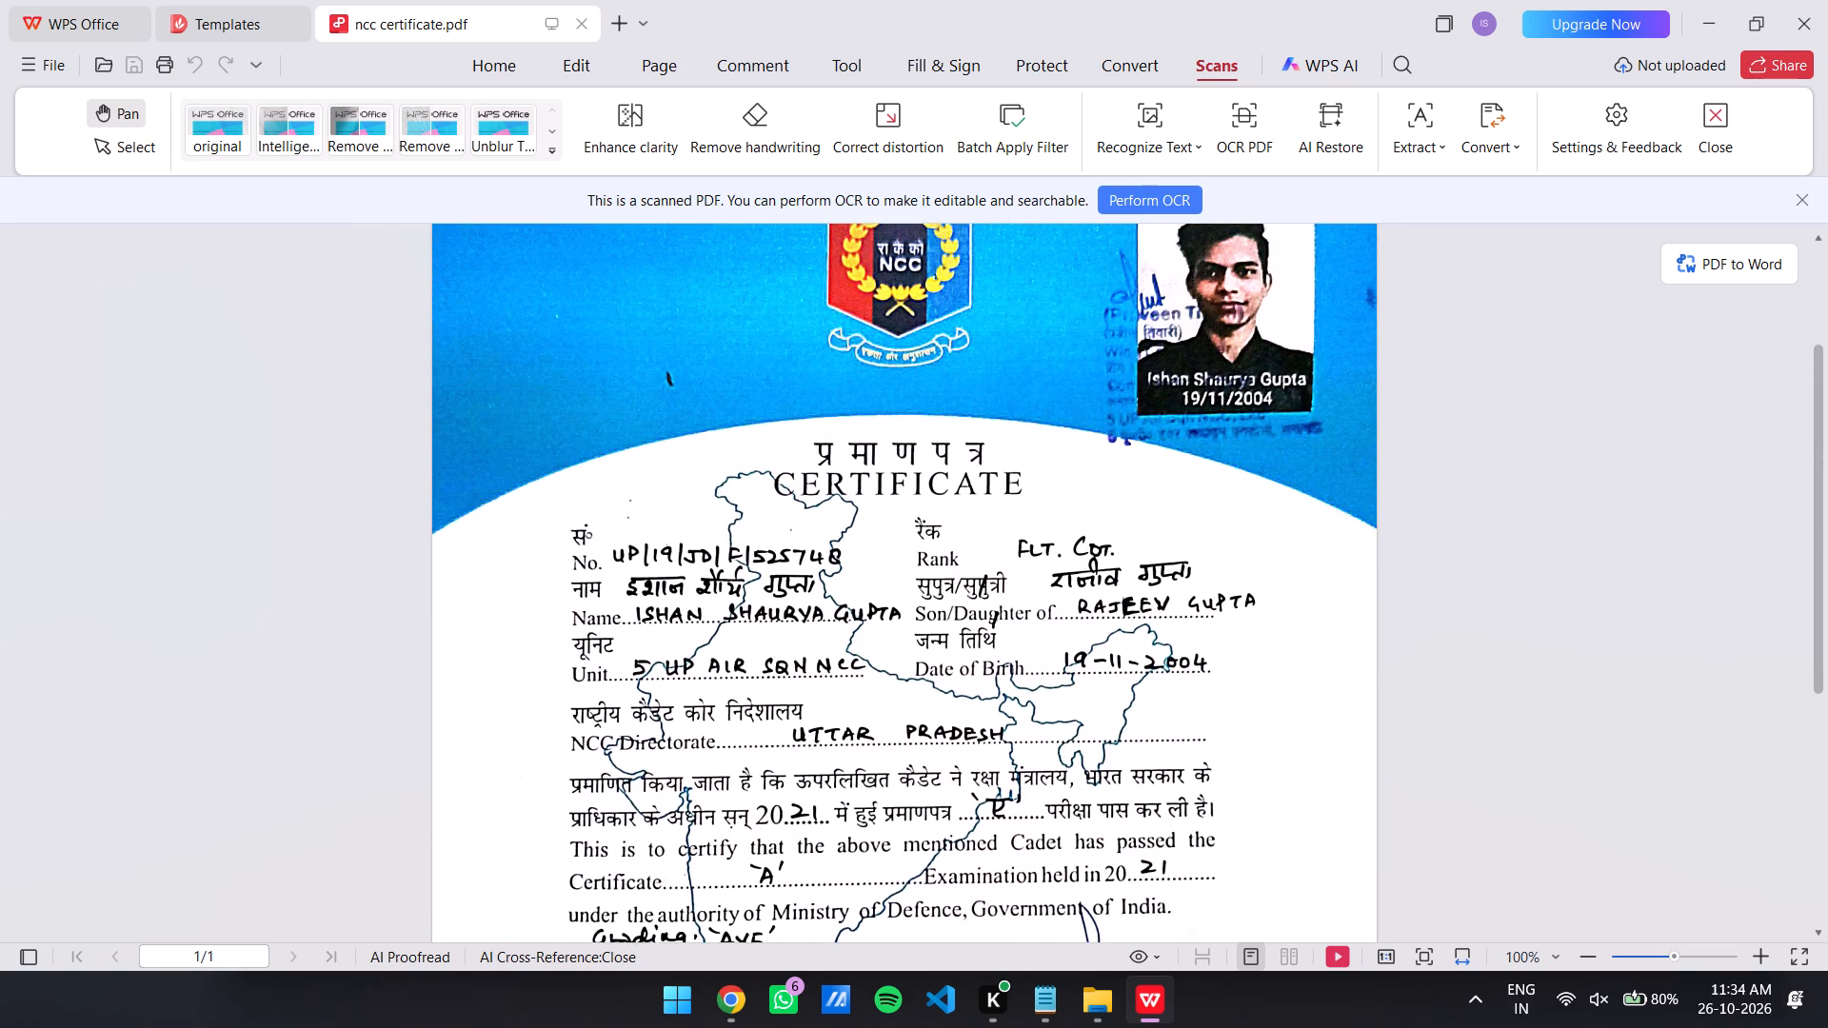
scroll(930, 716, "right", 1)
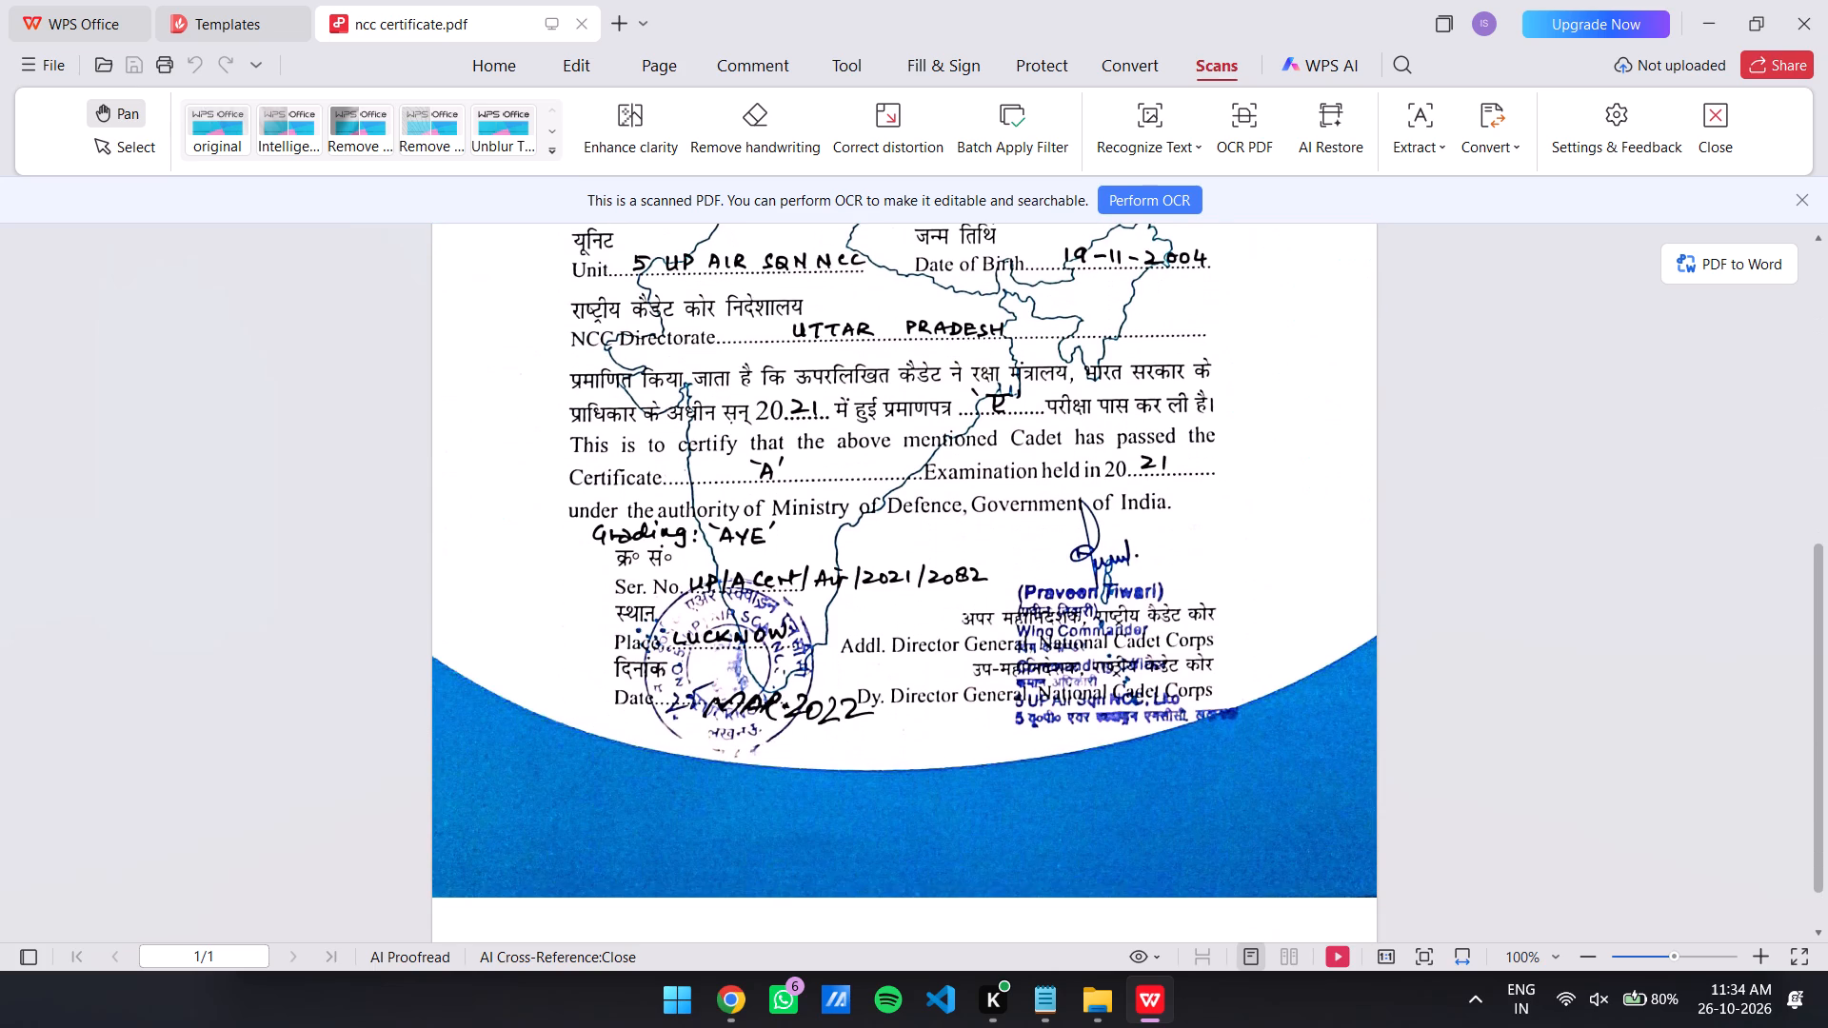
key("alt+Tab")
key("alt+Tab")
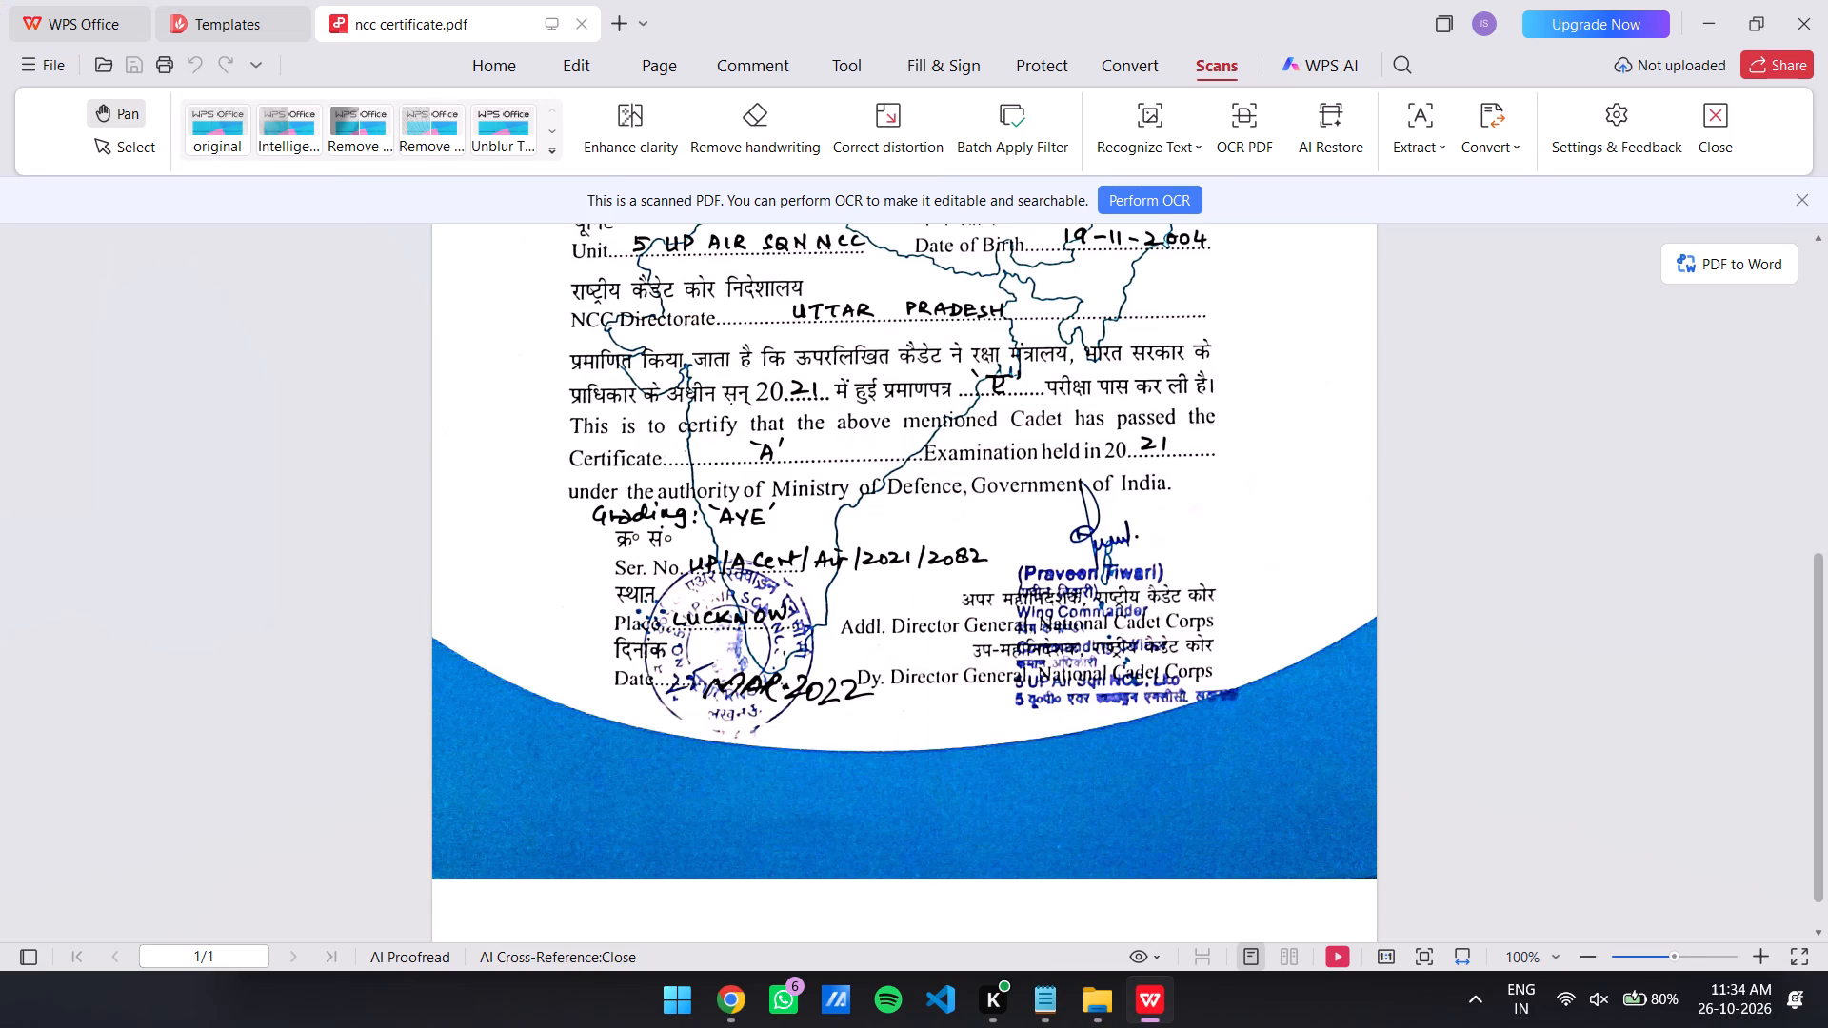
key("alt+Tab")
key("alt+Tab")
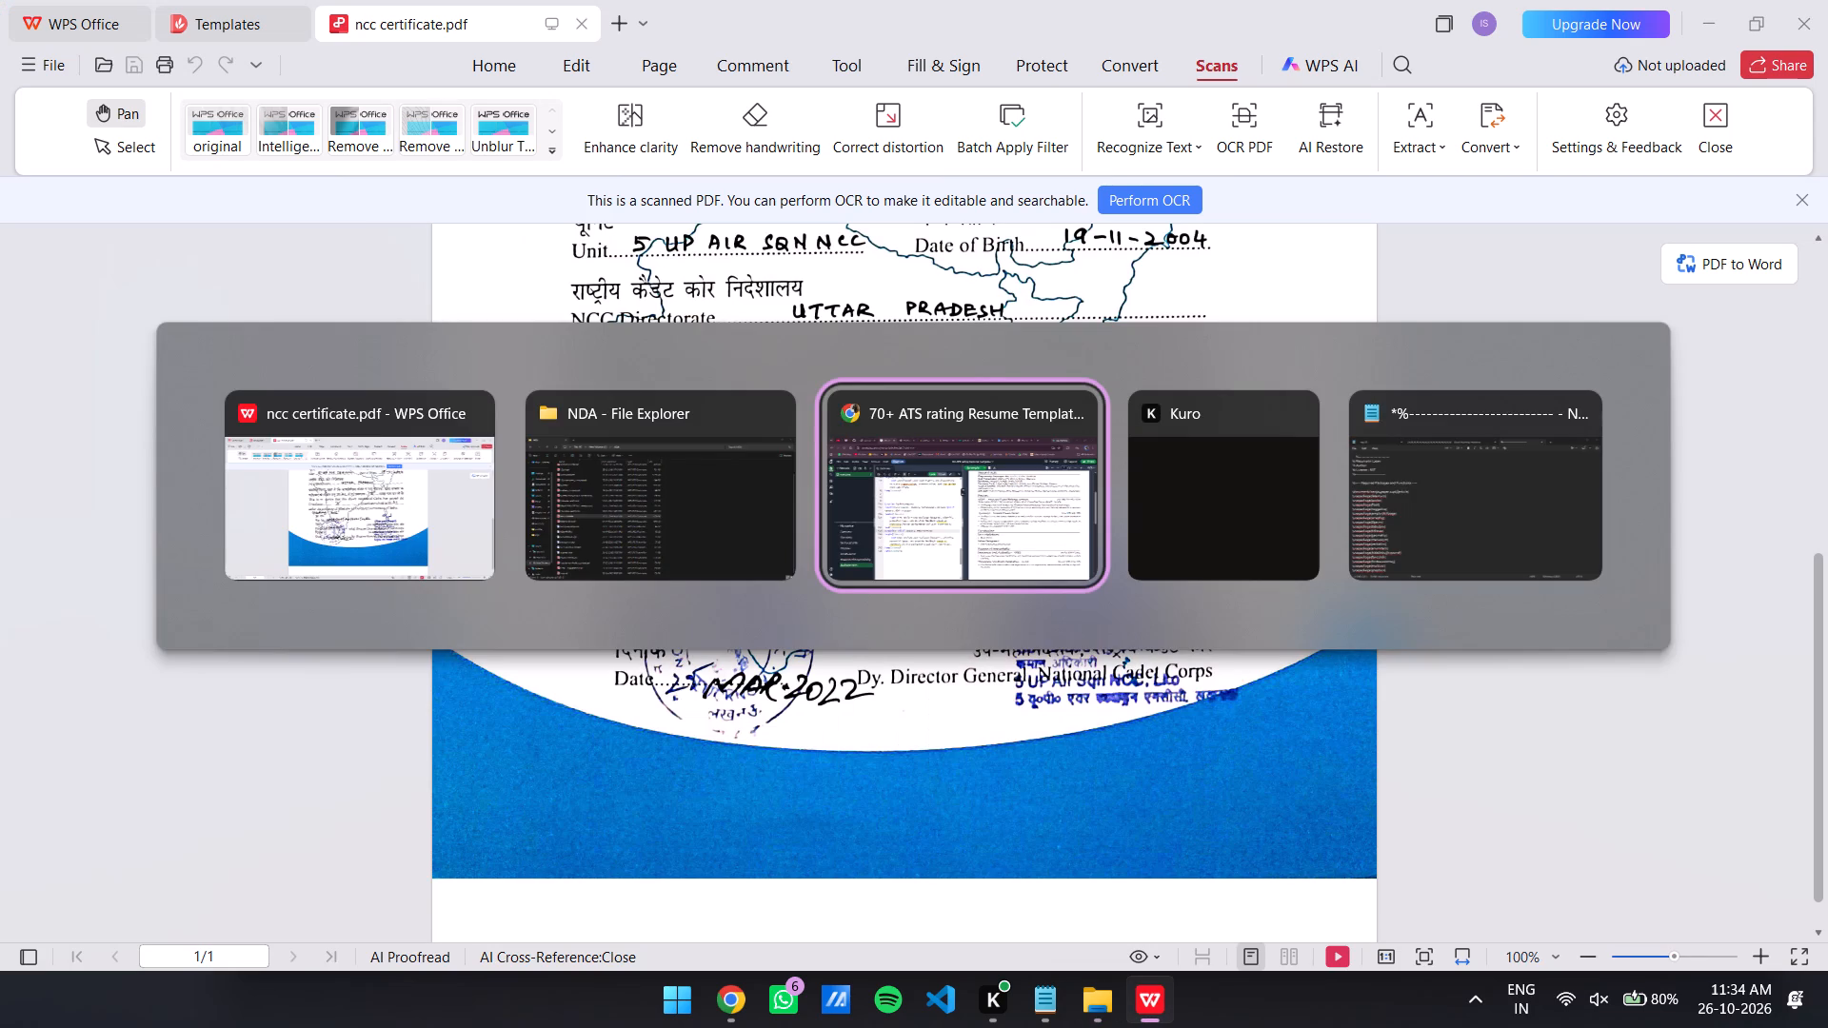
left_click(512, 0)
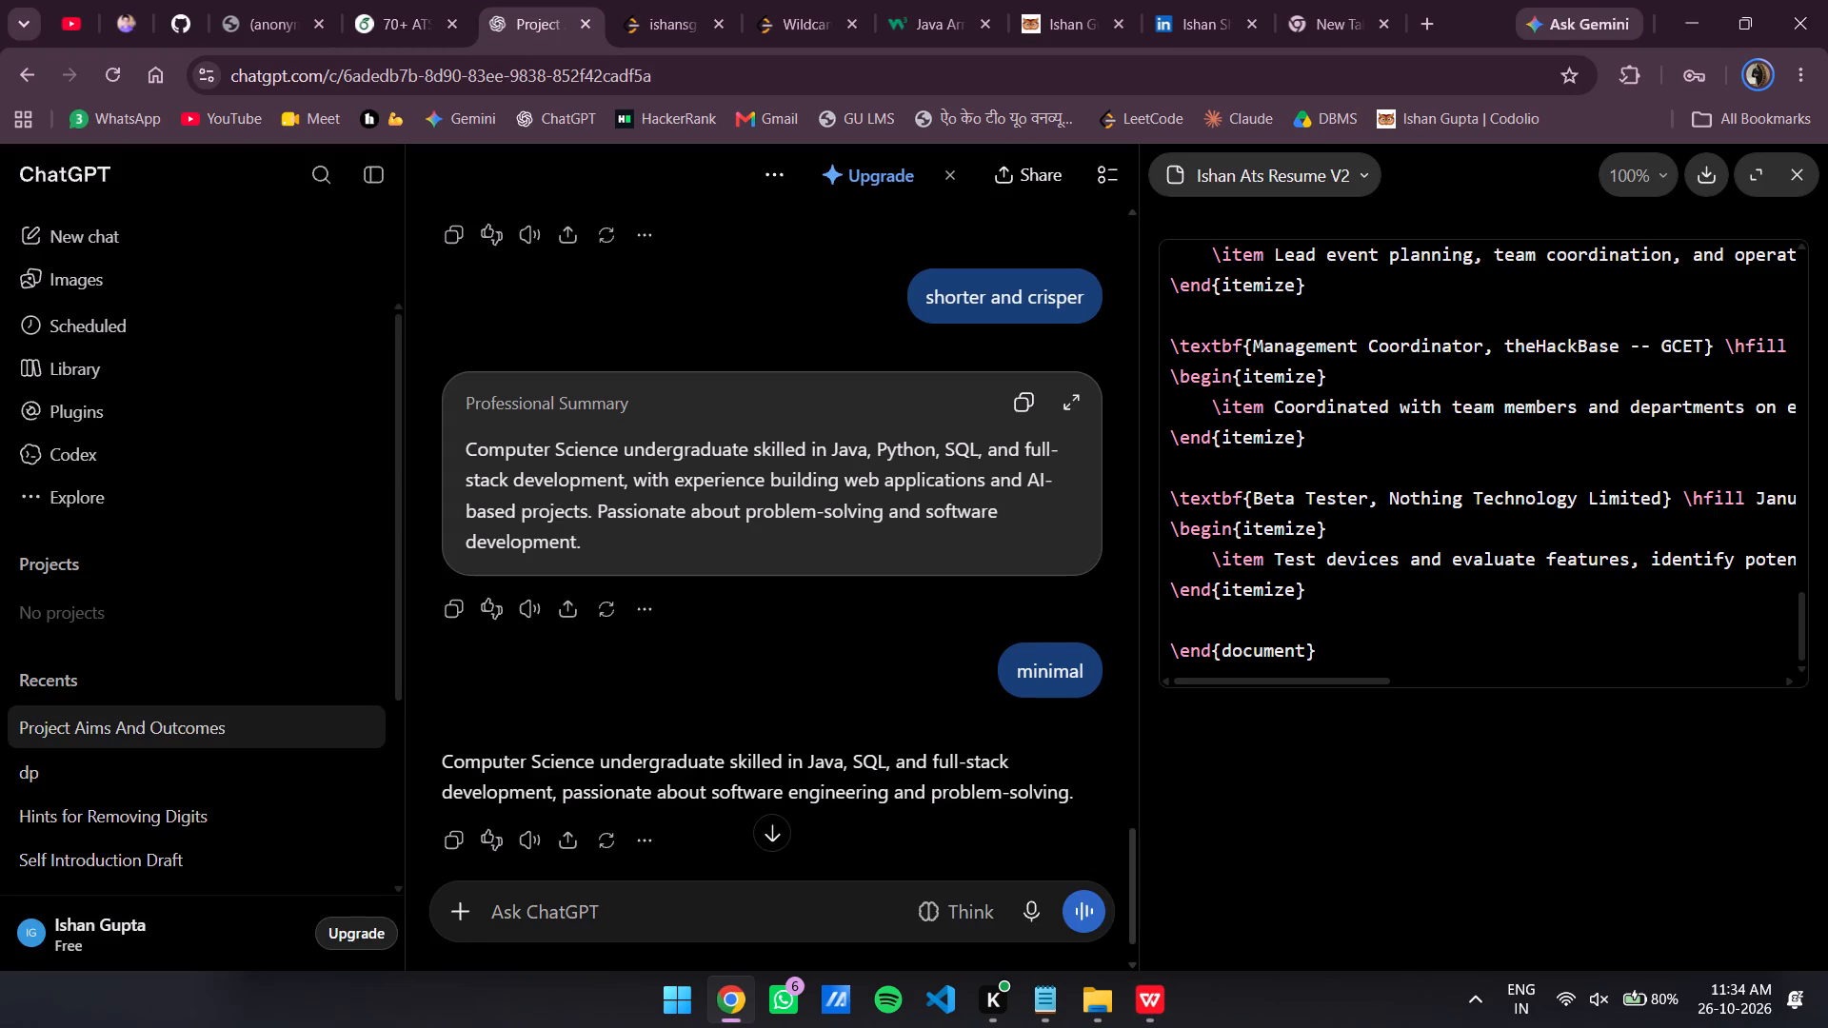
left_click(475, 916)
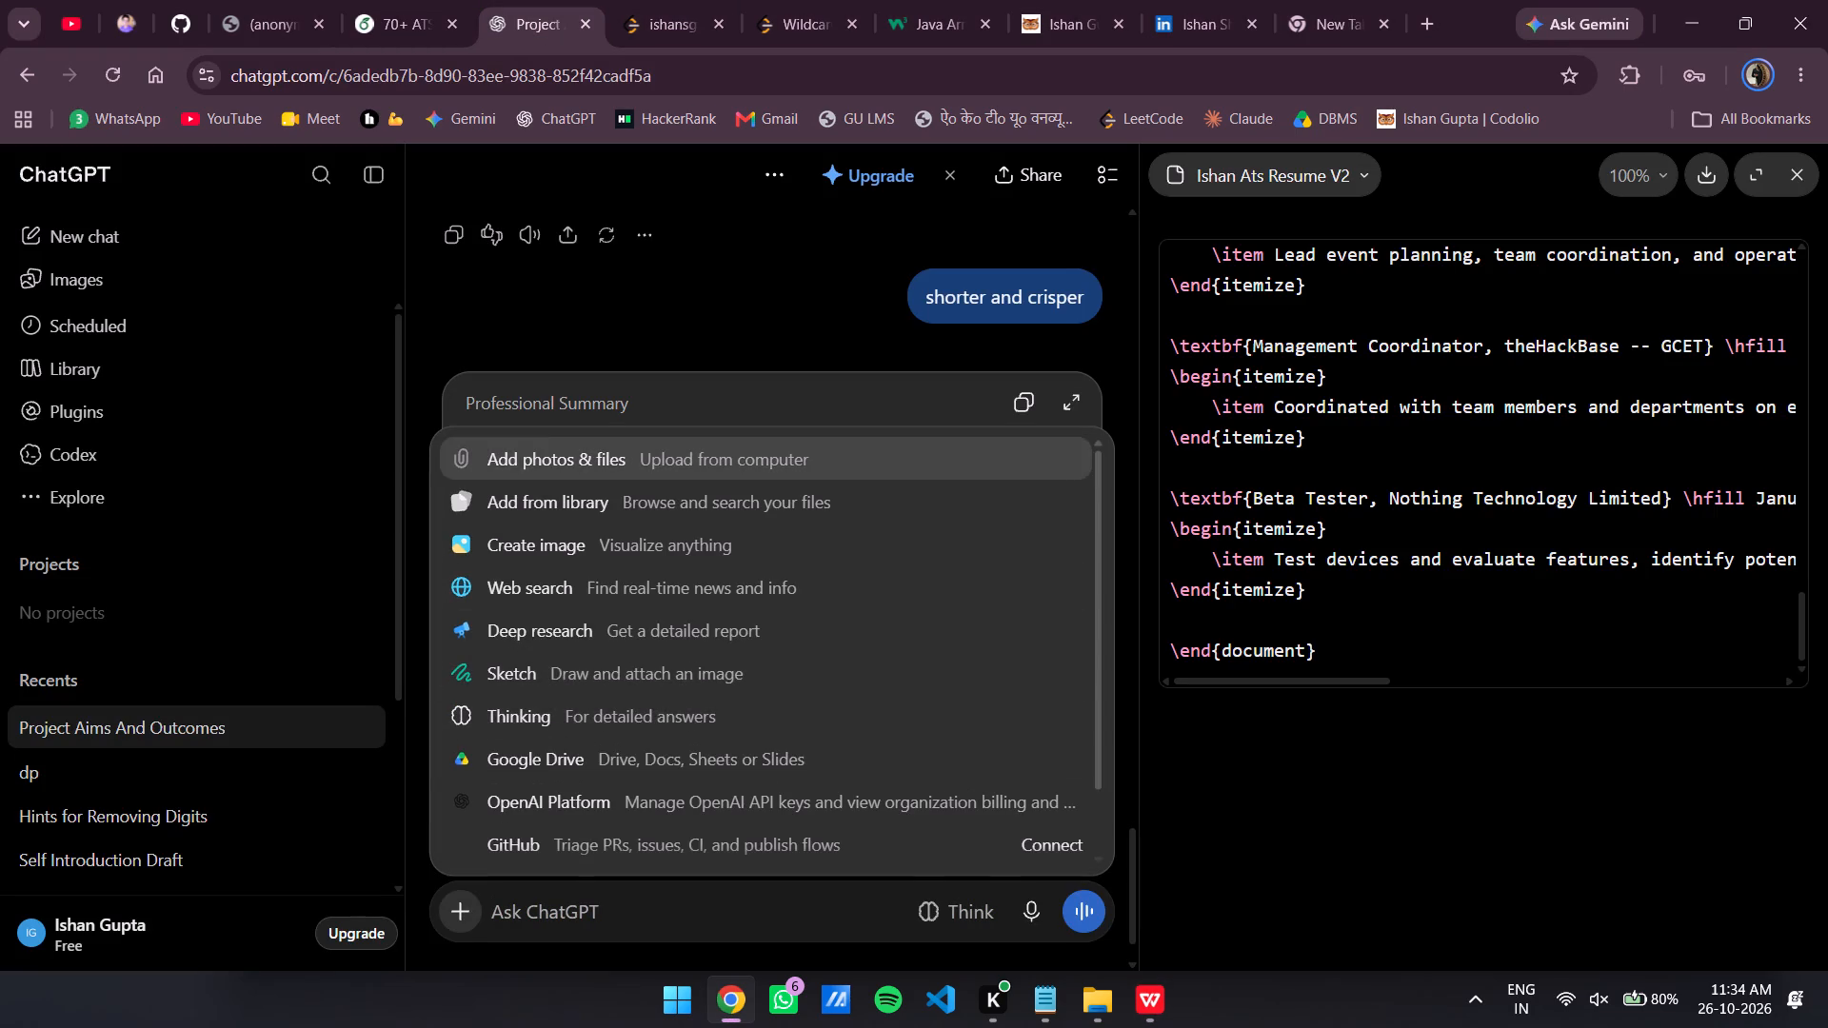
left_click(599, 478)
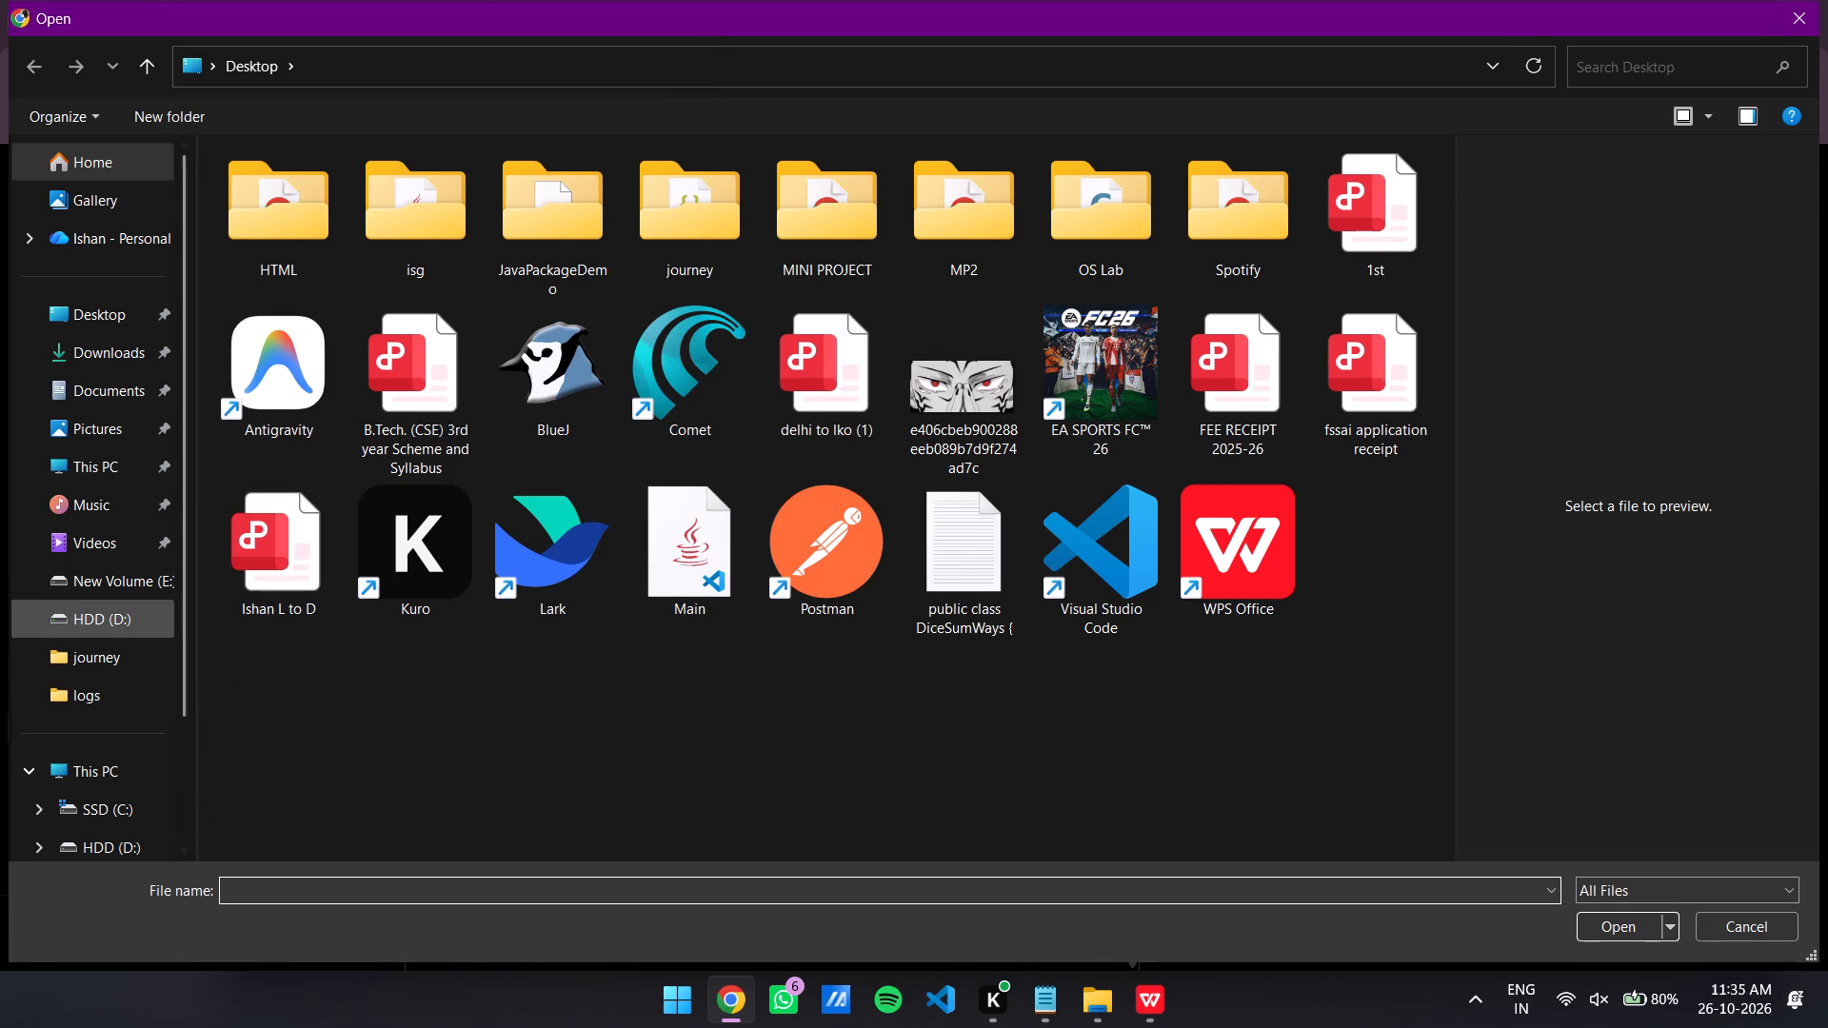
left_click(109, 583)
double_click(333, 458)
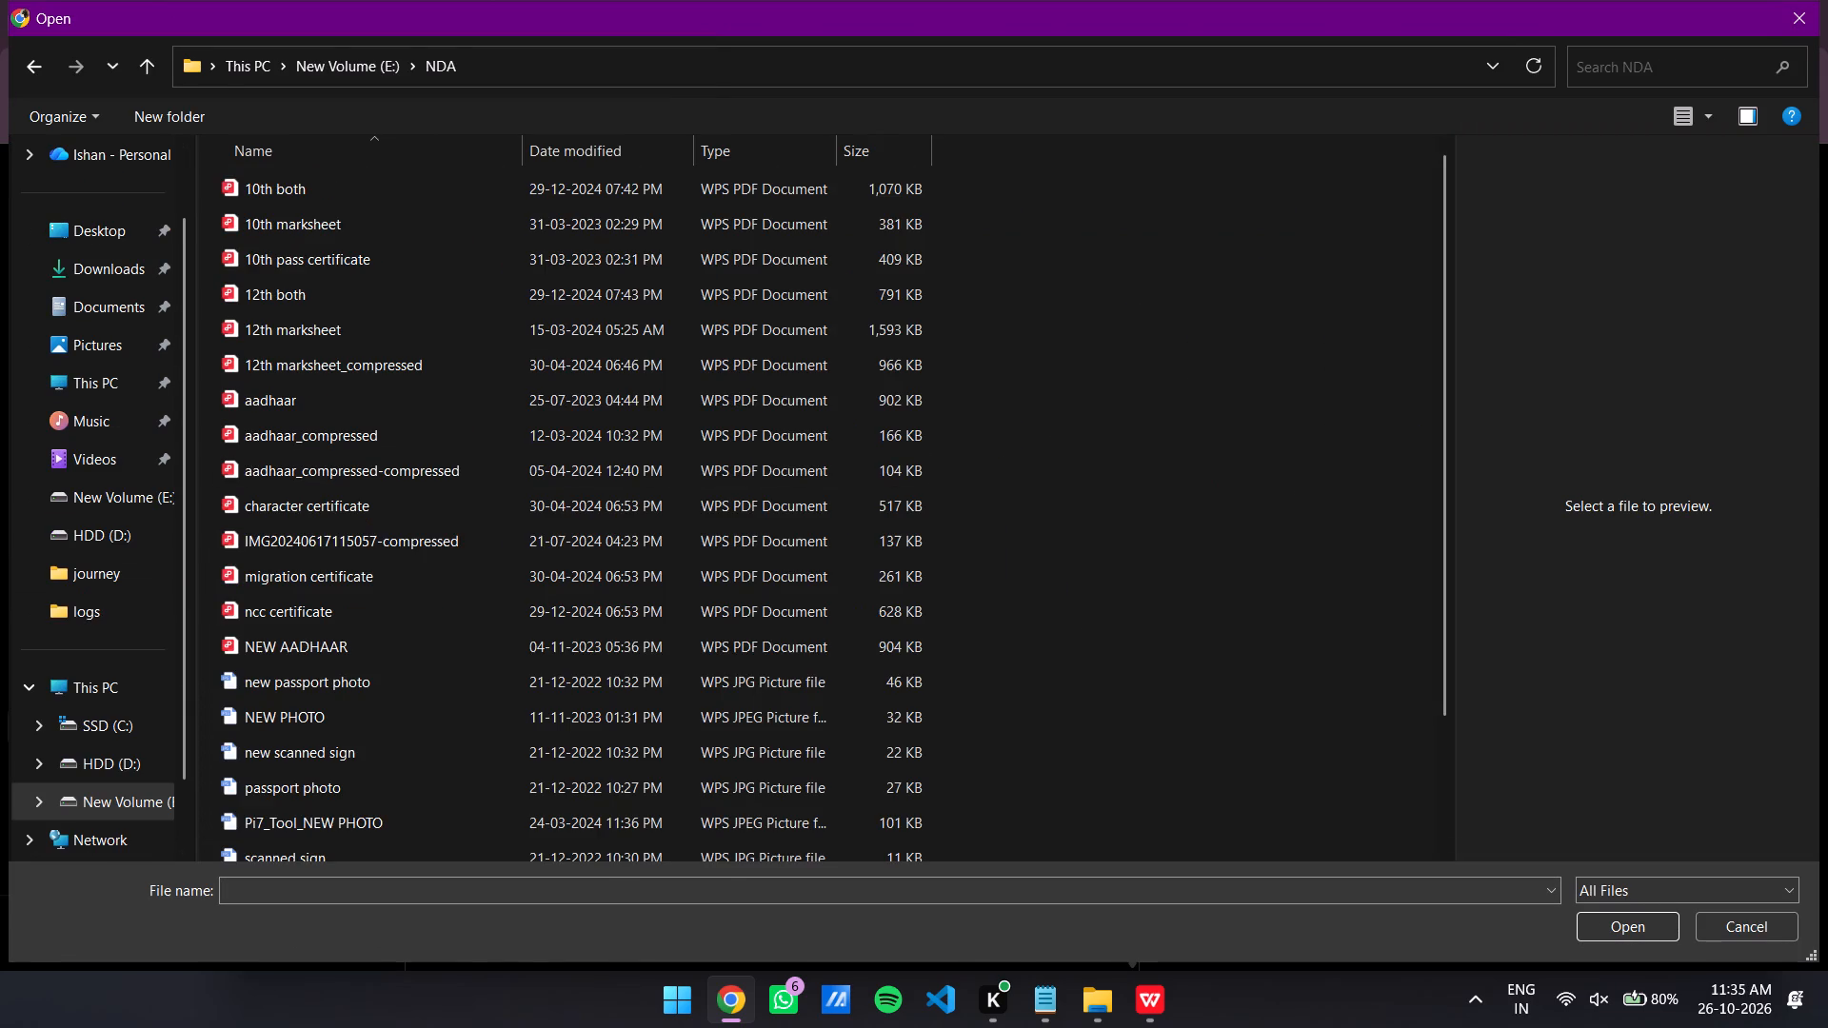
left_click(381, 605)
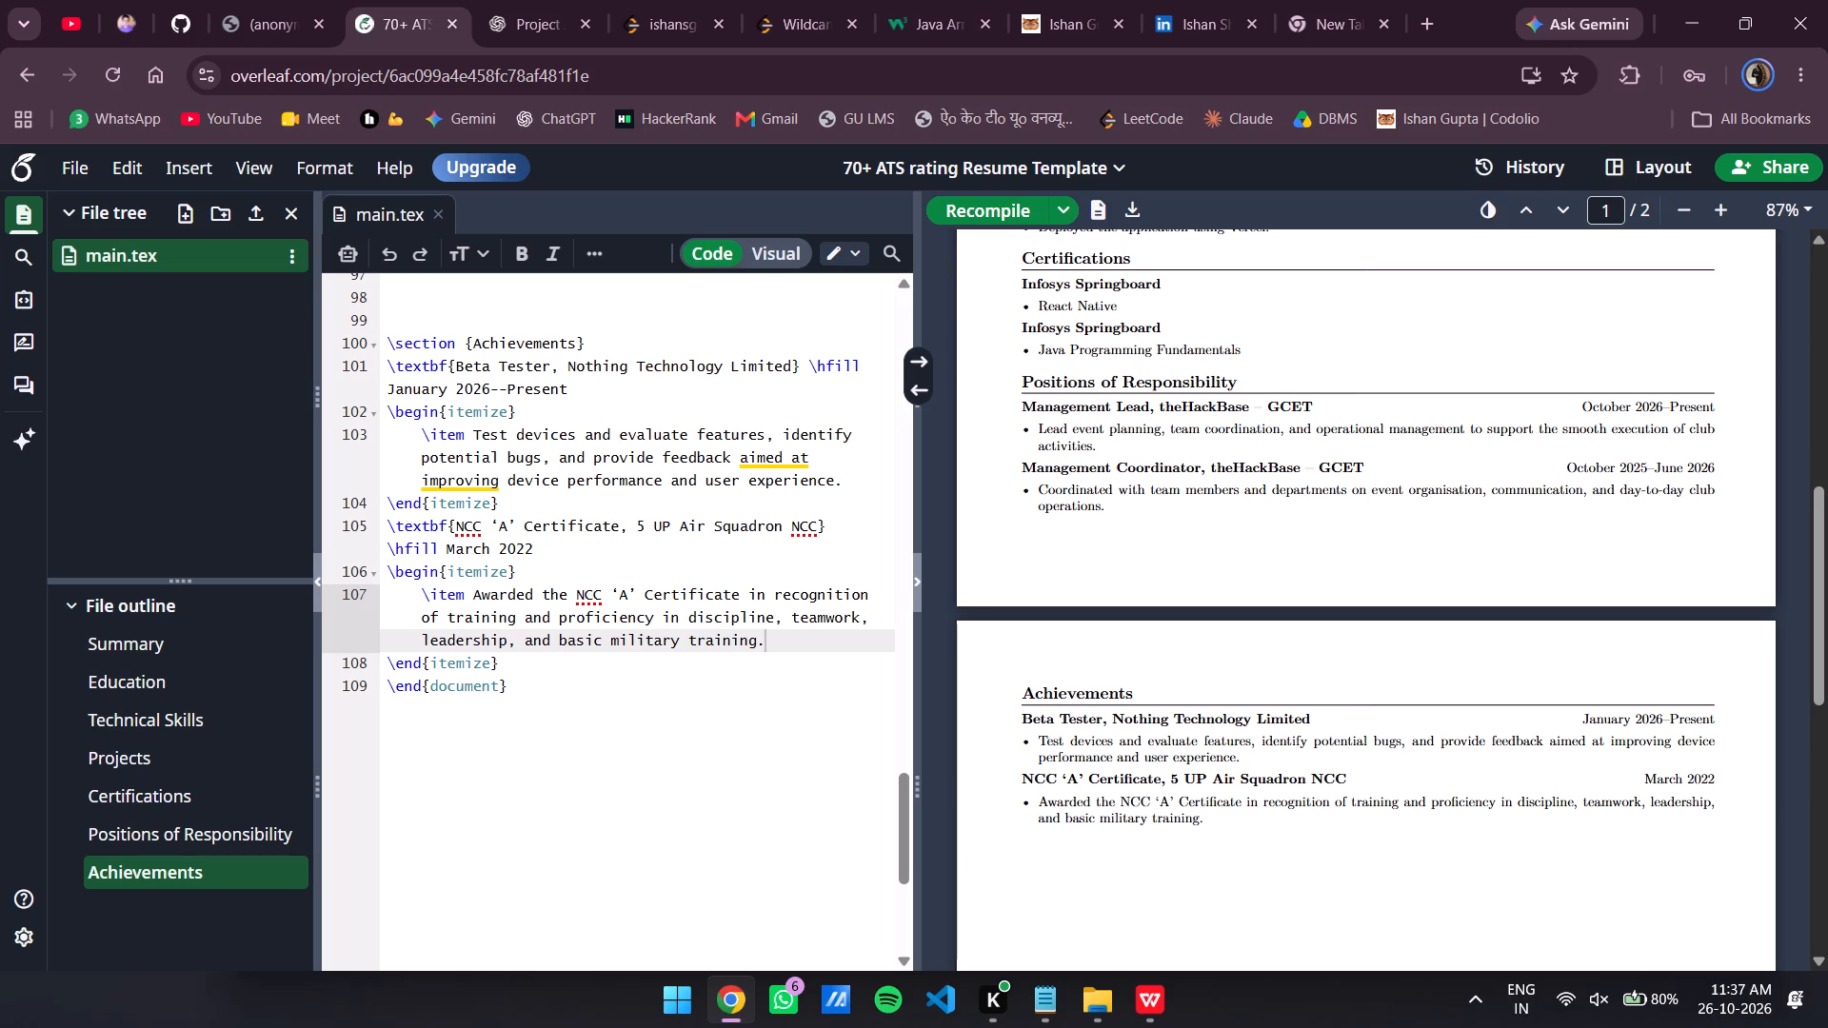
Switch to the NCC certificate PDF in WPS Office and close the WPS Office window.
left_click(1158, 1002)
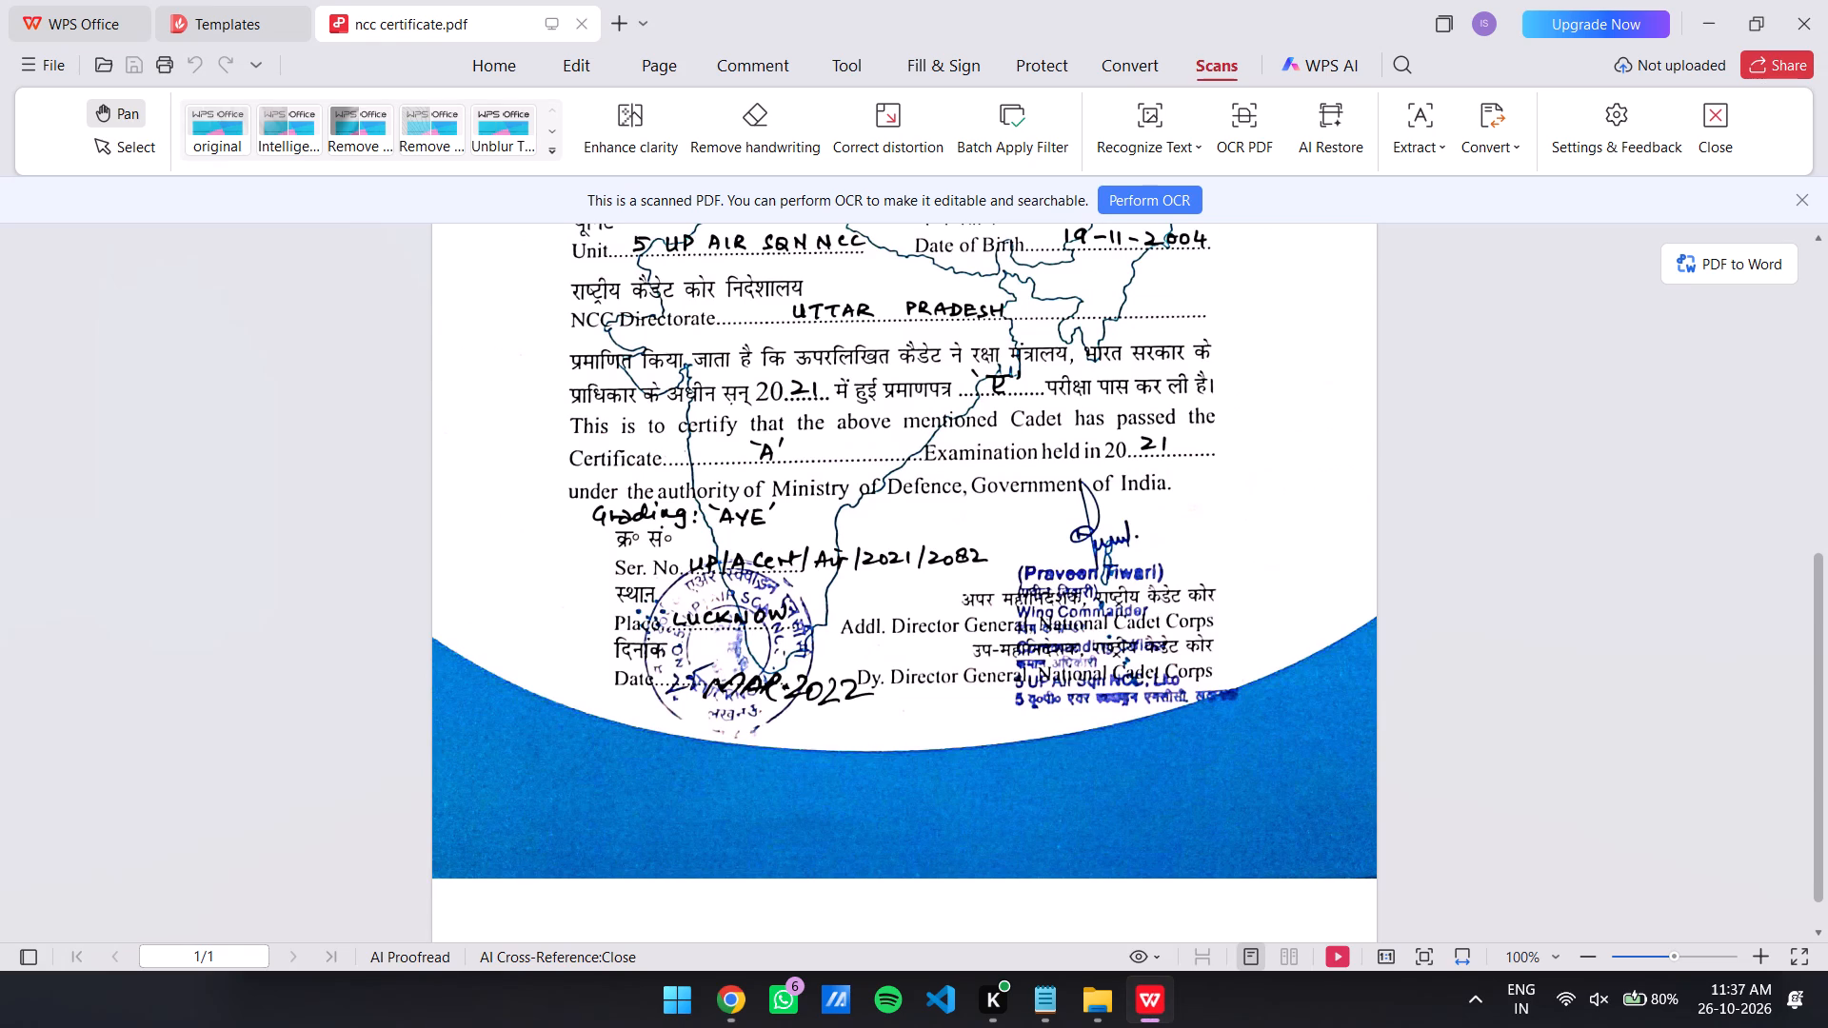
scroll(976, 718, "up", 1)
left_click(1827, 0)
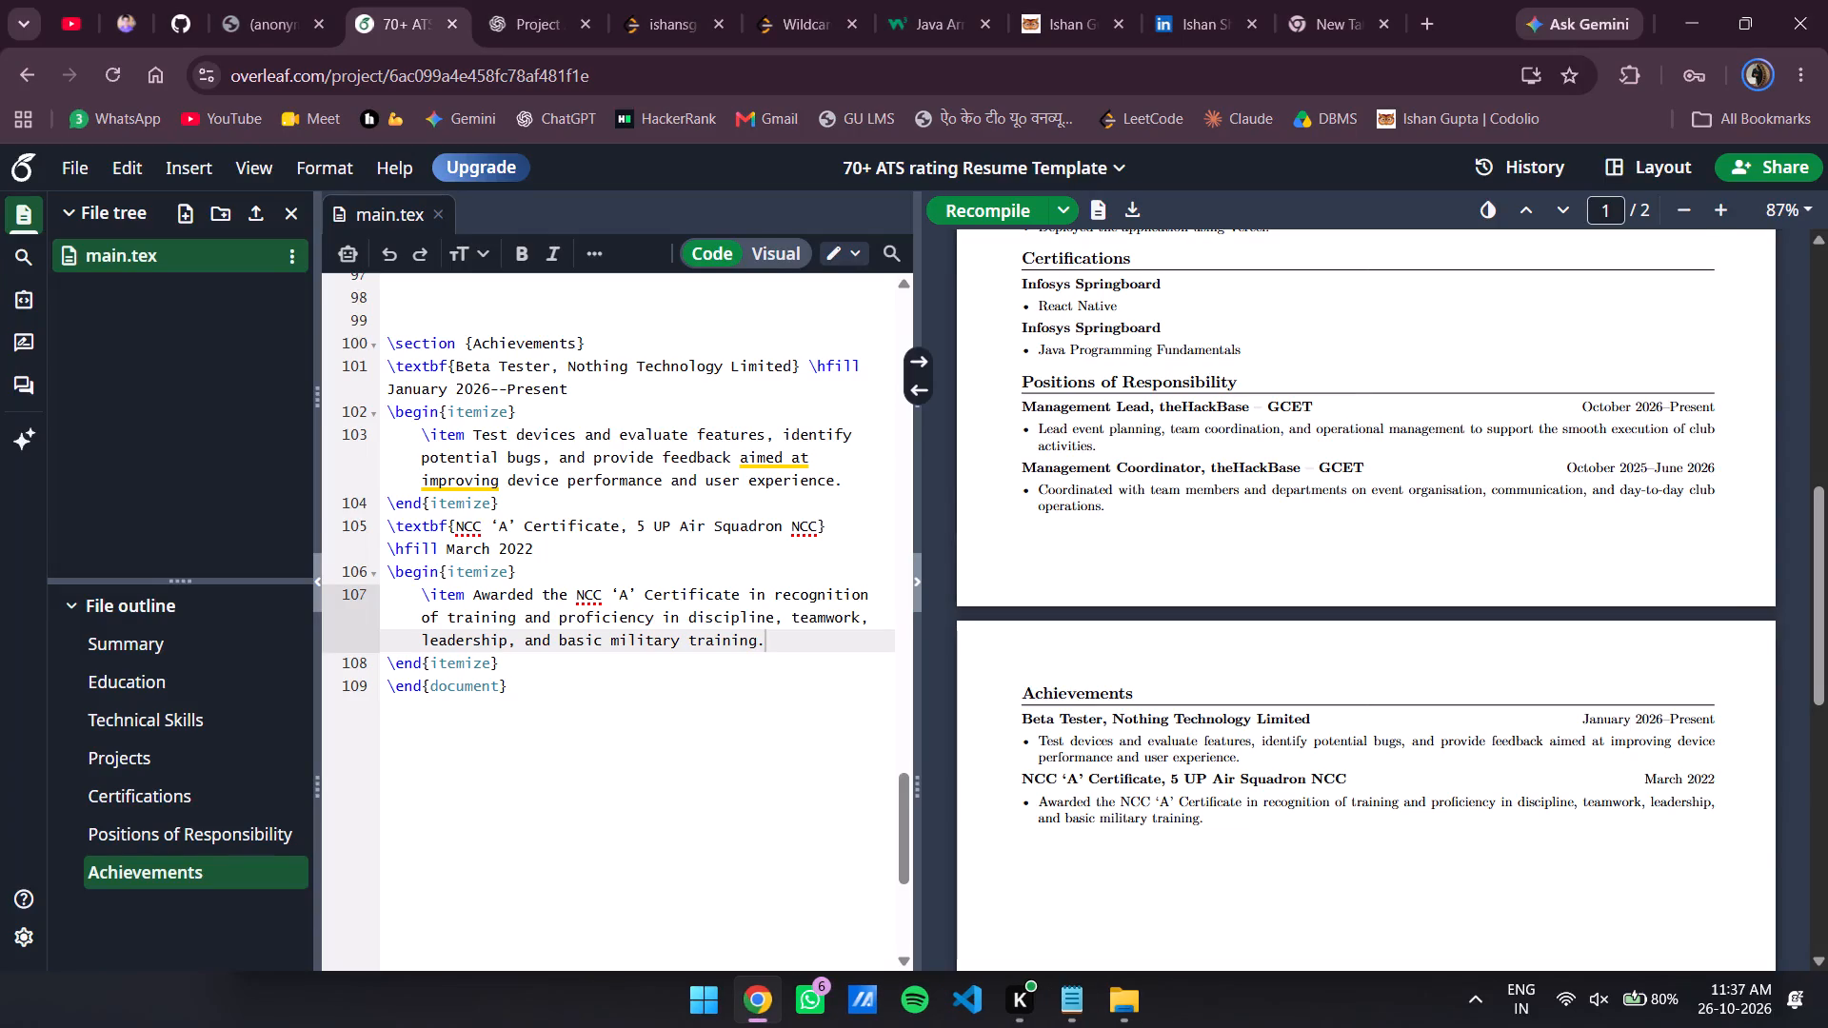
Review both pages of the compiled resume preview, from the header and Summary through the Achievements section.
scroll(1175, 575, "up", 3)
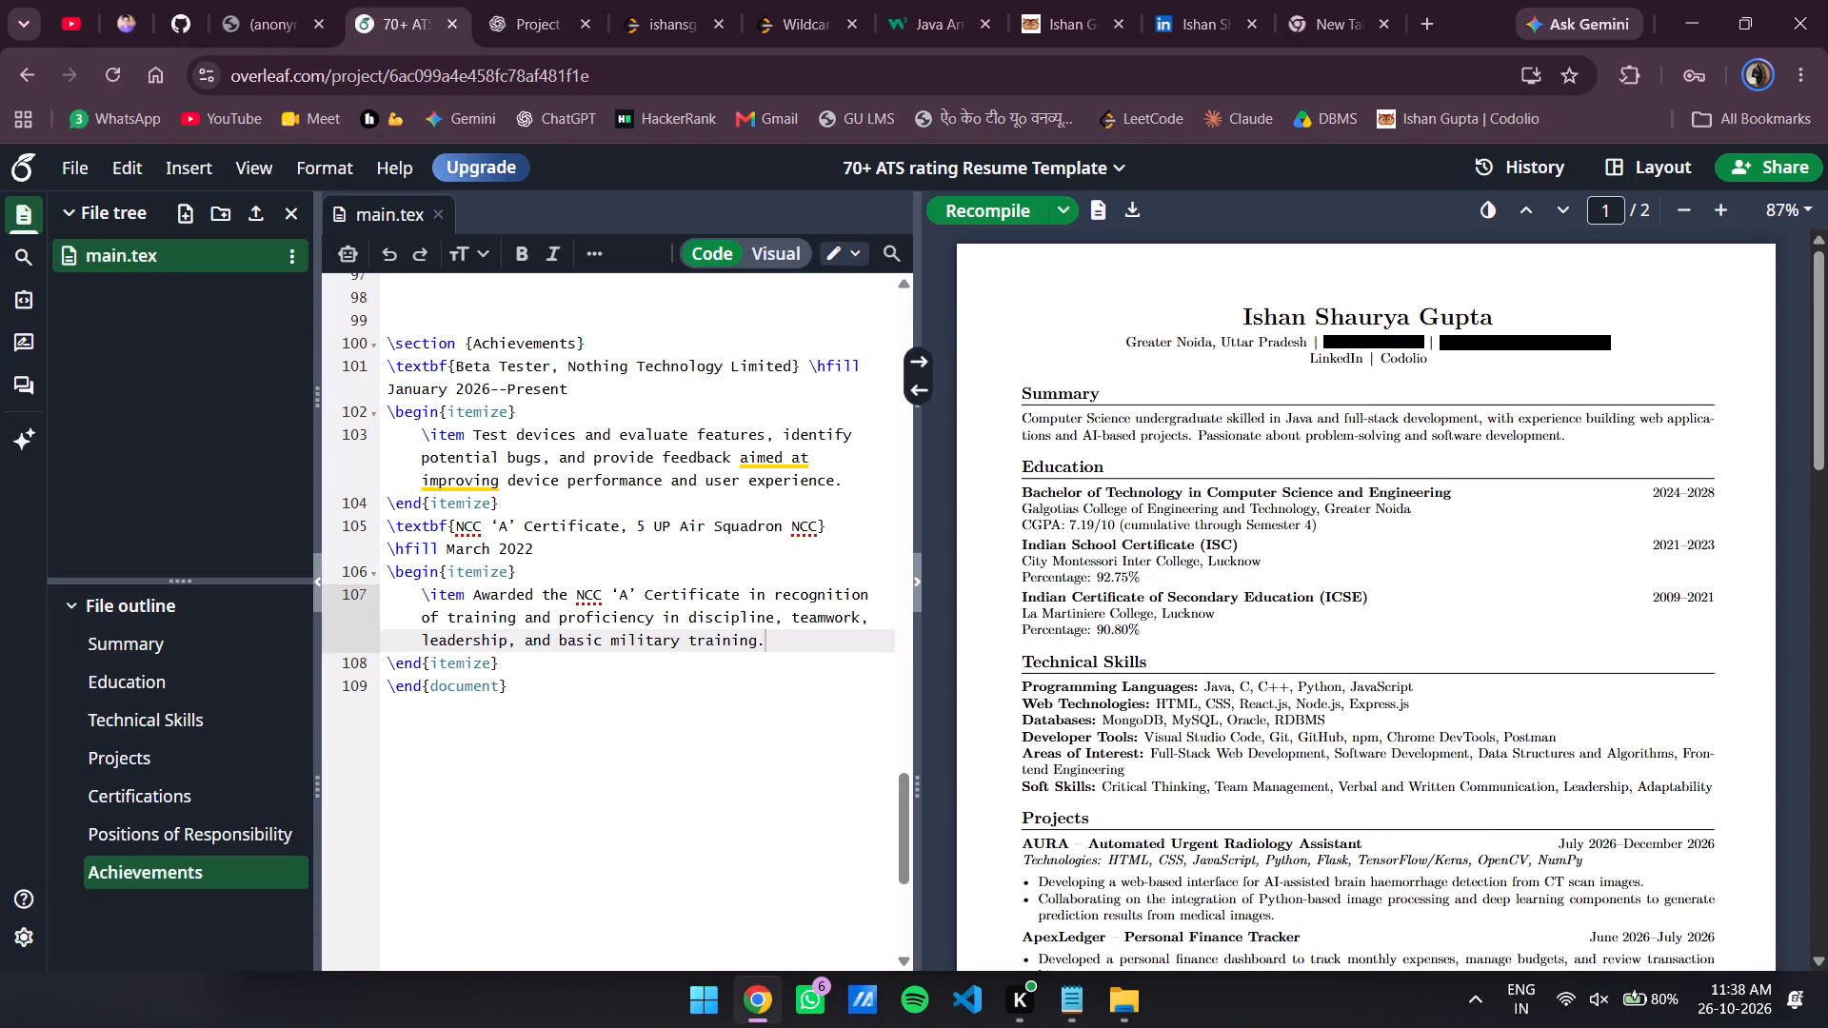
scroll(1175, 575, "down", 7)
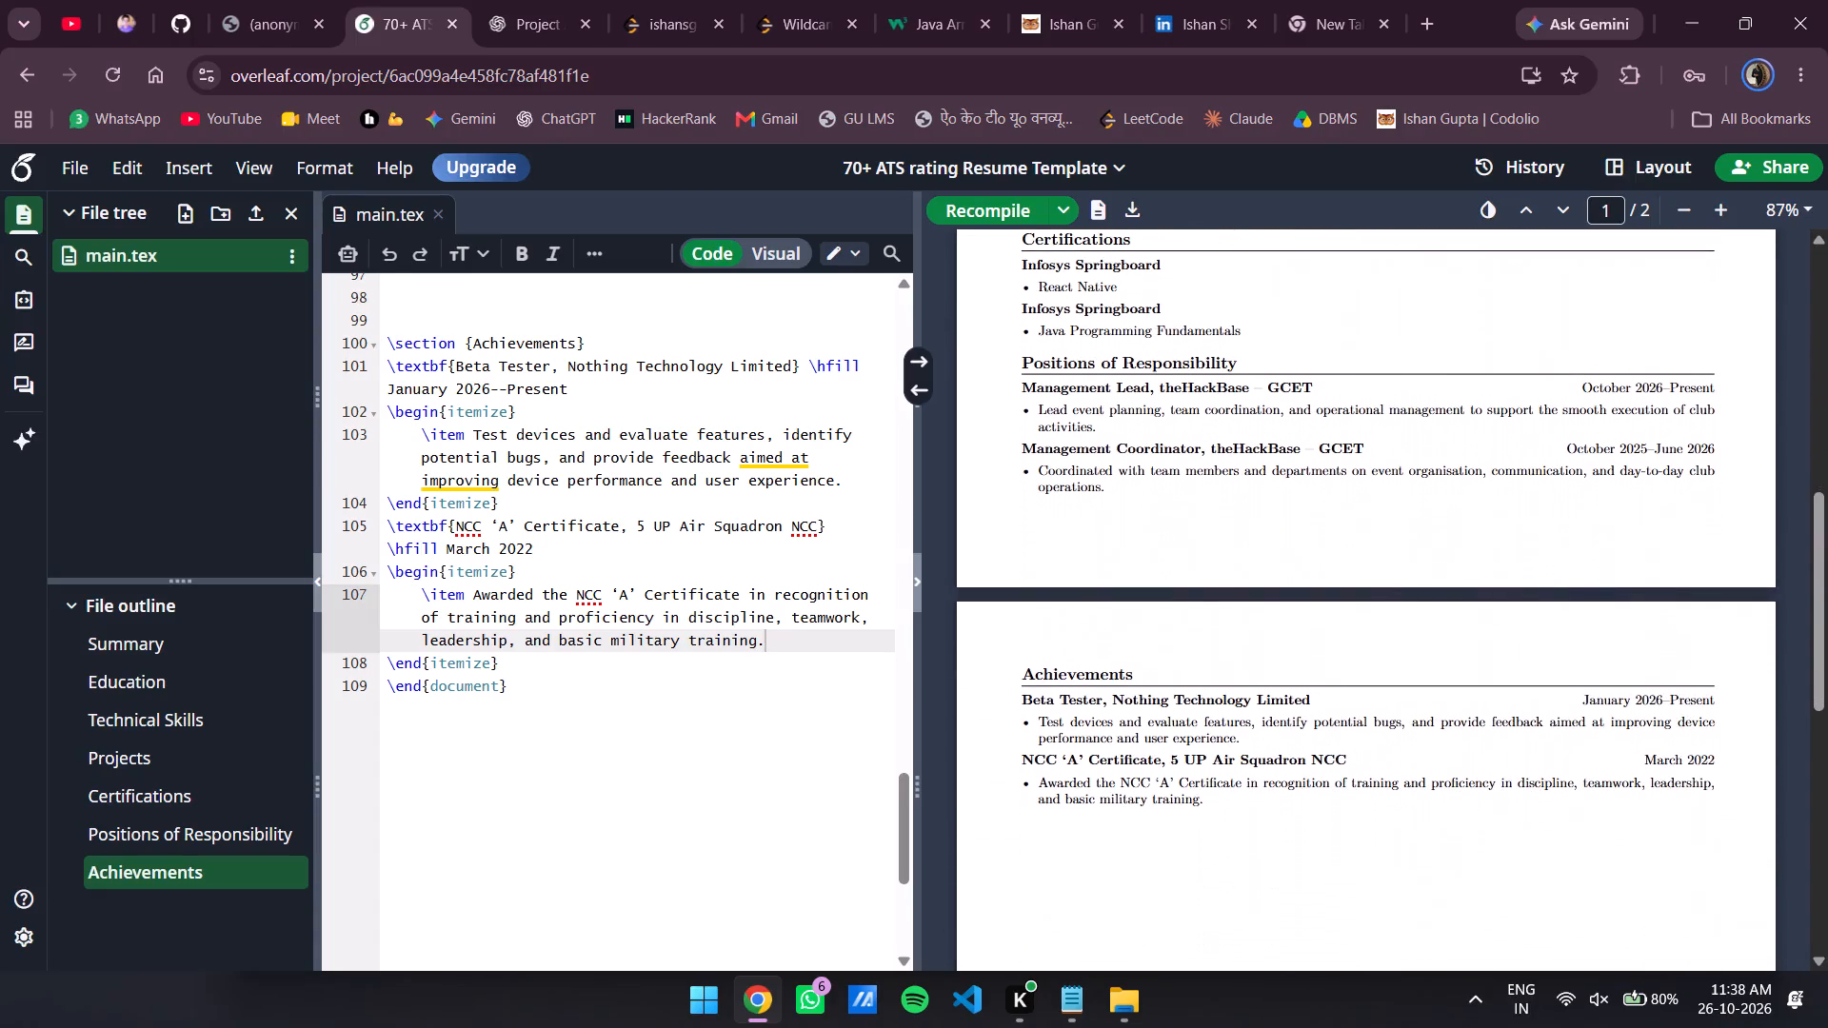
scroll(1175, 575, "down", 1)
scroll(1175, 575, "up", 1)
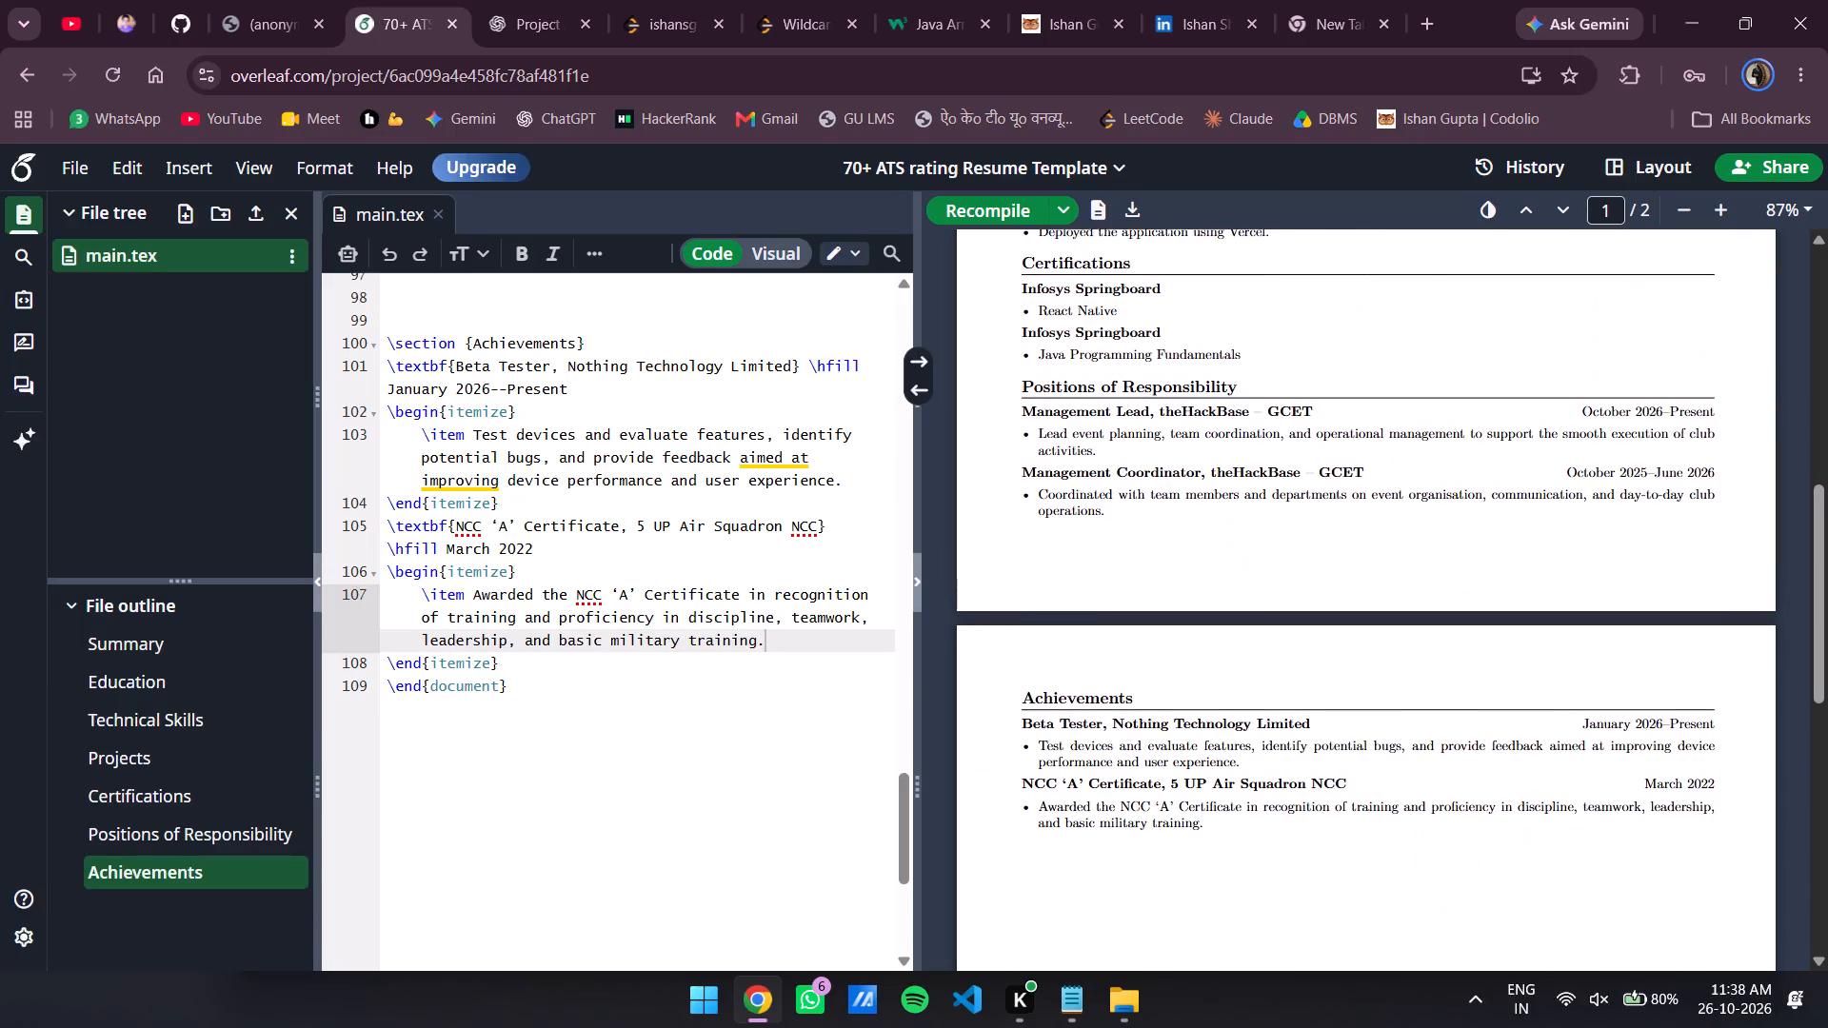
scroll(1175, 575, "up", 1)
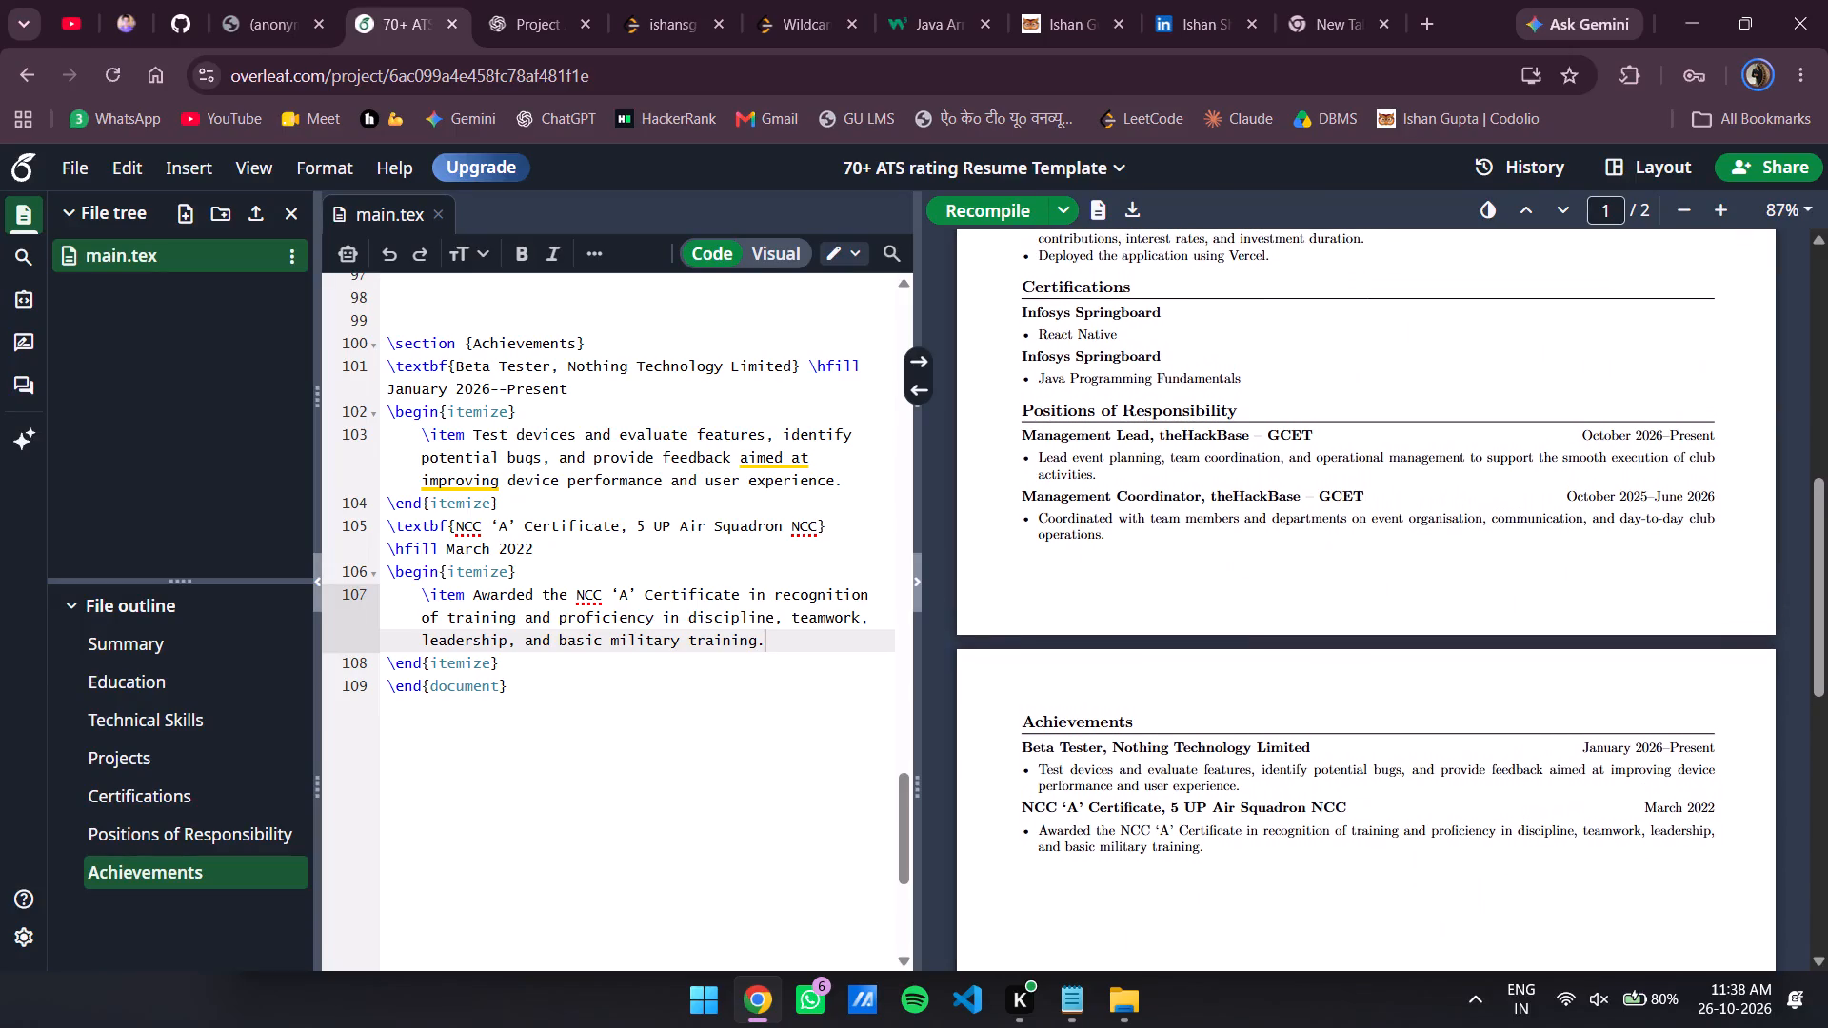
scroll(1349, 644, "up", 3)
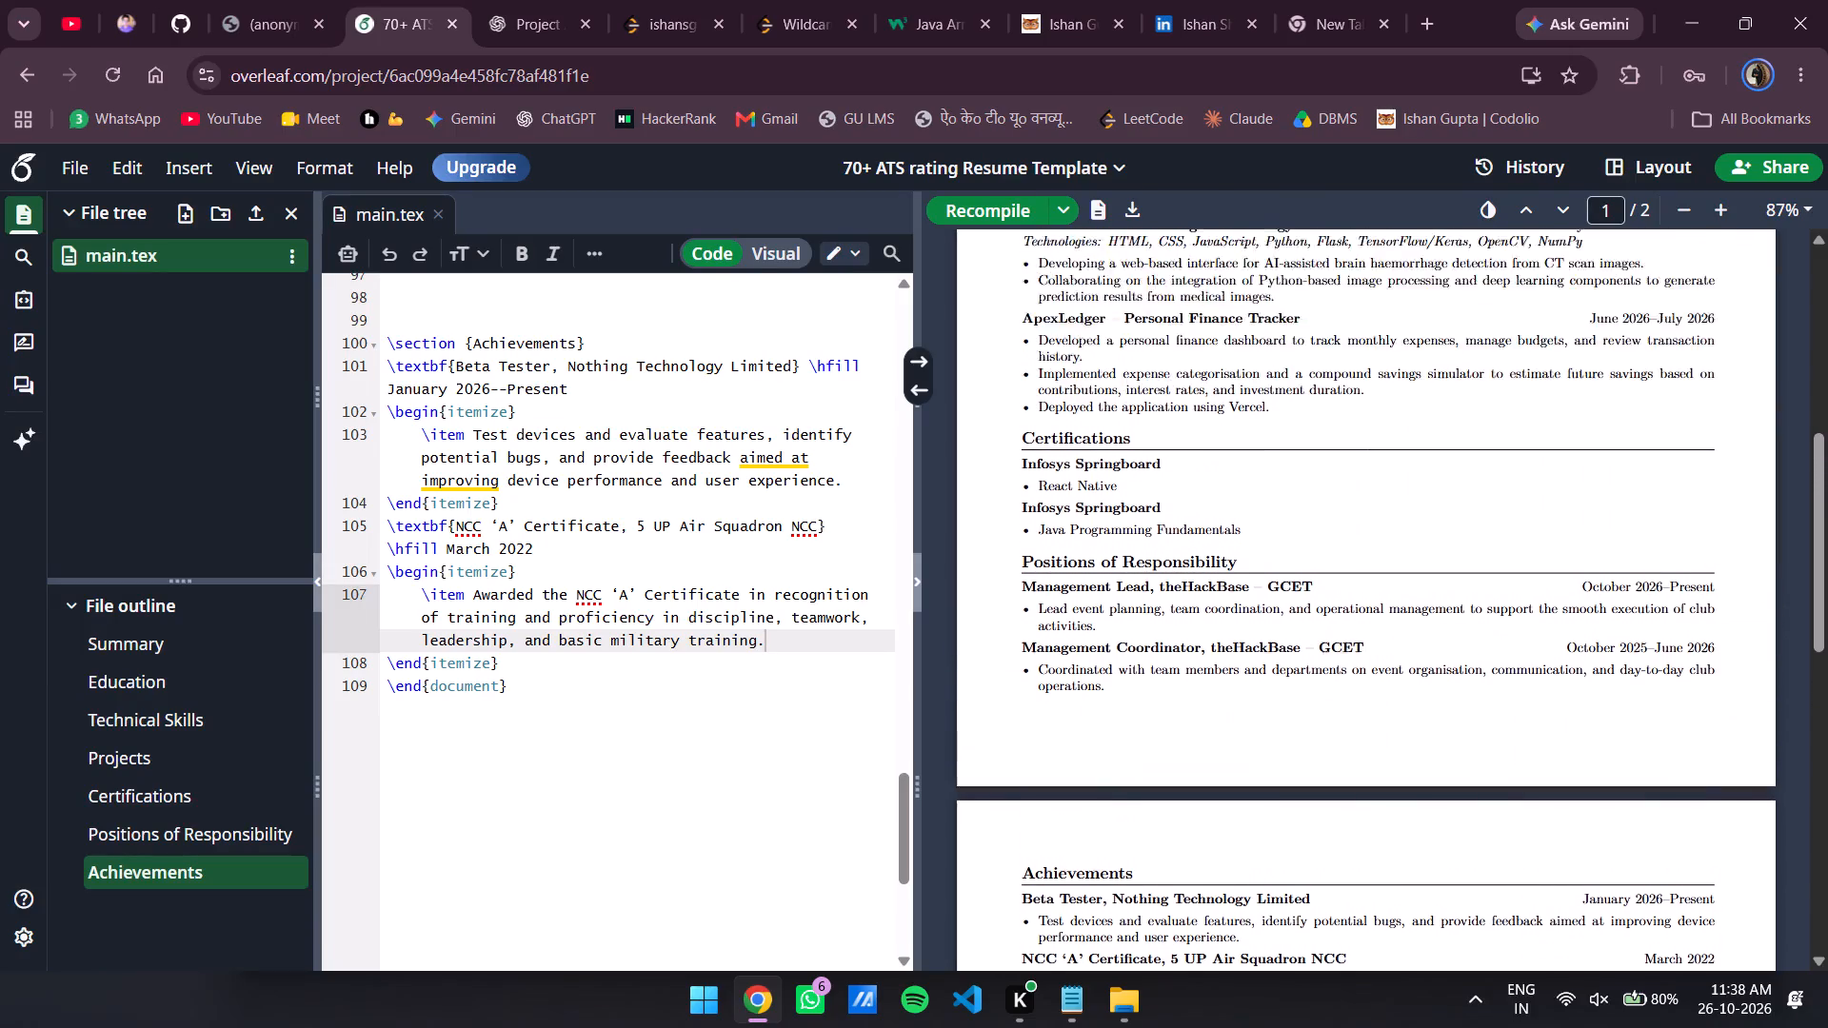
scroll(1349, 644, "up", 2)
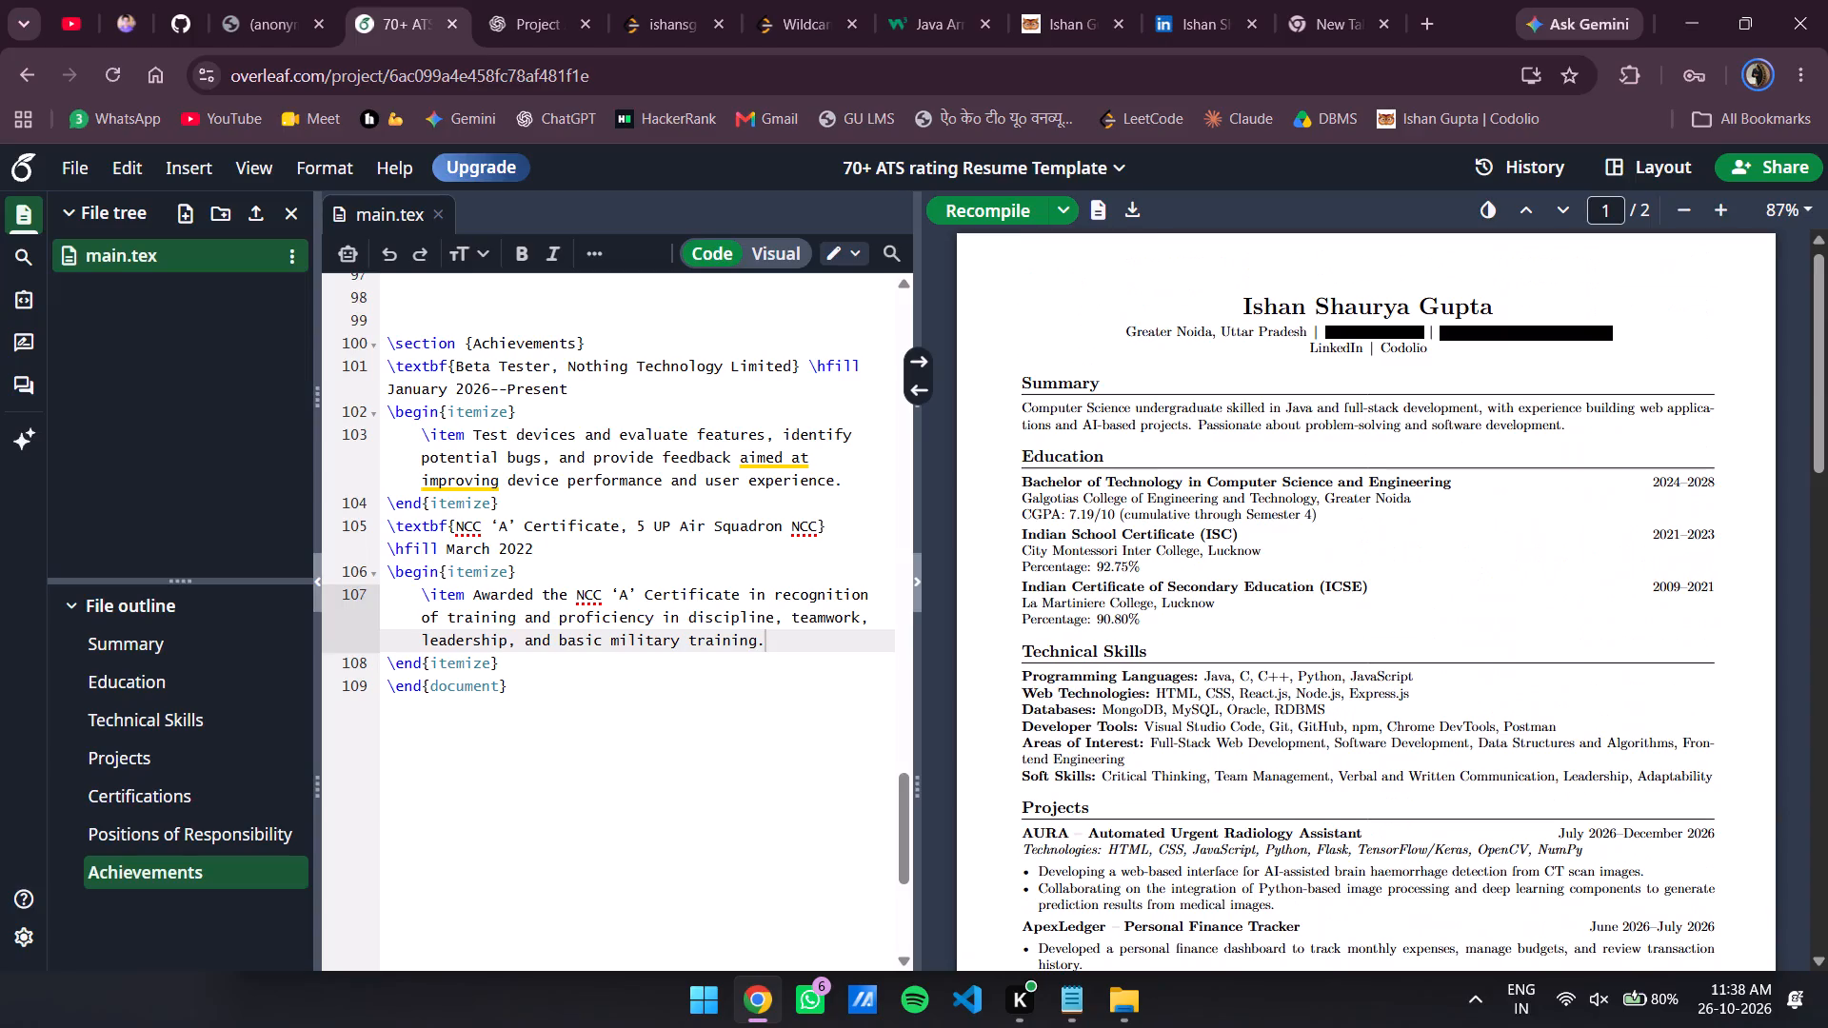
scroll(1349, 644, "down", 2)
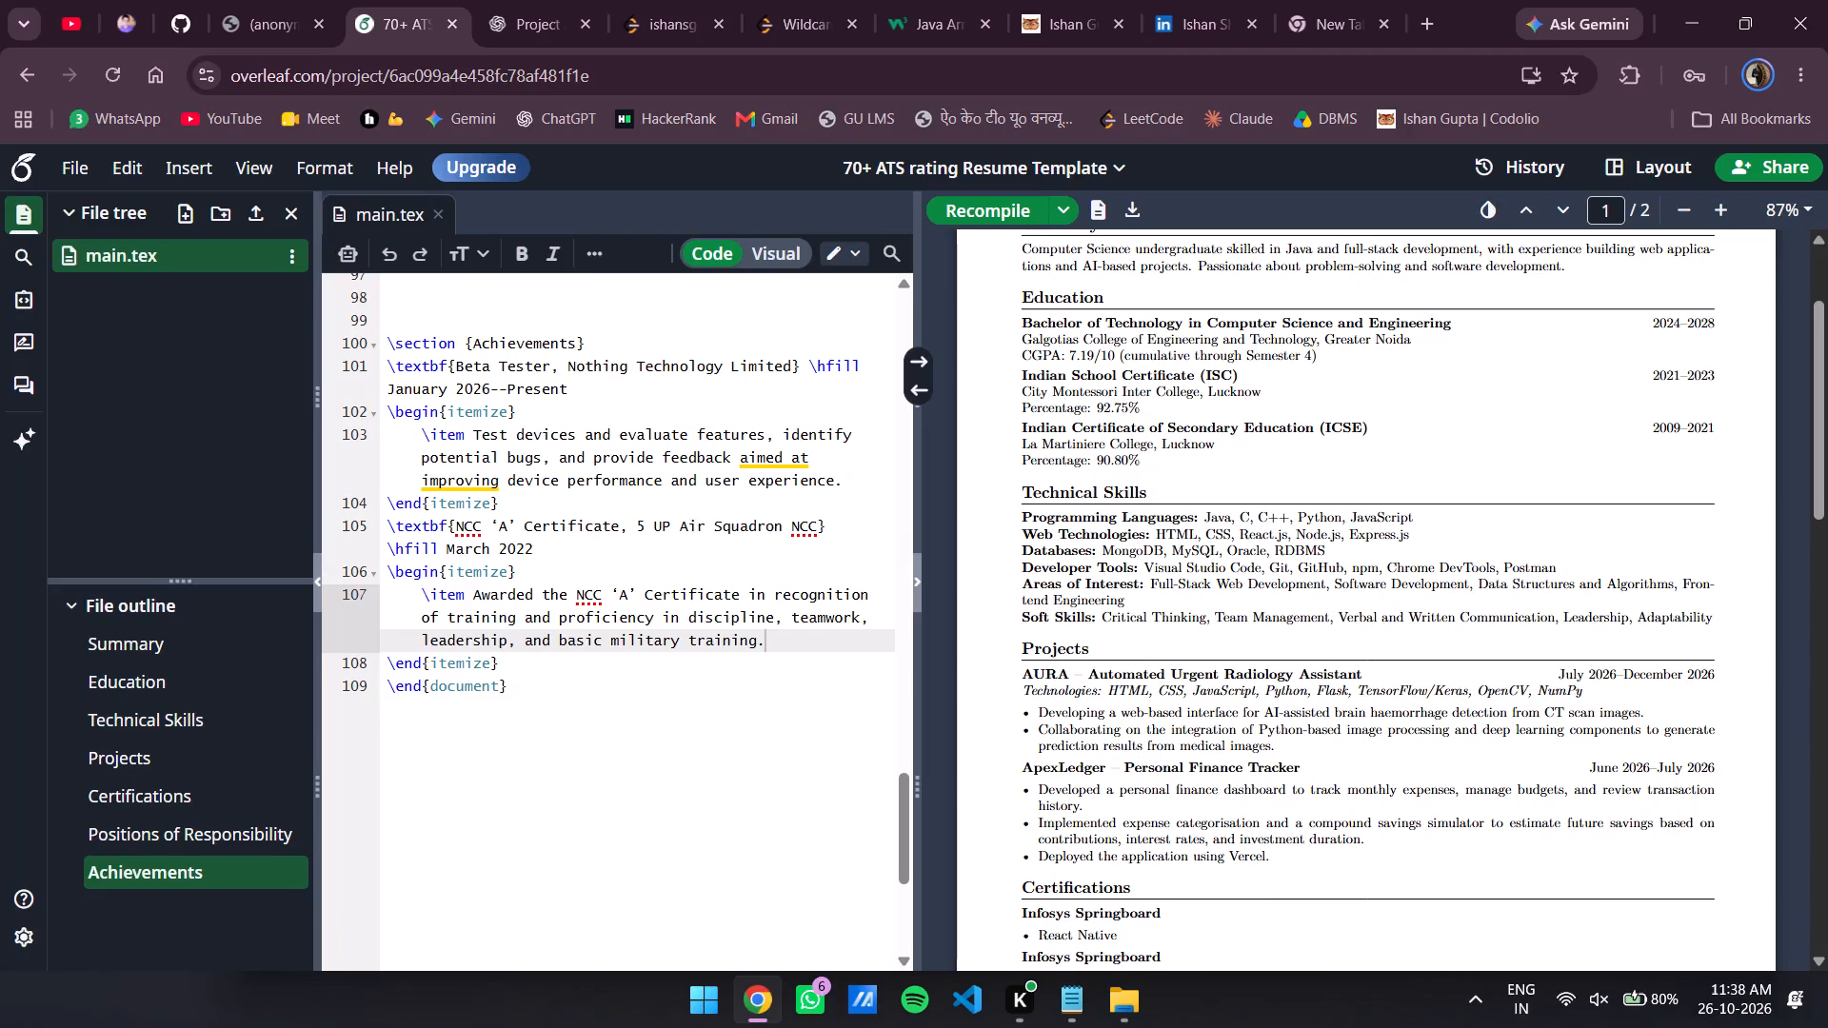
scroll(1377, 641, "down", 4)
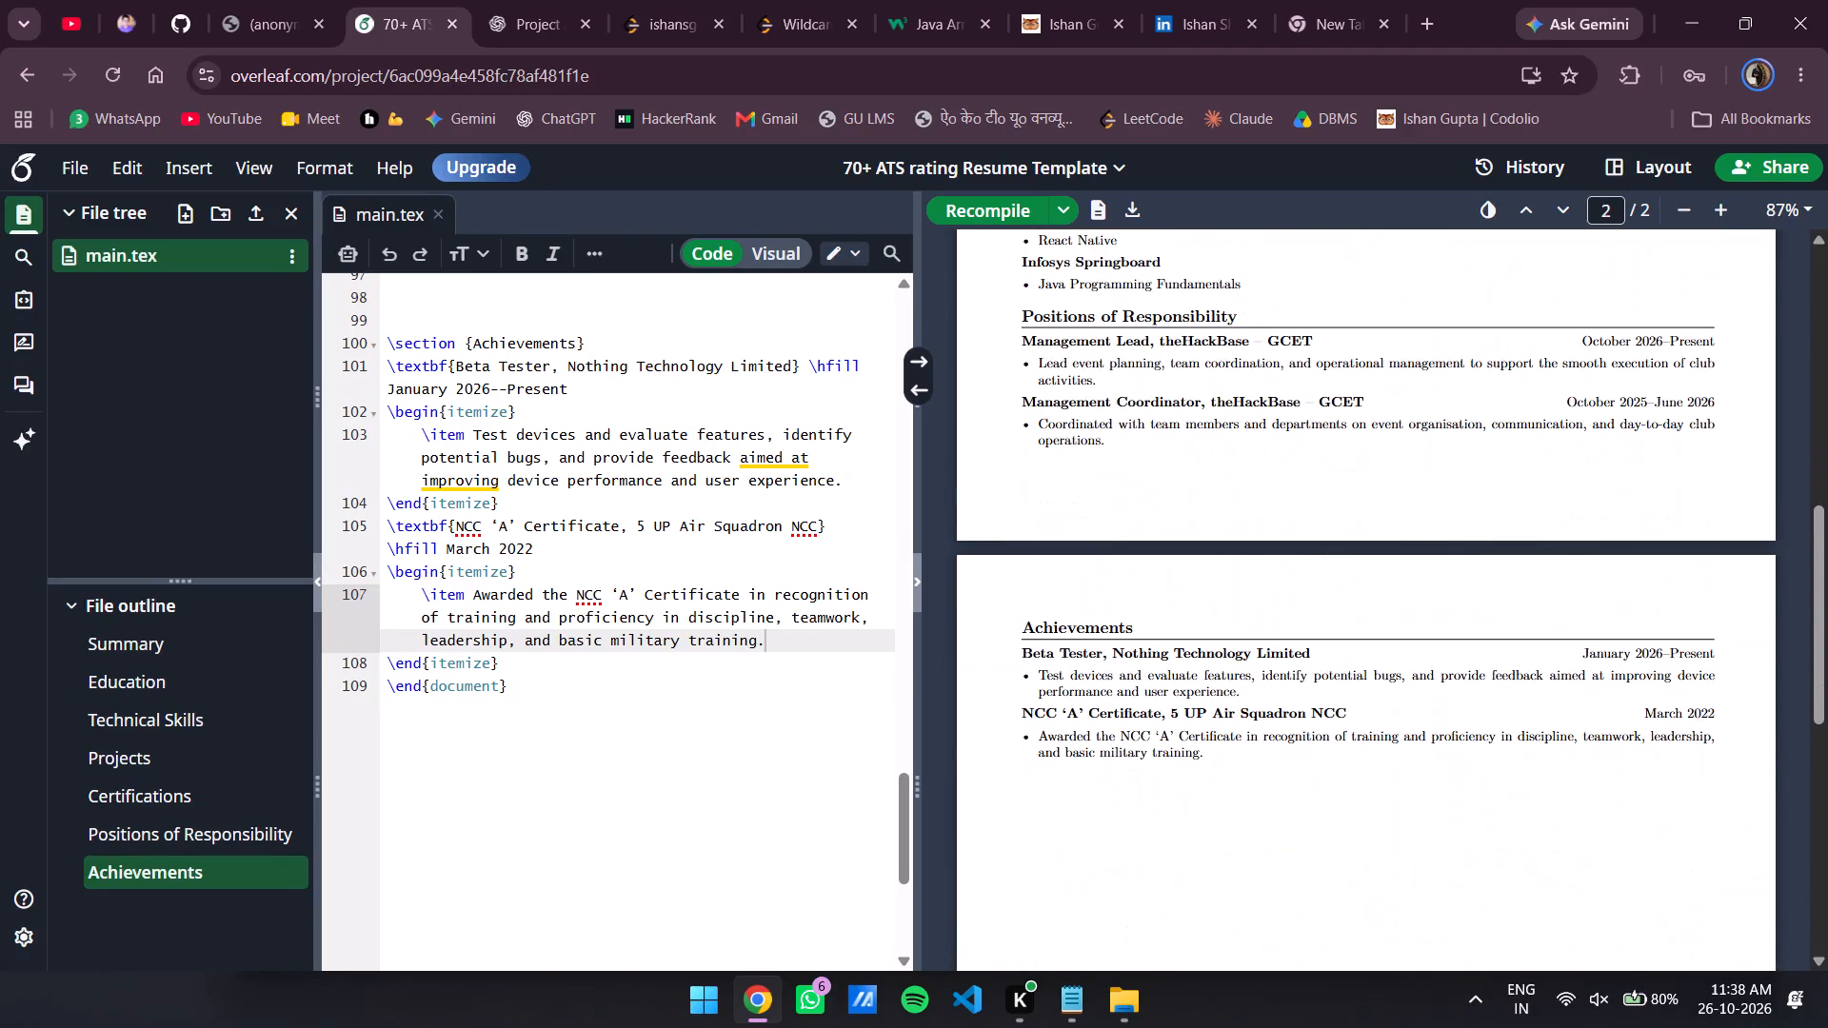
scroll(1377, 641, "up", 2)
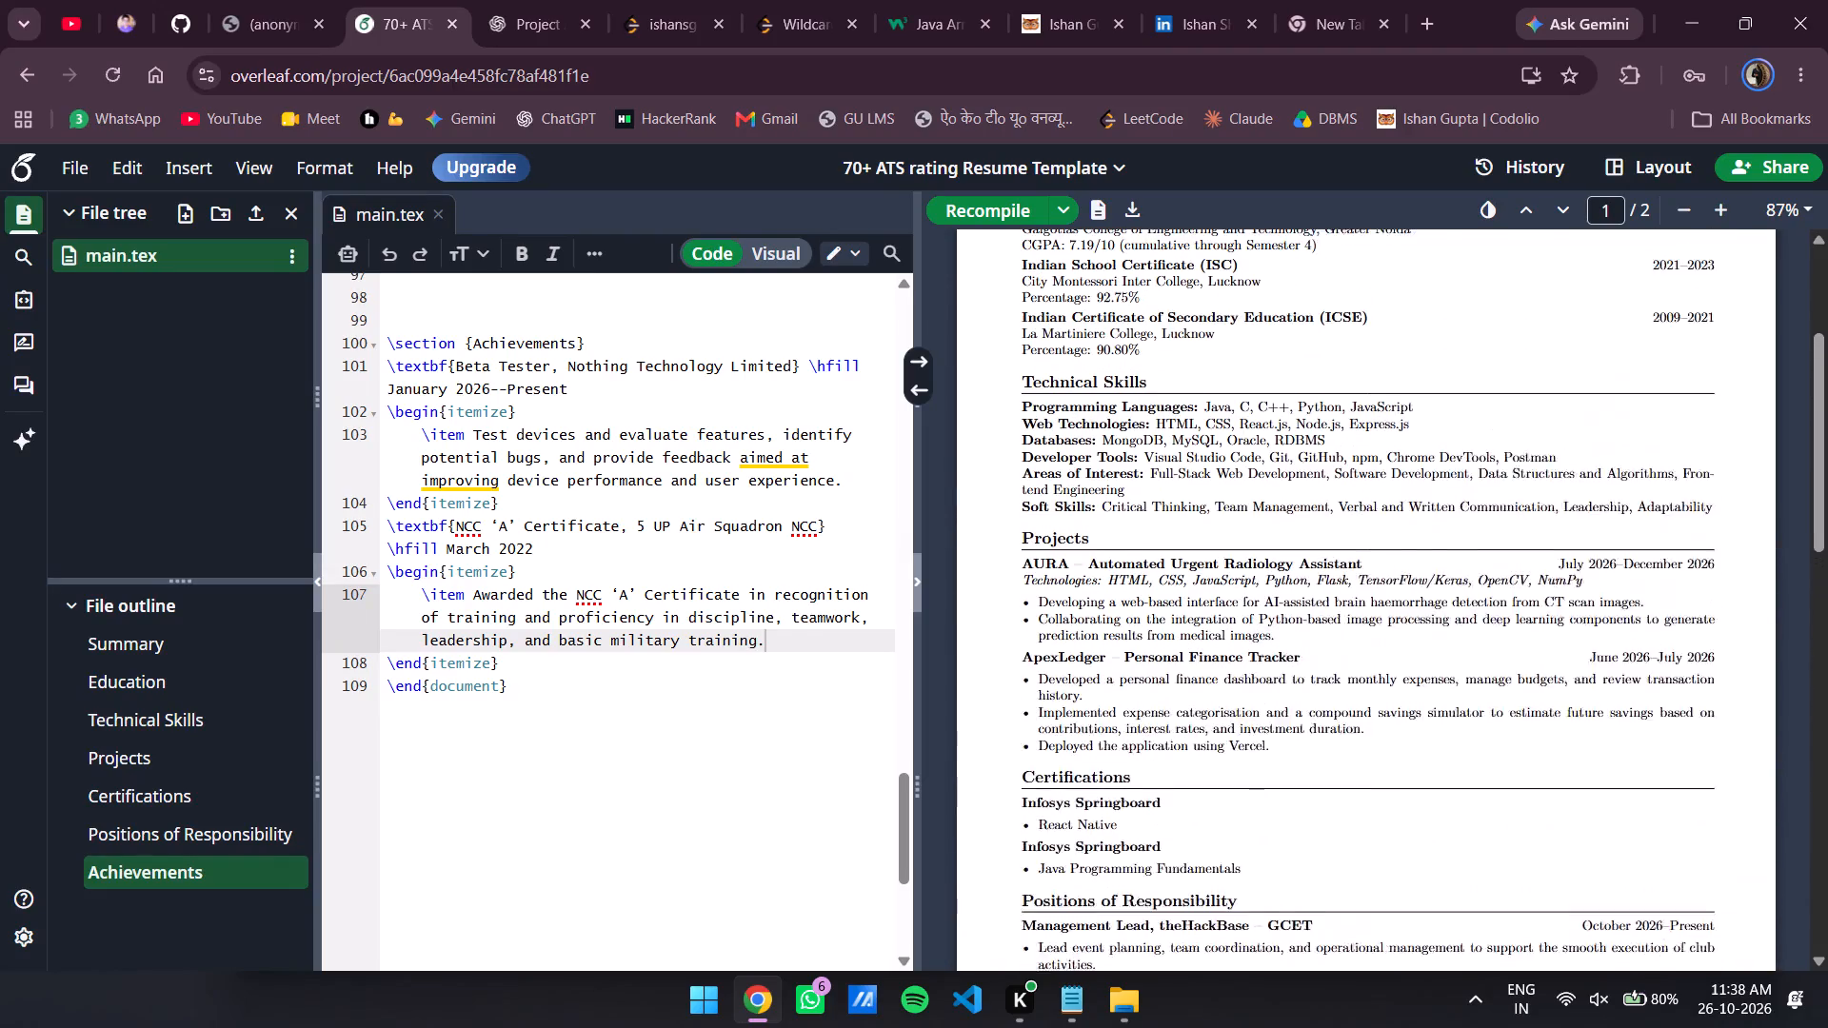
scroll(1377, 641, "up", 1)
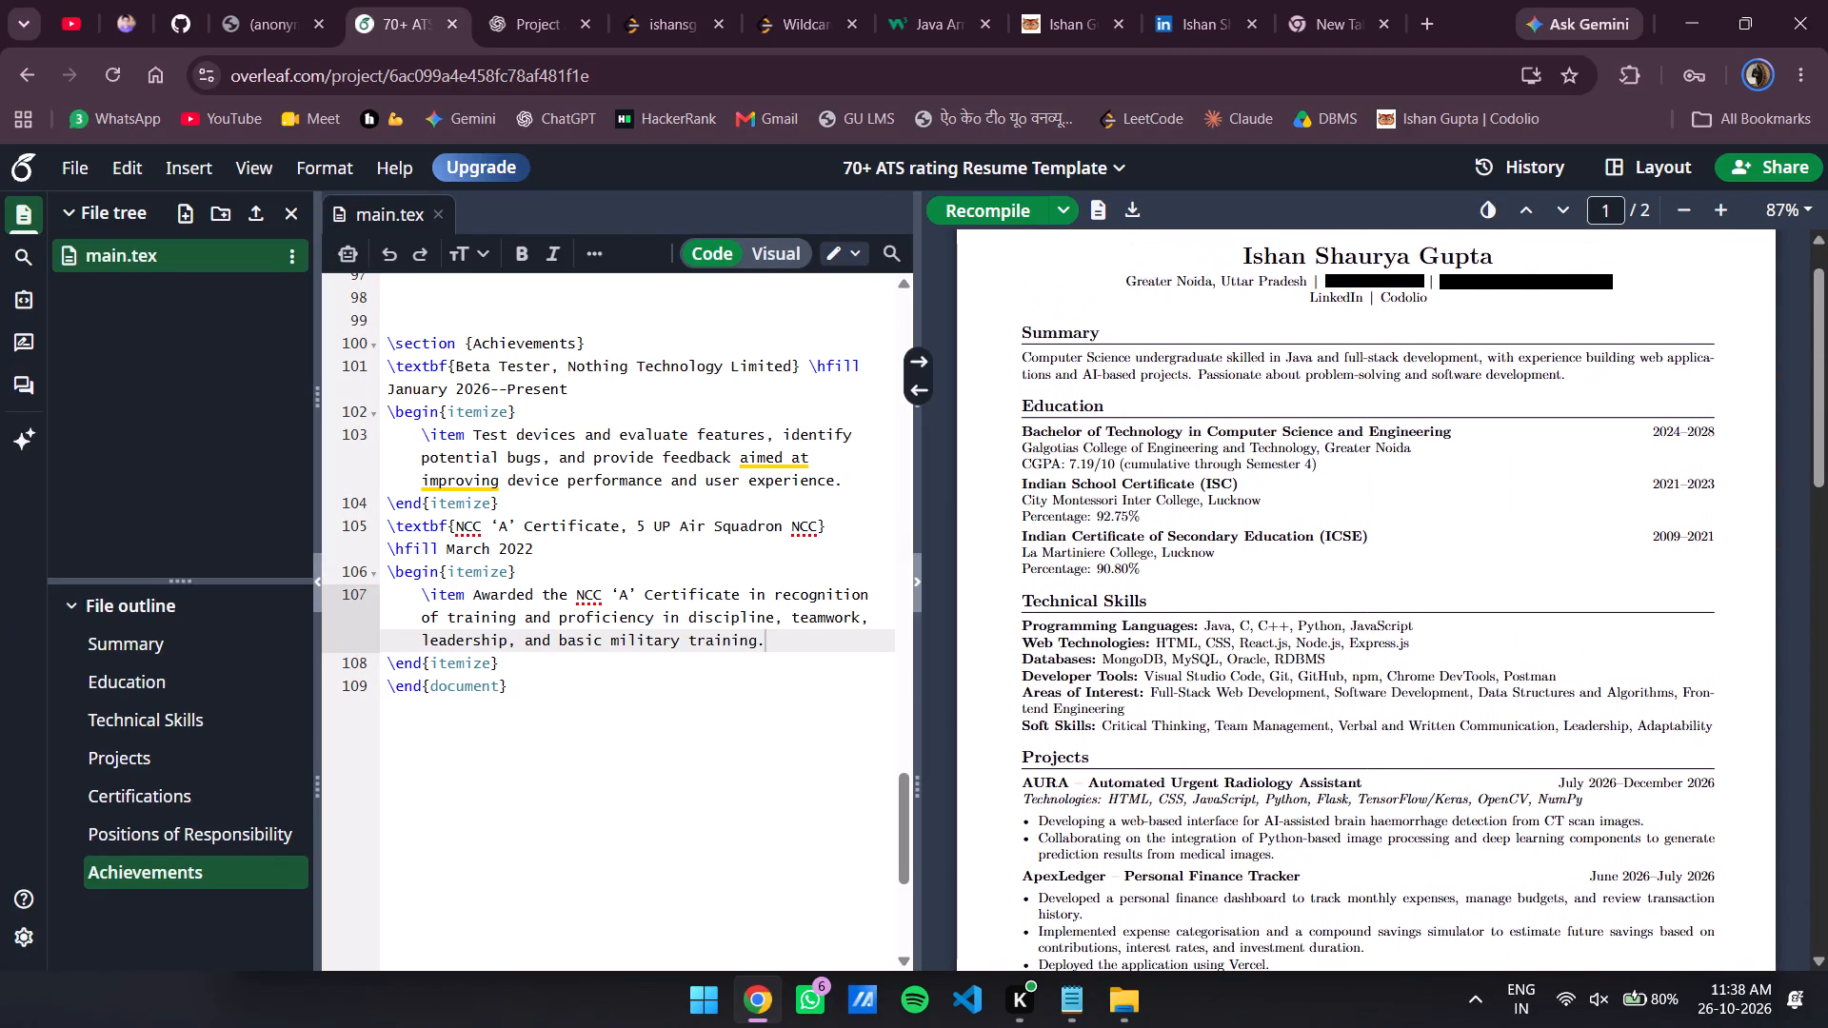
scroll(1377, 641, "up", 1)
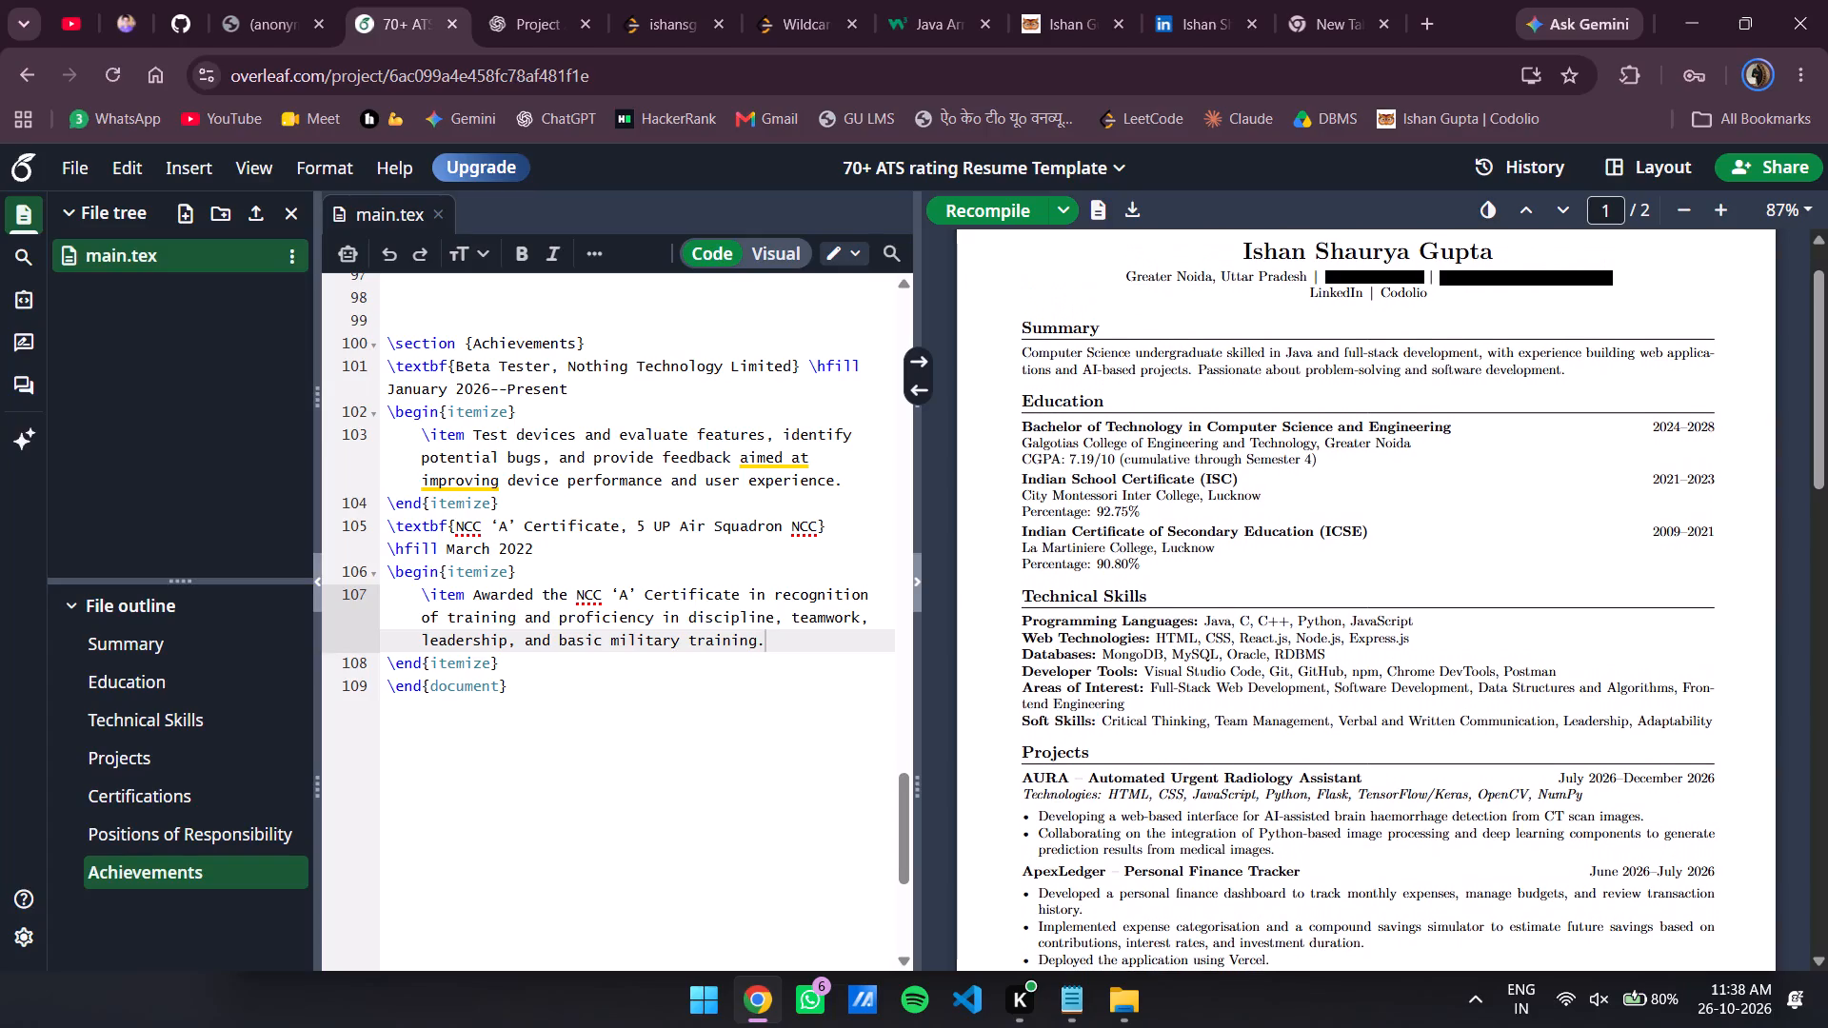
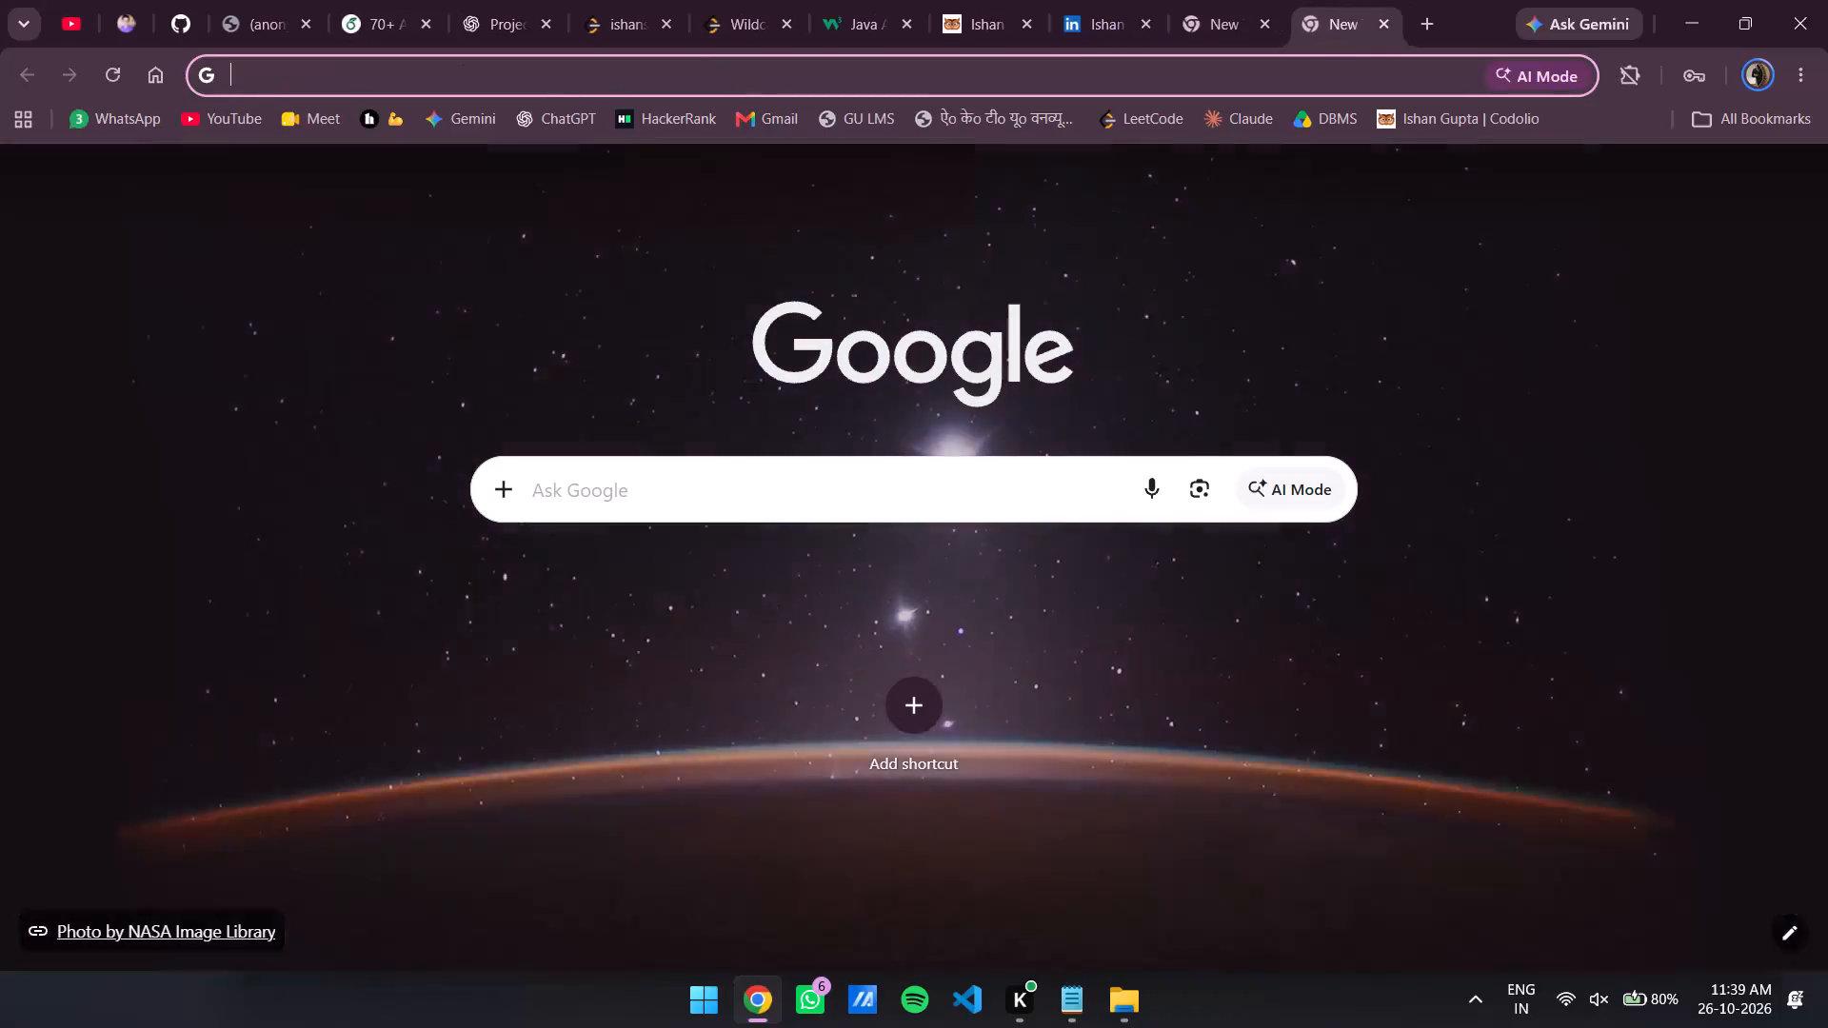
Search Google for "rahul bose".
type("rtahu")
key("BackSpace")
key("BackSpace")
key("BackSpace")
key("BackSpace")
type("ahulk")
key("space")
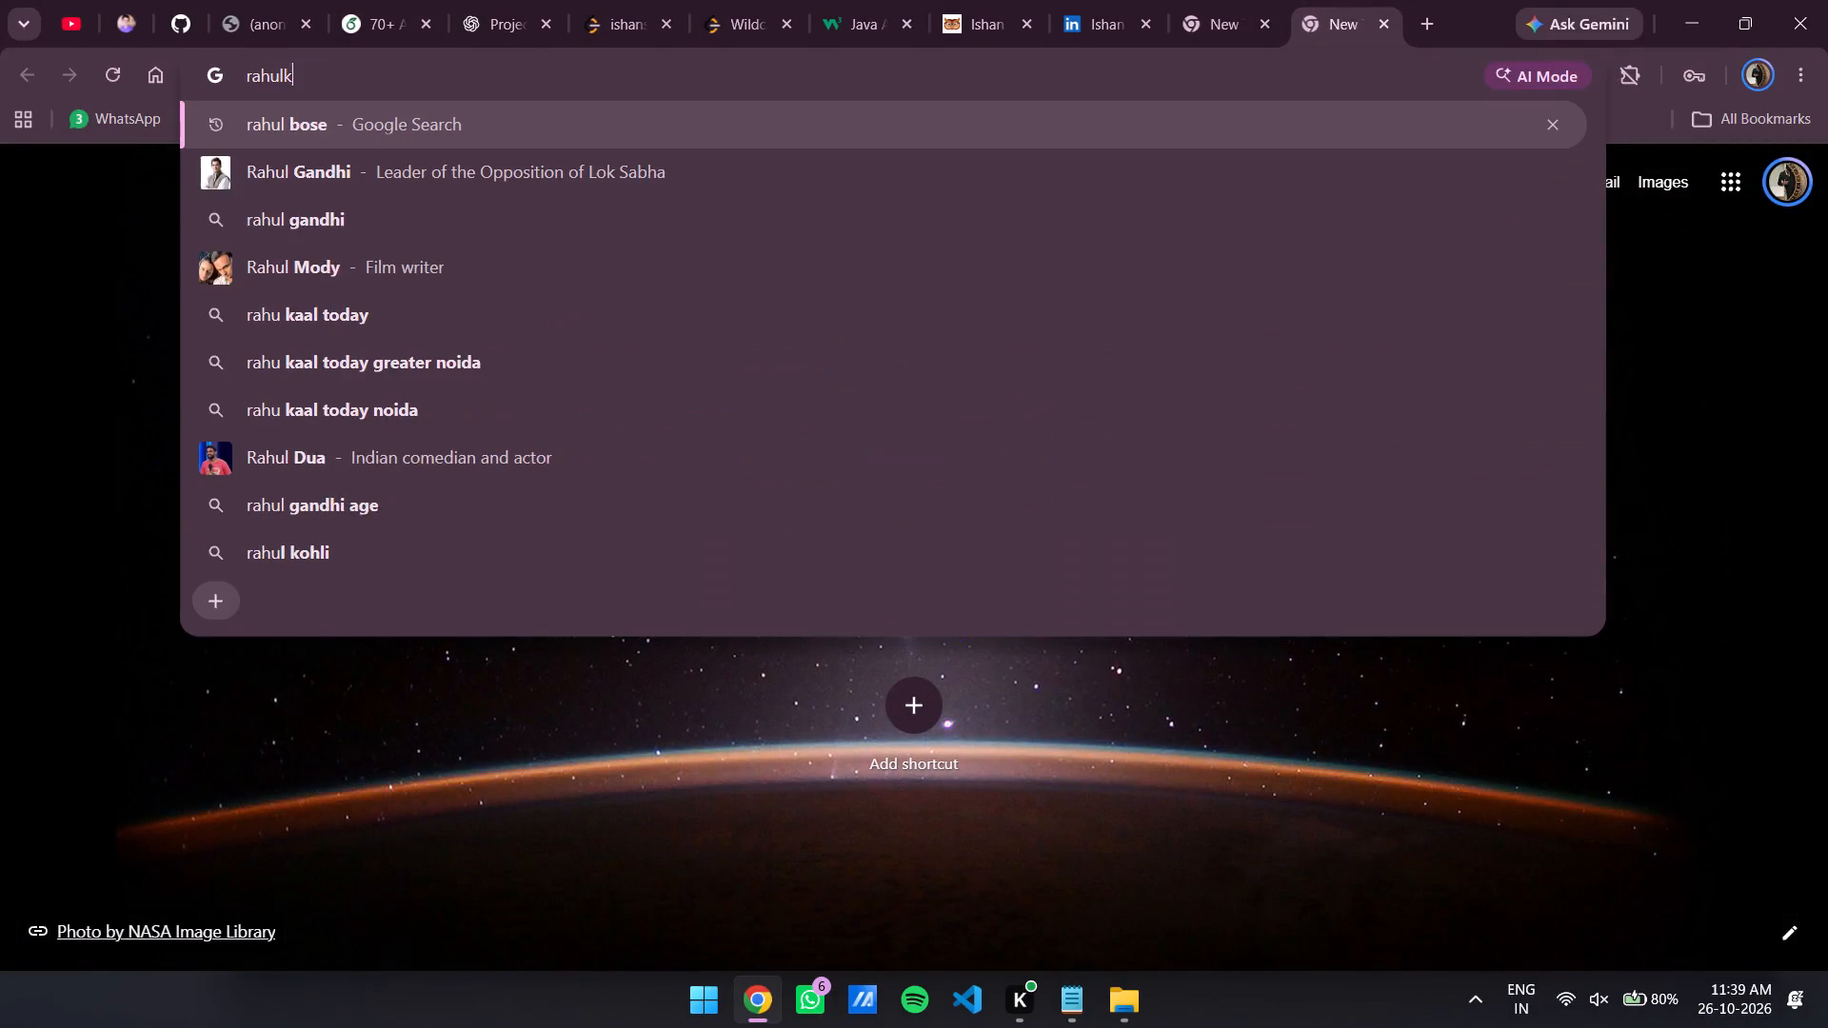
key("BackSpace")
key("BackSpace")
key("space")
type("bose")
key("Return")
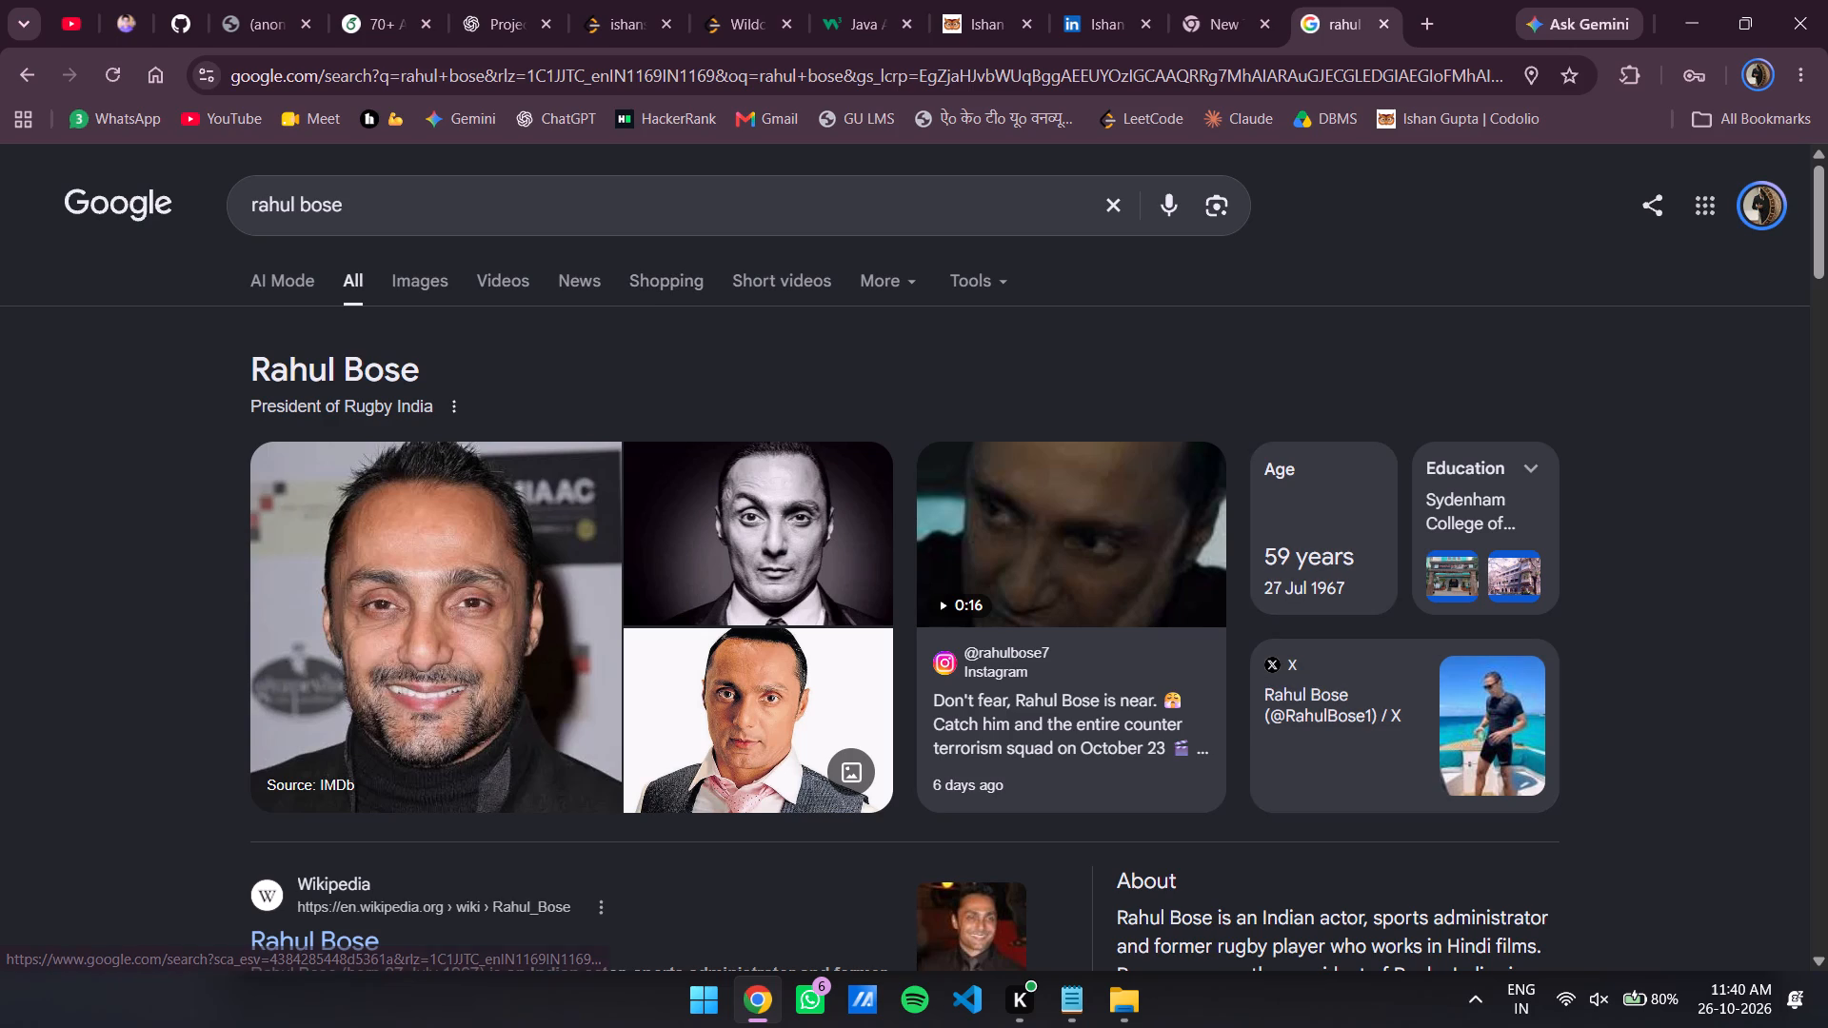
Browse the Google image results for "rahul bose" and close that search tab.
left_click(485, 203)
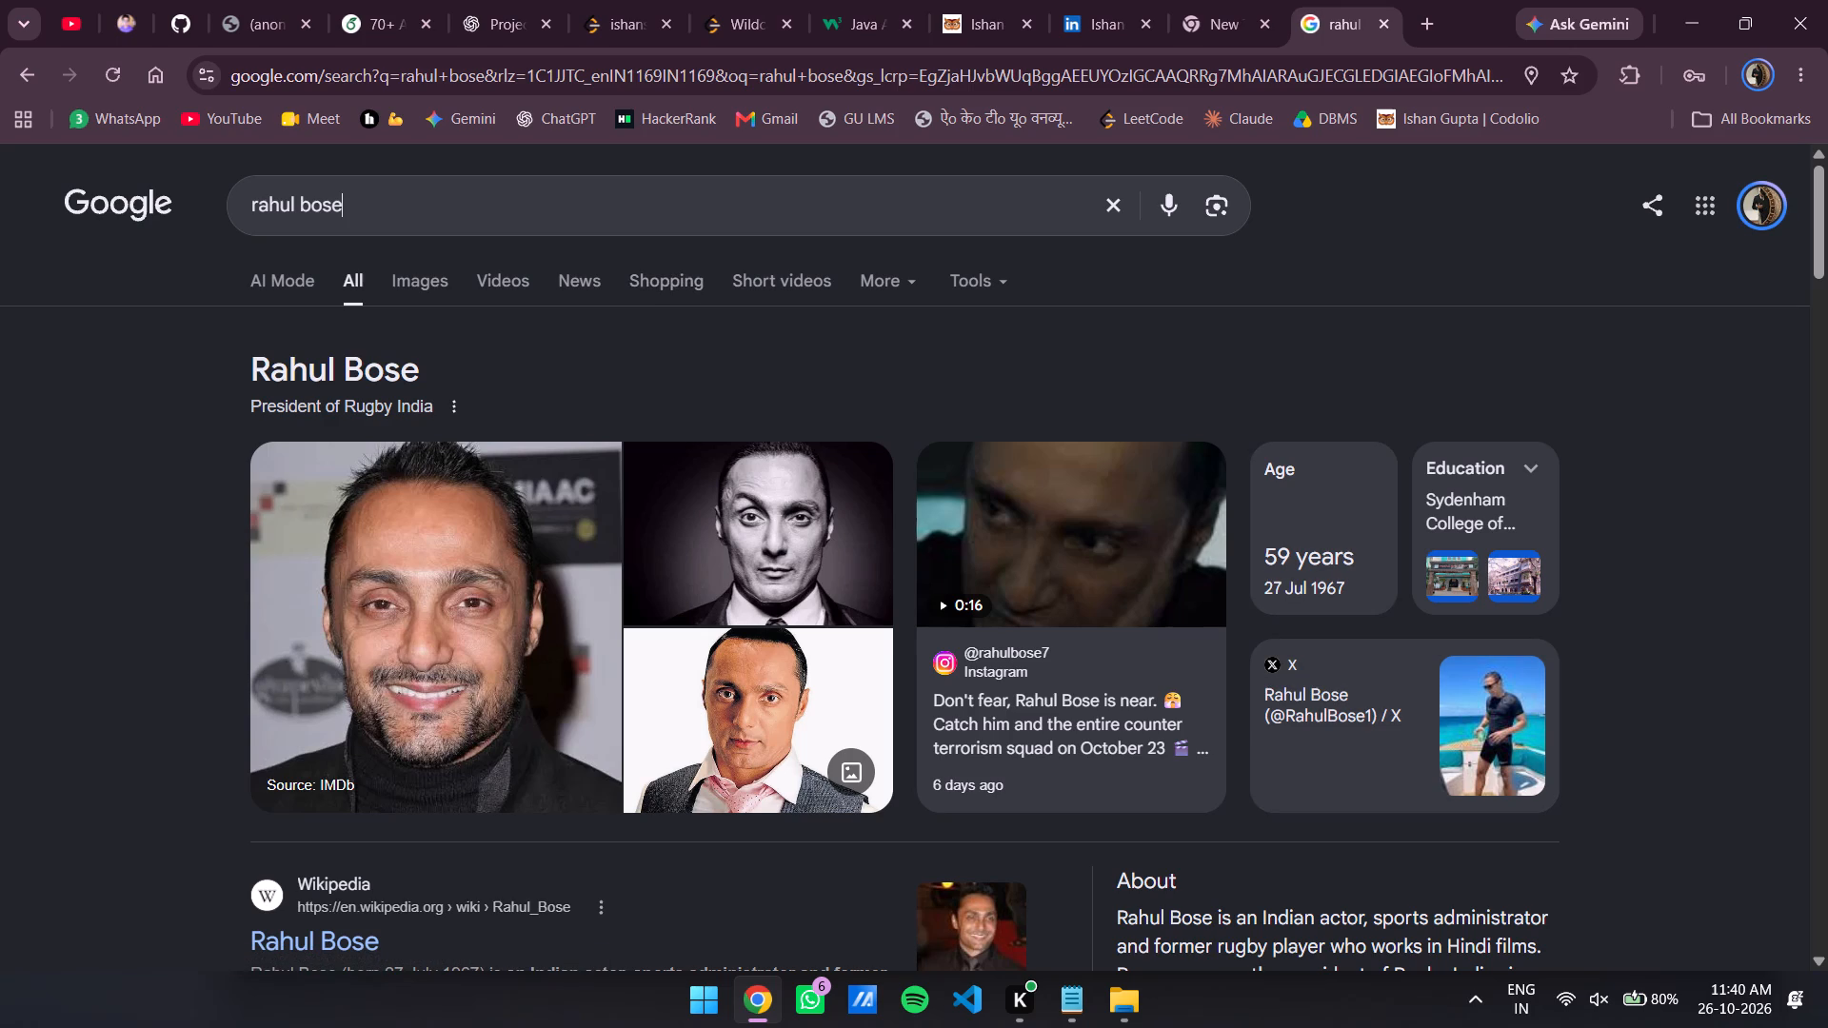
left_click(6, 623)
left_click(417, 283)
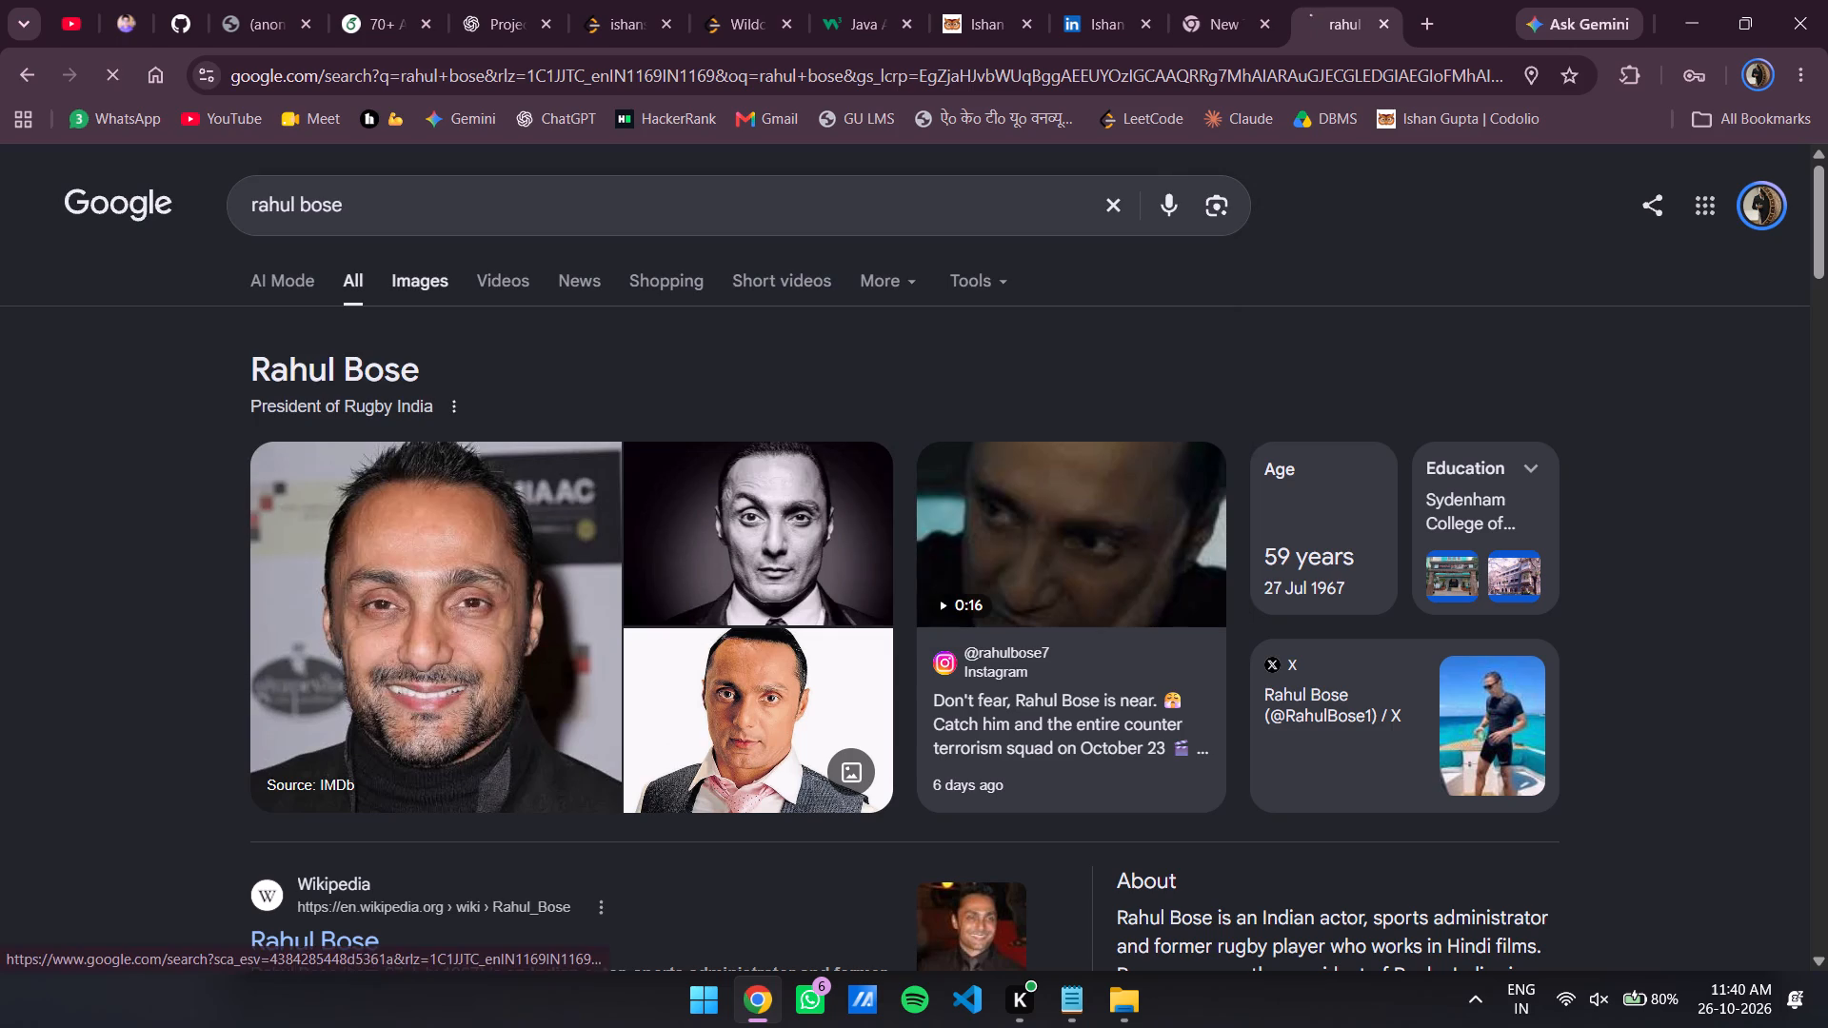
scroll(862, 585, "down", 6)
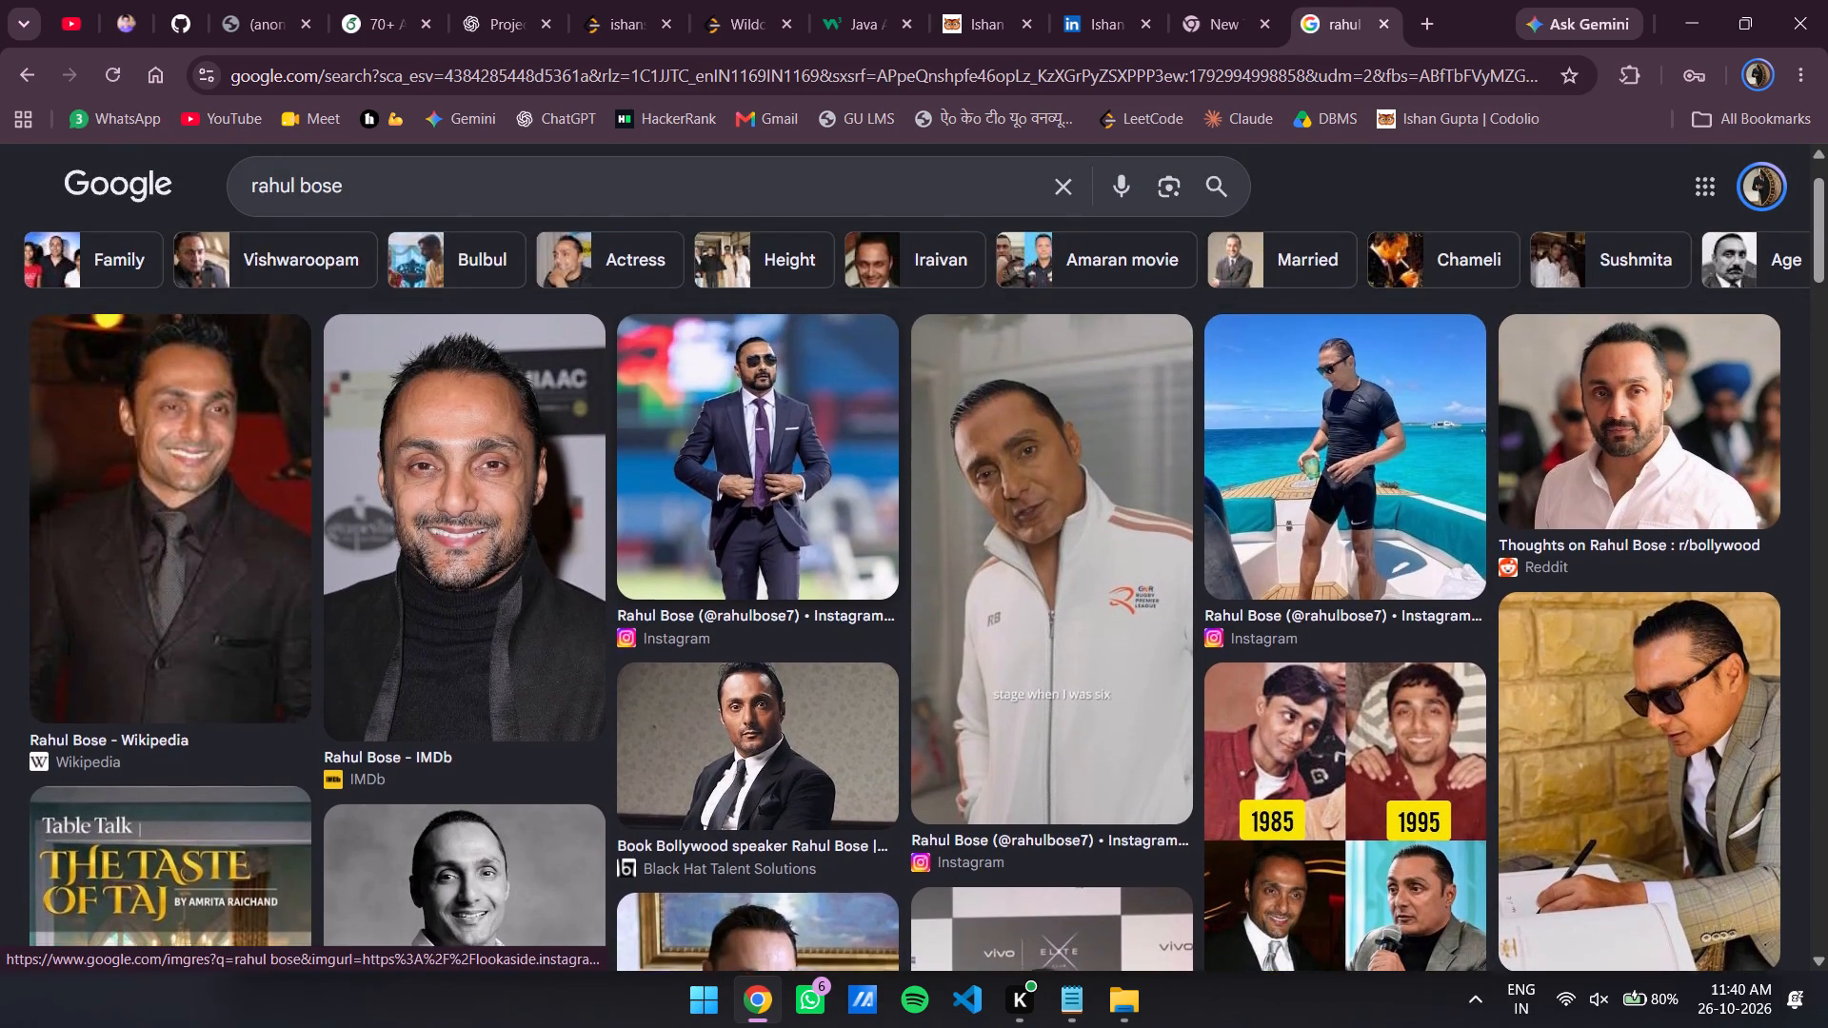
scroll(862, 585, "down", 3)
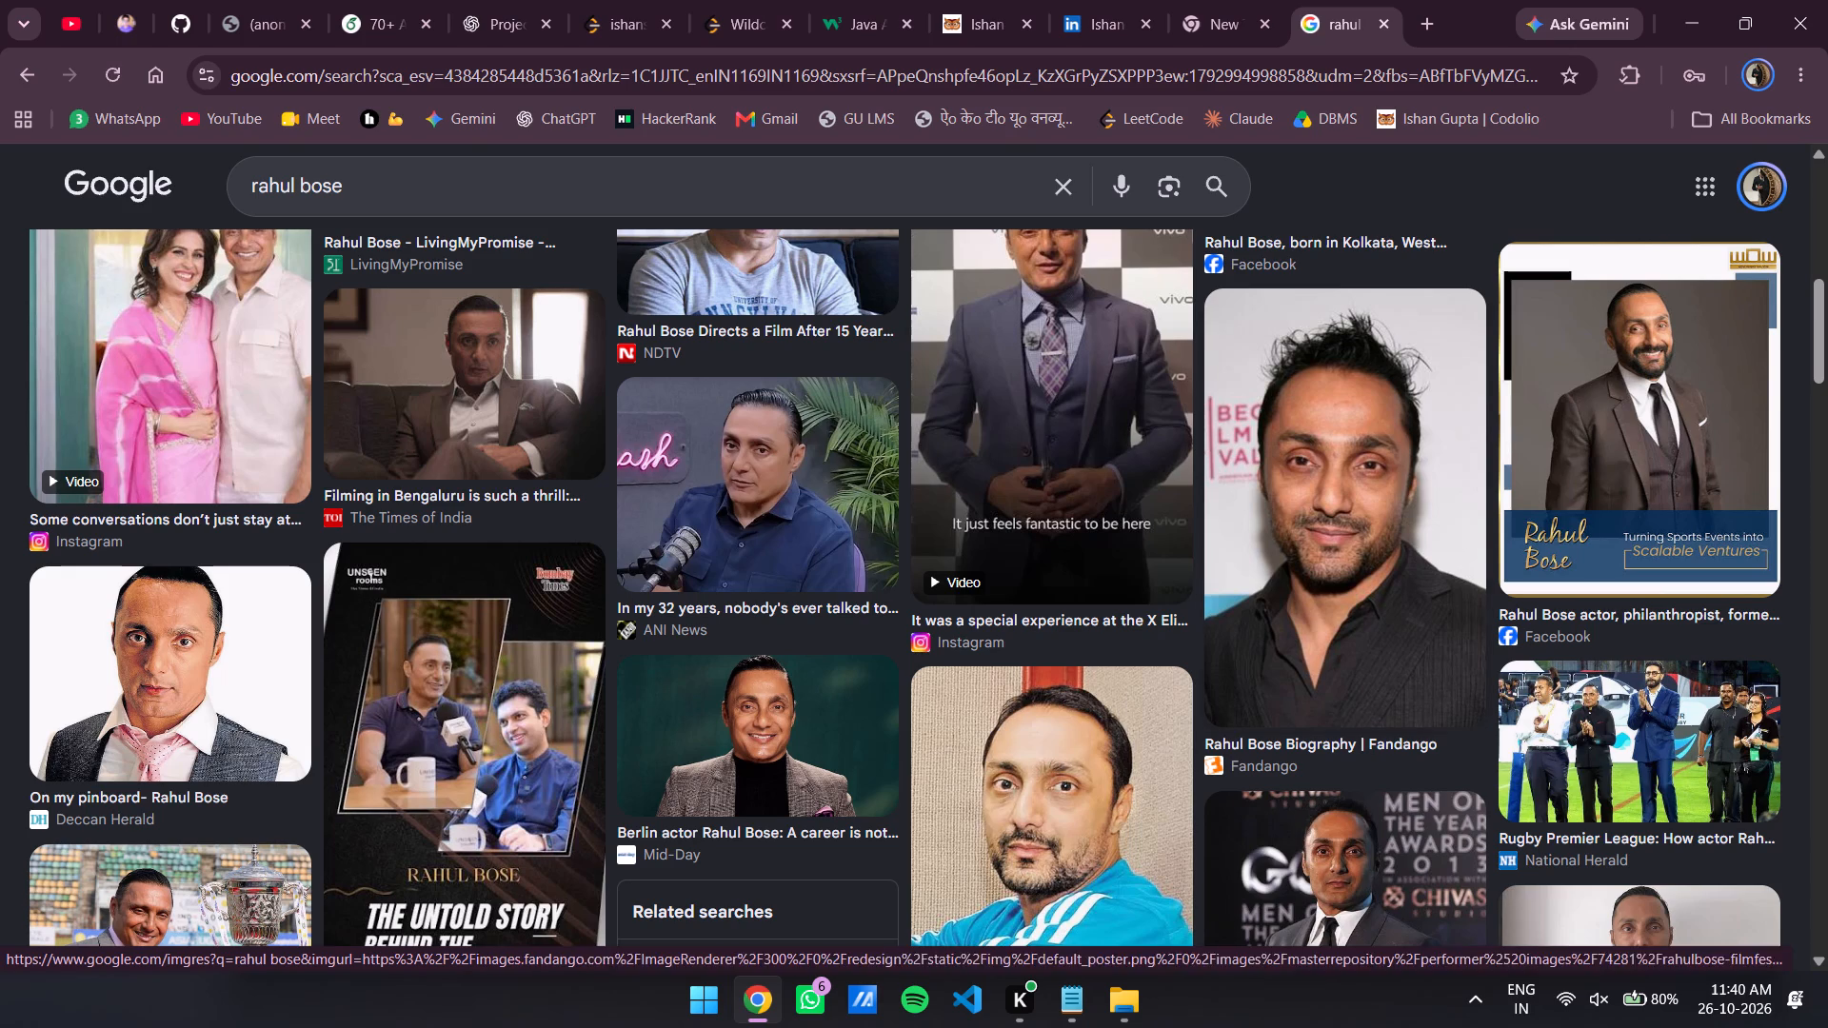
scroll(1194, 707, "down", 4)
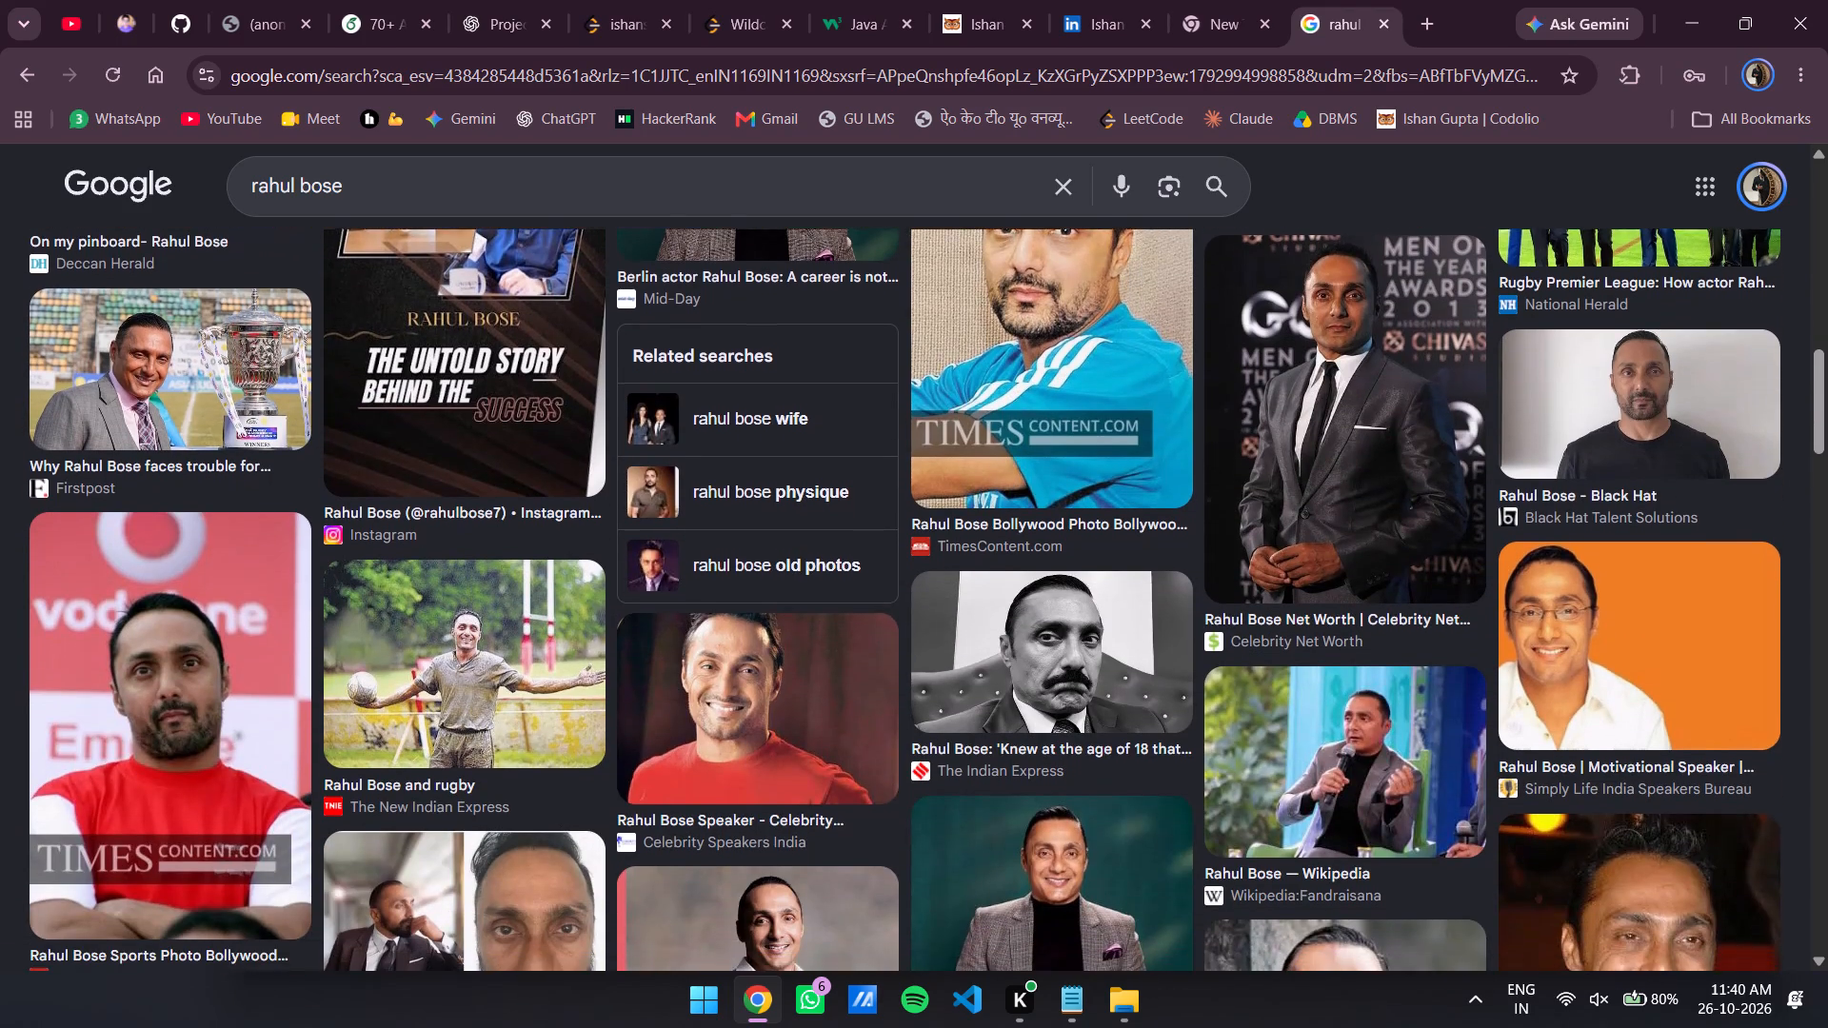
scroll(1194, 707, "down", 3)
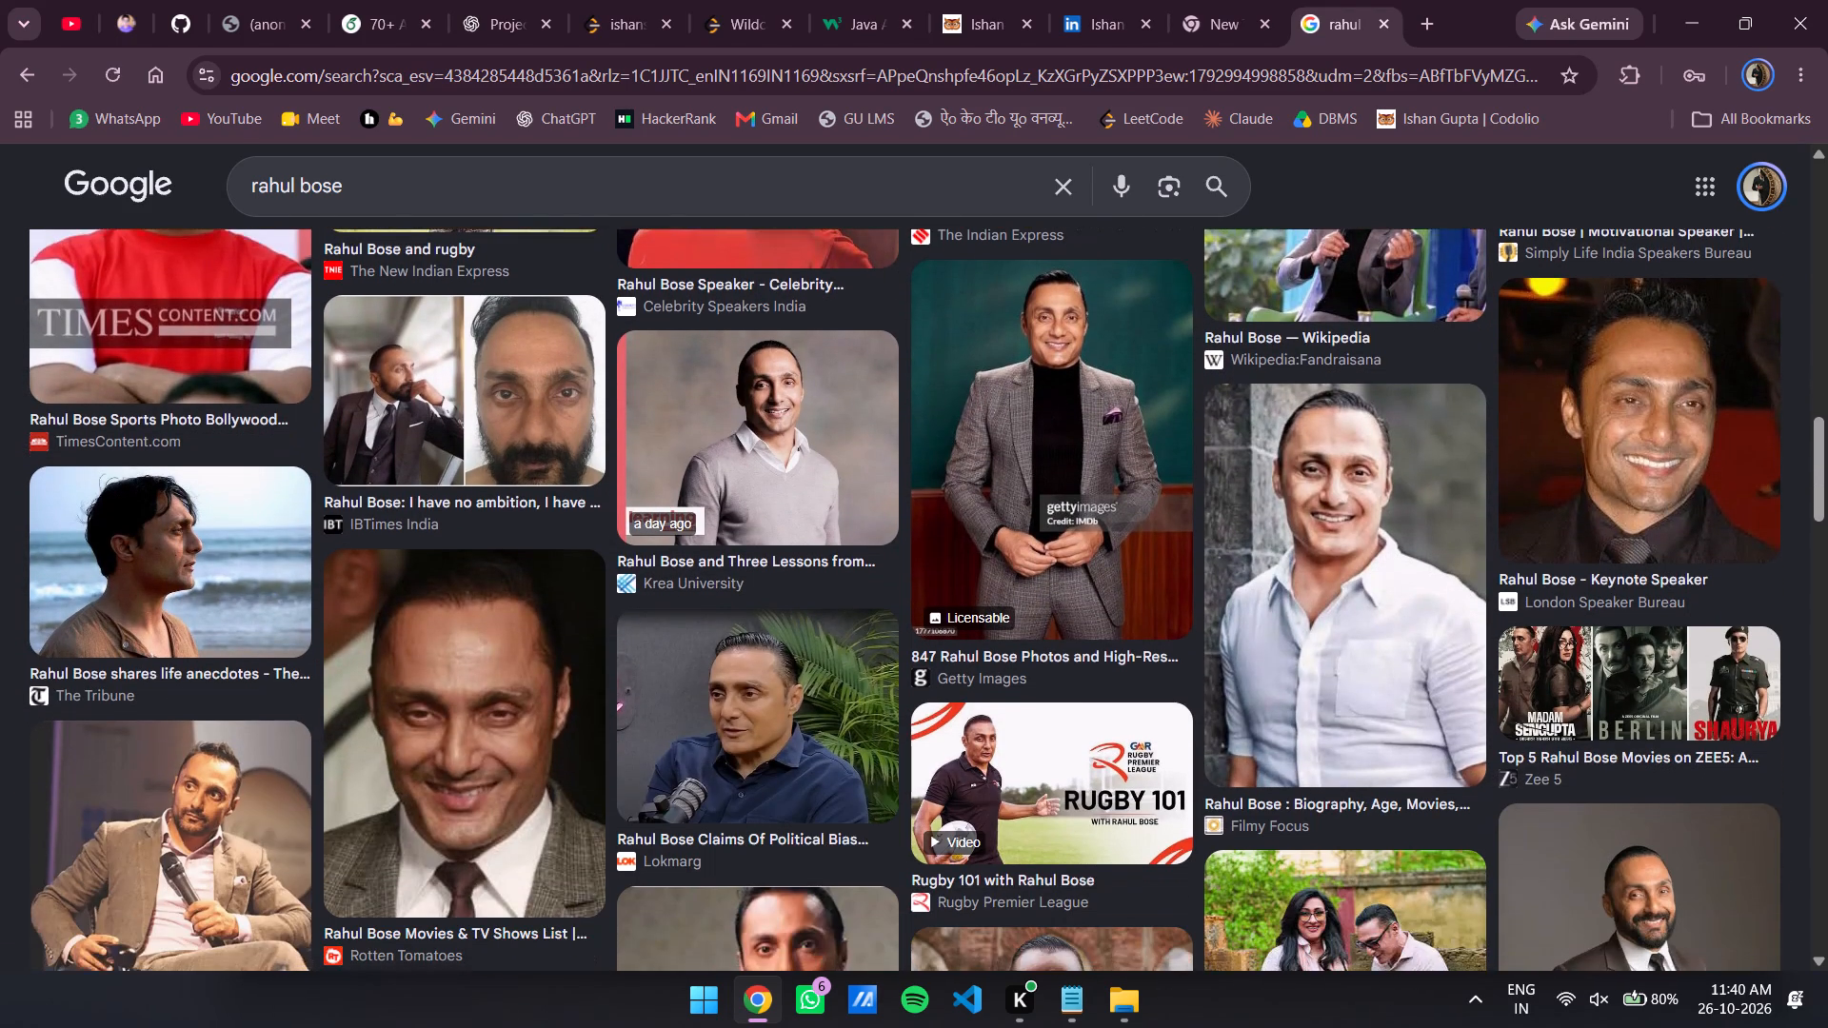
scroll(1194, 707, "up", 3)
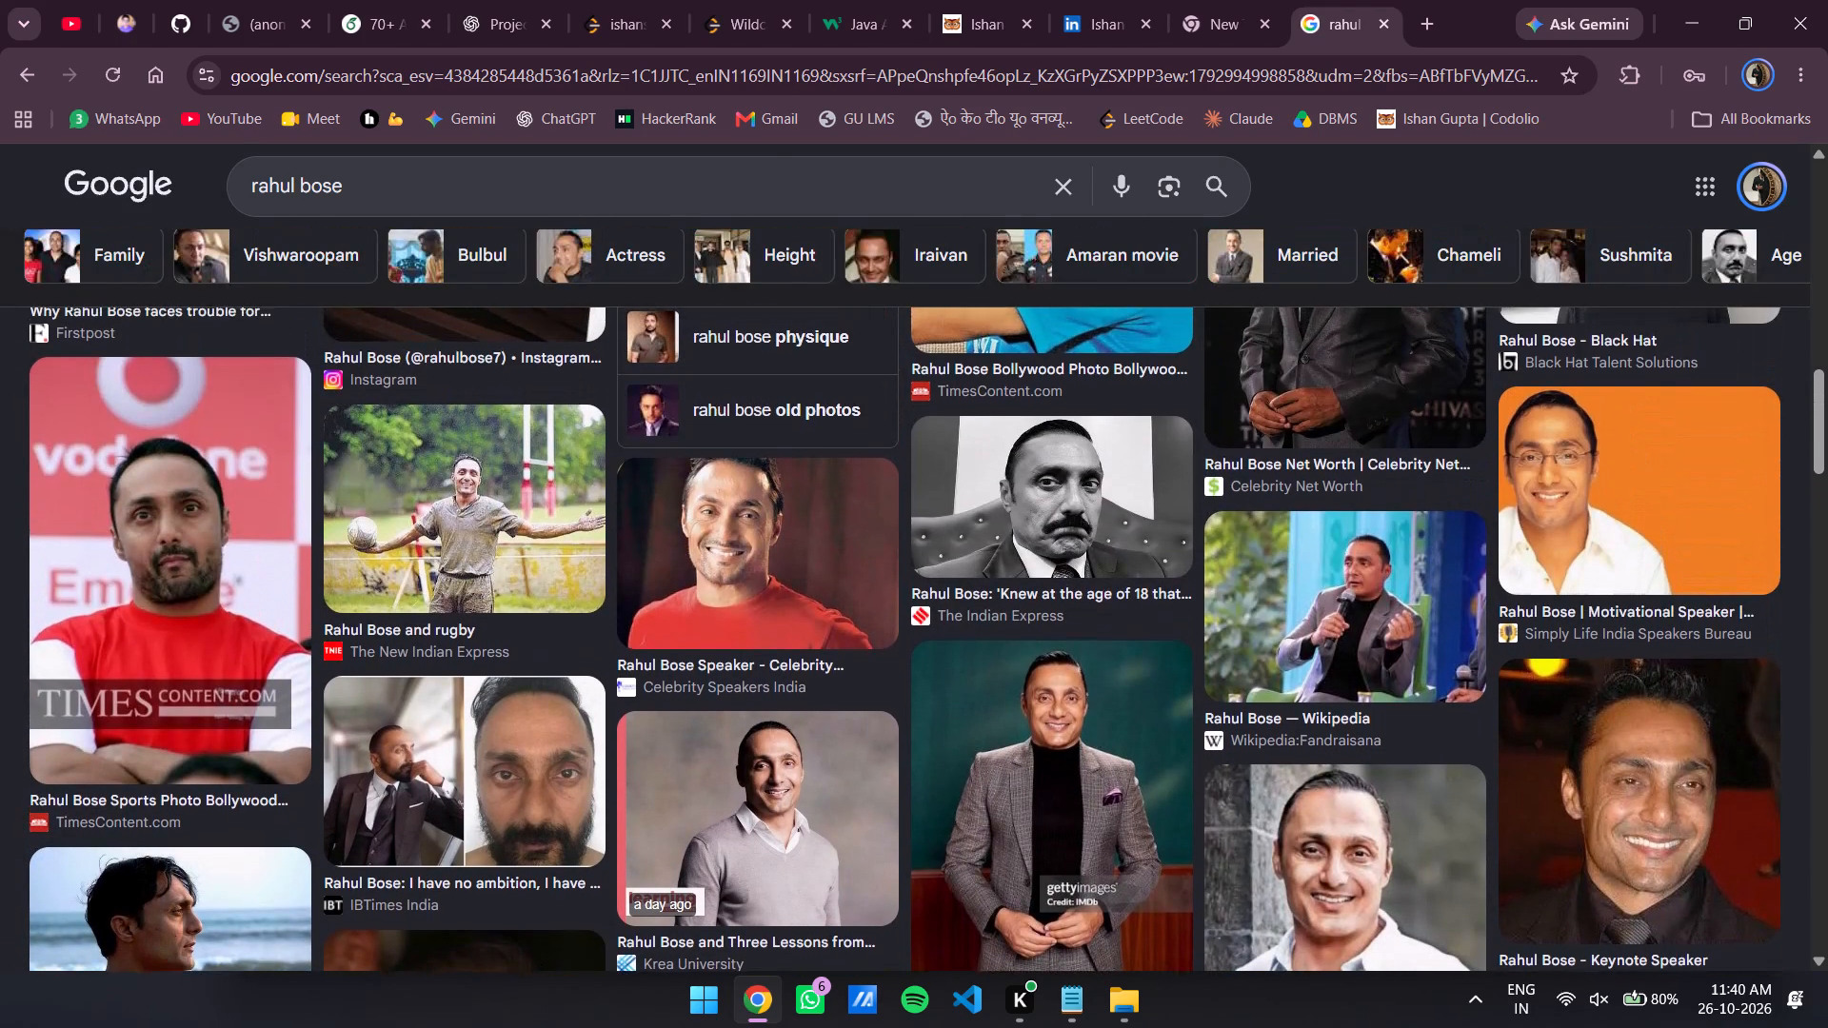
scroll(1194, 707, "down", 2)
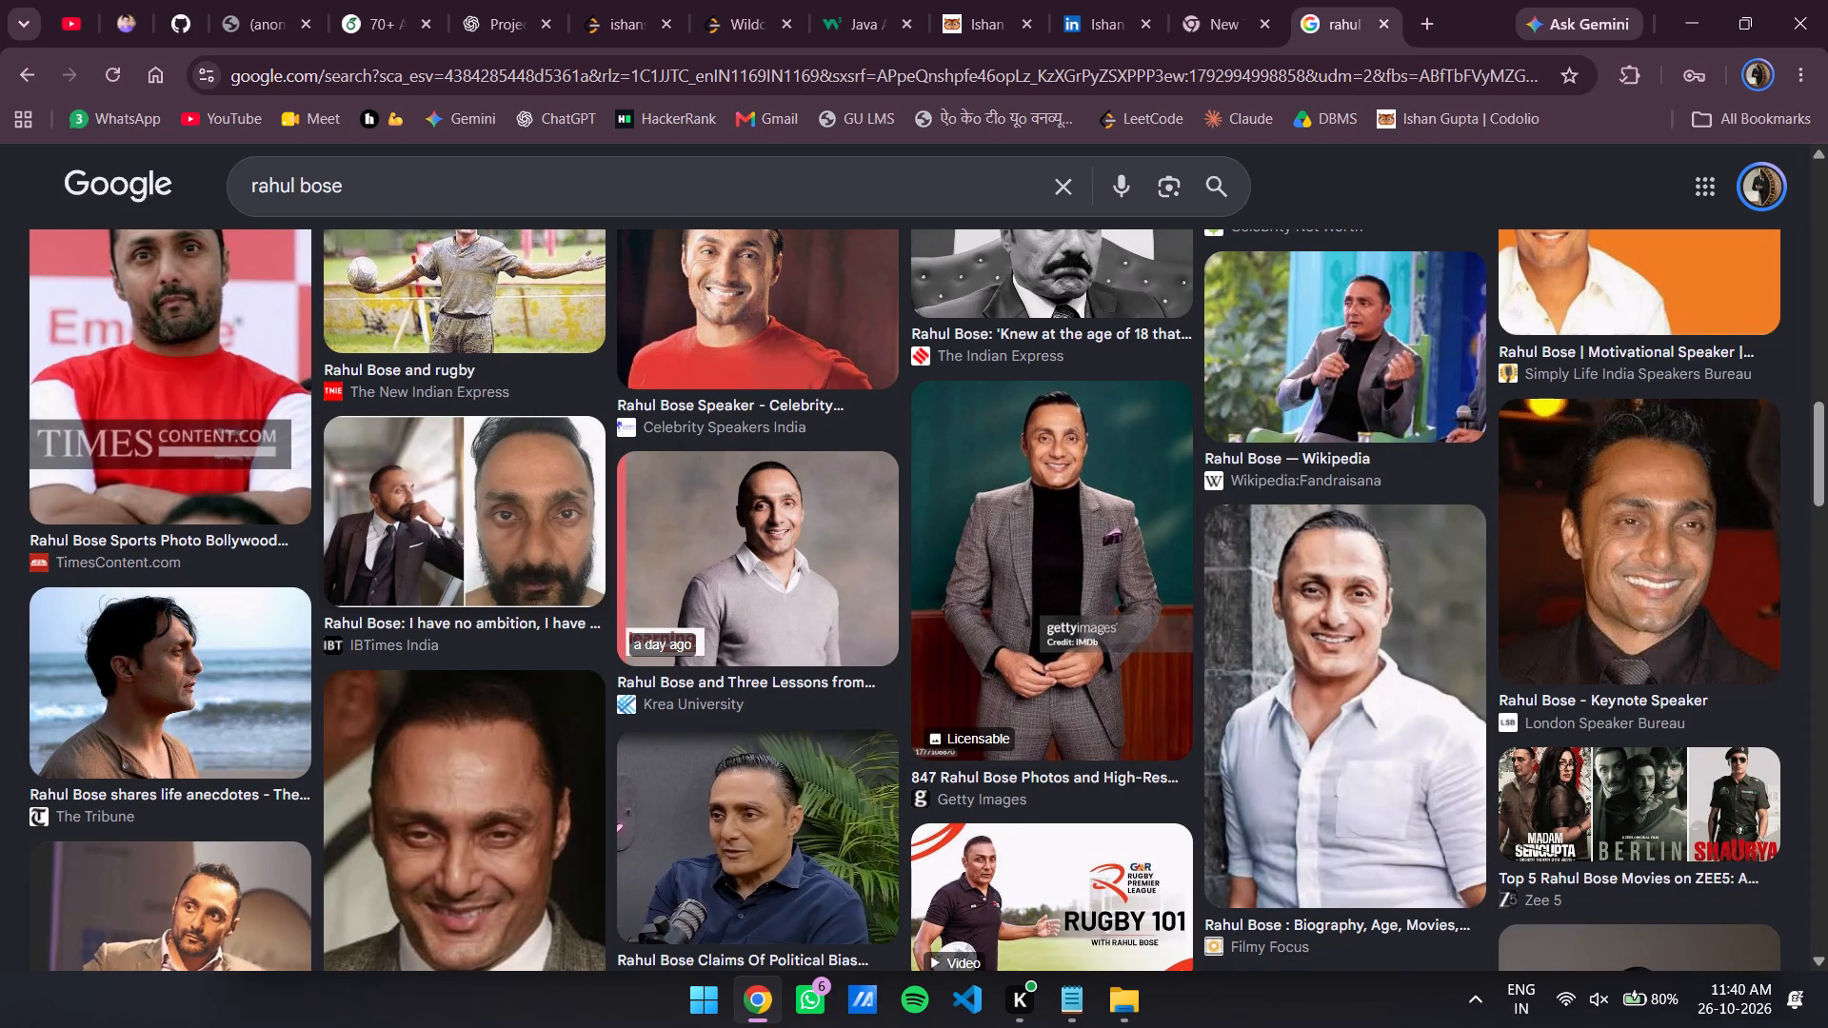
scroll(566, 536, "down", 3)
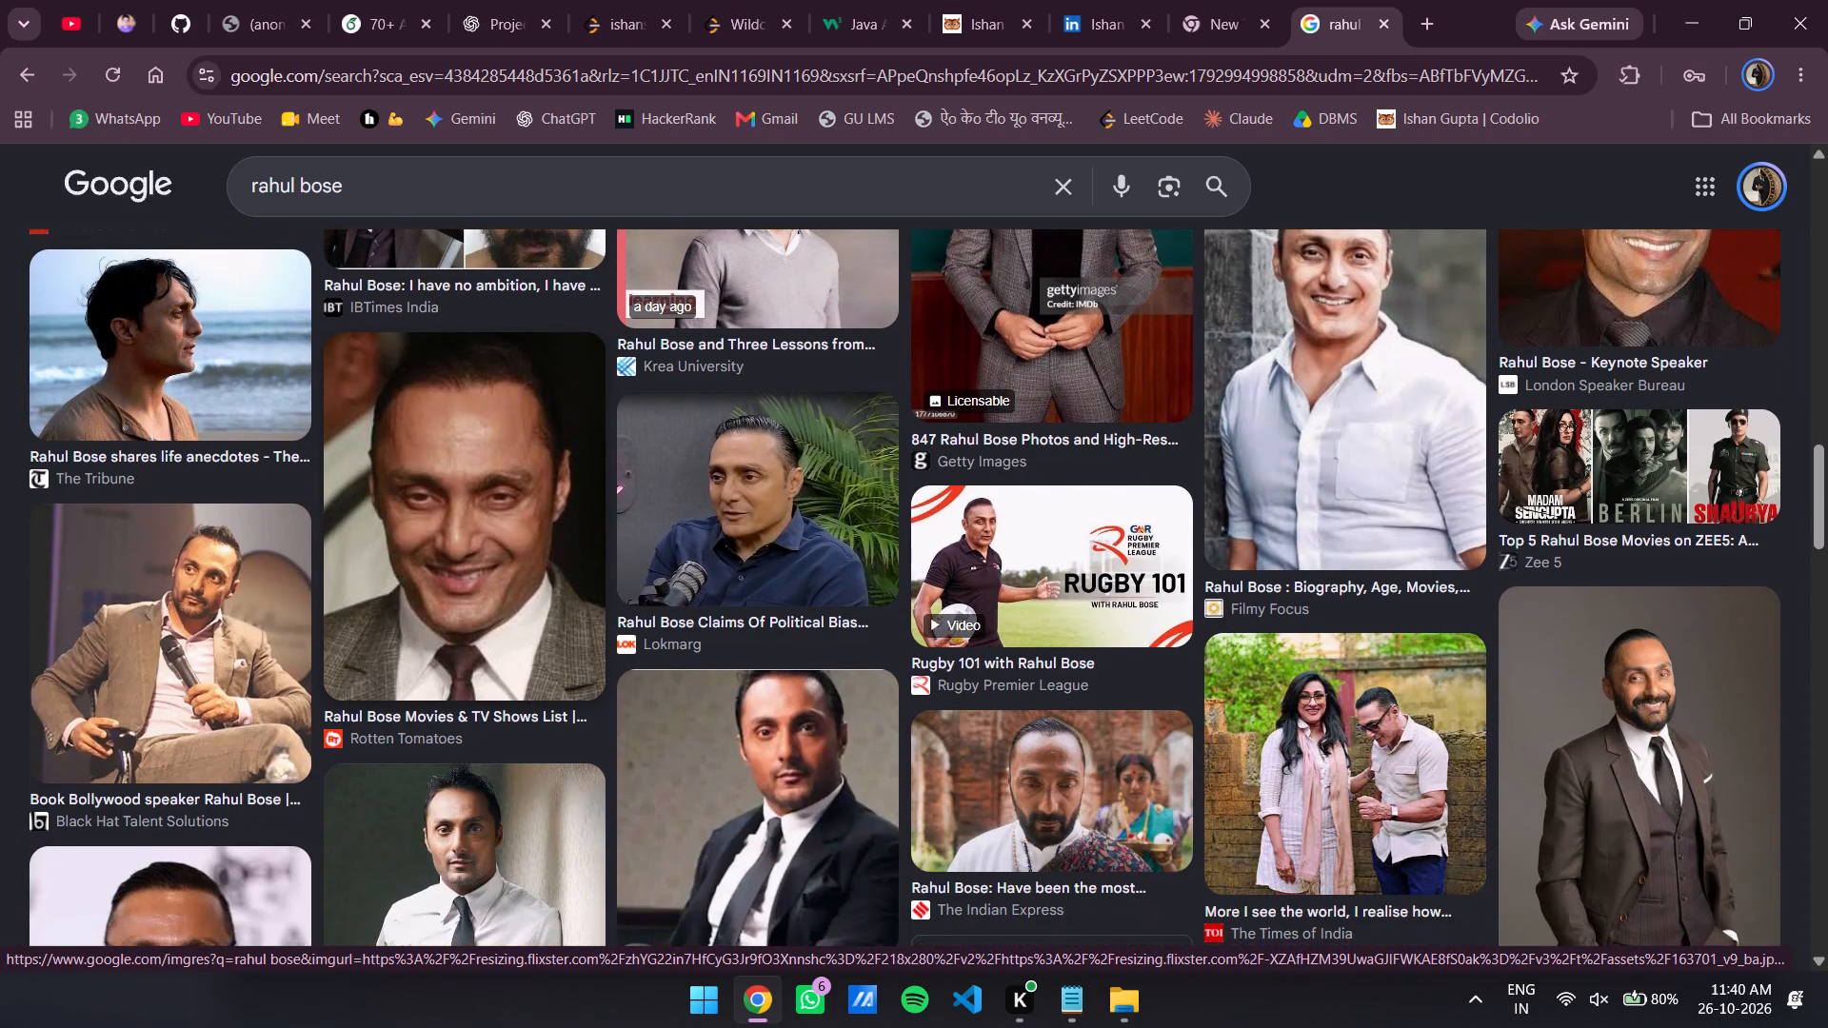
scroll(566, 536, "down", 2)
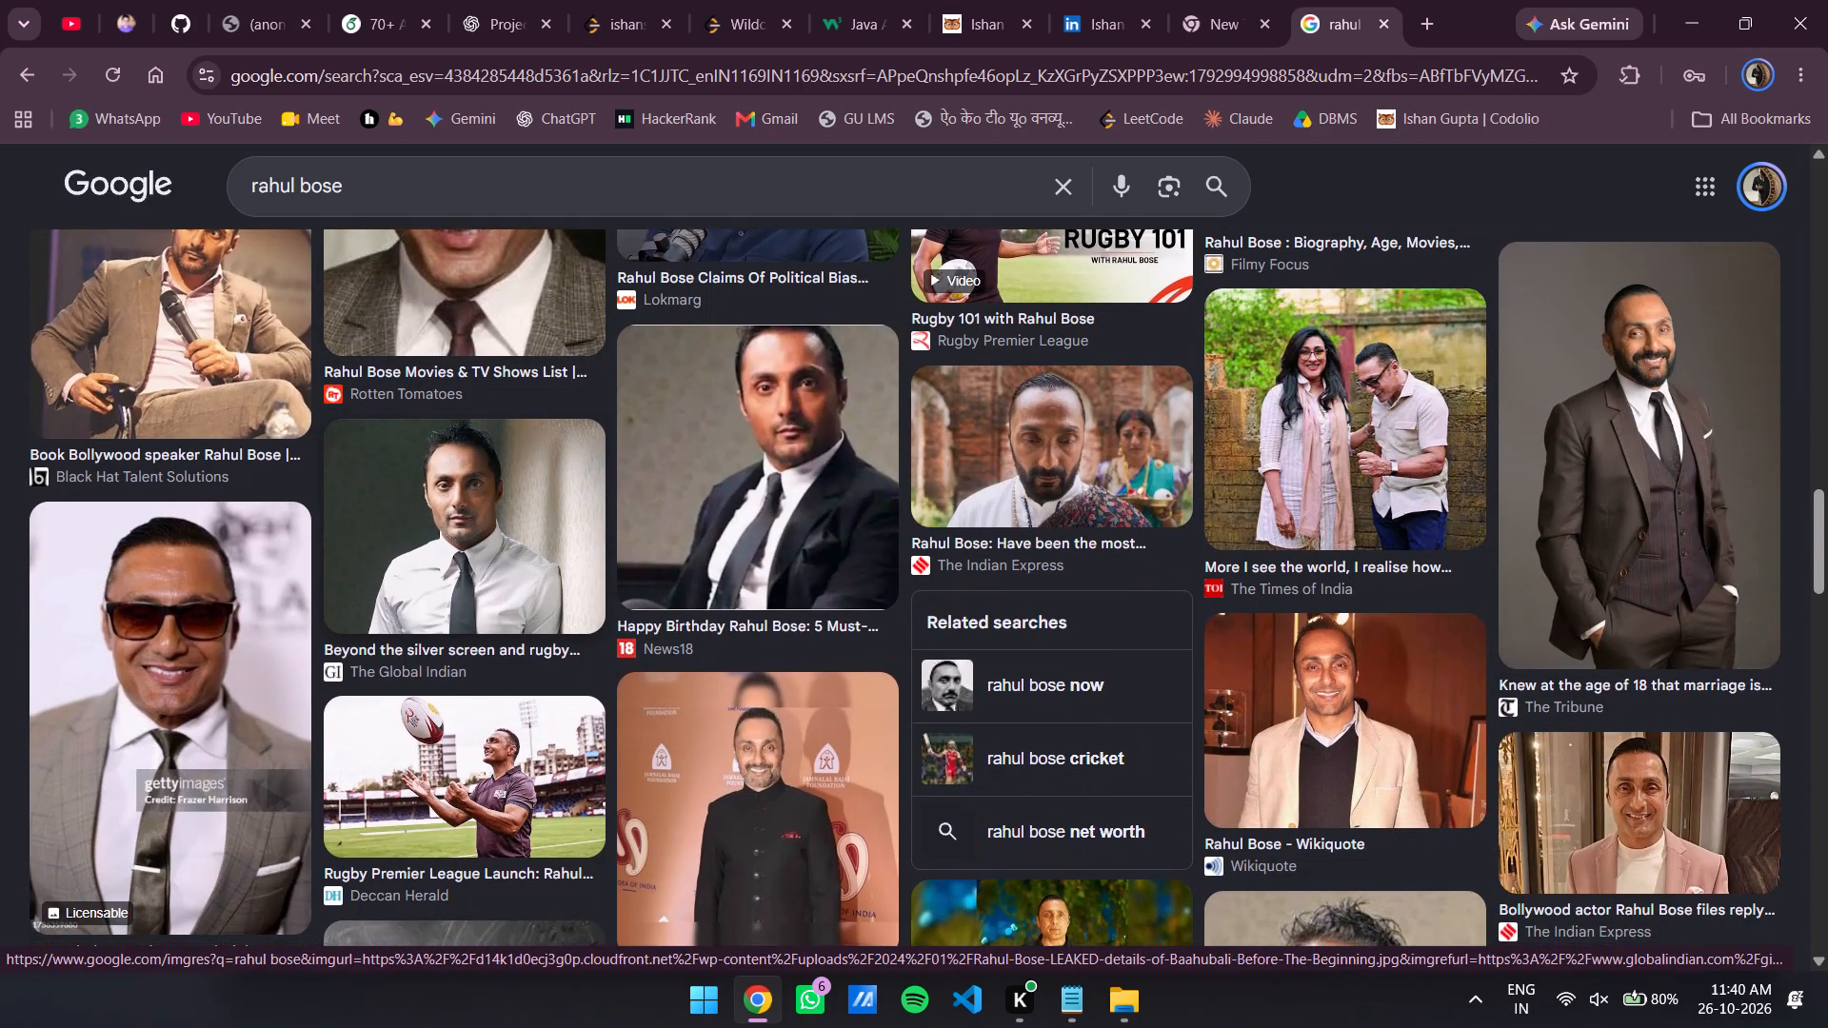
key("ctrl+w")
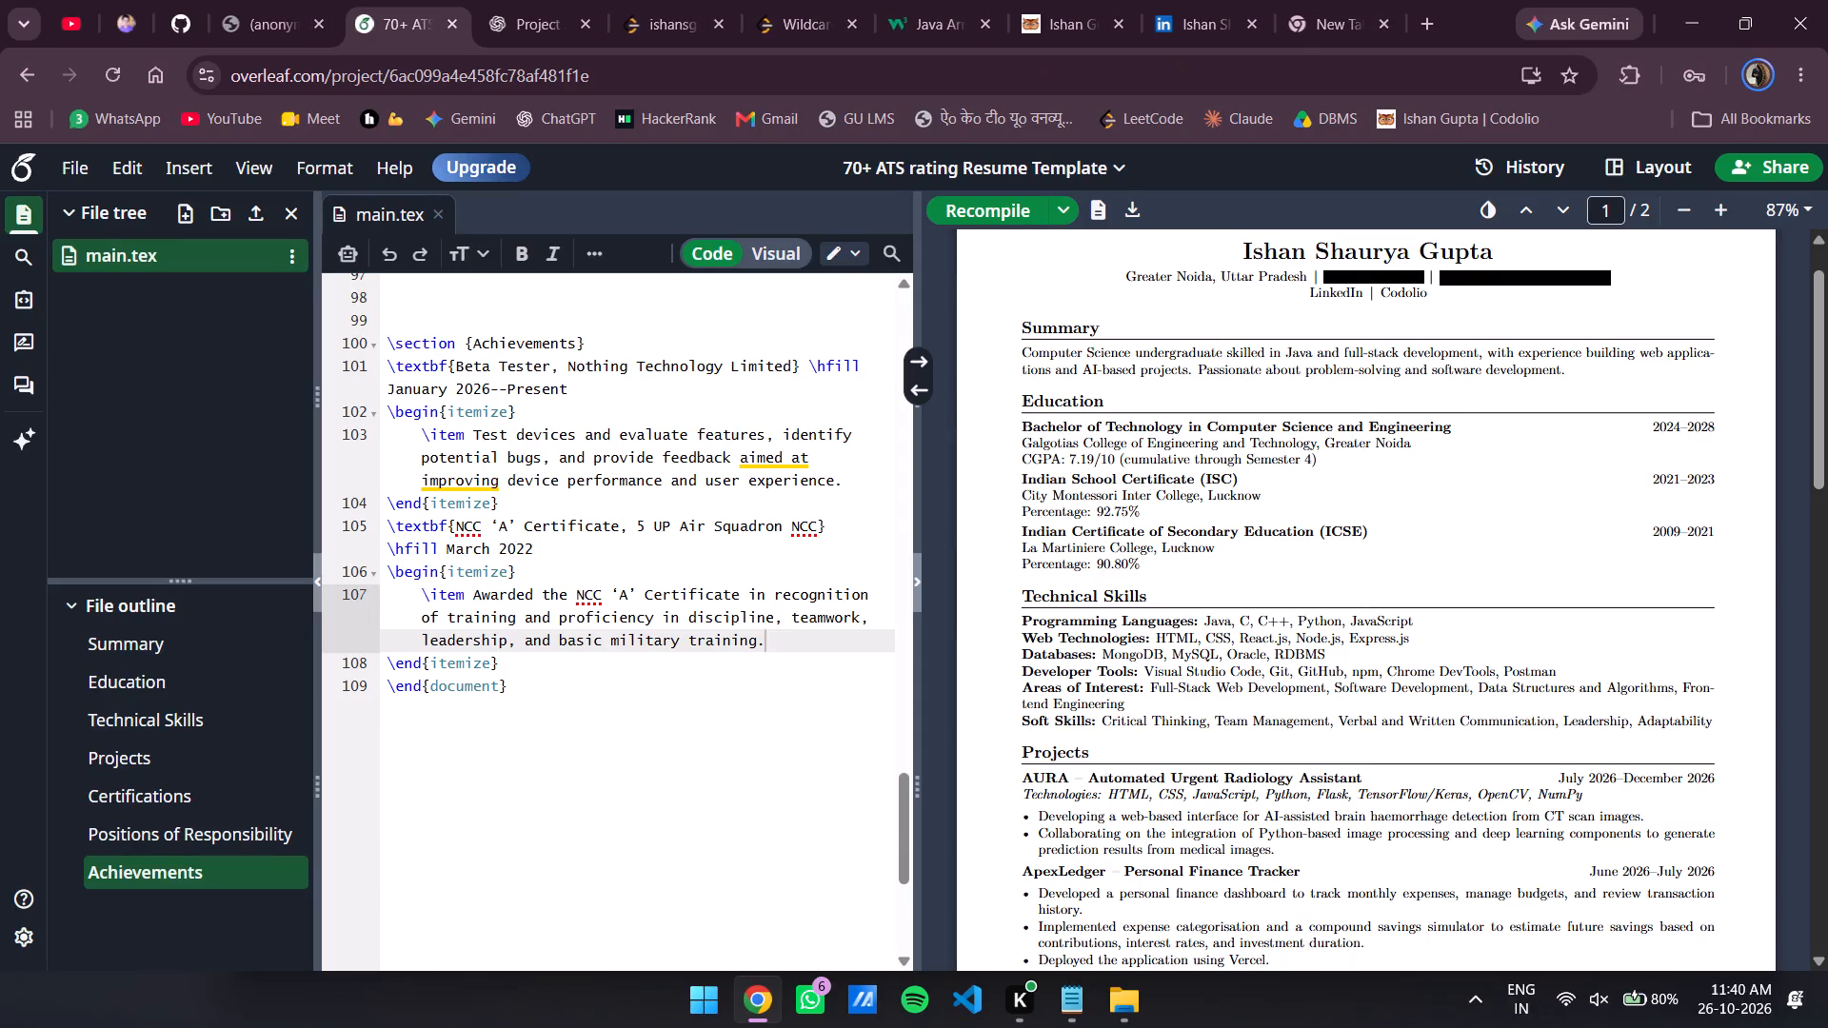
Search Google for "rahul bose age" in the remaining new tab.
left_click(1348, 0)
type("rahul")
key("space")
left_click(1170, 88)
key("r")
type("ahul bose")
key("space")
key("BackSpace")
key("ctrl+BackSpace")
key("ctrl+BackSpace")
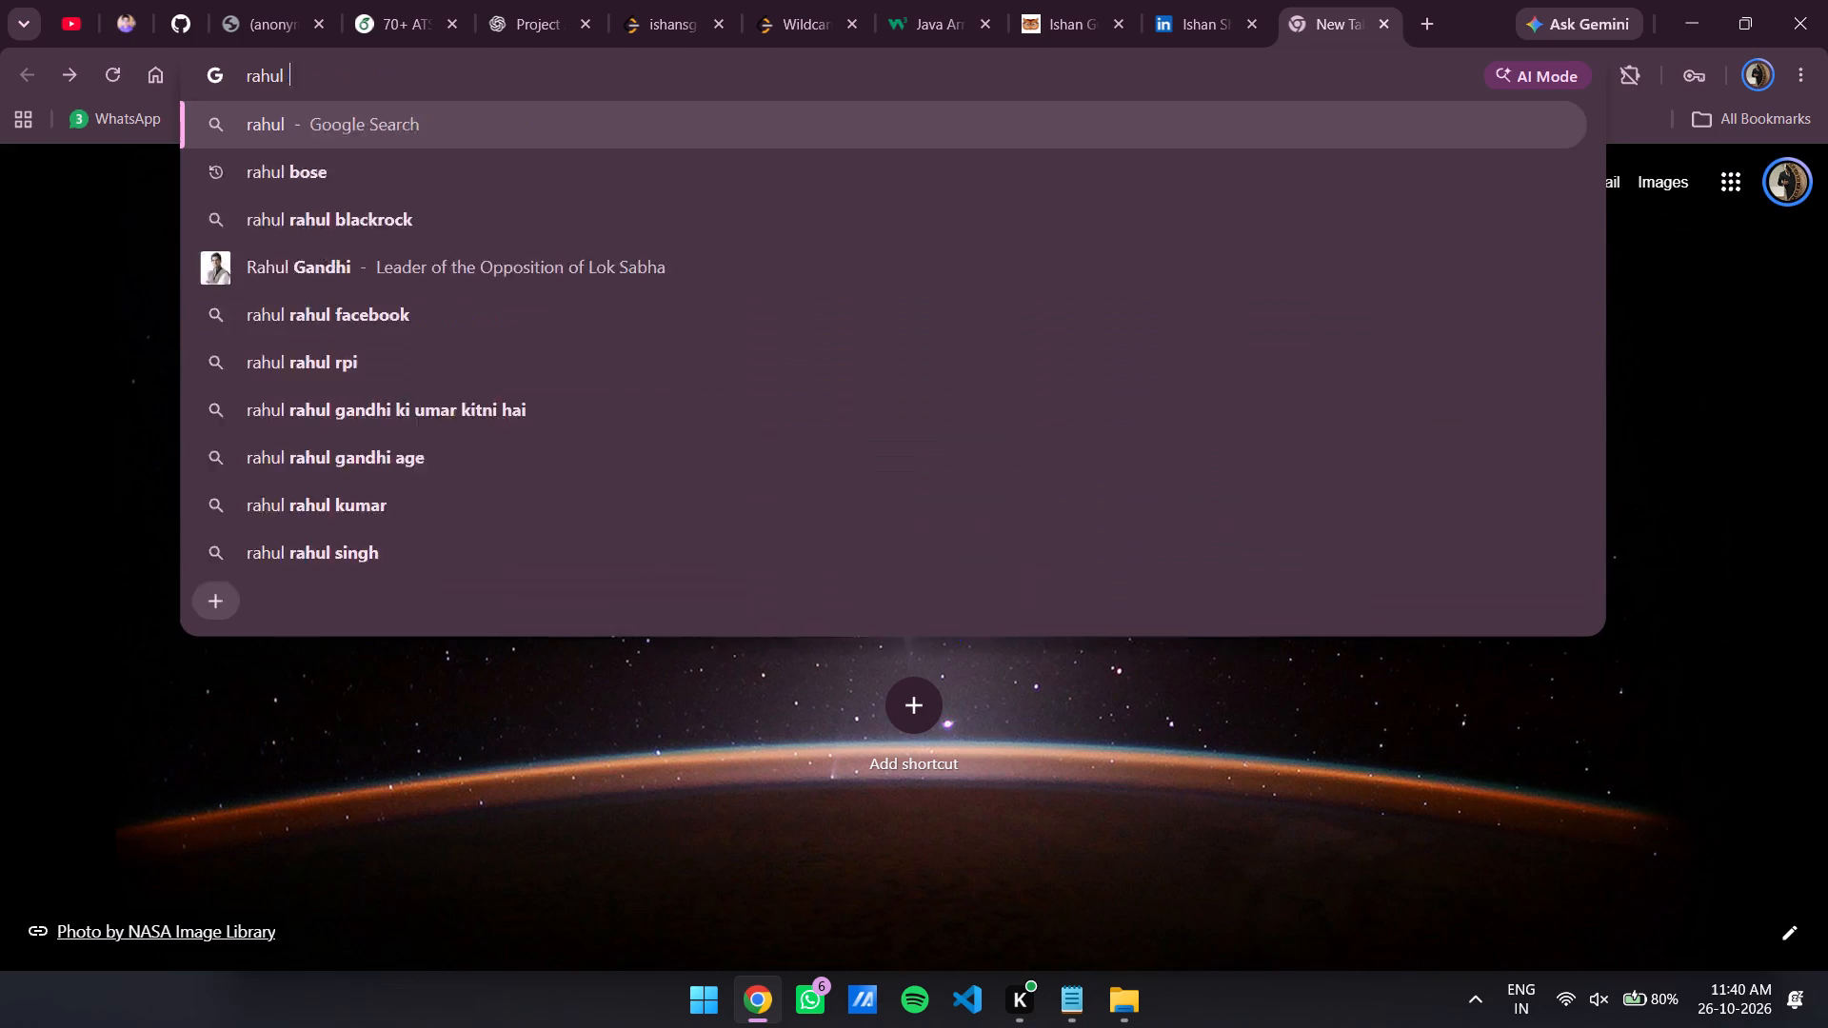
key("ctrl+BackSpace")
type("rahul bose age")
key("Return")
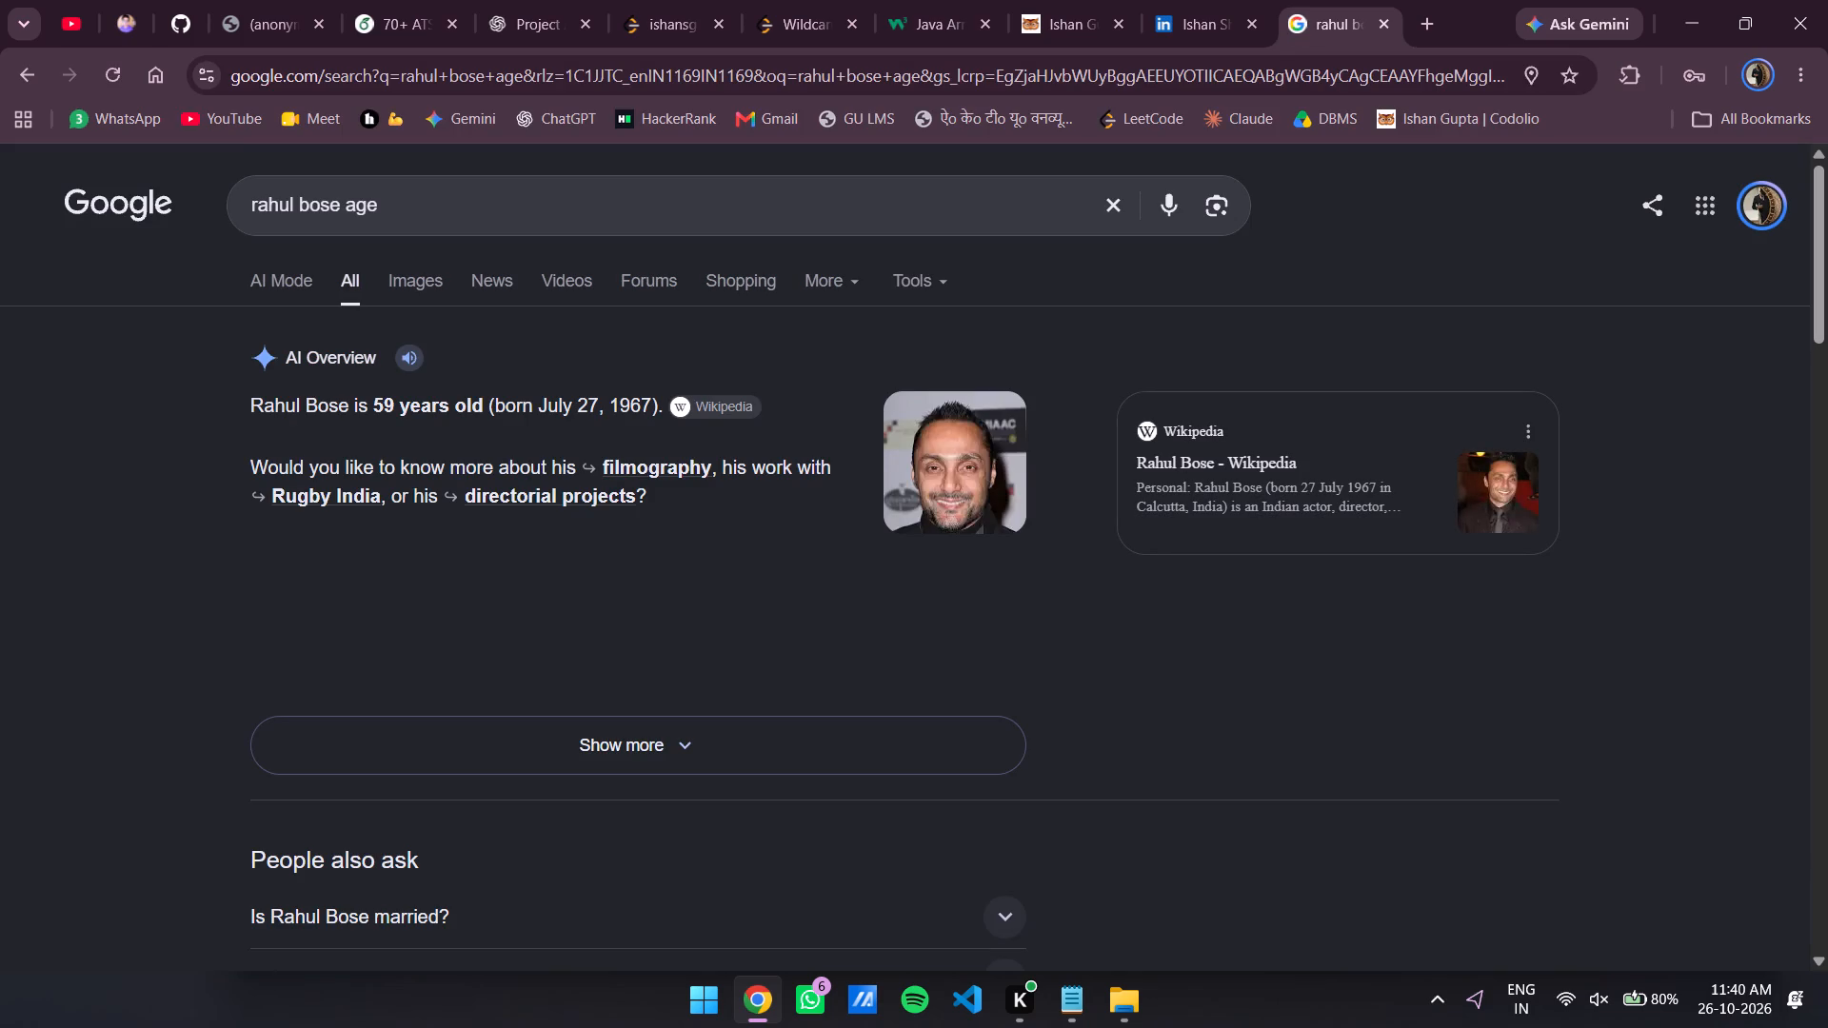
Change the Google search to "rahul bose in 20s" and show its image results.
left_click(615, 223)
key("BackSpace")
key("BackSpace")
key("BackSpace")
type("in 20s")
key("Return")
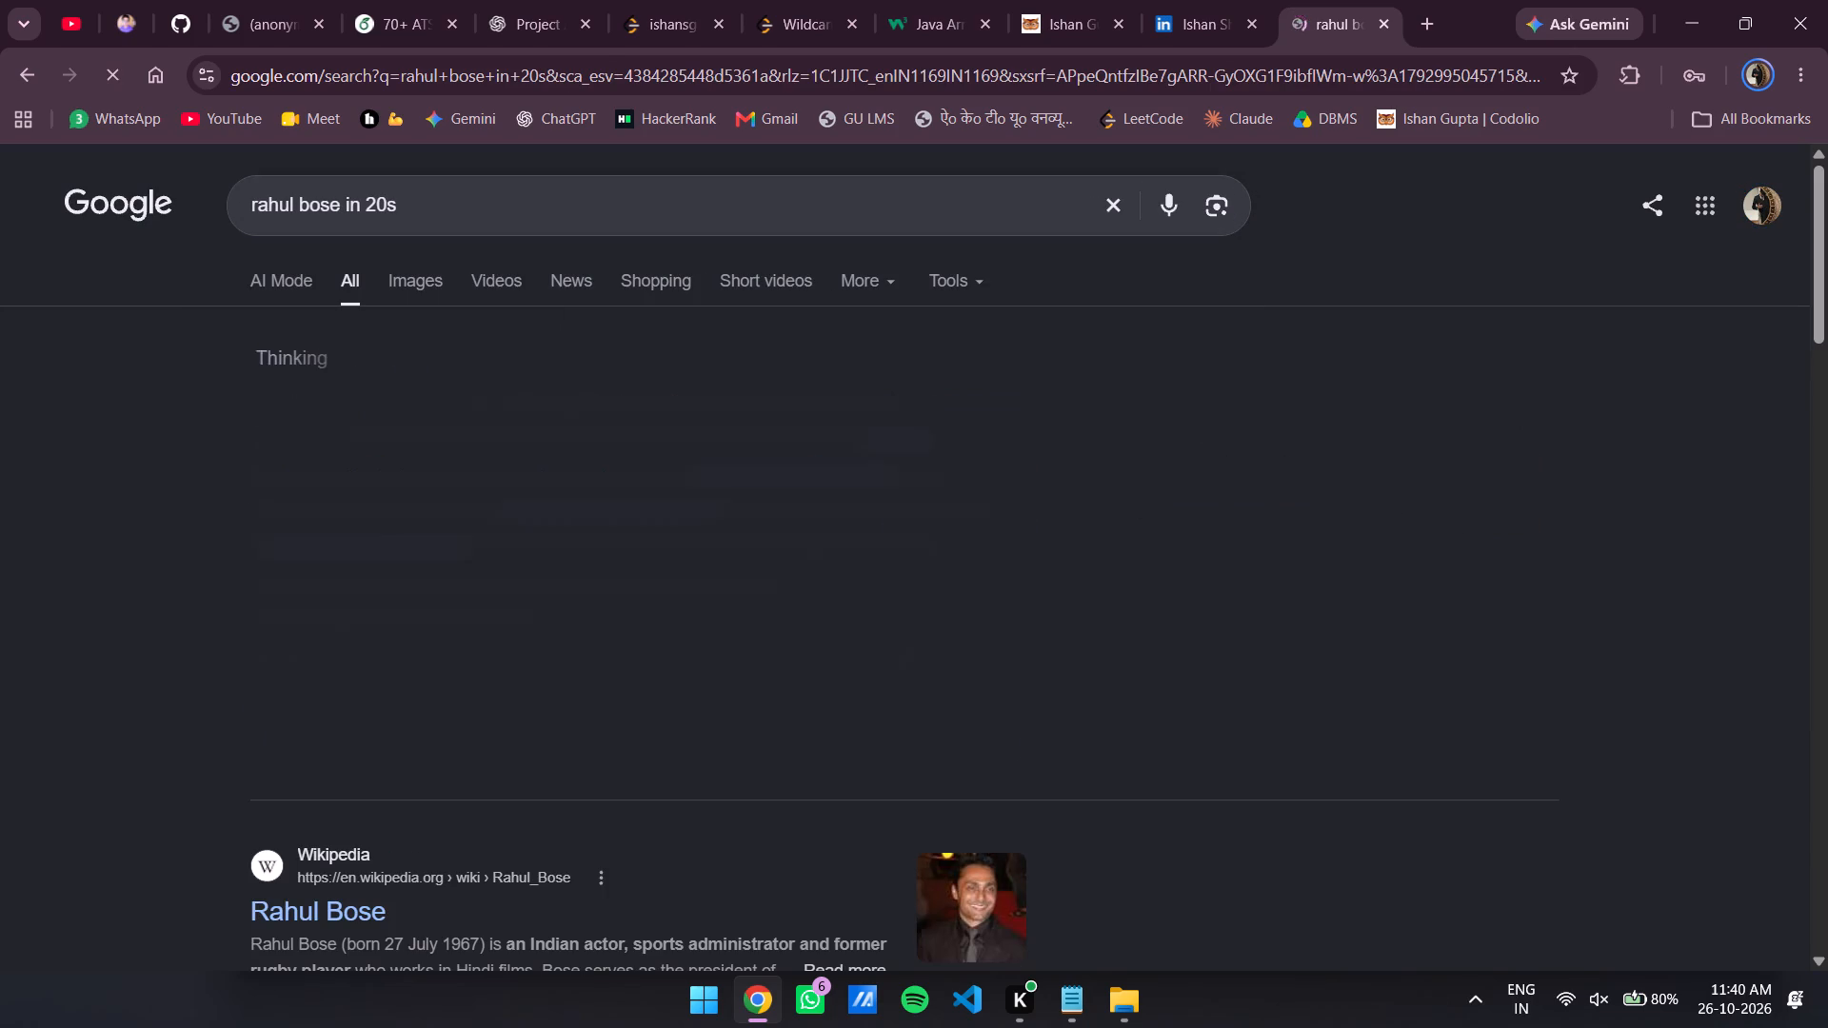
left_click(425, 301)
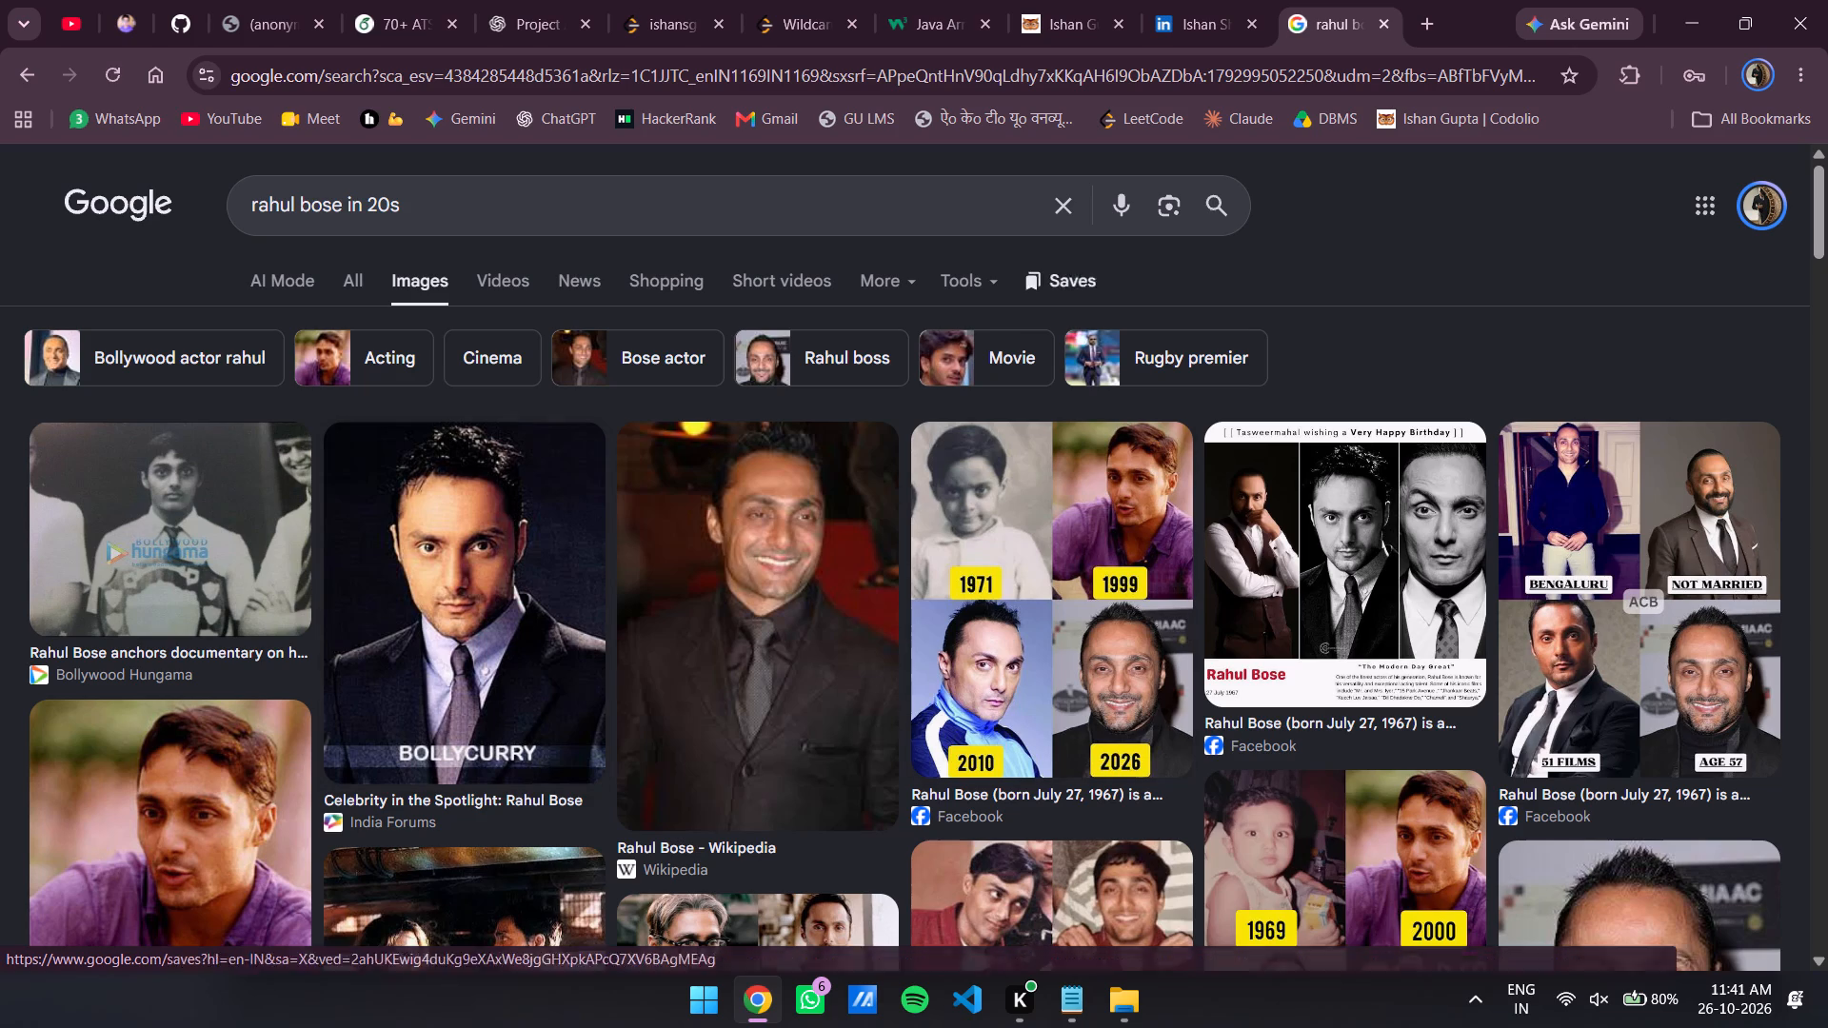
Return to the Overleaf resume project and close the Rahul Bose search tab.
left_click(375, 0)
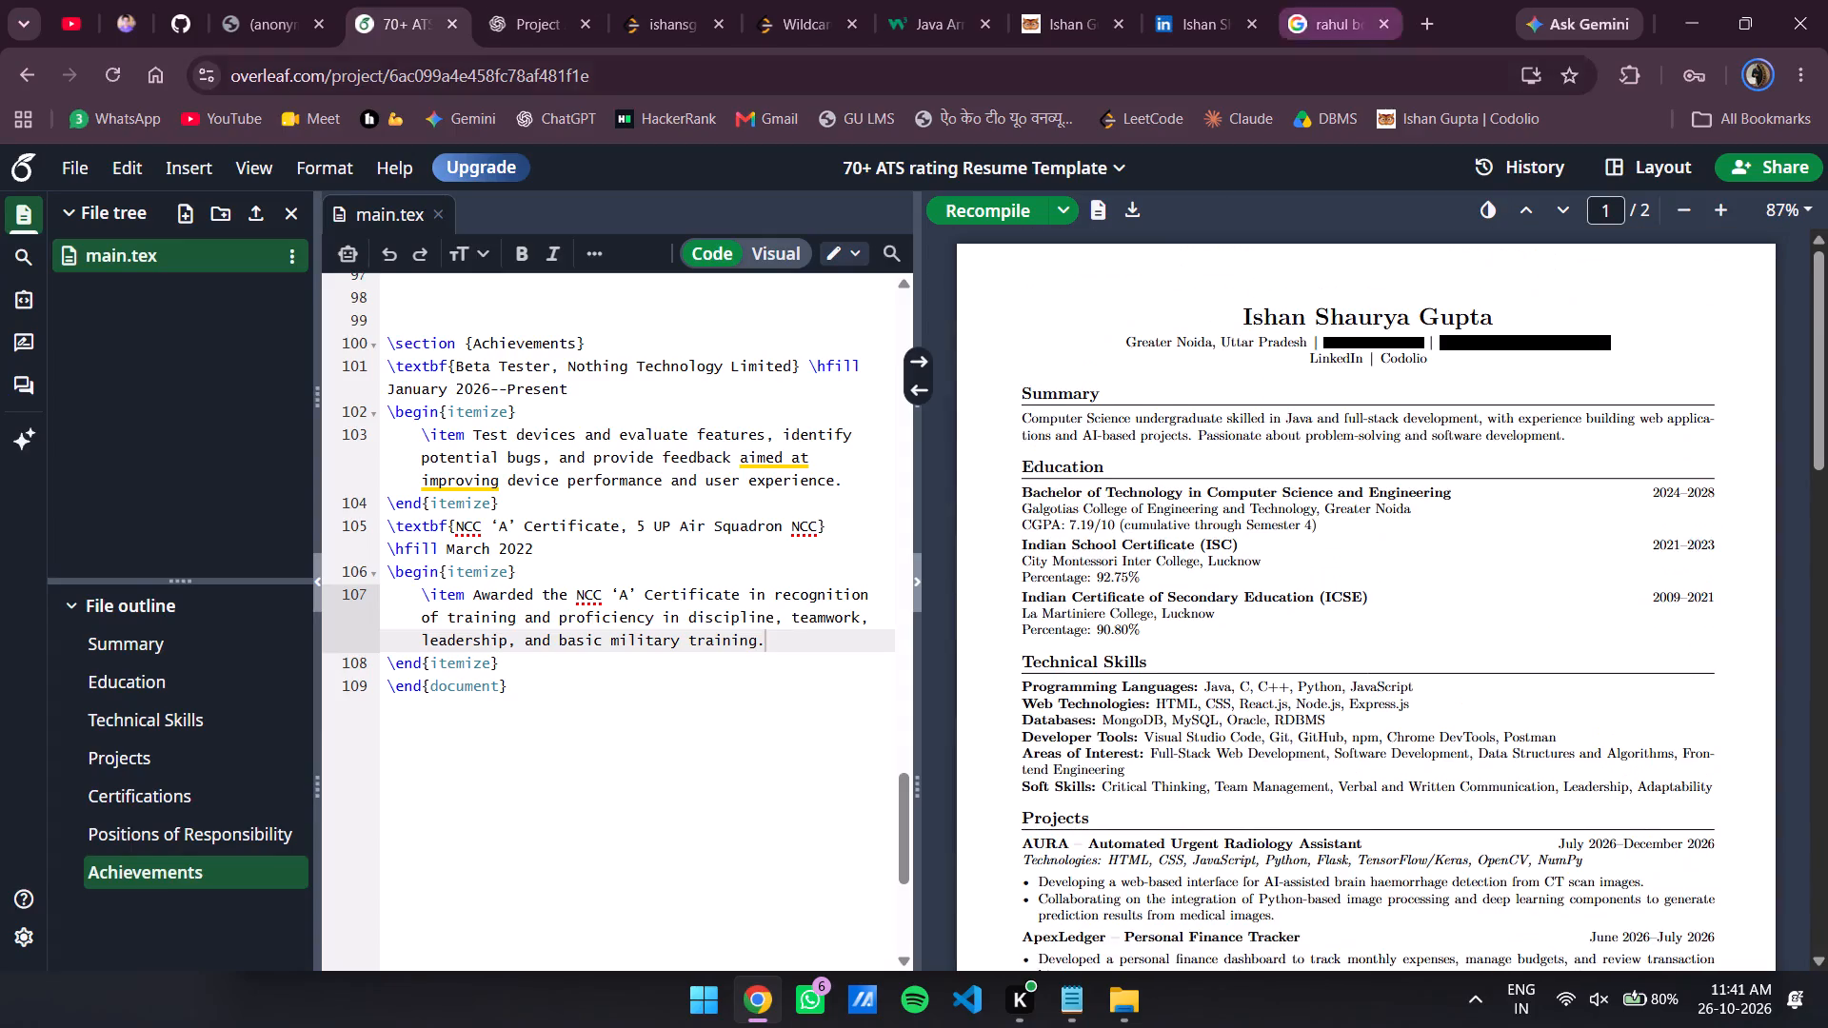
left_click(1385, 23)
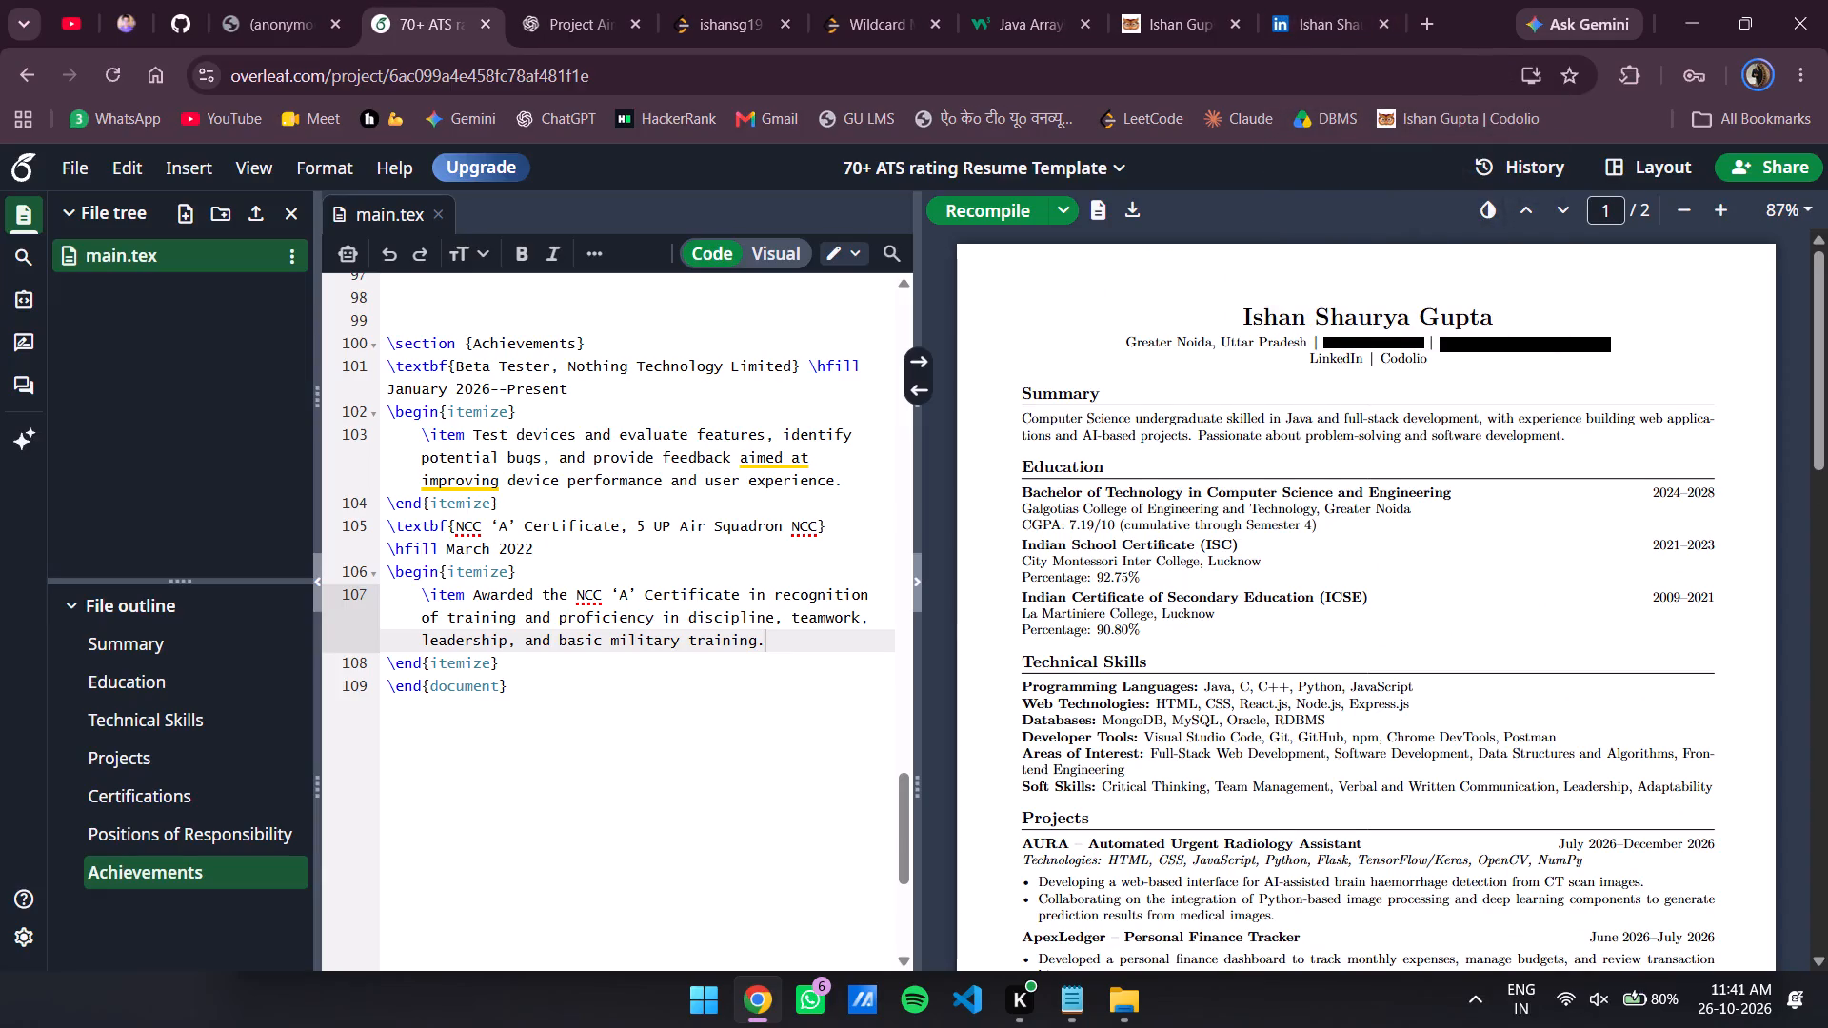
Review the compiled resume preview from the header through Projects and Certifications to the Achievements section on page 2.
scroll(1397, 429, "down", 1)
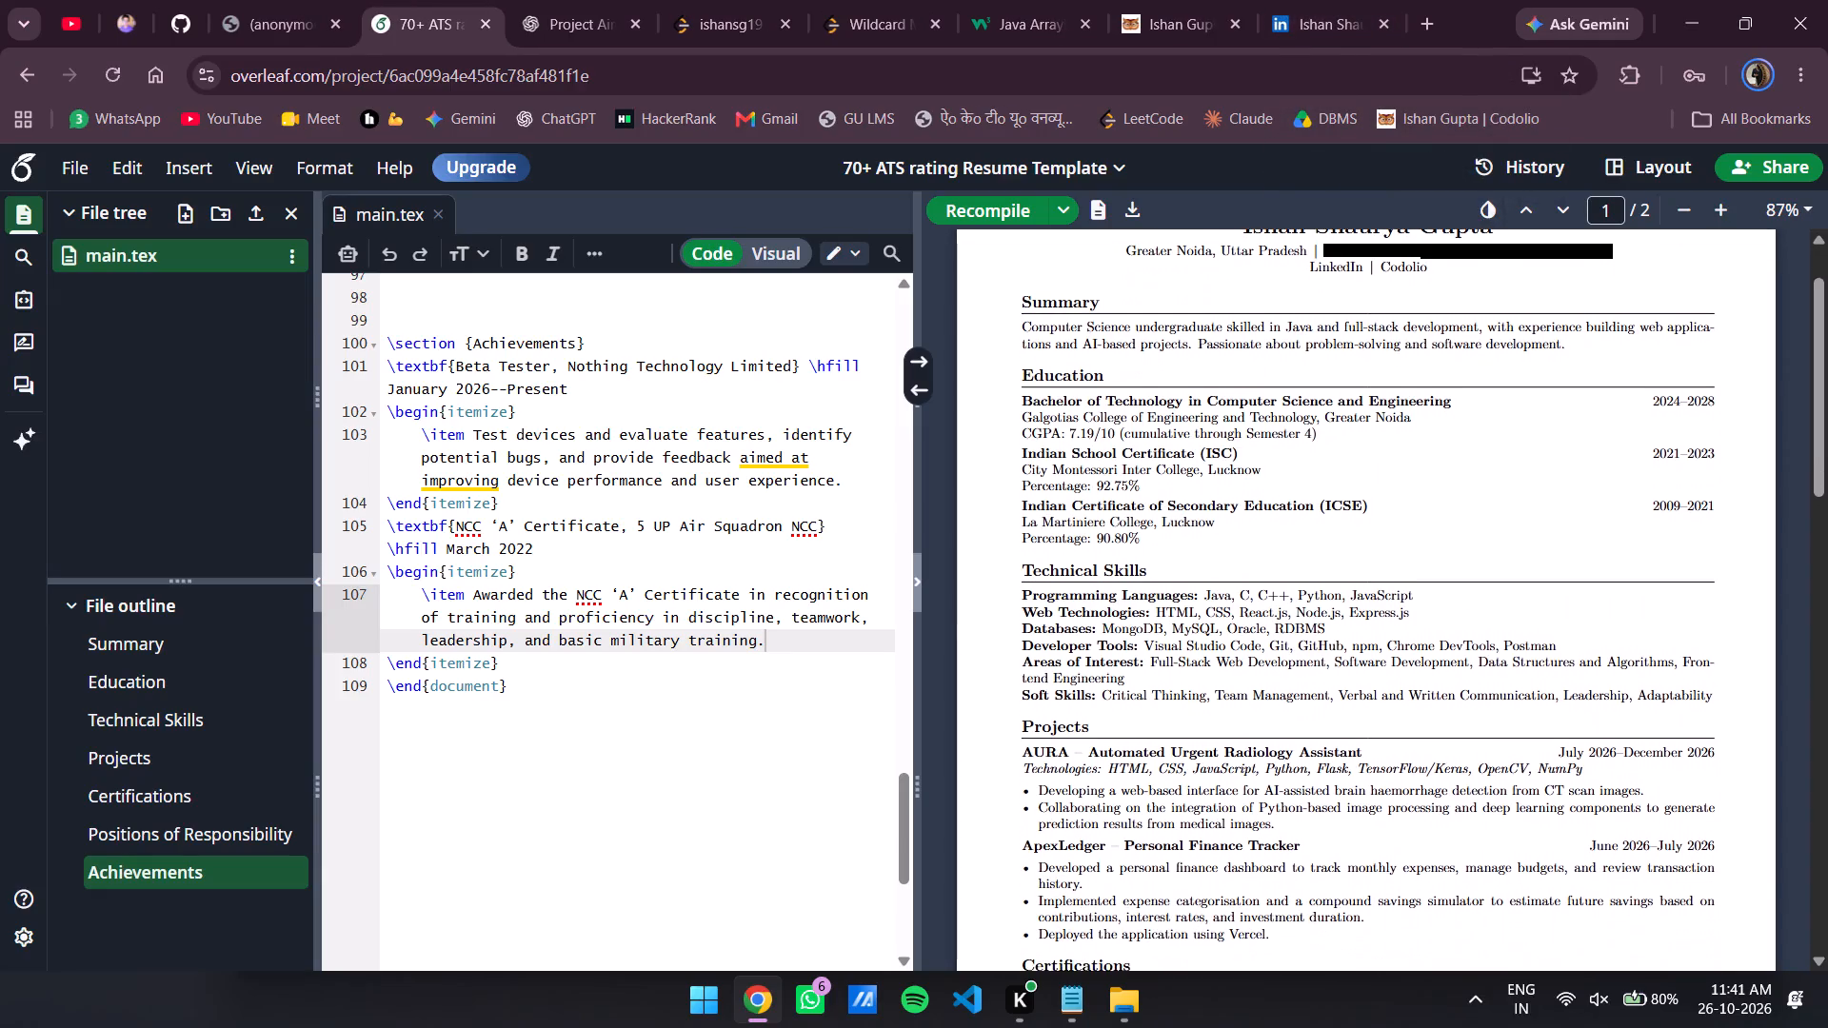
scroll(1438, 518, "up", 1)
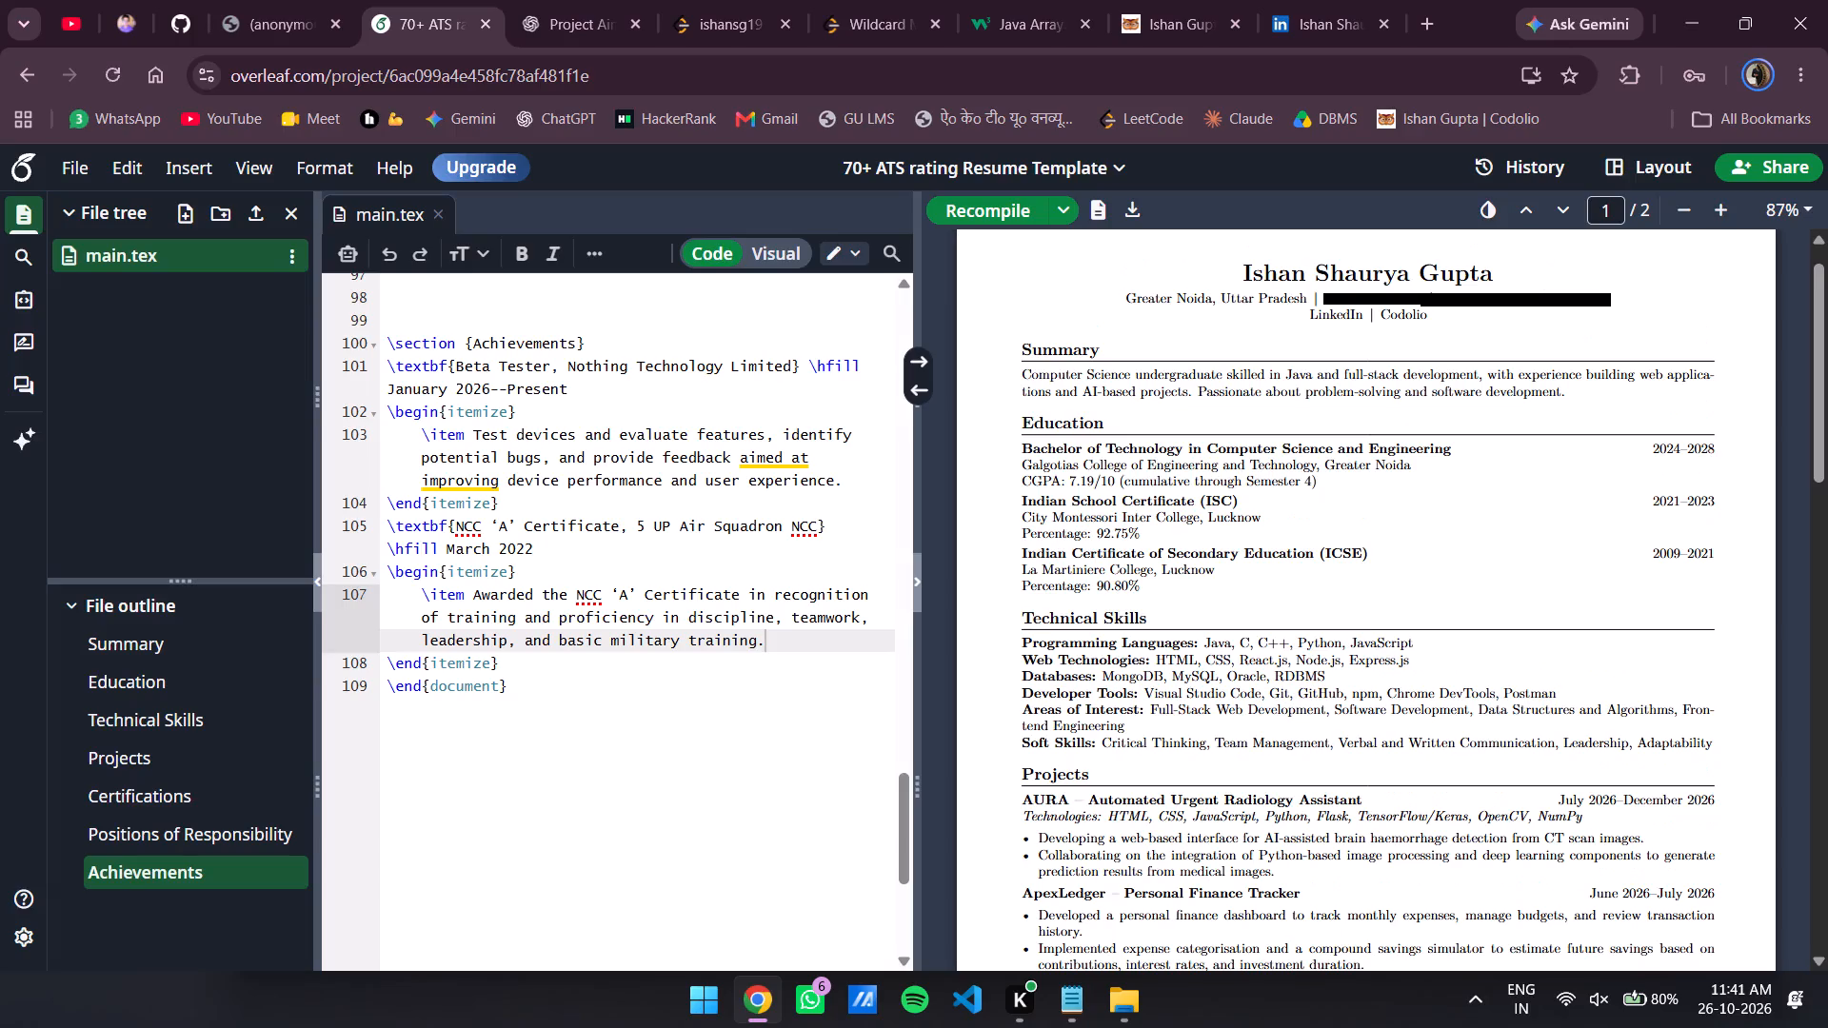
scroll(1438, 518, "down", 3)
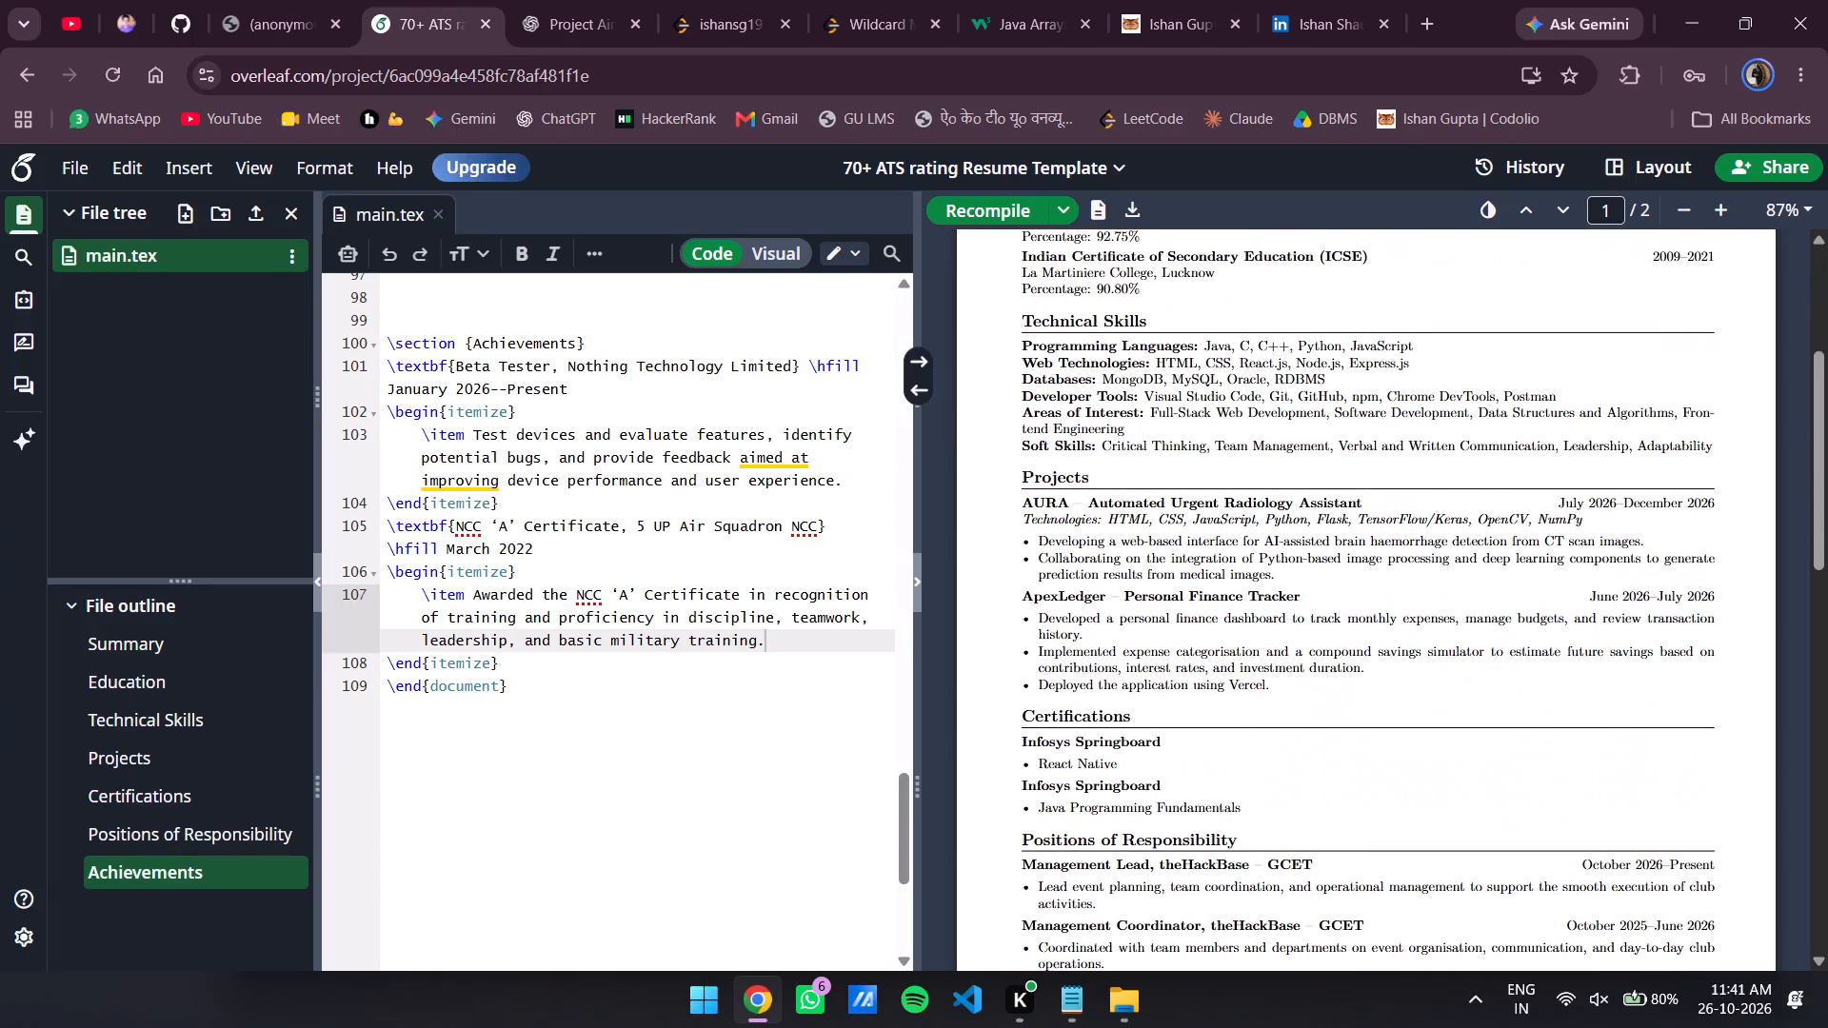
scroll(1438, 518, "down", 1)
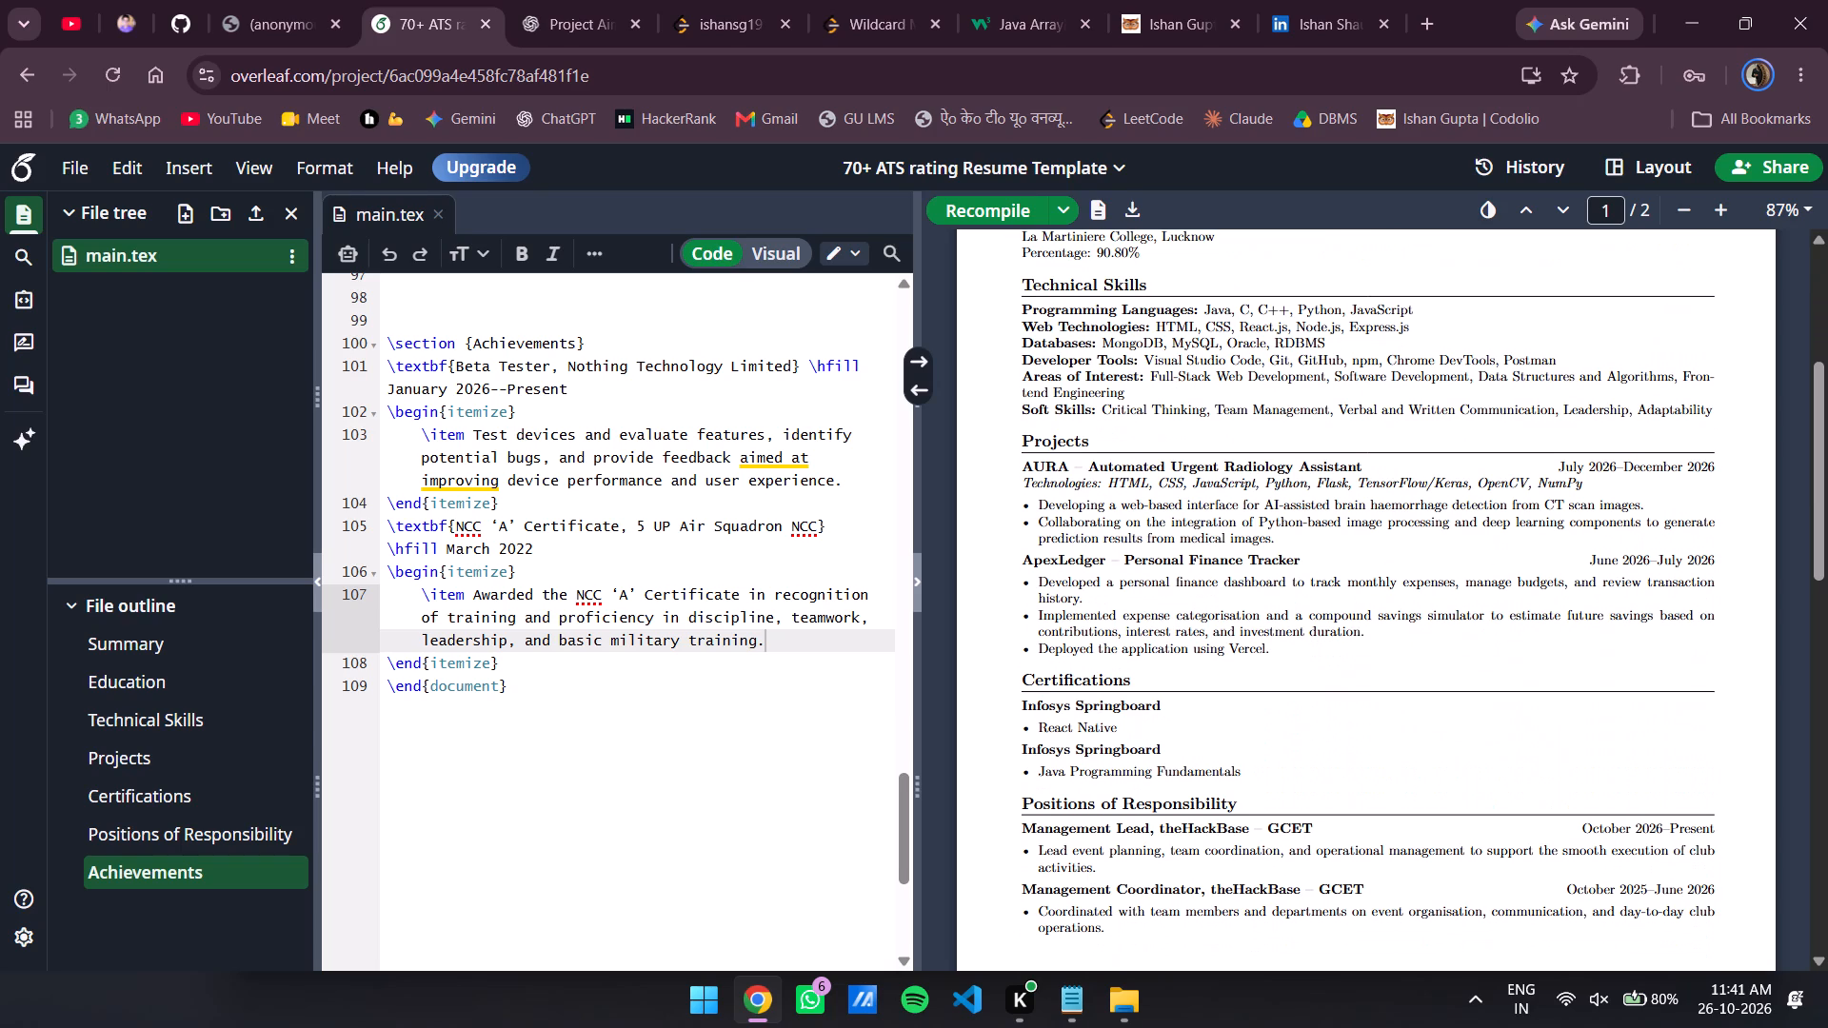
scroll(1438, 518, "down", 3)
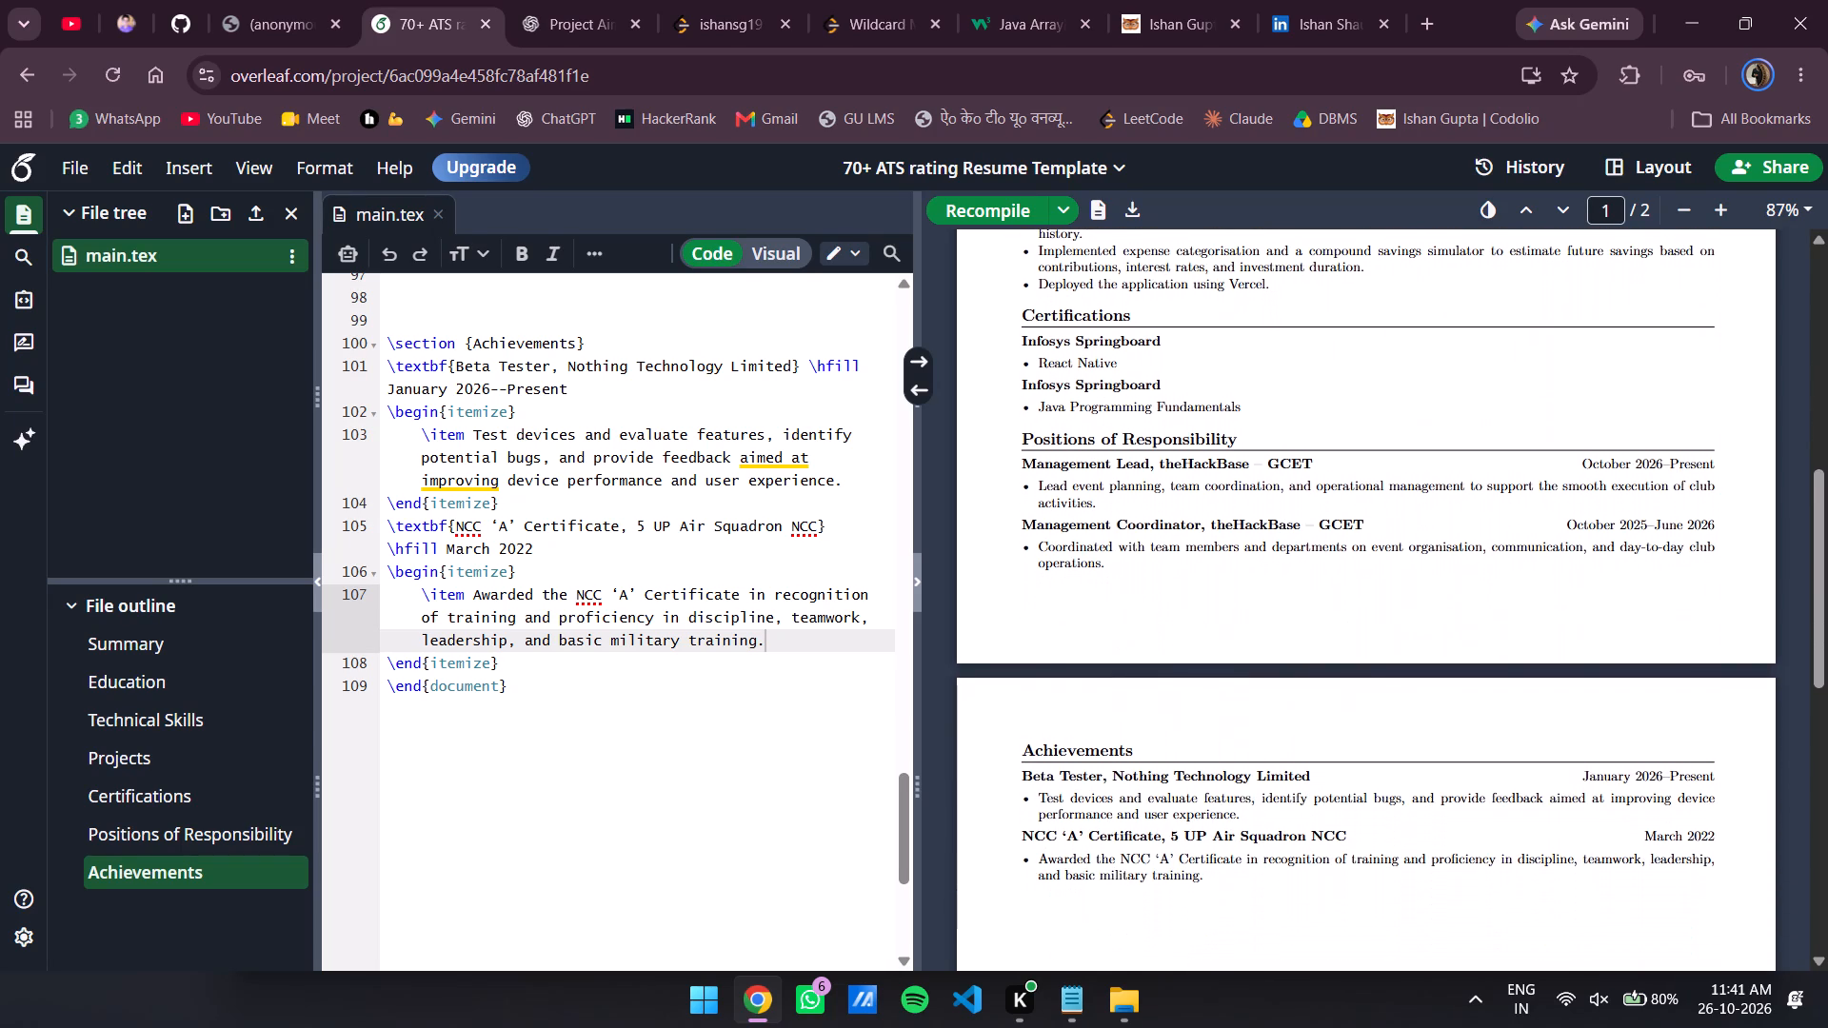
scroll(1438, 518, "down", 1)
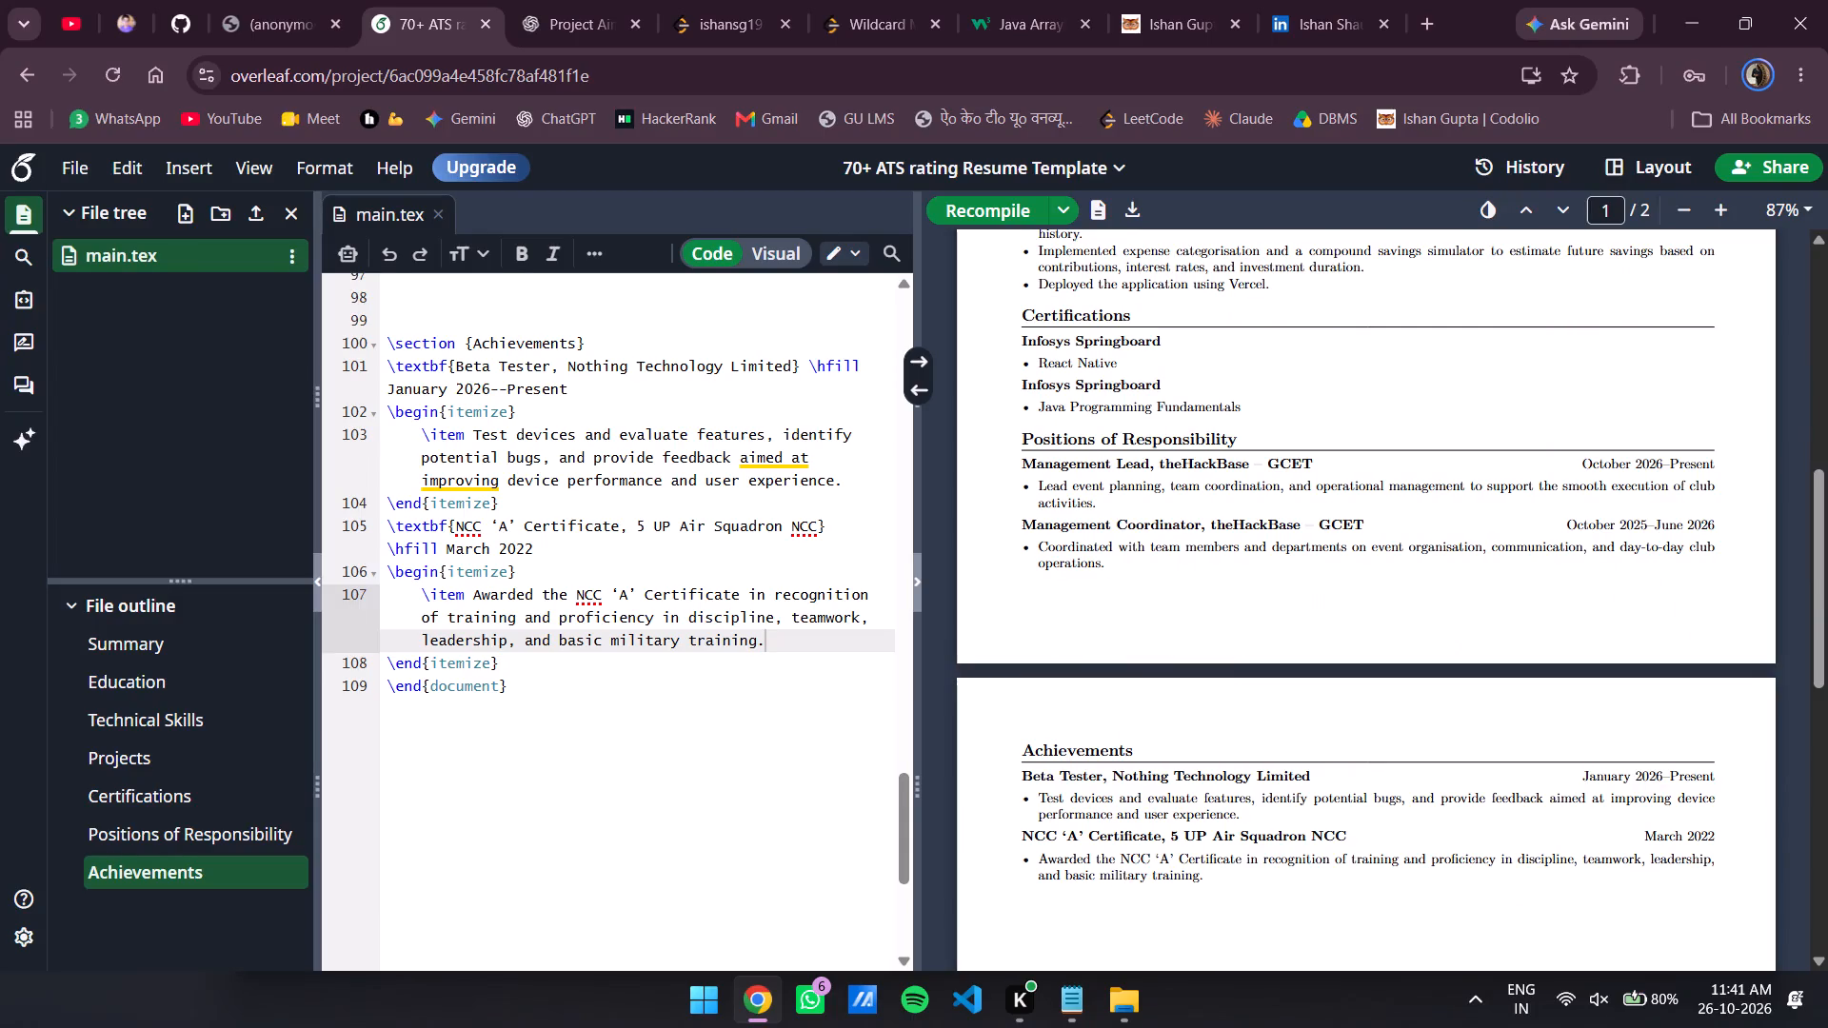
scroll(1438, 518, "down", 1)
scroll(1438, 518, "up", 2)
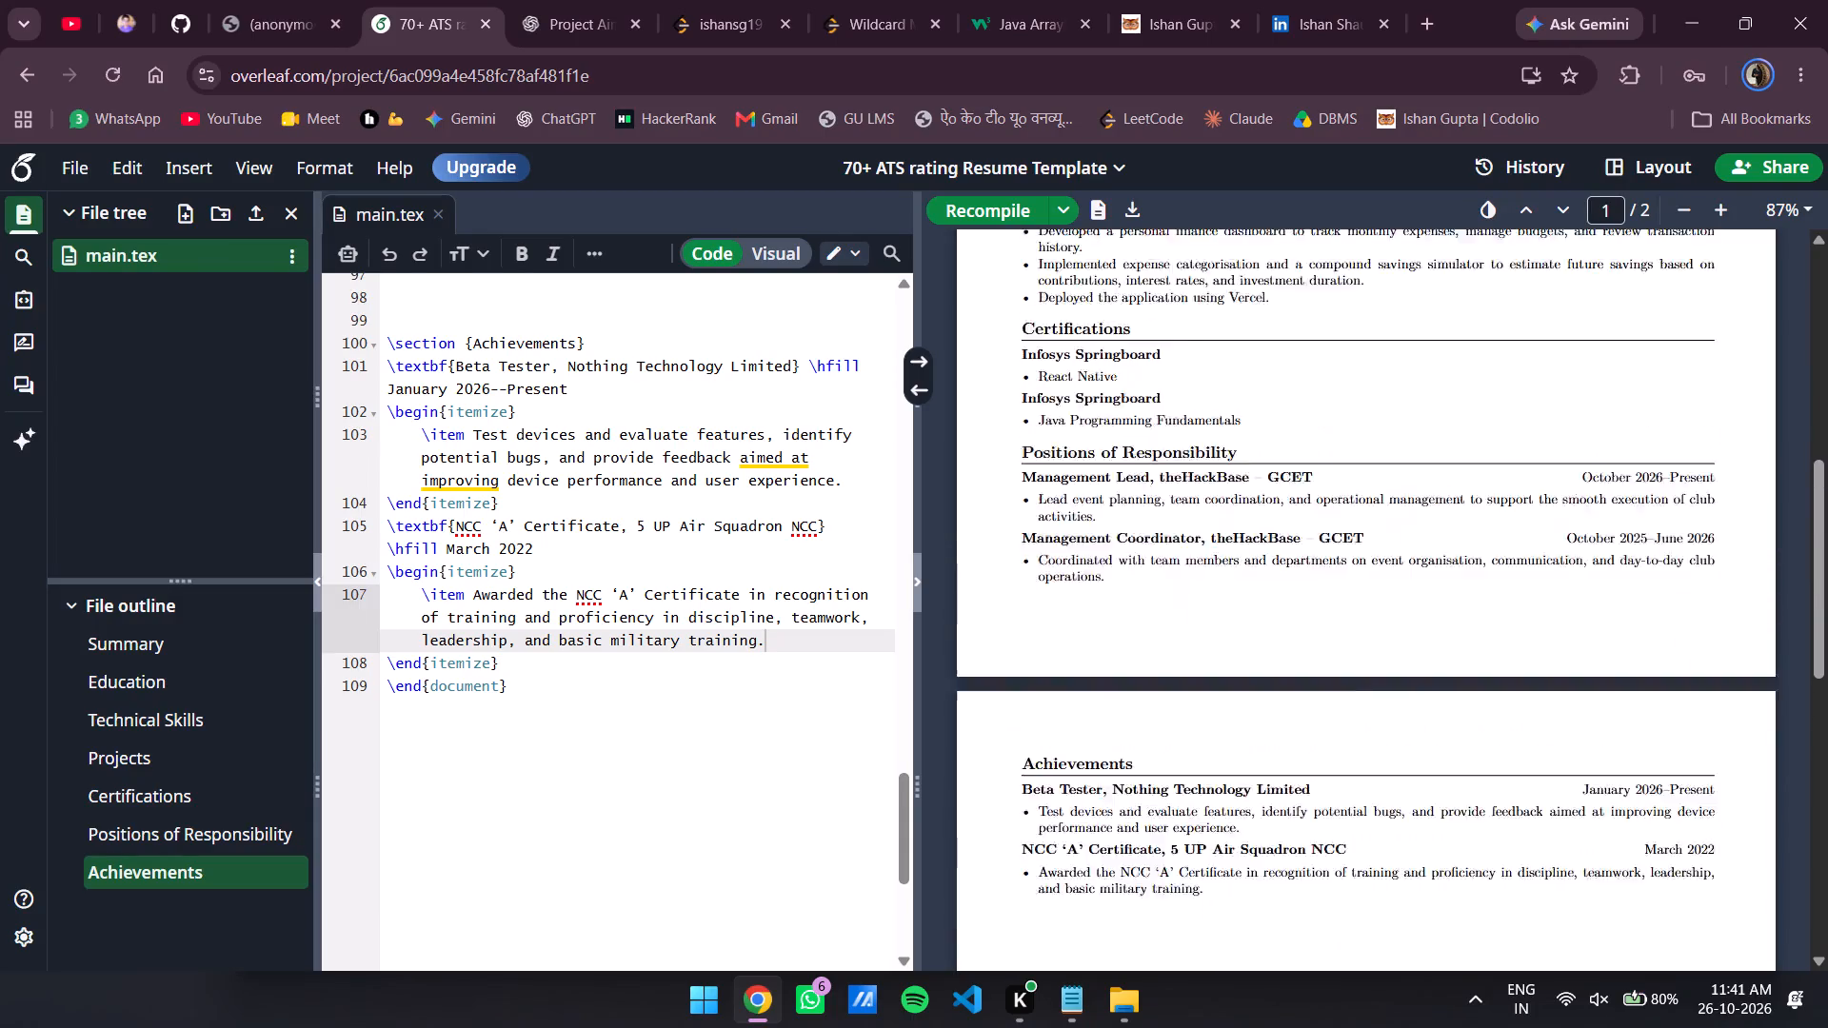
scroll(1438, 518, "up", 4)
Review the LaTeX source of the resume's preamble and header block against the compiled preview.
scroll(656, 607, "up", 3)
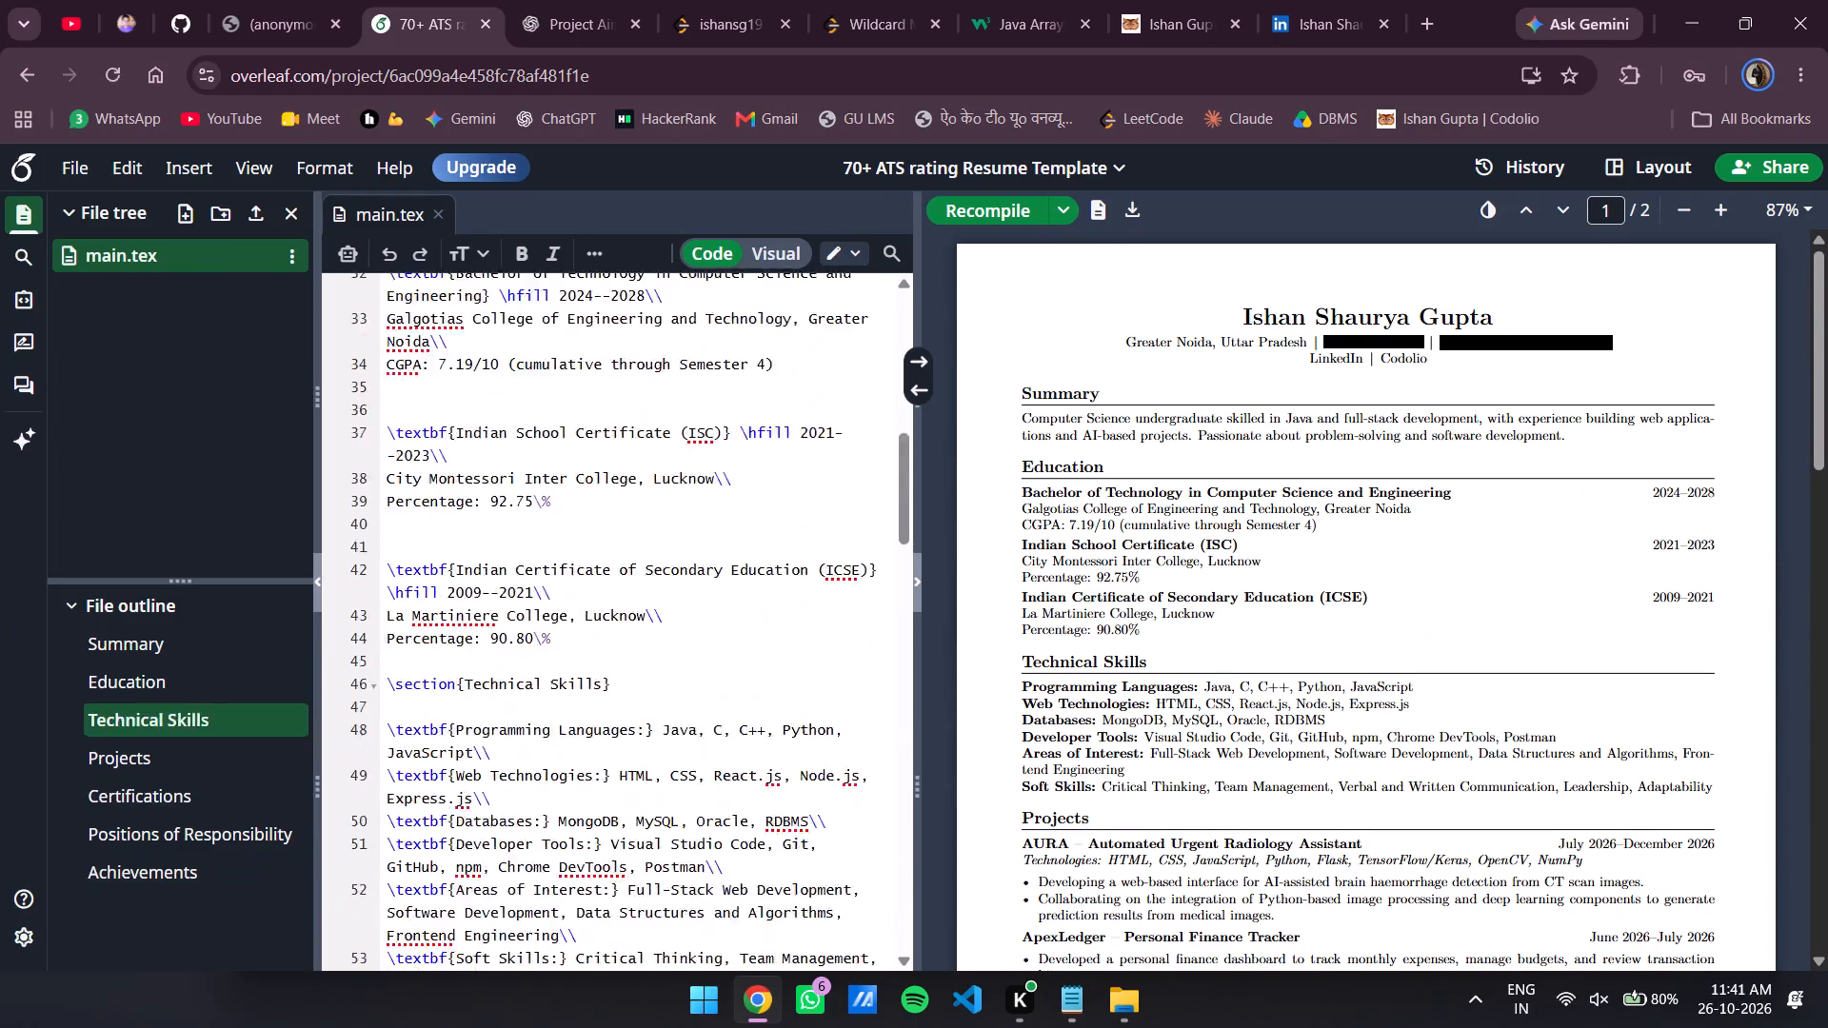
scroll(656, 607, "up", 2)
scroll(656, 607, "down", 1)
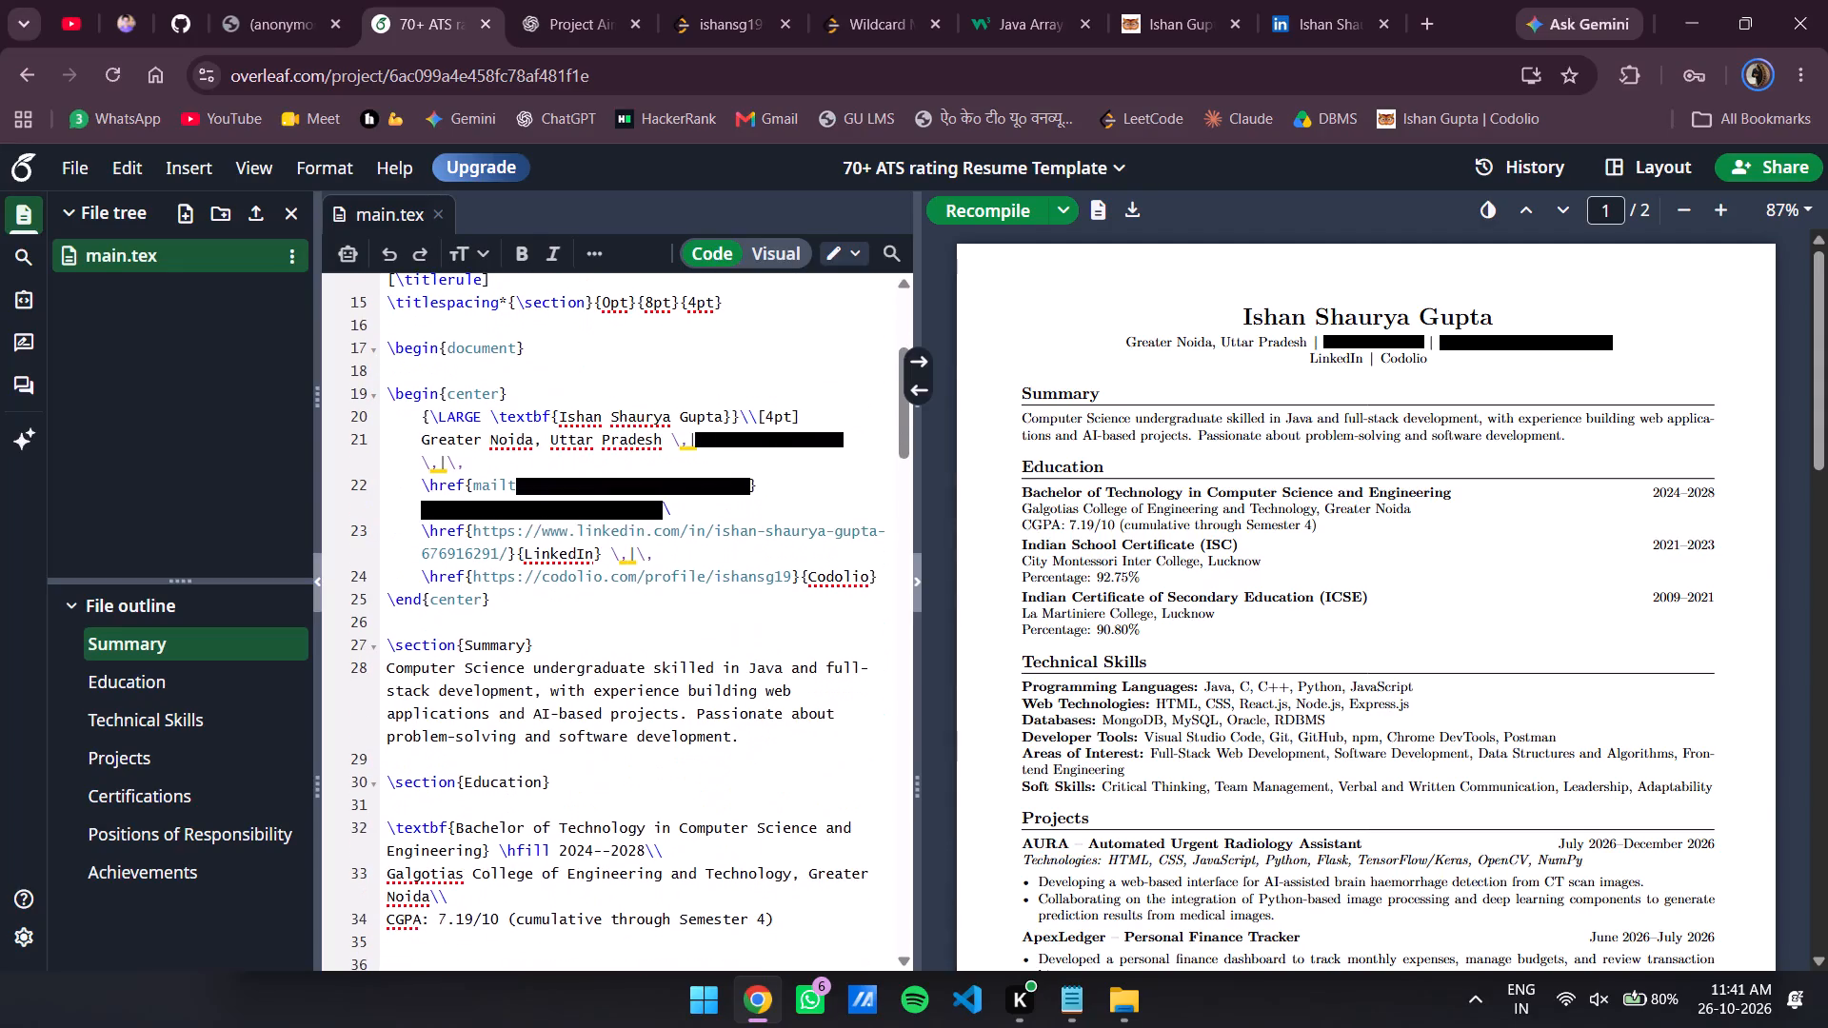
scroll(1279, 631, "down", 3)
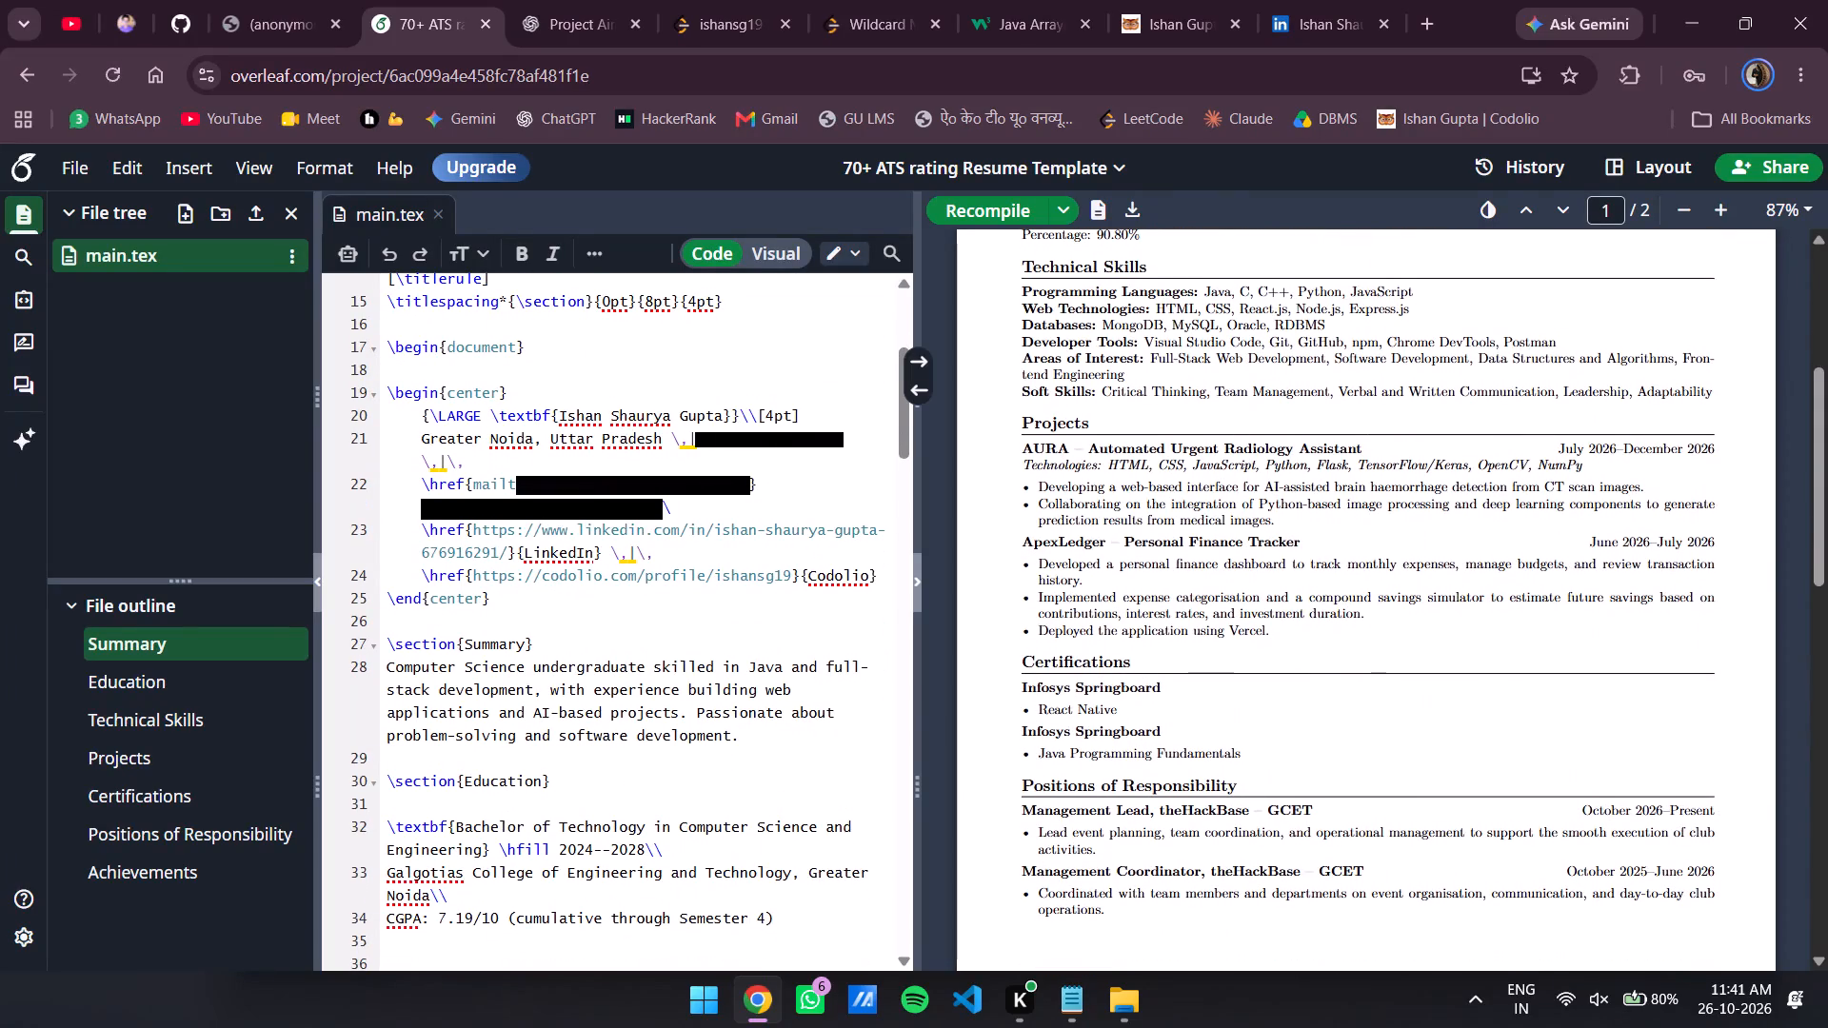
scroll(710, 803, "up", 2)
scroll(710, 803, "down", 1)
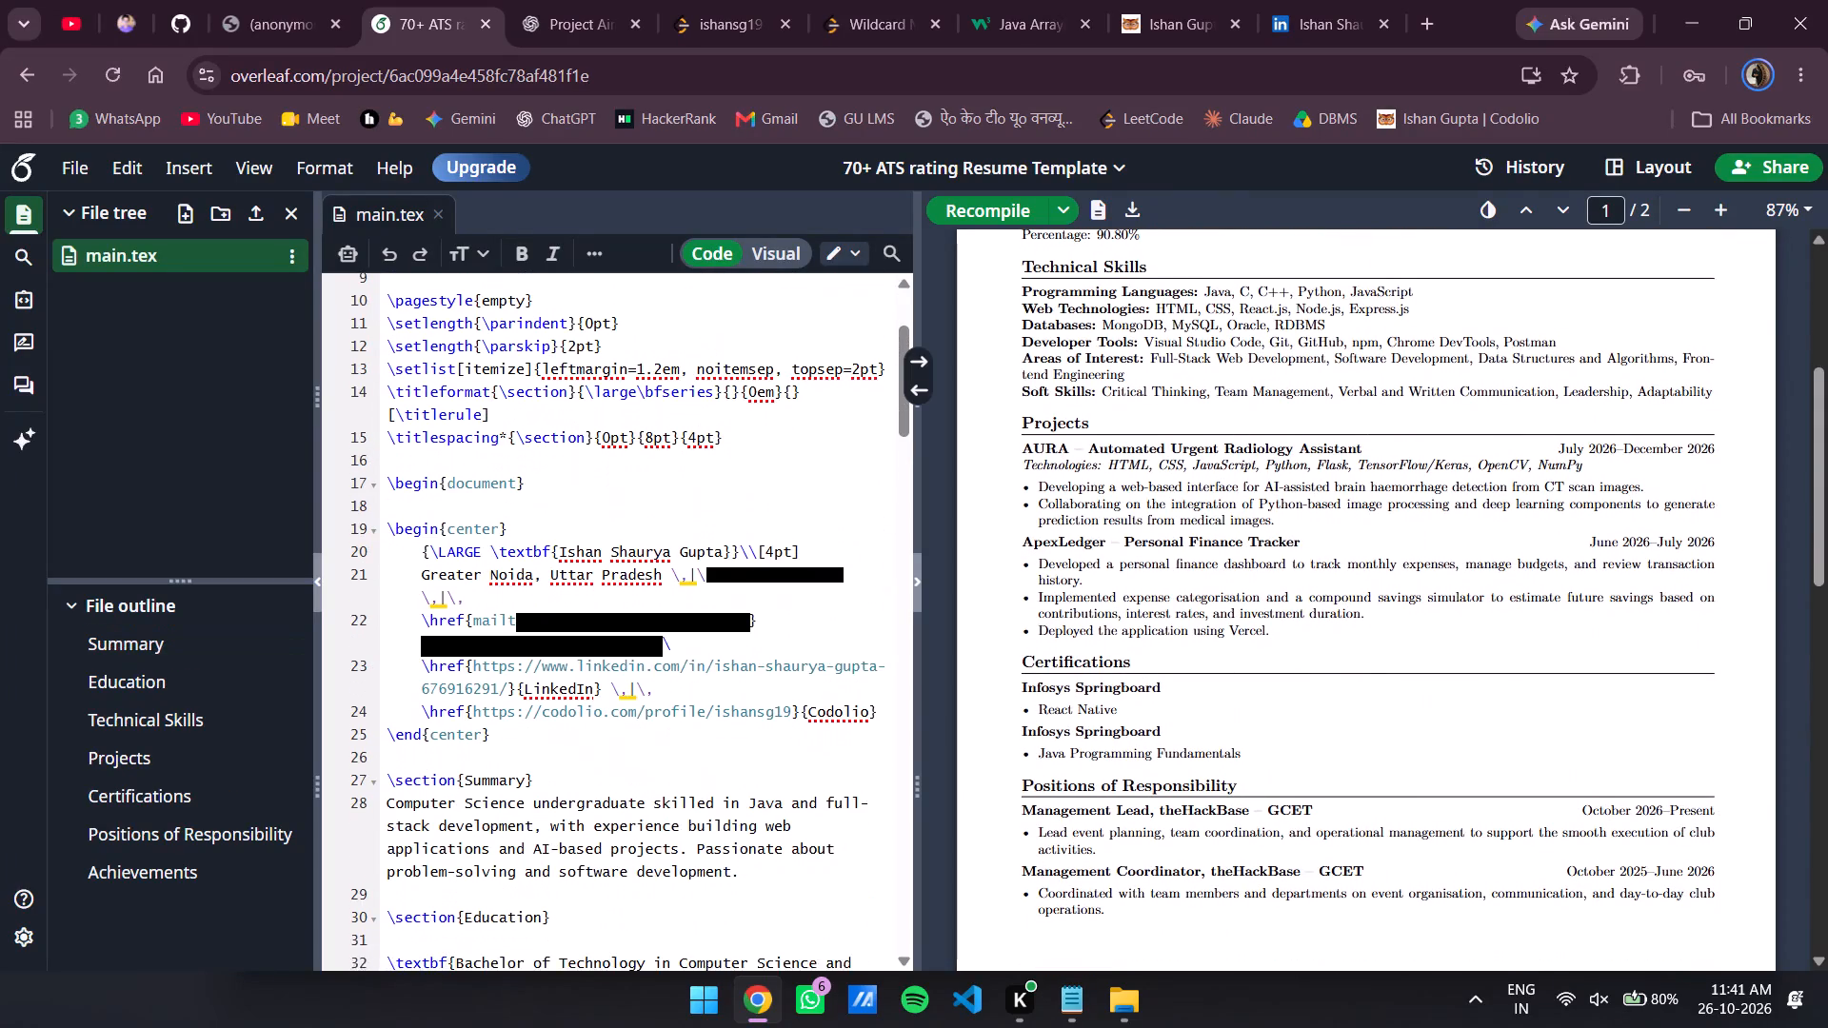
scroll(710, 803, "up", 1)
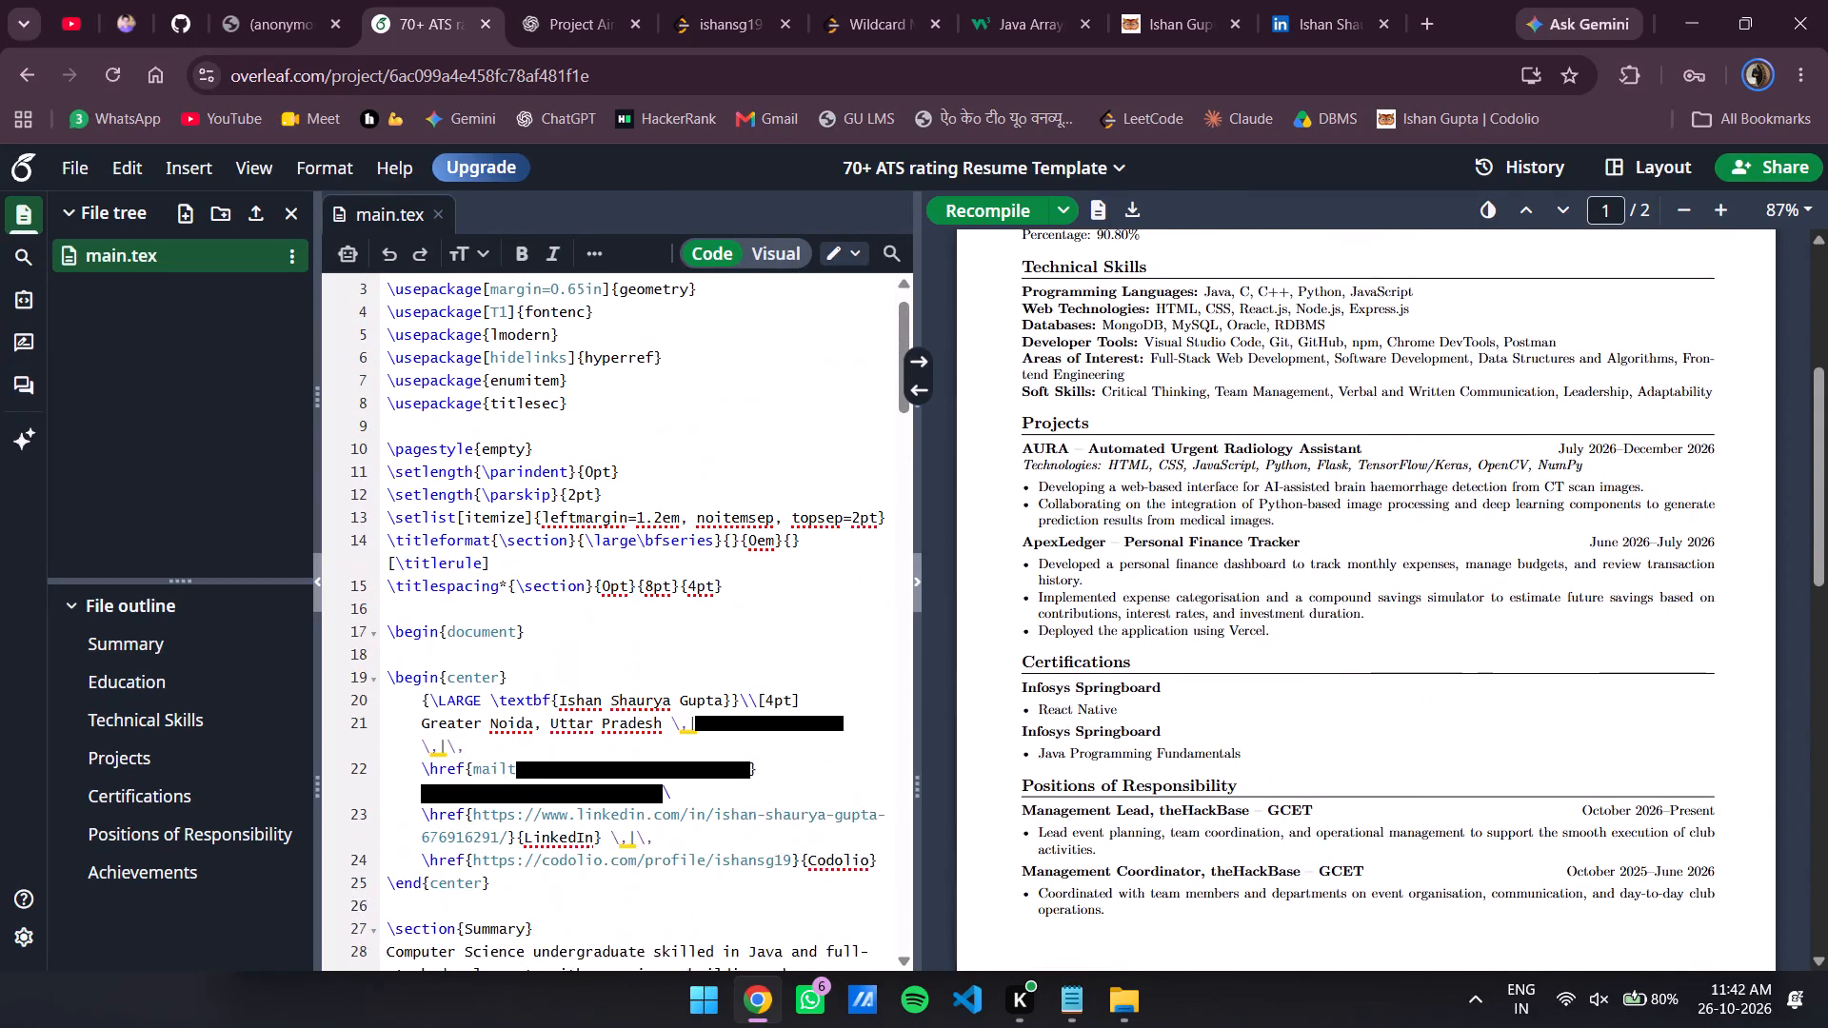
scroll(710, 803, "up", 1)
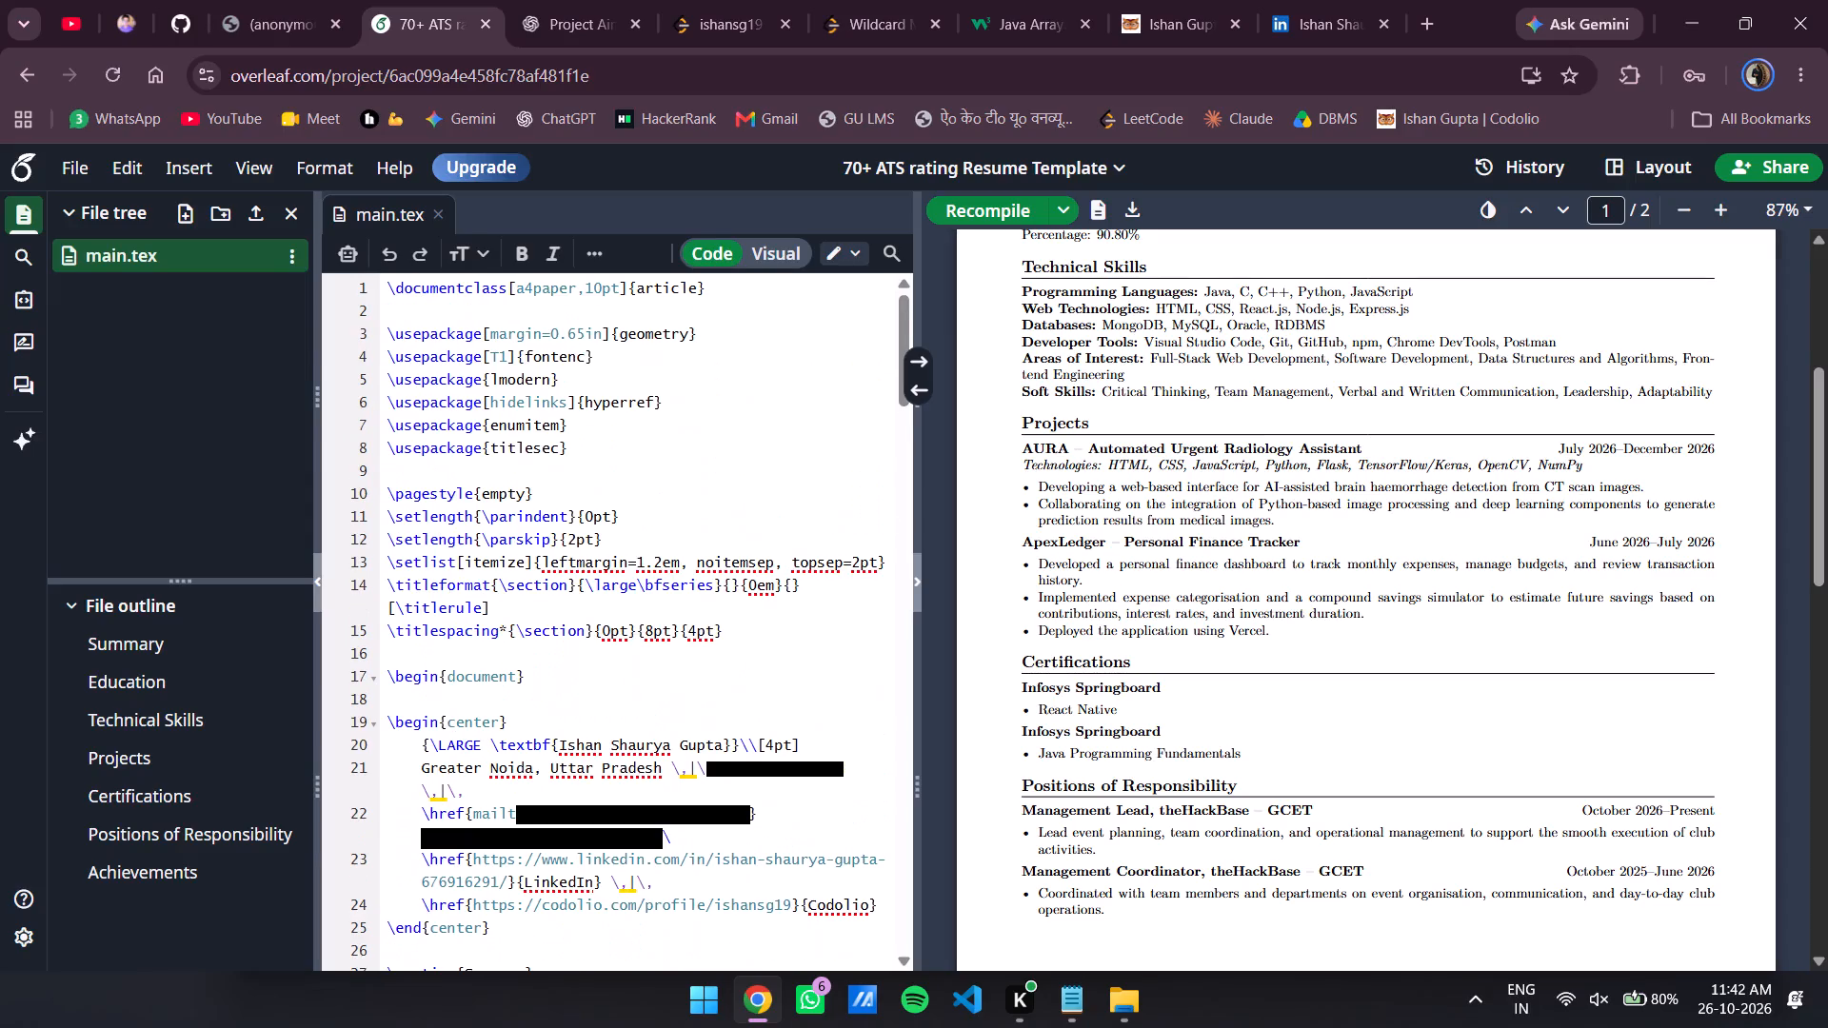
Read through the LaTeX source from the Summary and Education sections down to the Projects section.
scroll(710, 803, "down", 3)
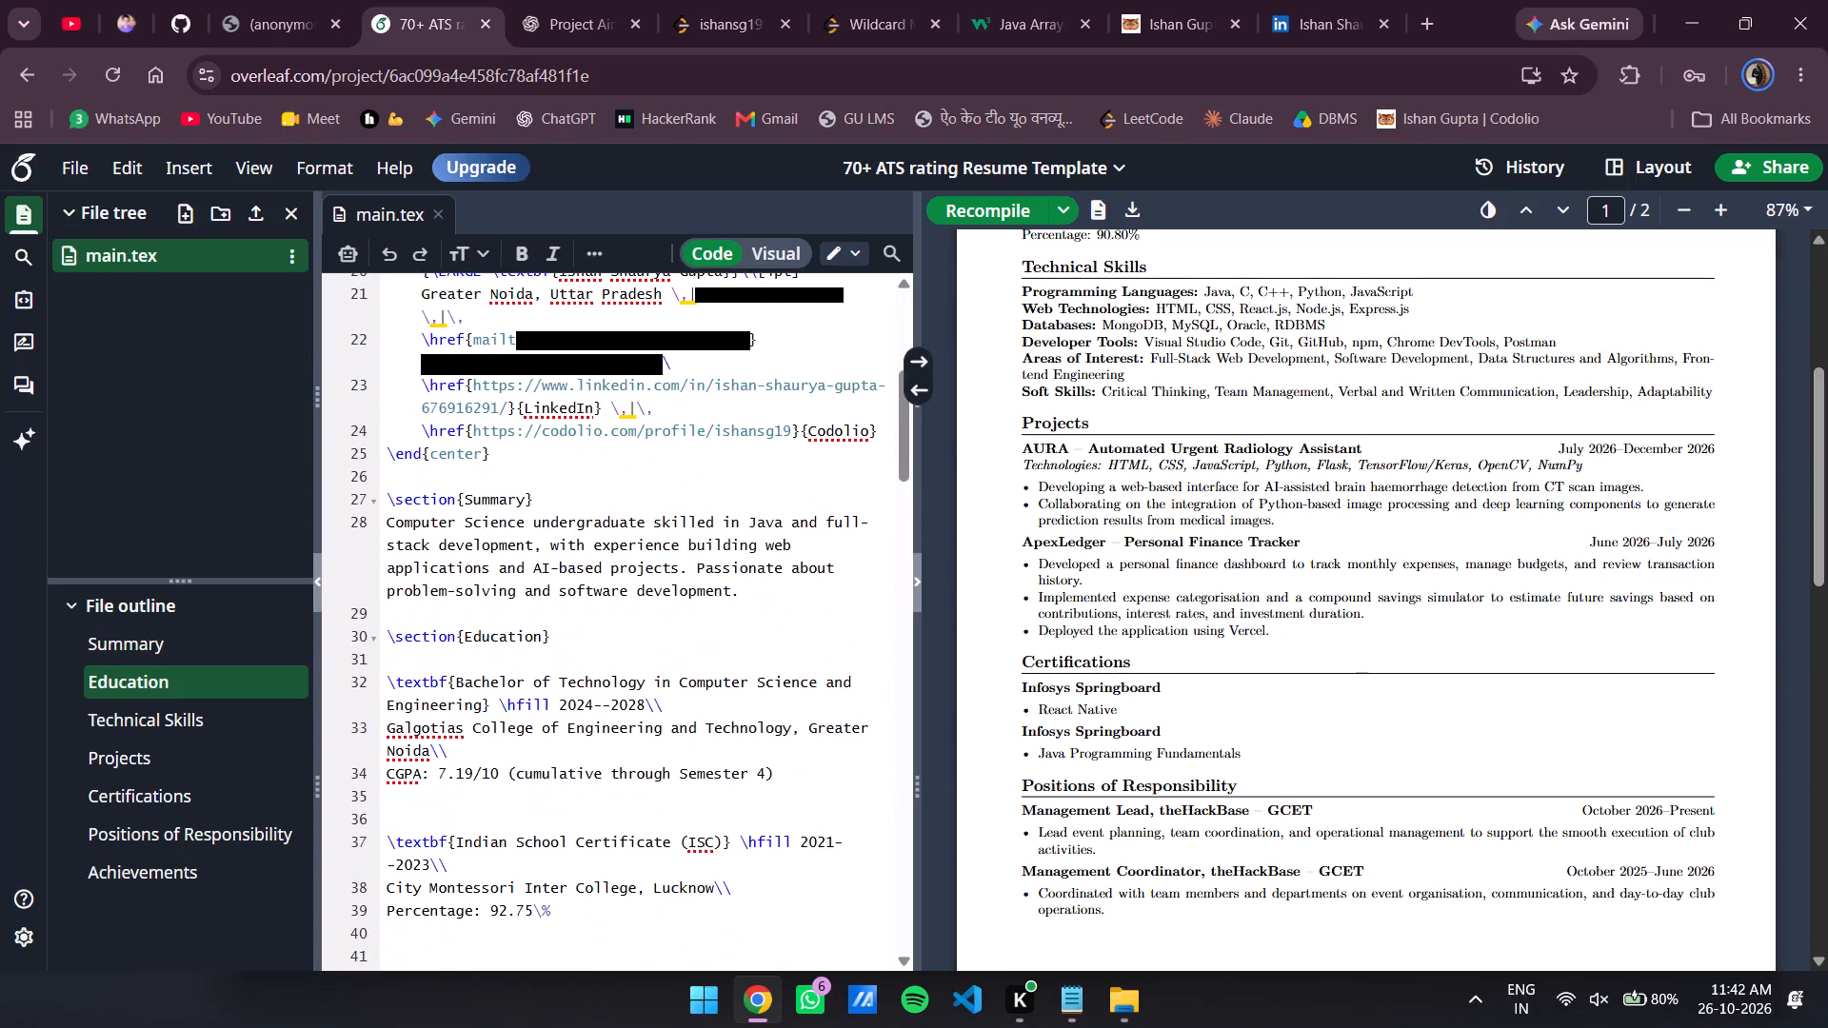
scroll(710, 803, "down", 2)
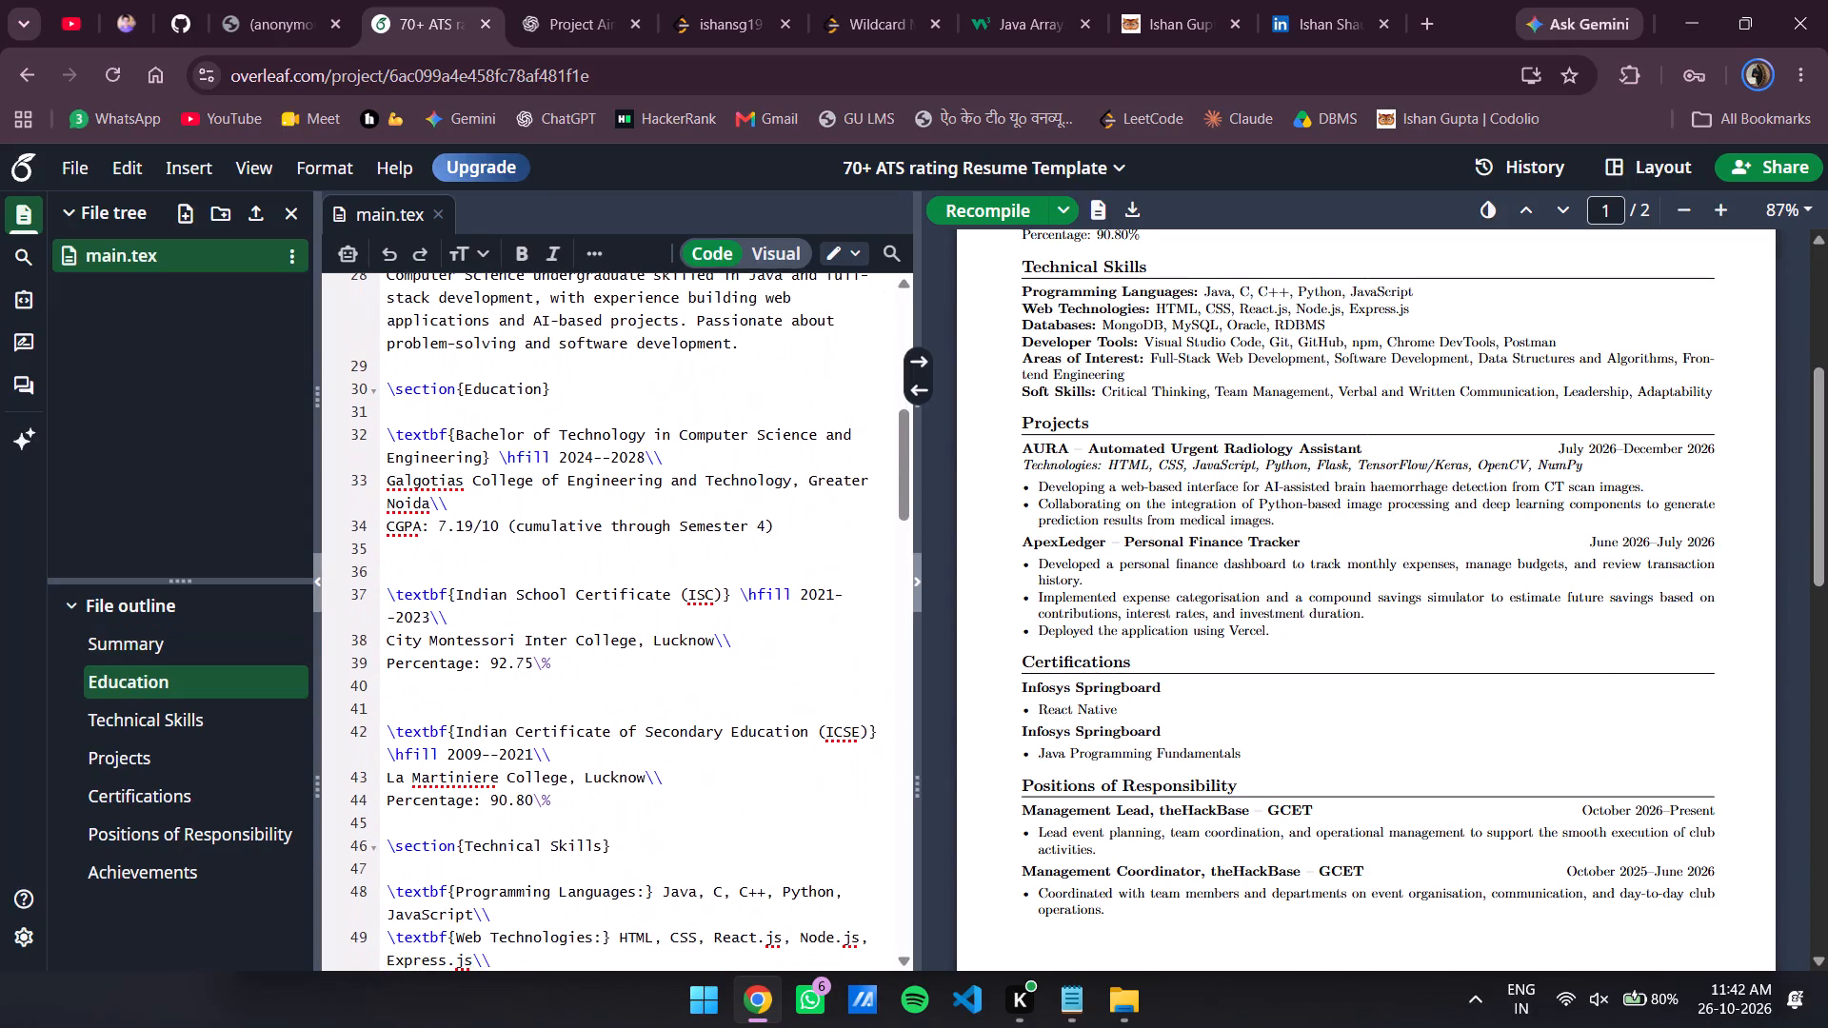
scroll(710, 803, "down", 1)
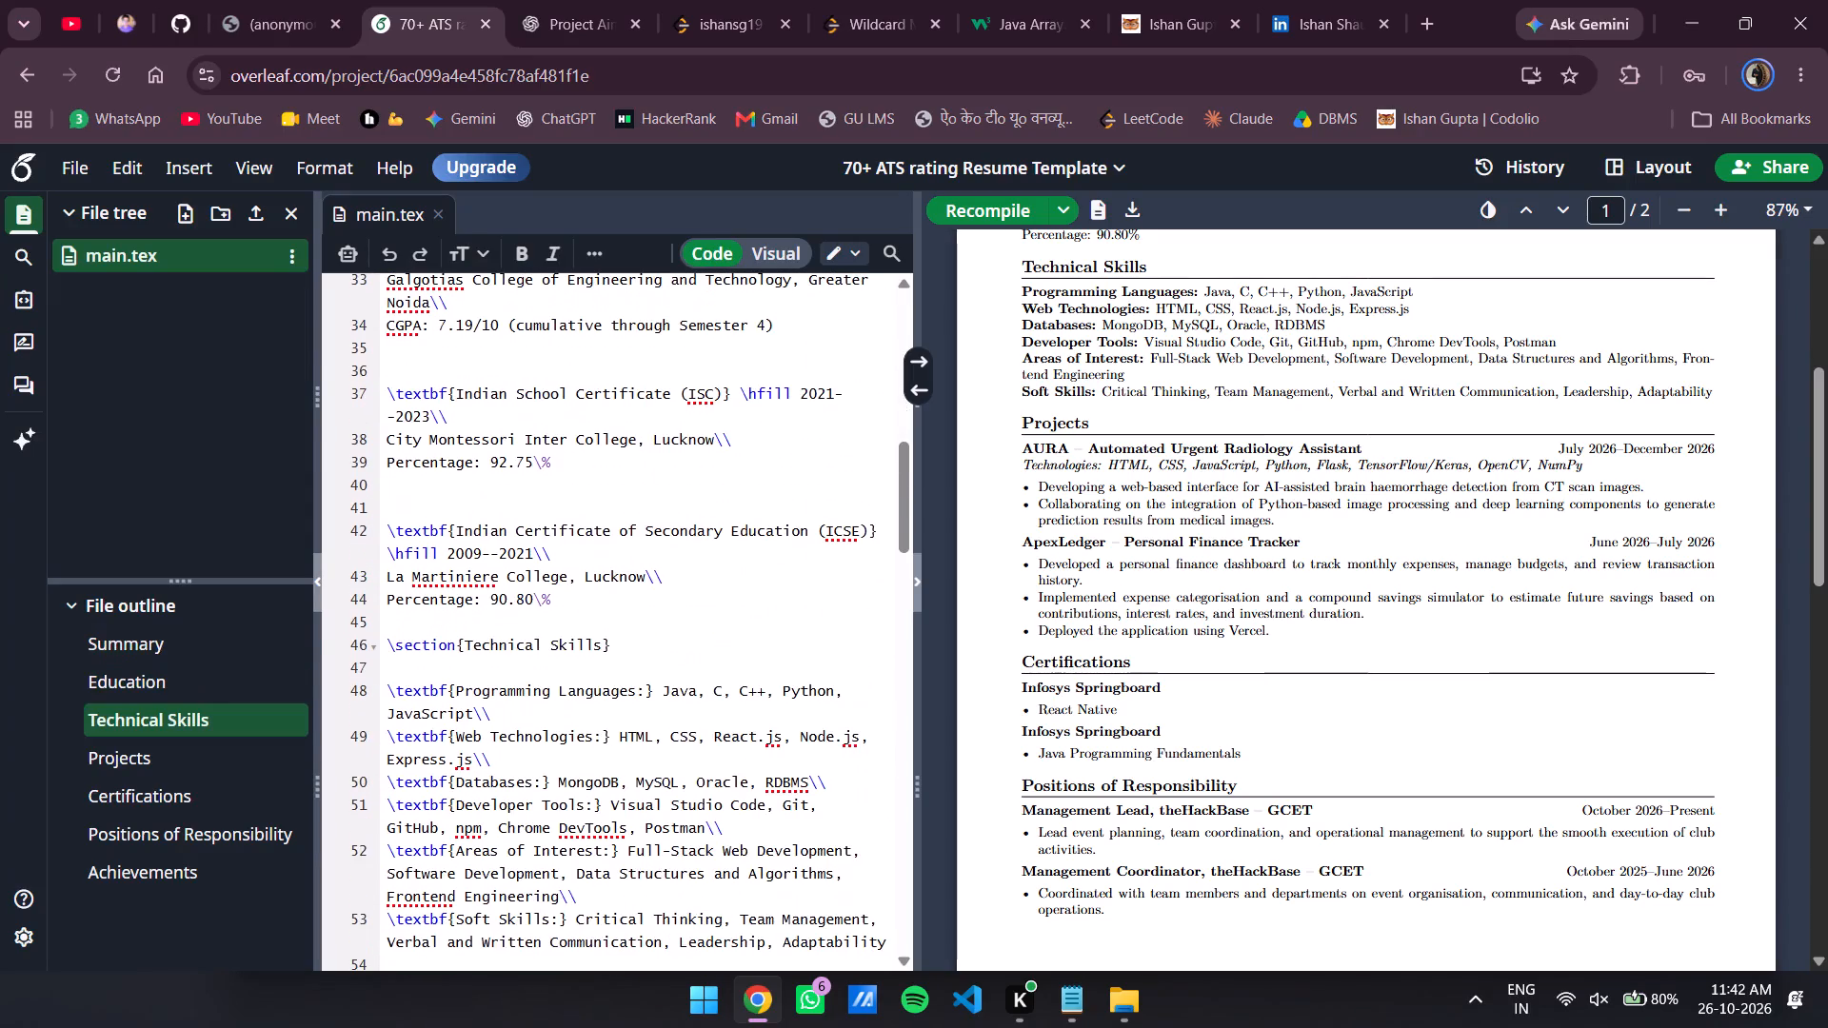
scroll(710, 803, "down", 3)
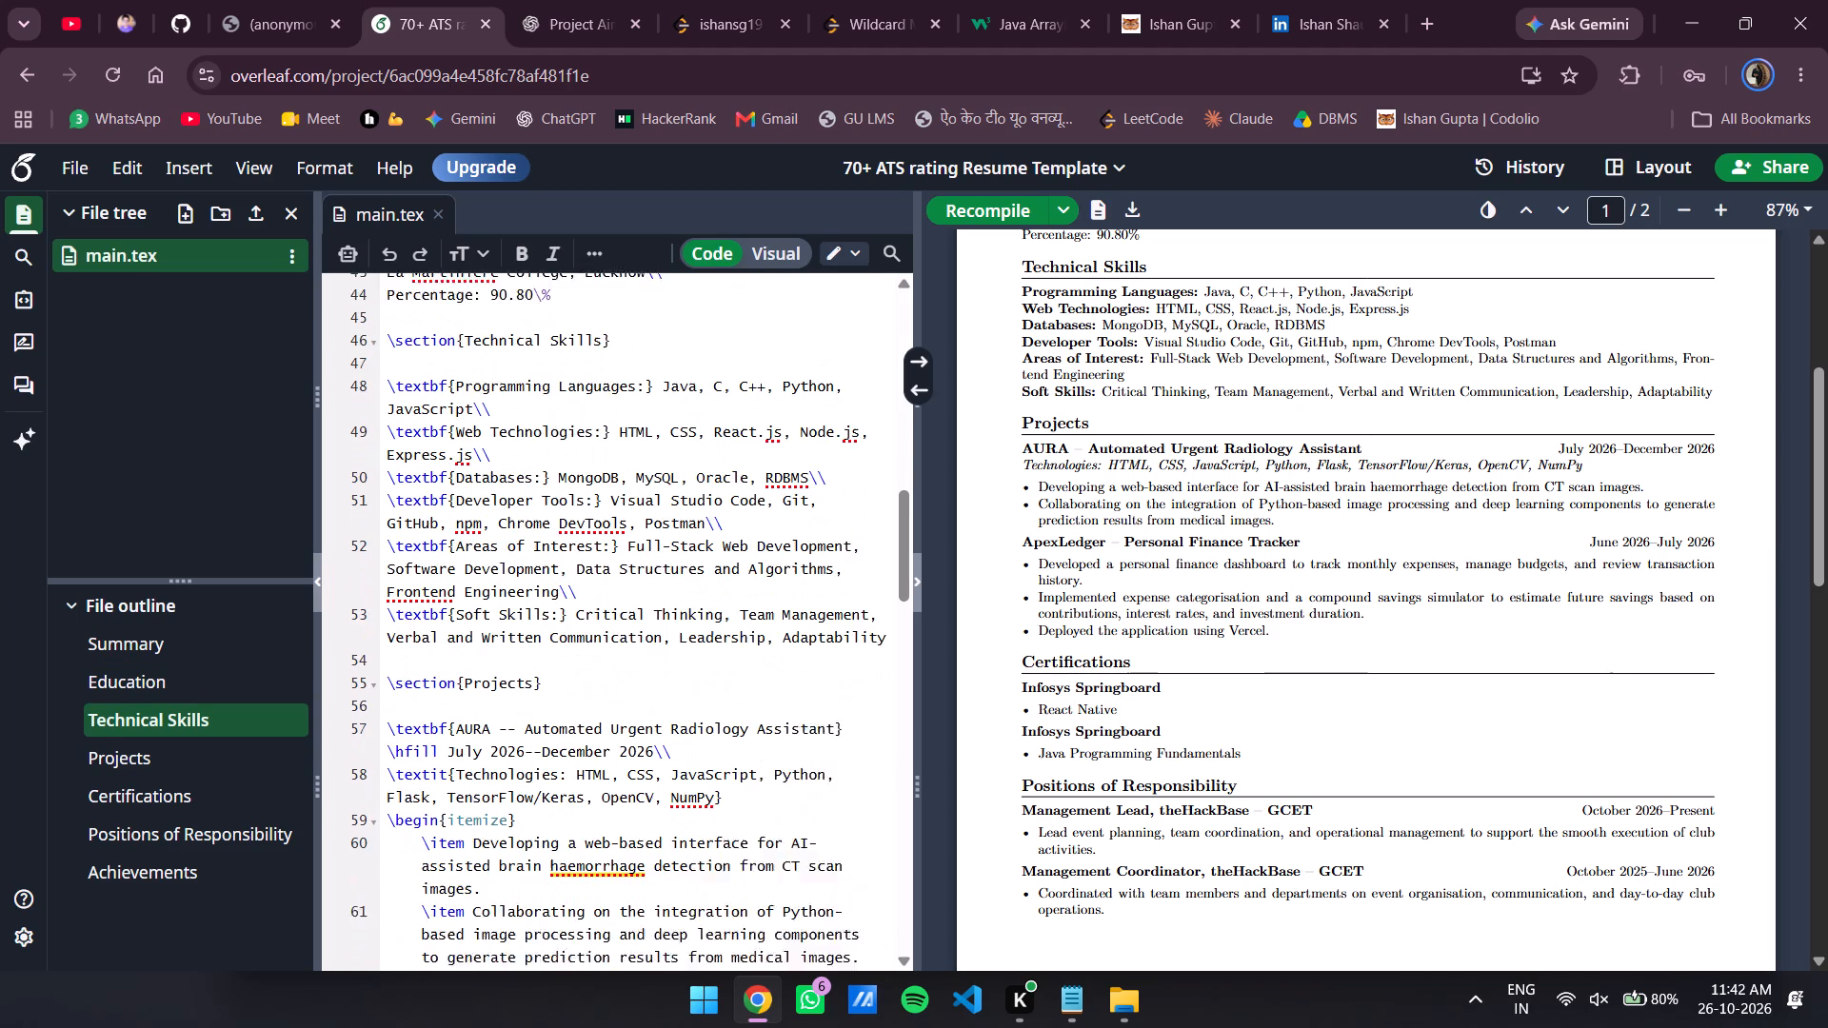
scroll(710, 803, "down", 1)
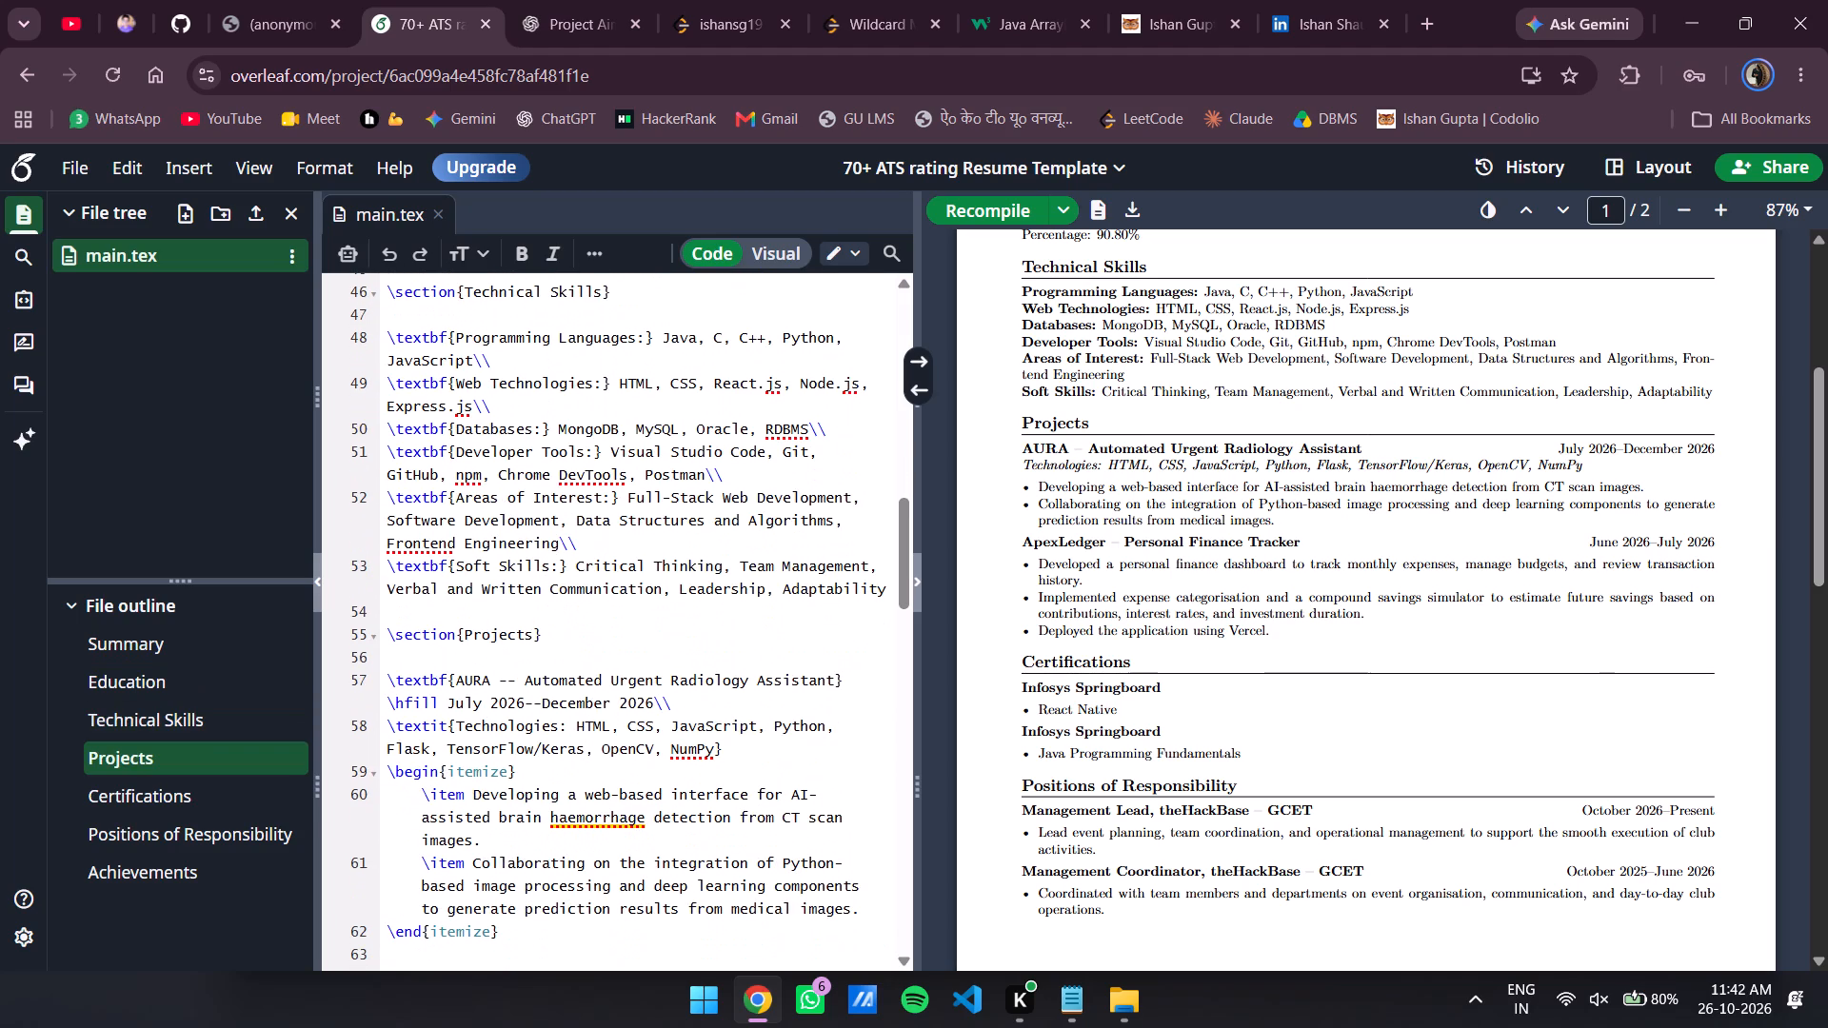
scroll(710, 803, "down", 1)
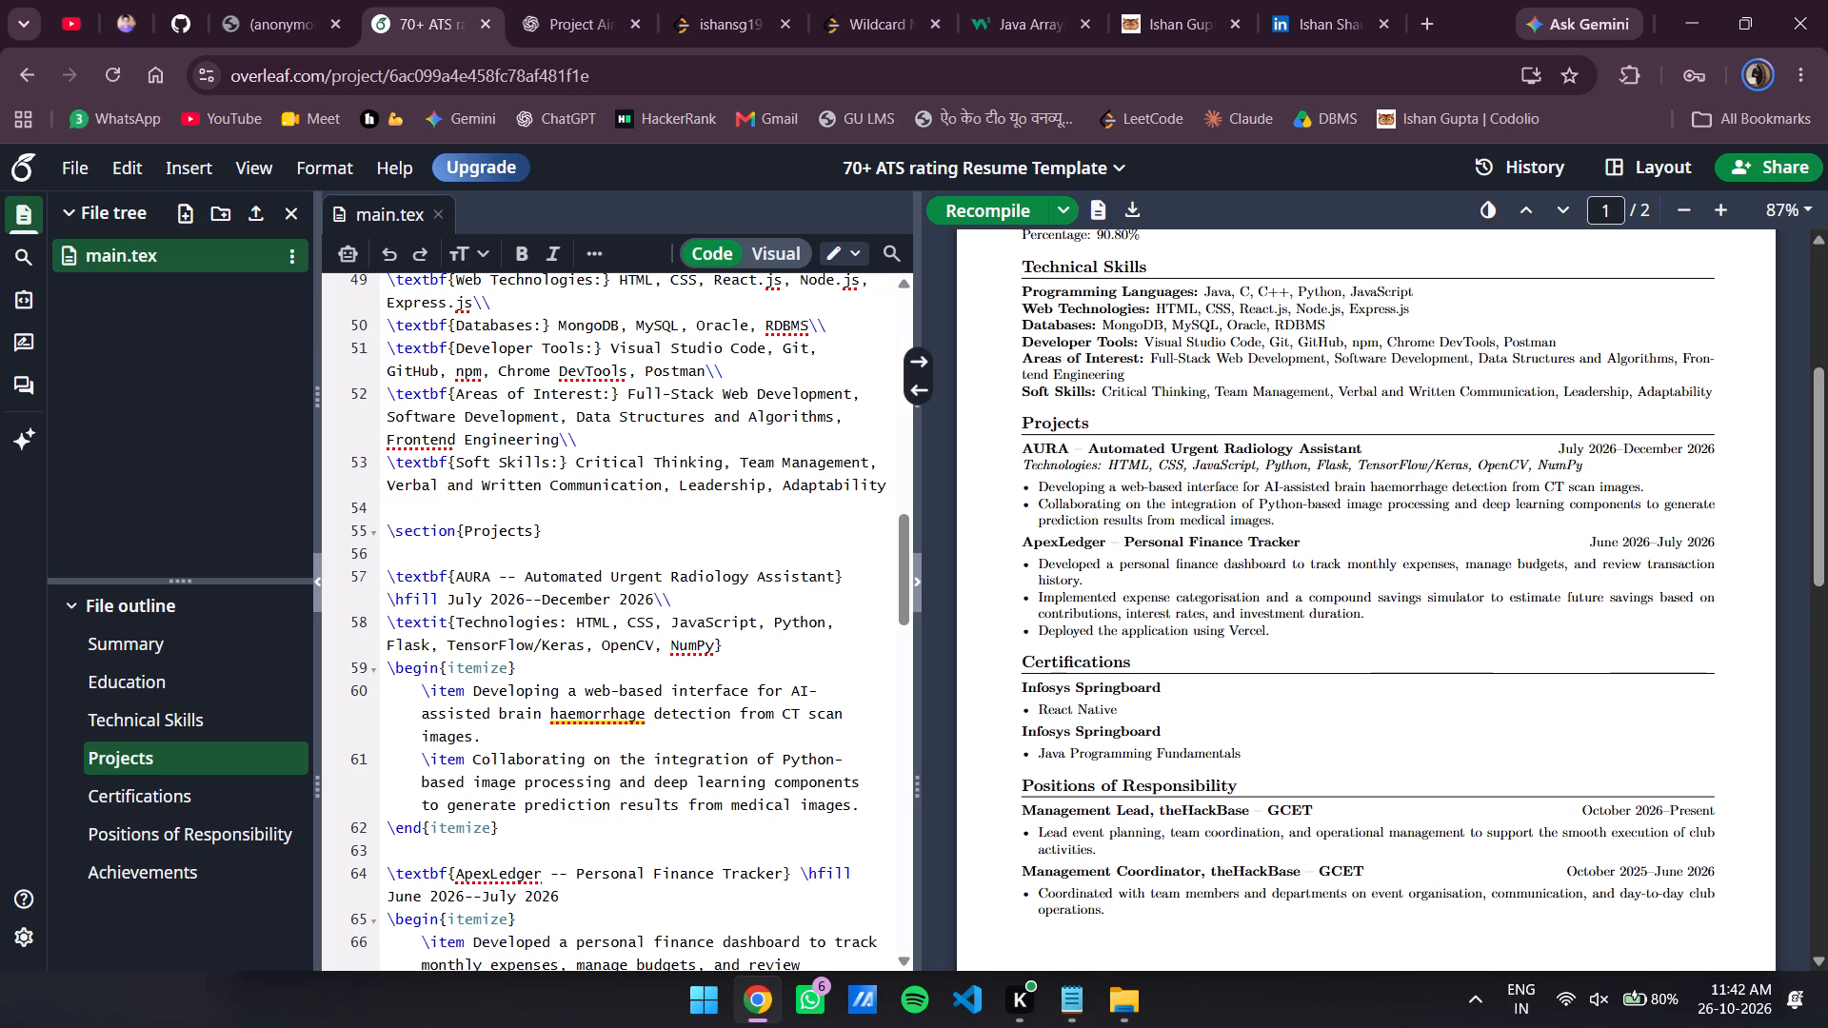
scroll(623, 741, "up", 3)
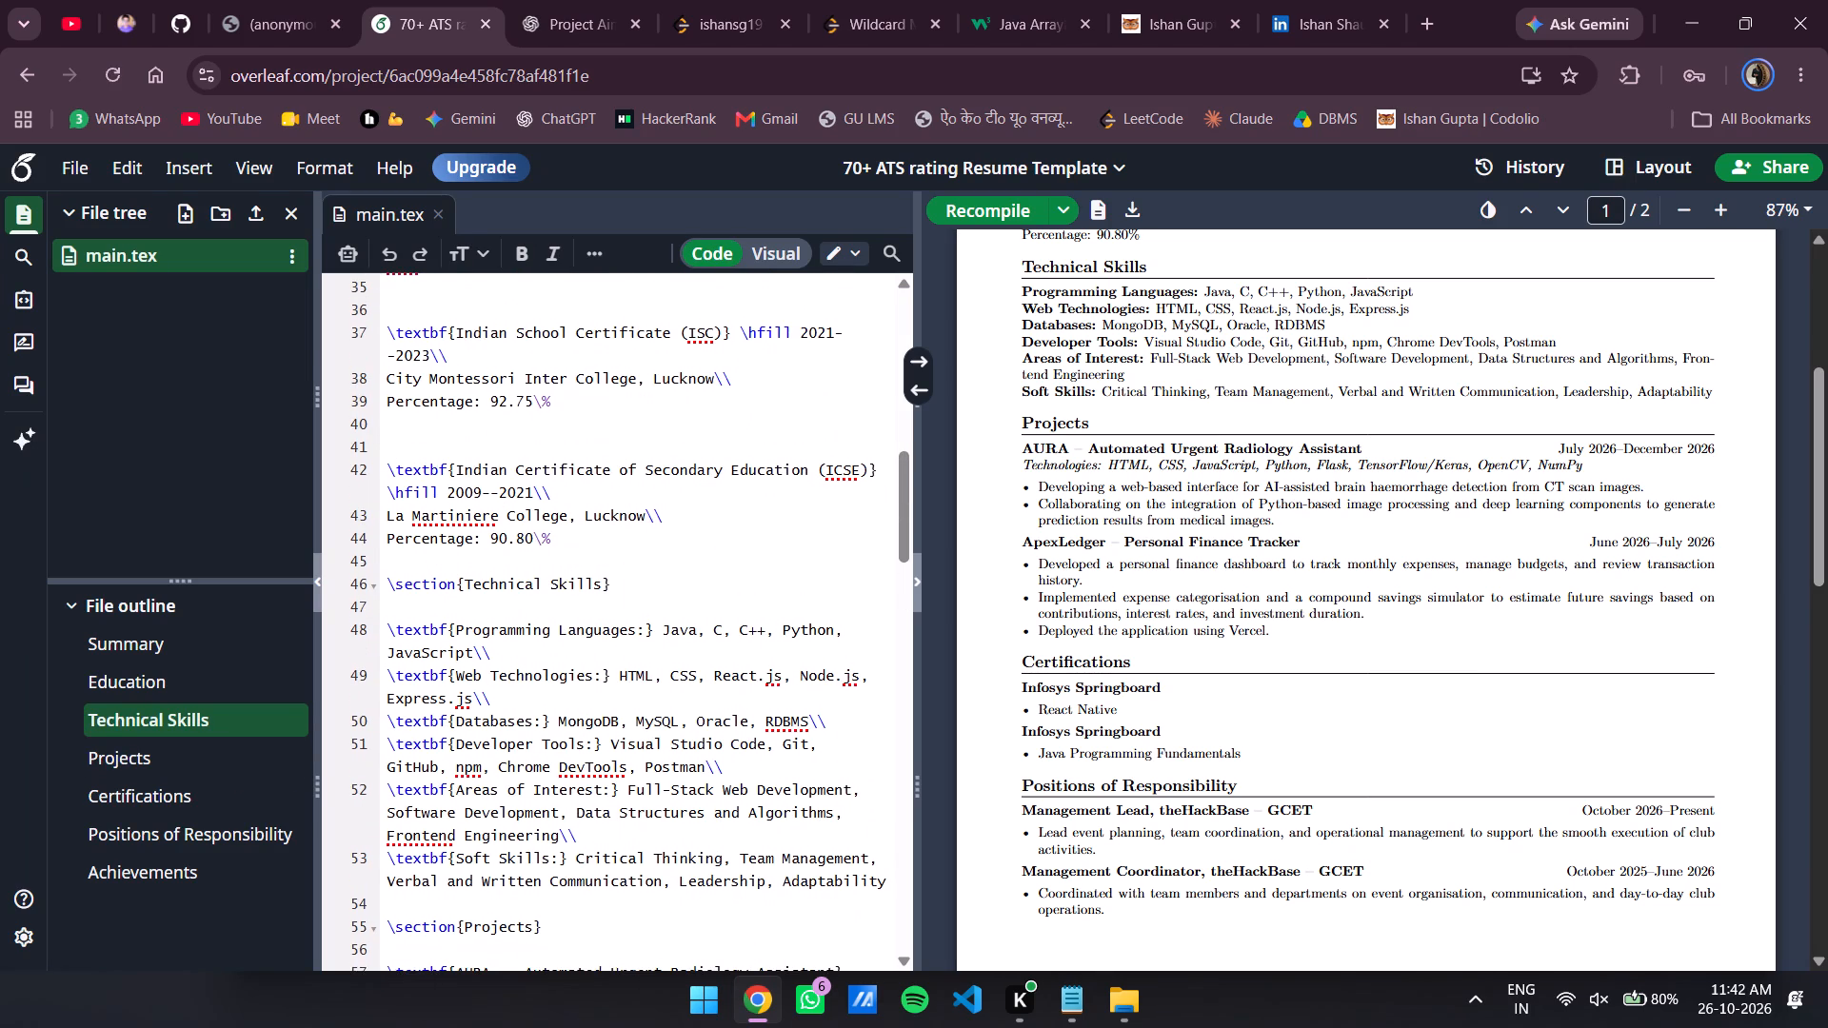
scroll(610, 700, "up", 2)
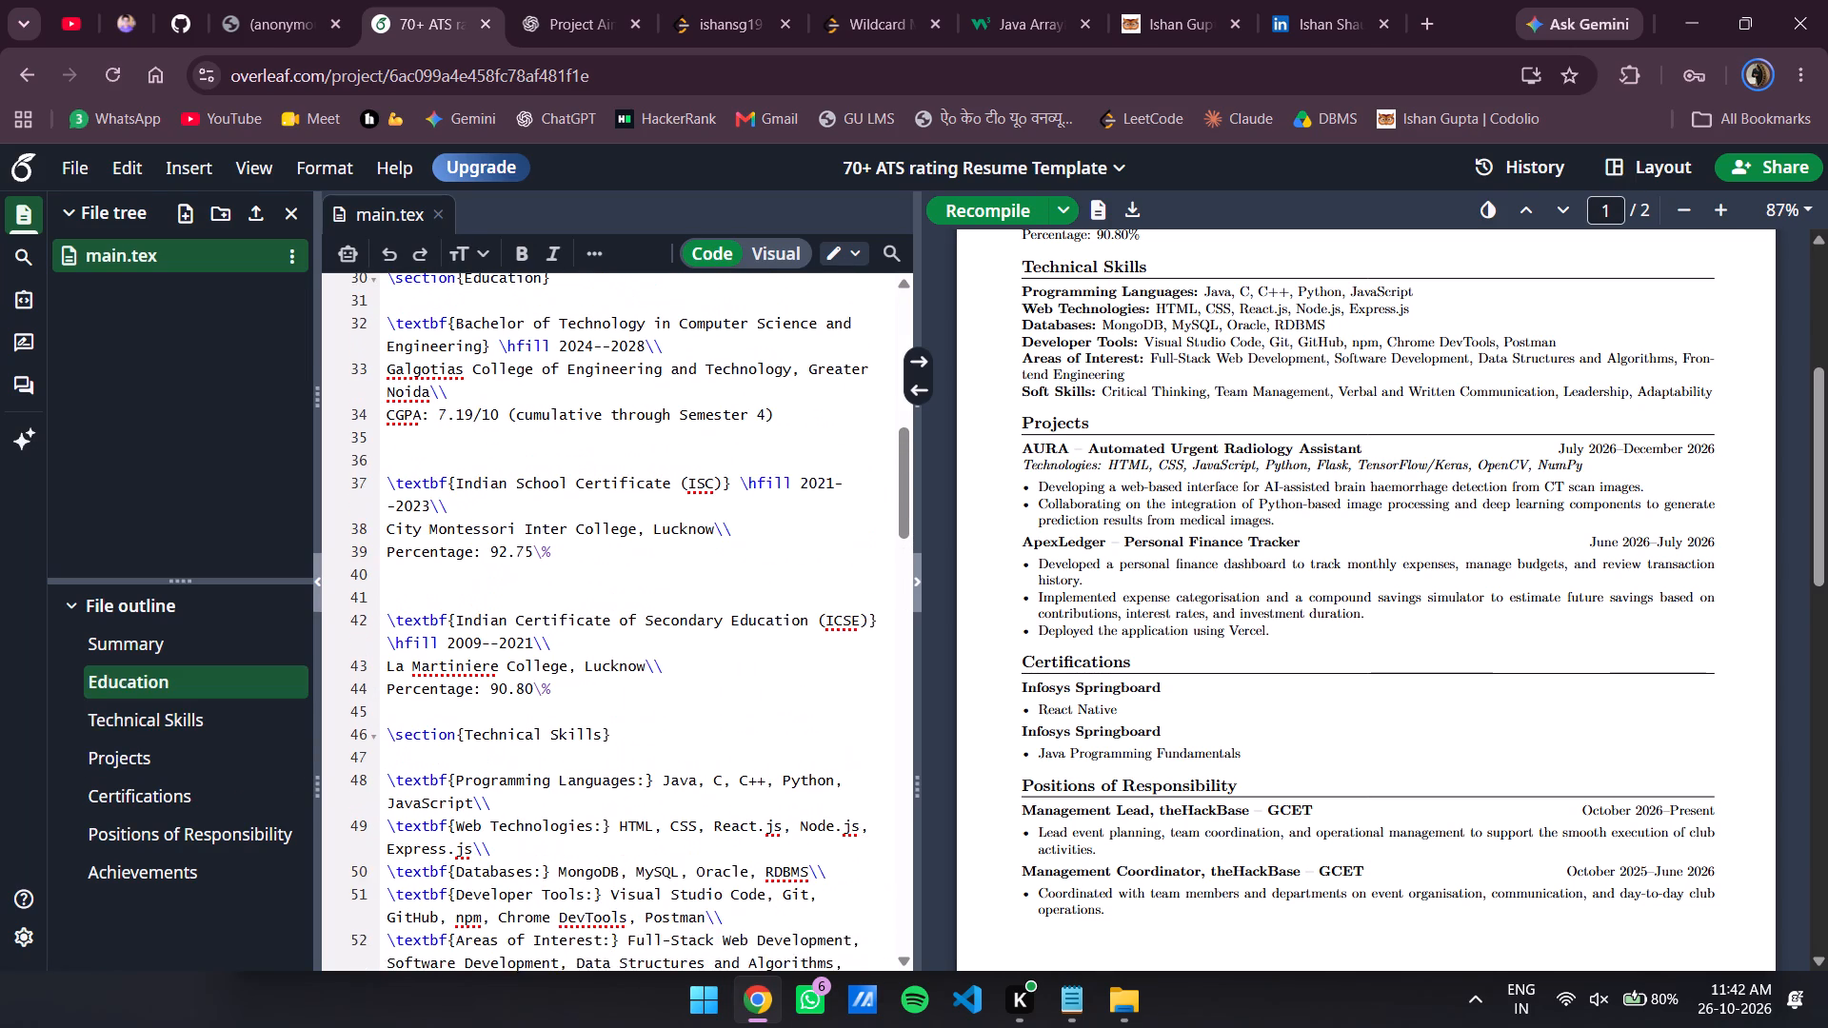
scroll(610, 700, "up", 2)
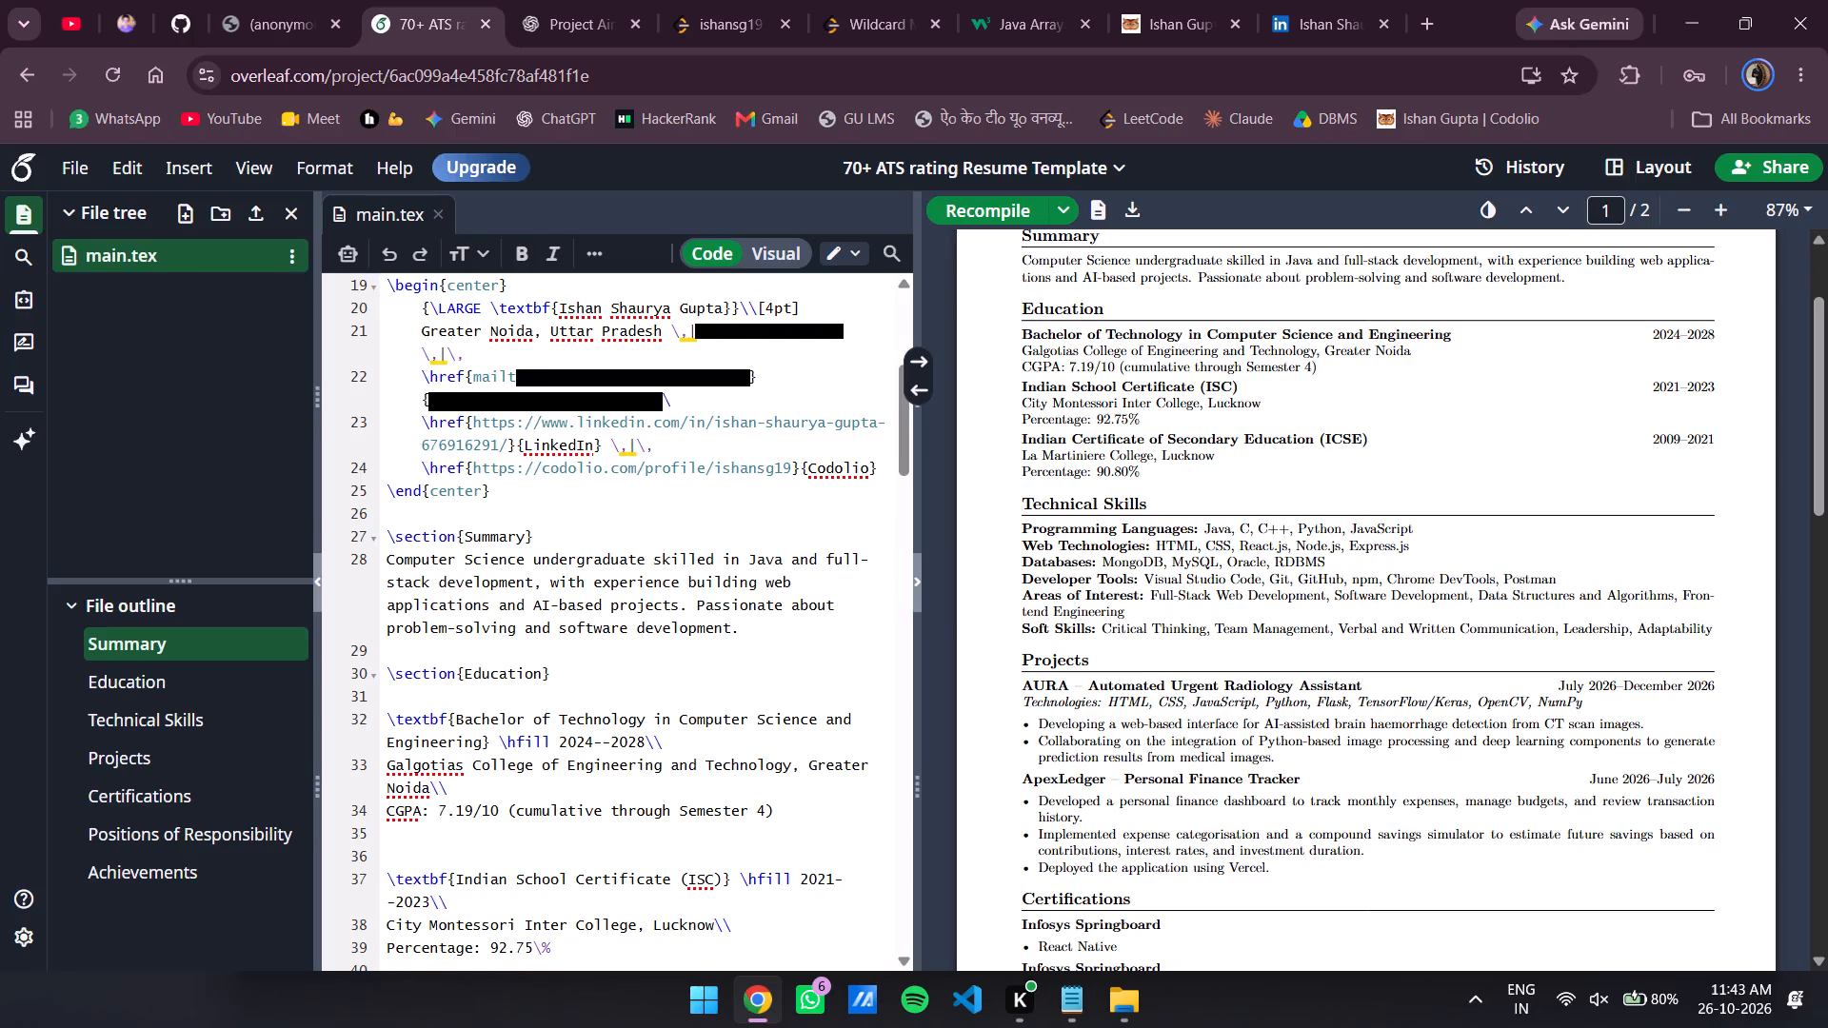
scroll(707, 657, "down", 1)
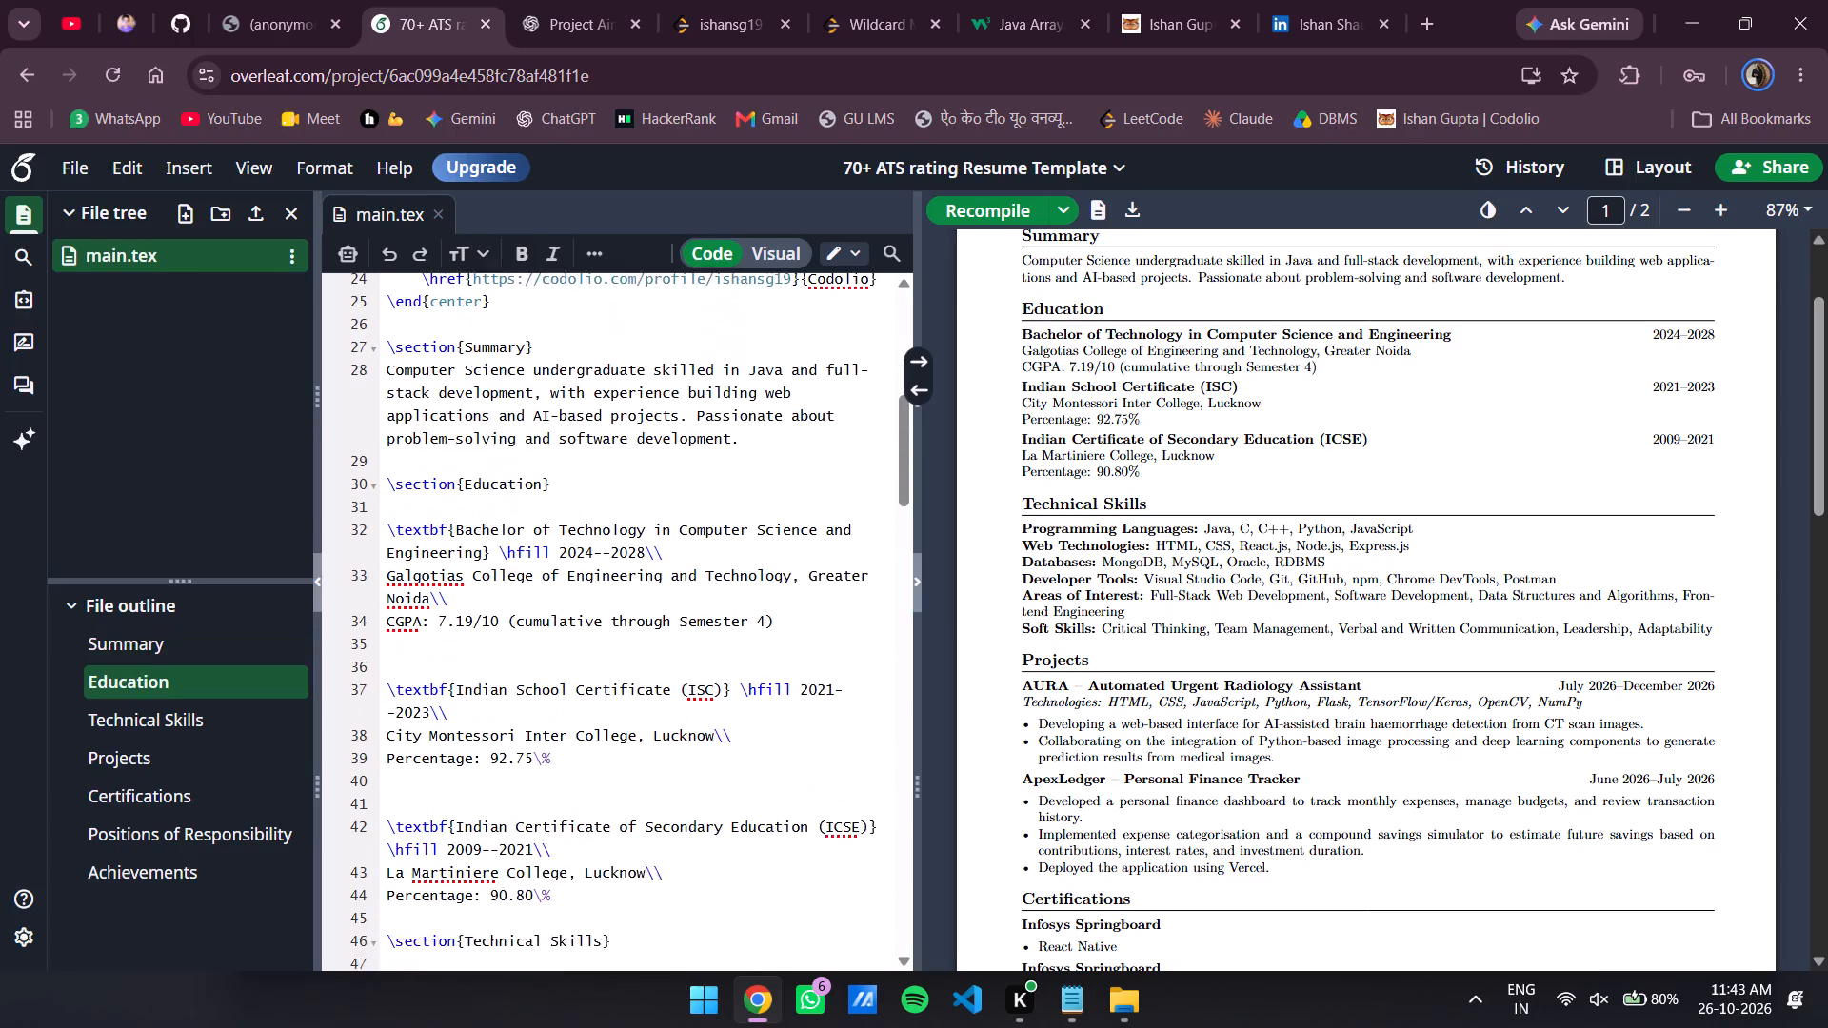
scroll(707, 657, "down", 1)
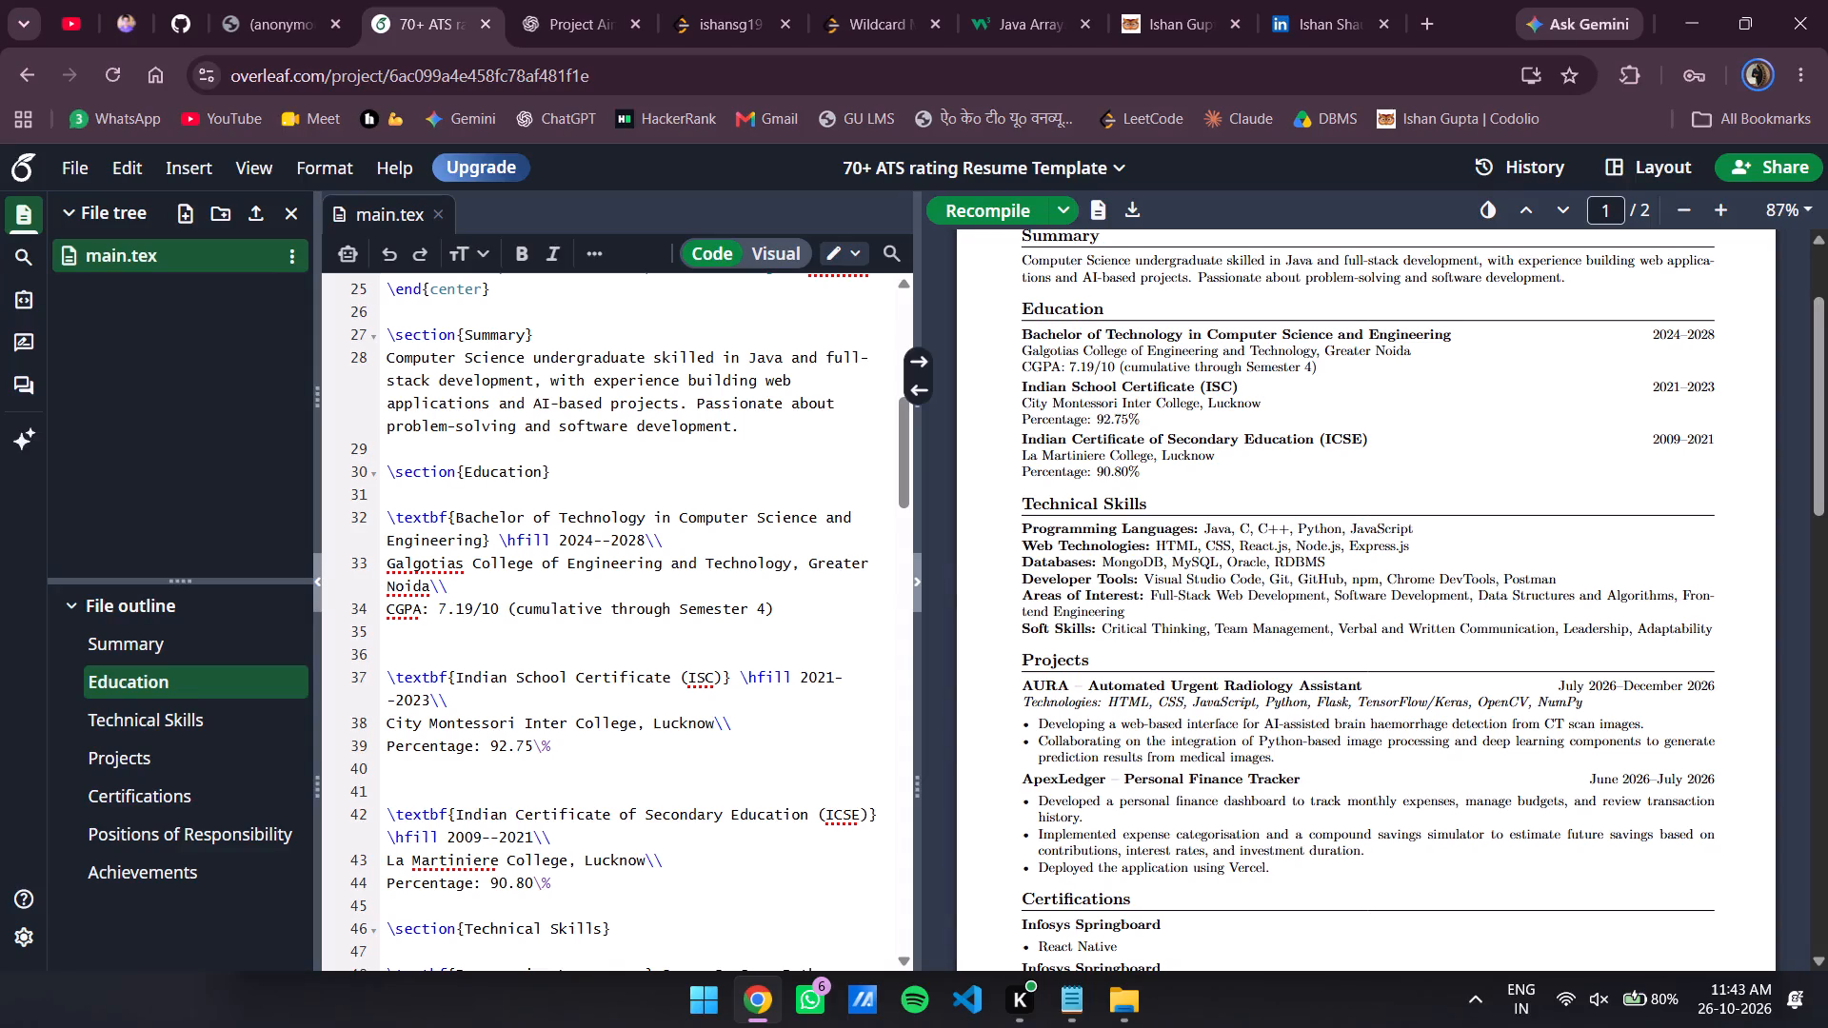
scroll(598, 631, "up", 2)
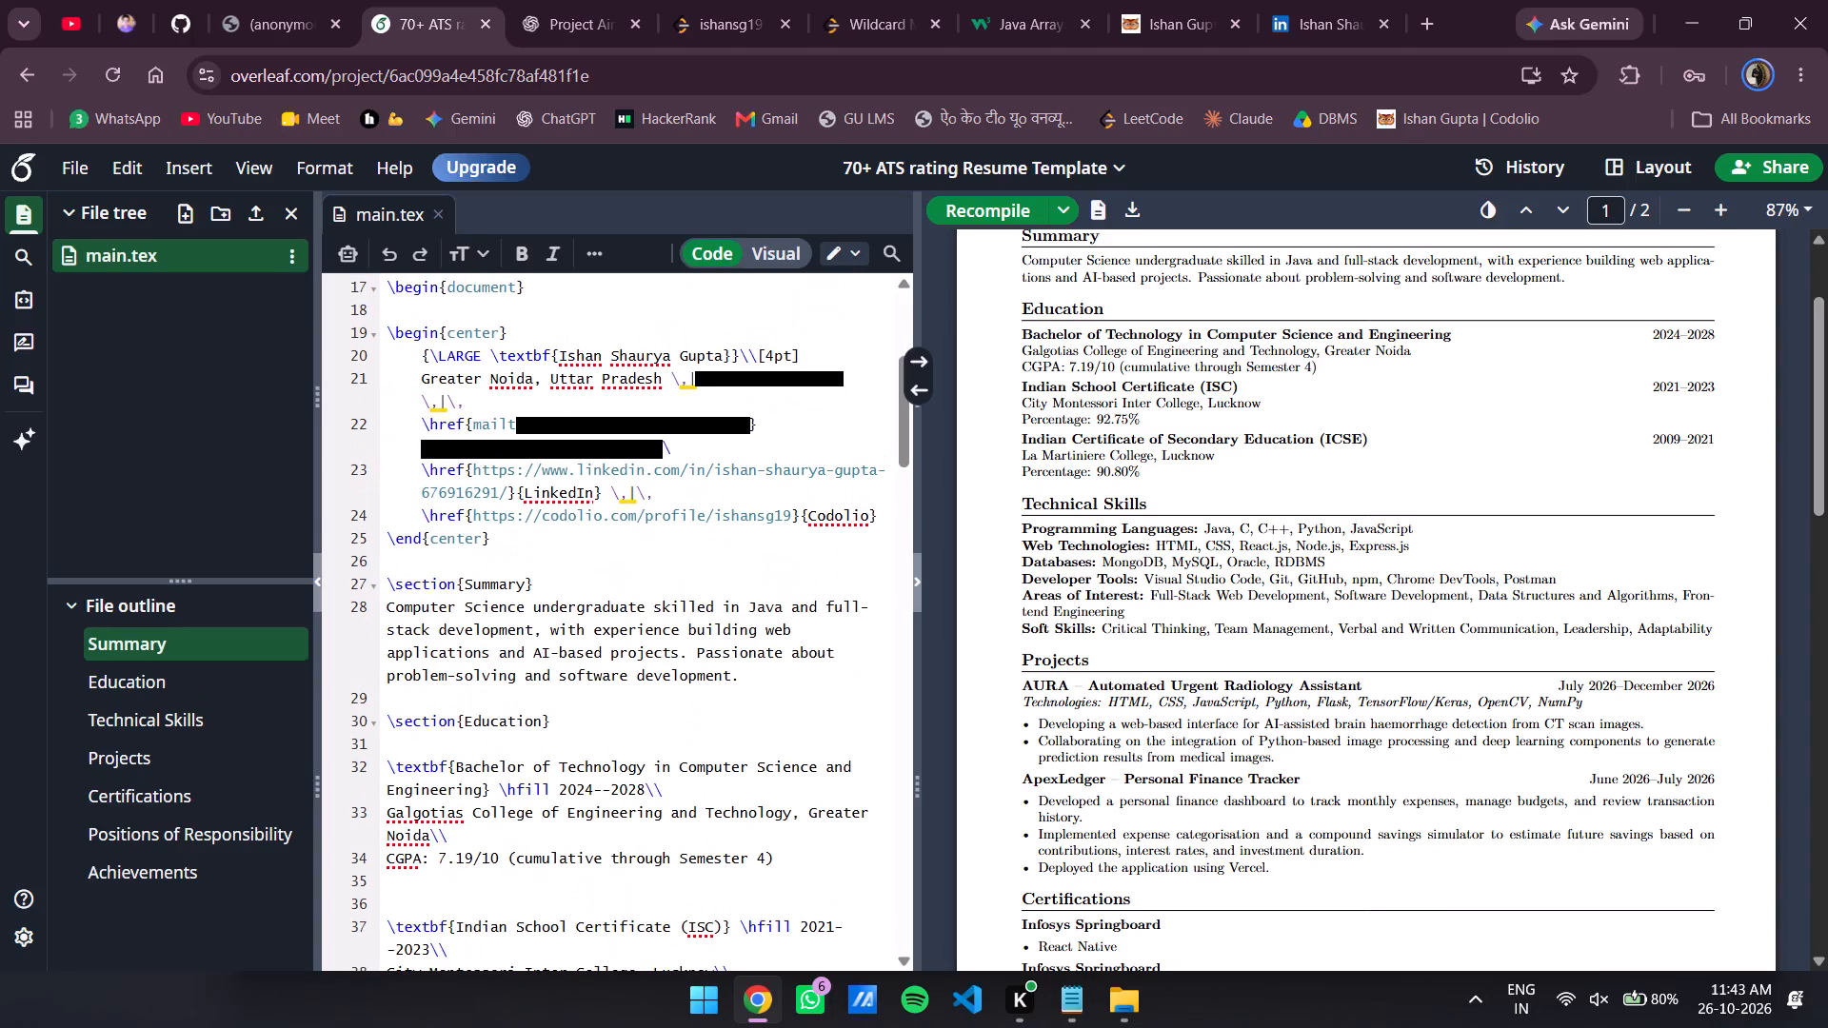
scroll(598, 631, "up", 2)
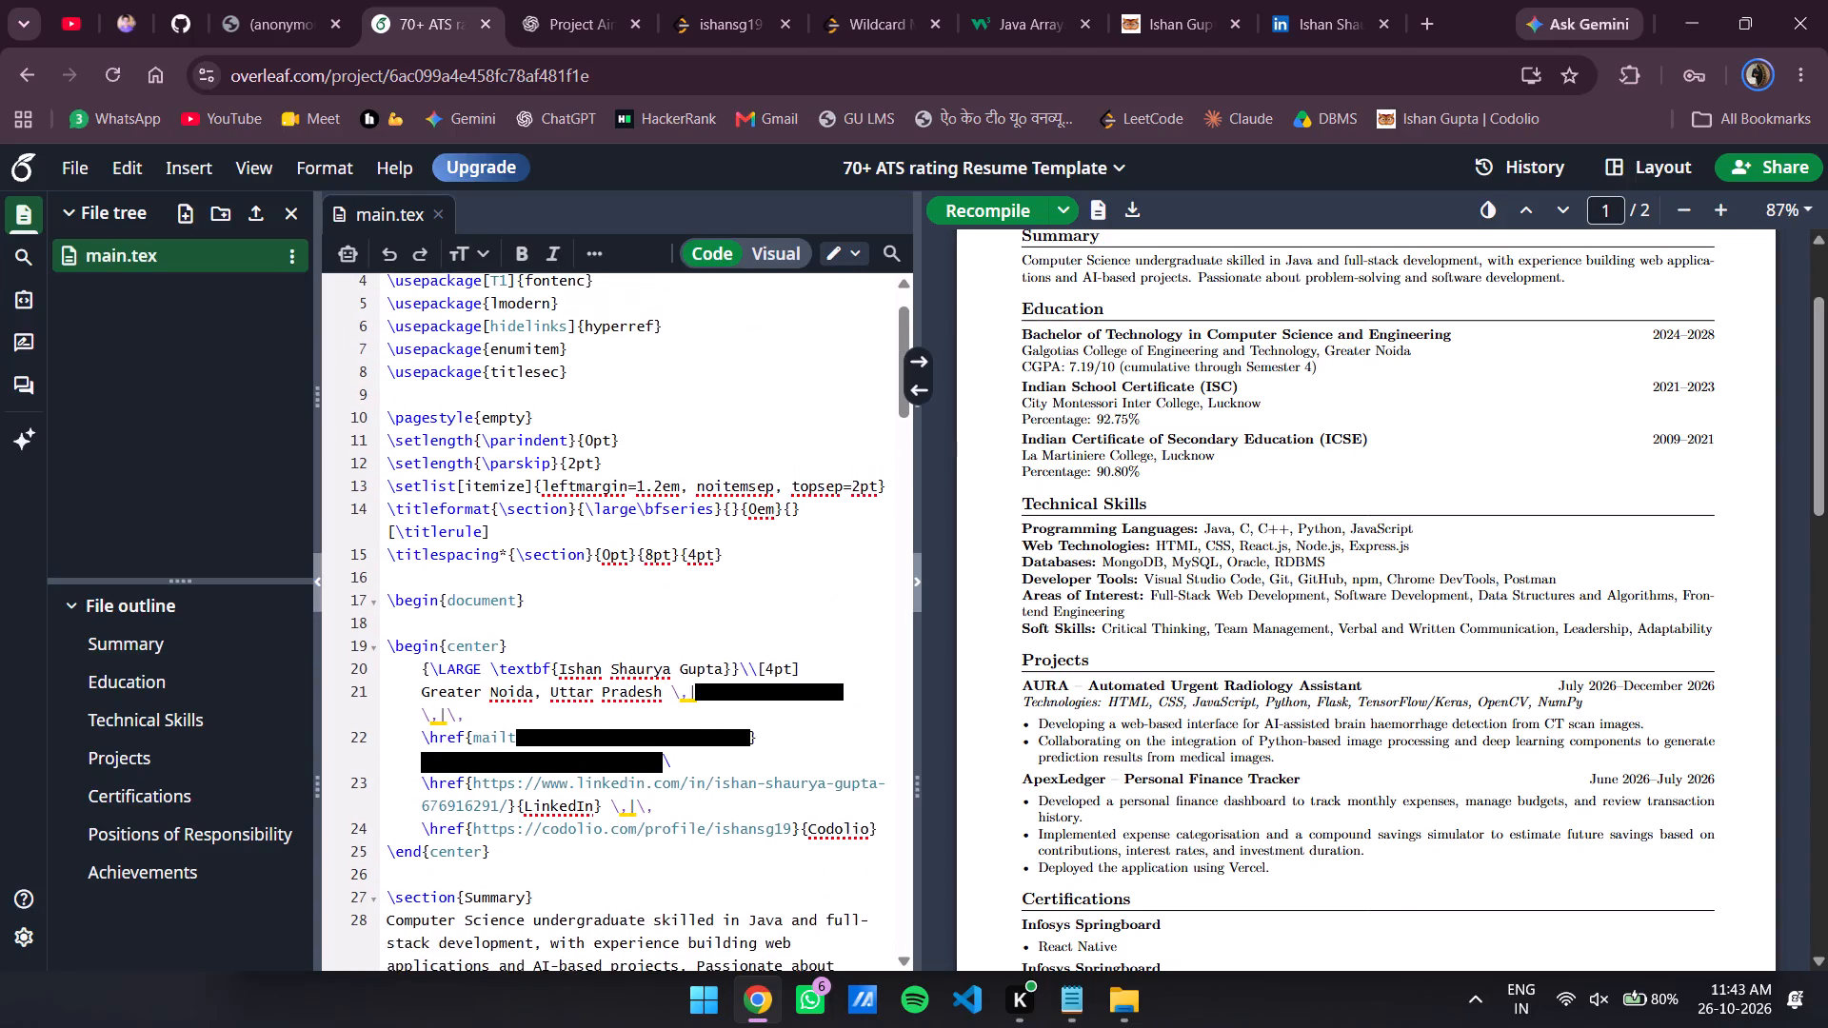
scroll(656, 617, "down", 3)
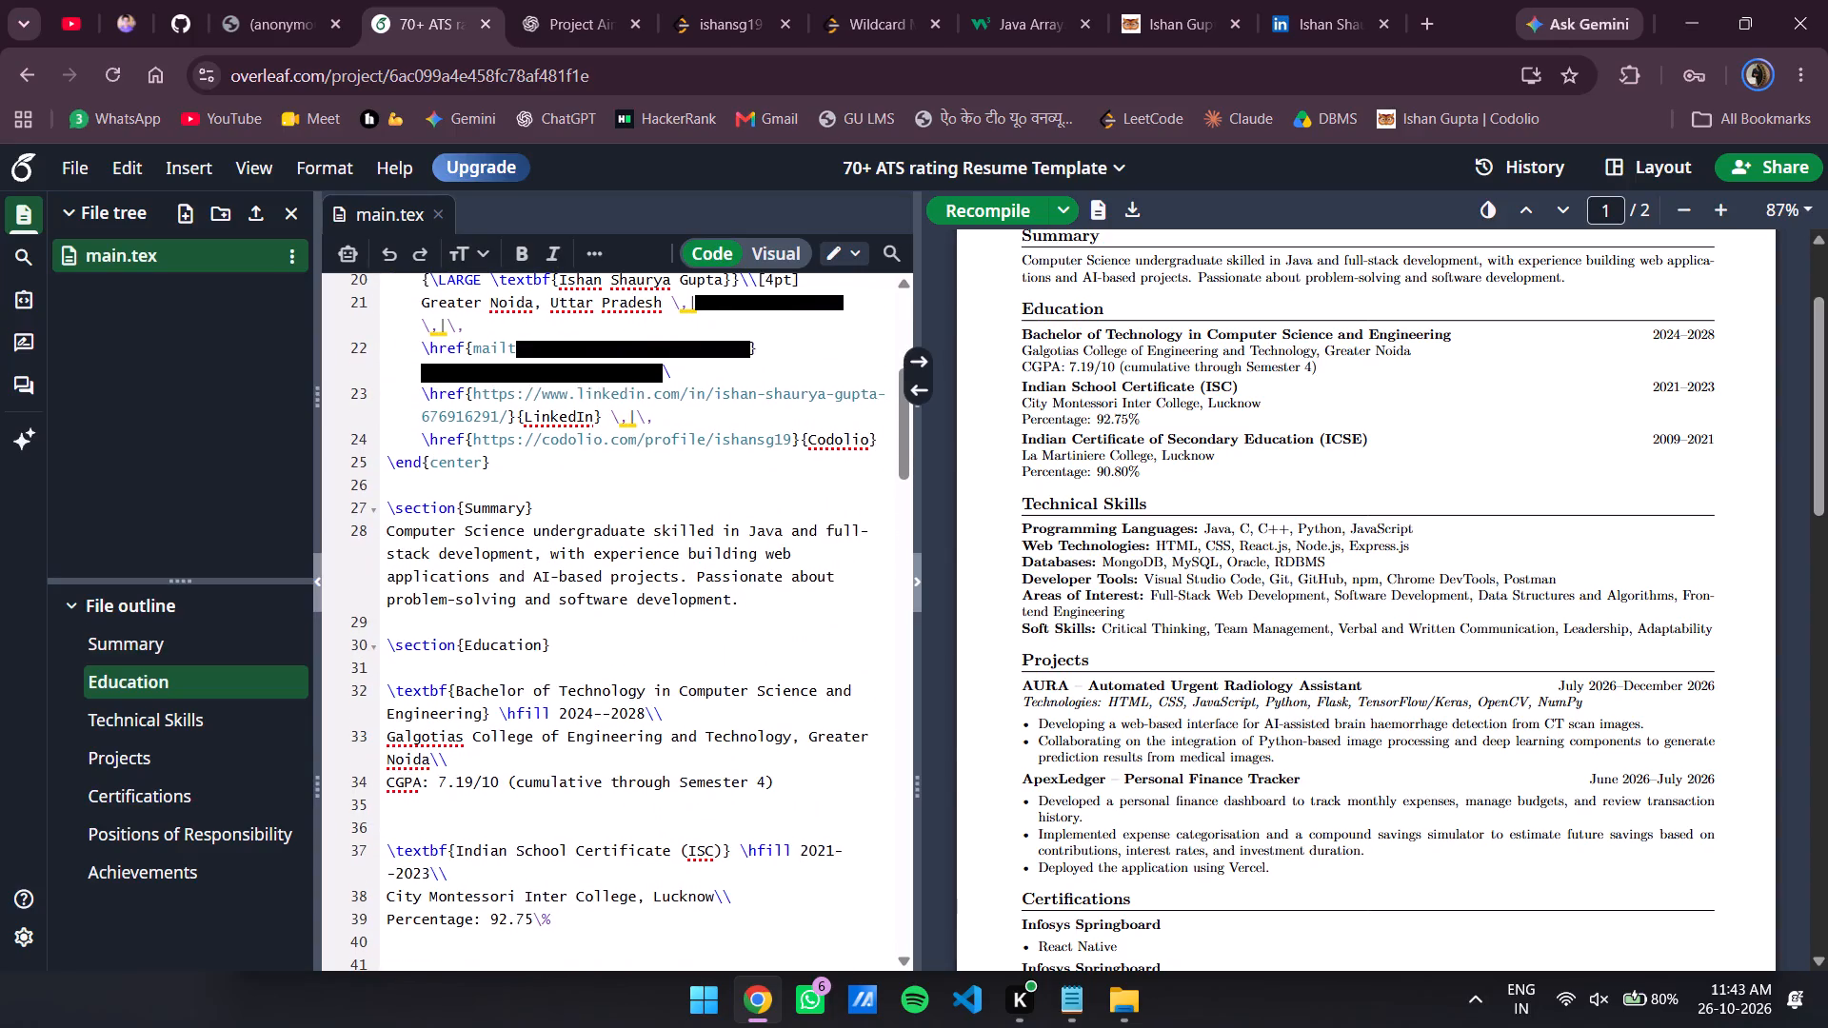
left_click(752, 525)
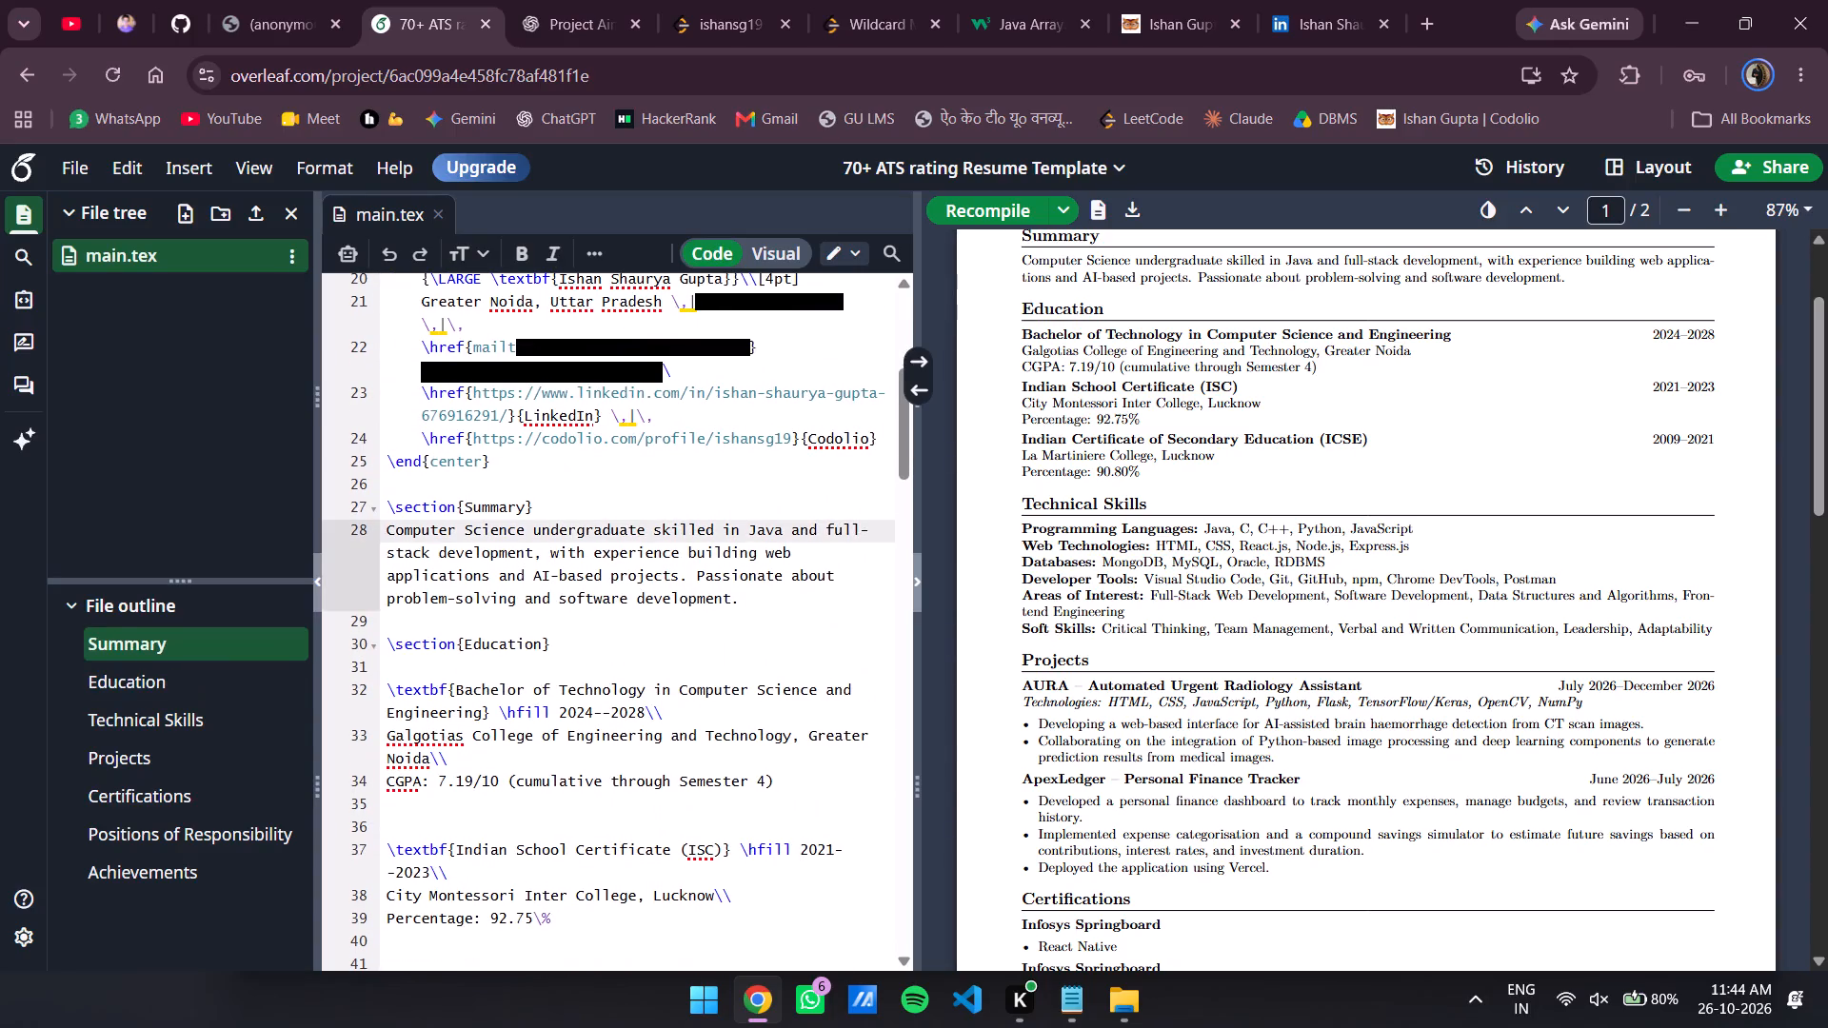
key("ctrl+v")
left_click(863, 536)
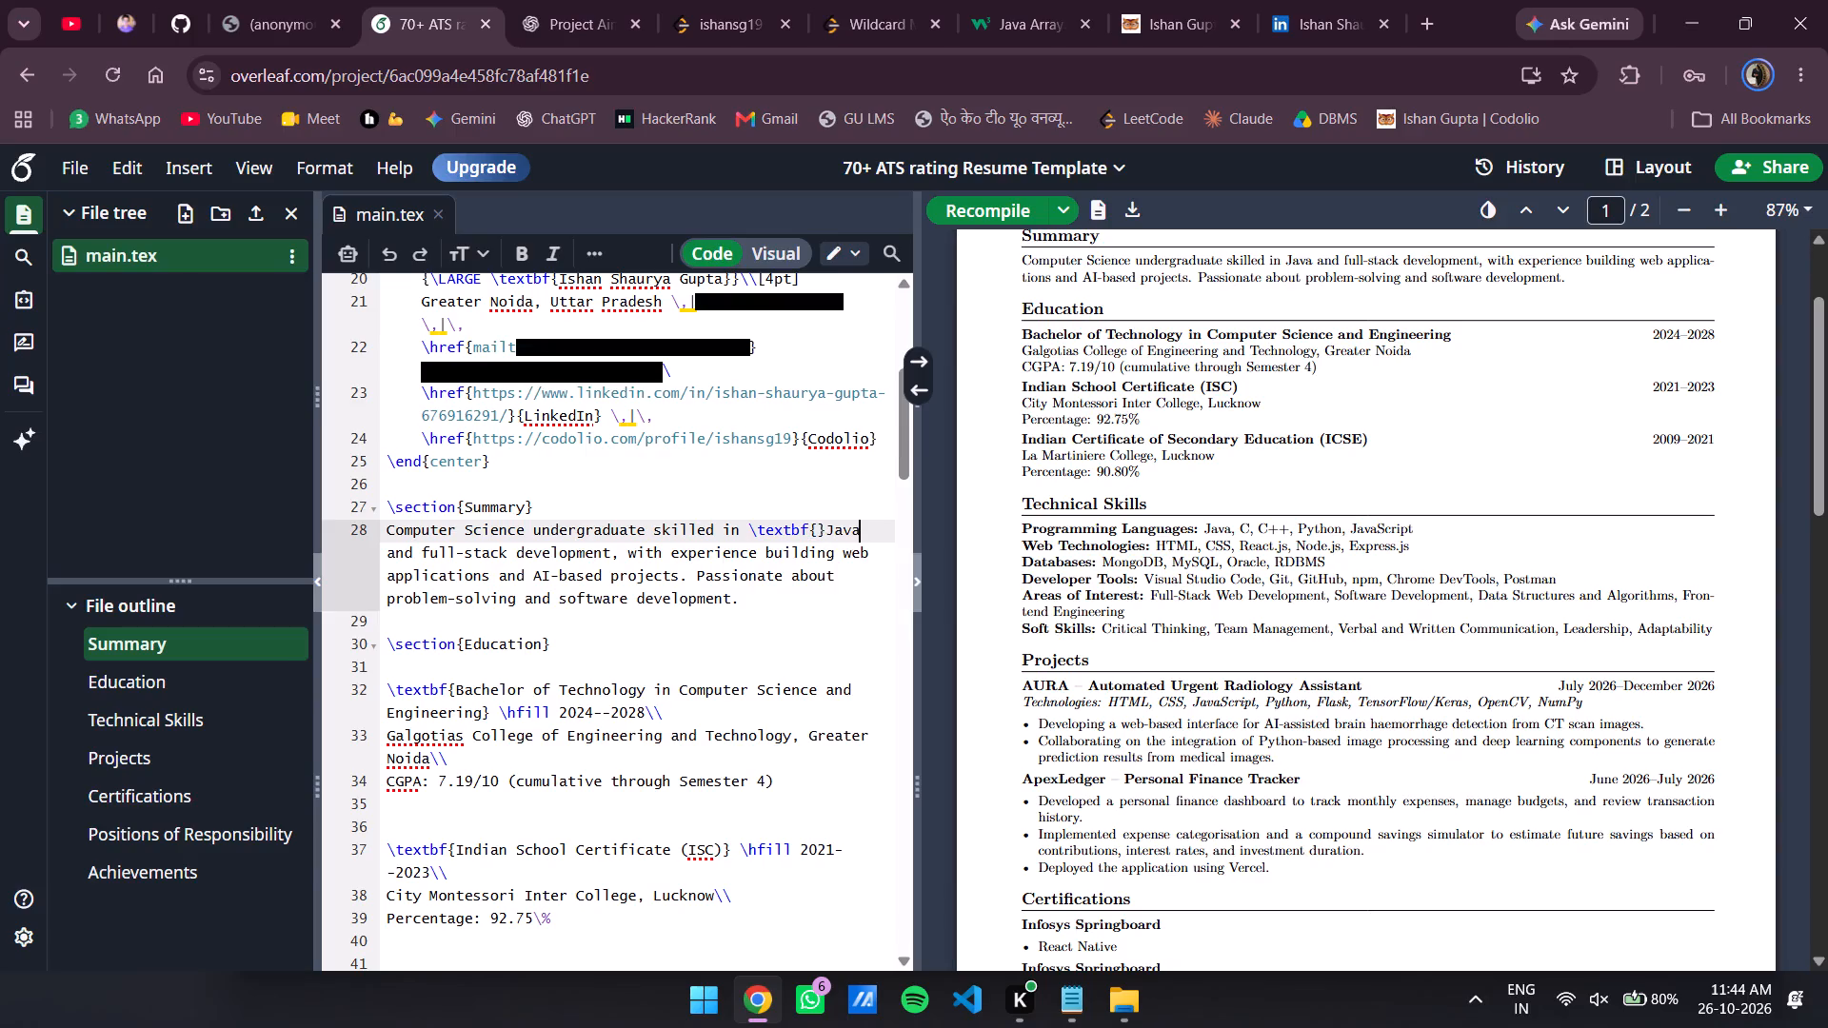
key("BackSpace")
key("BackSpace")
key("BackSpace")
key("BackSpace")
key("Left")
type("Javav")
key("BackSpace")
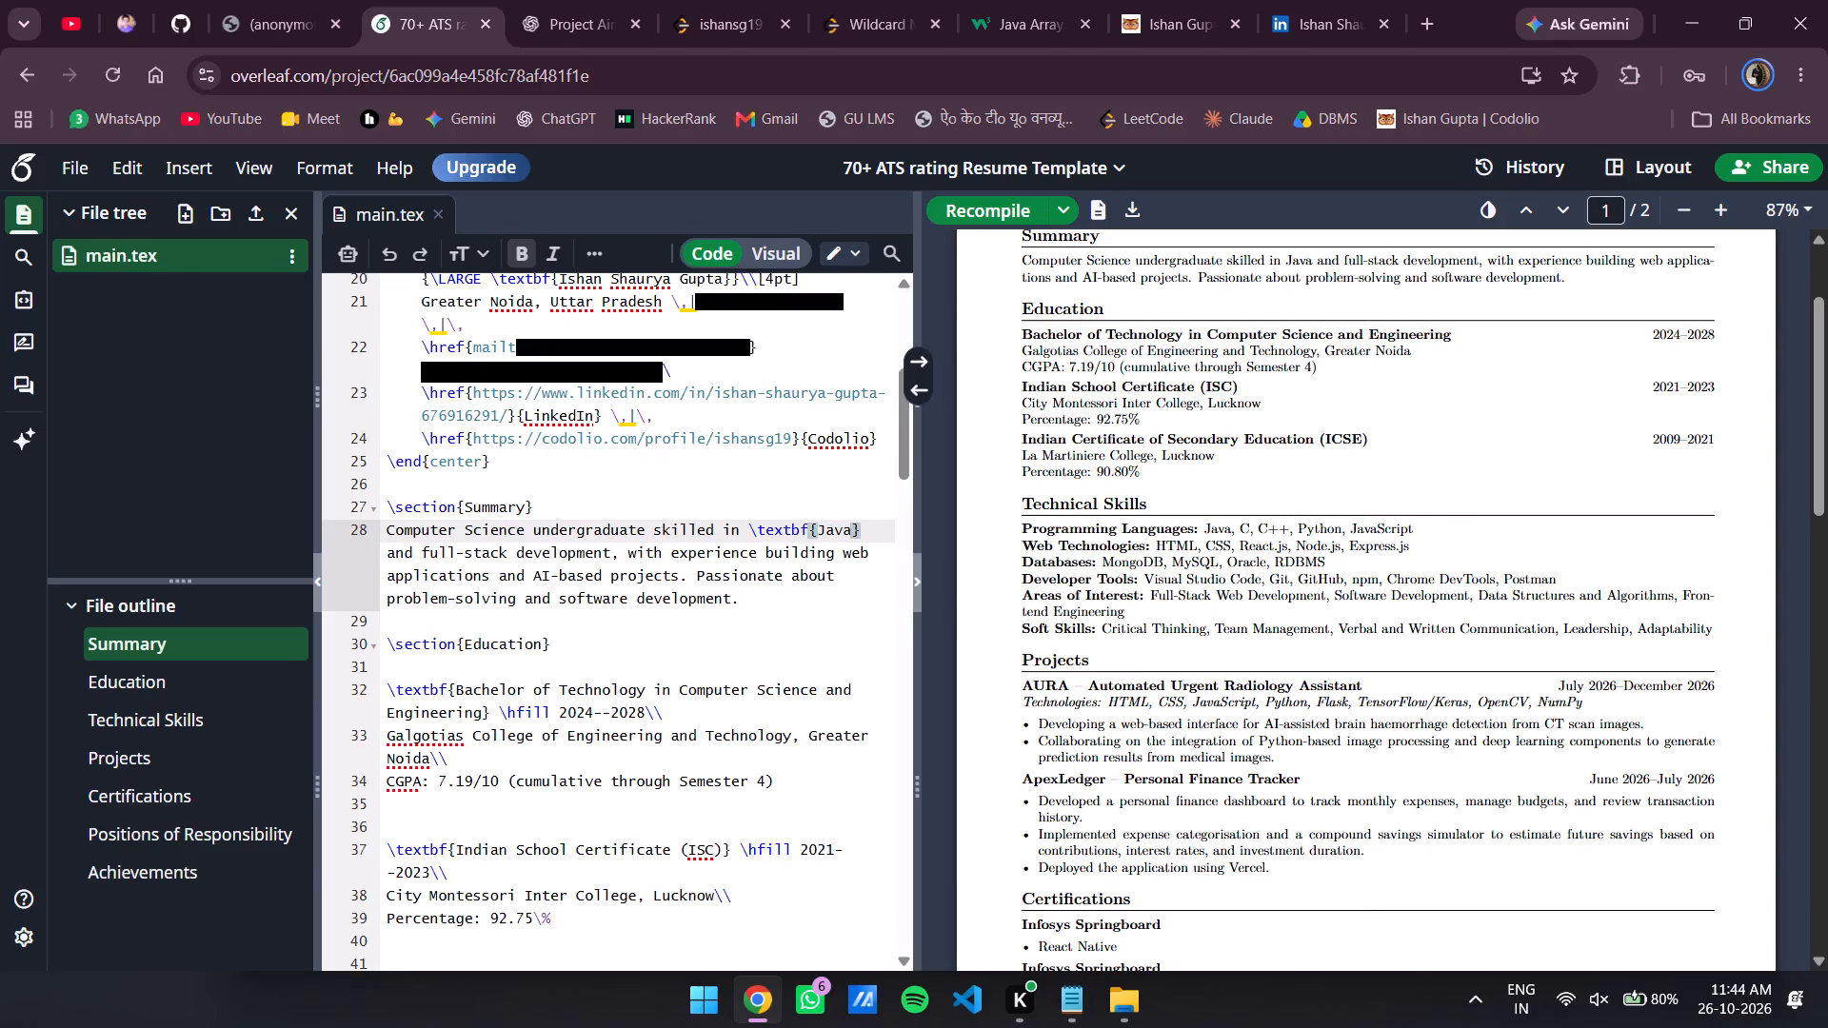
Make the phrase "full-stack development" bold in the Summary text as \textbf{full-stack development}.
left_click(424, 550)
key("ctrl+v")
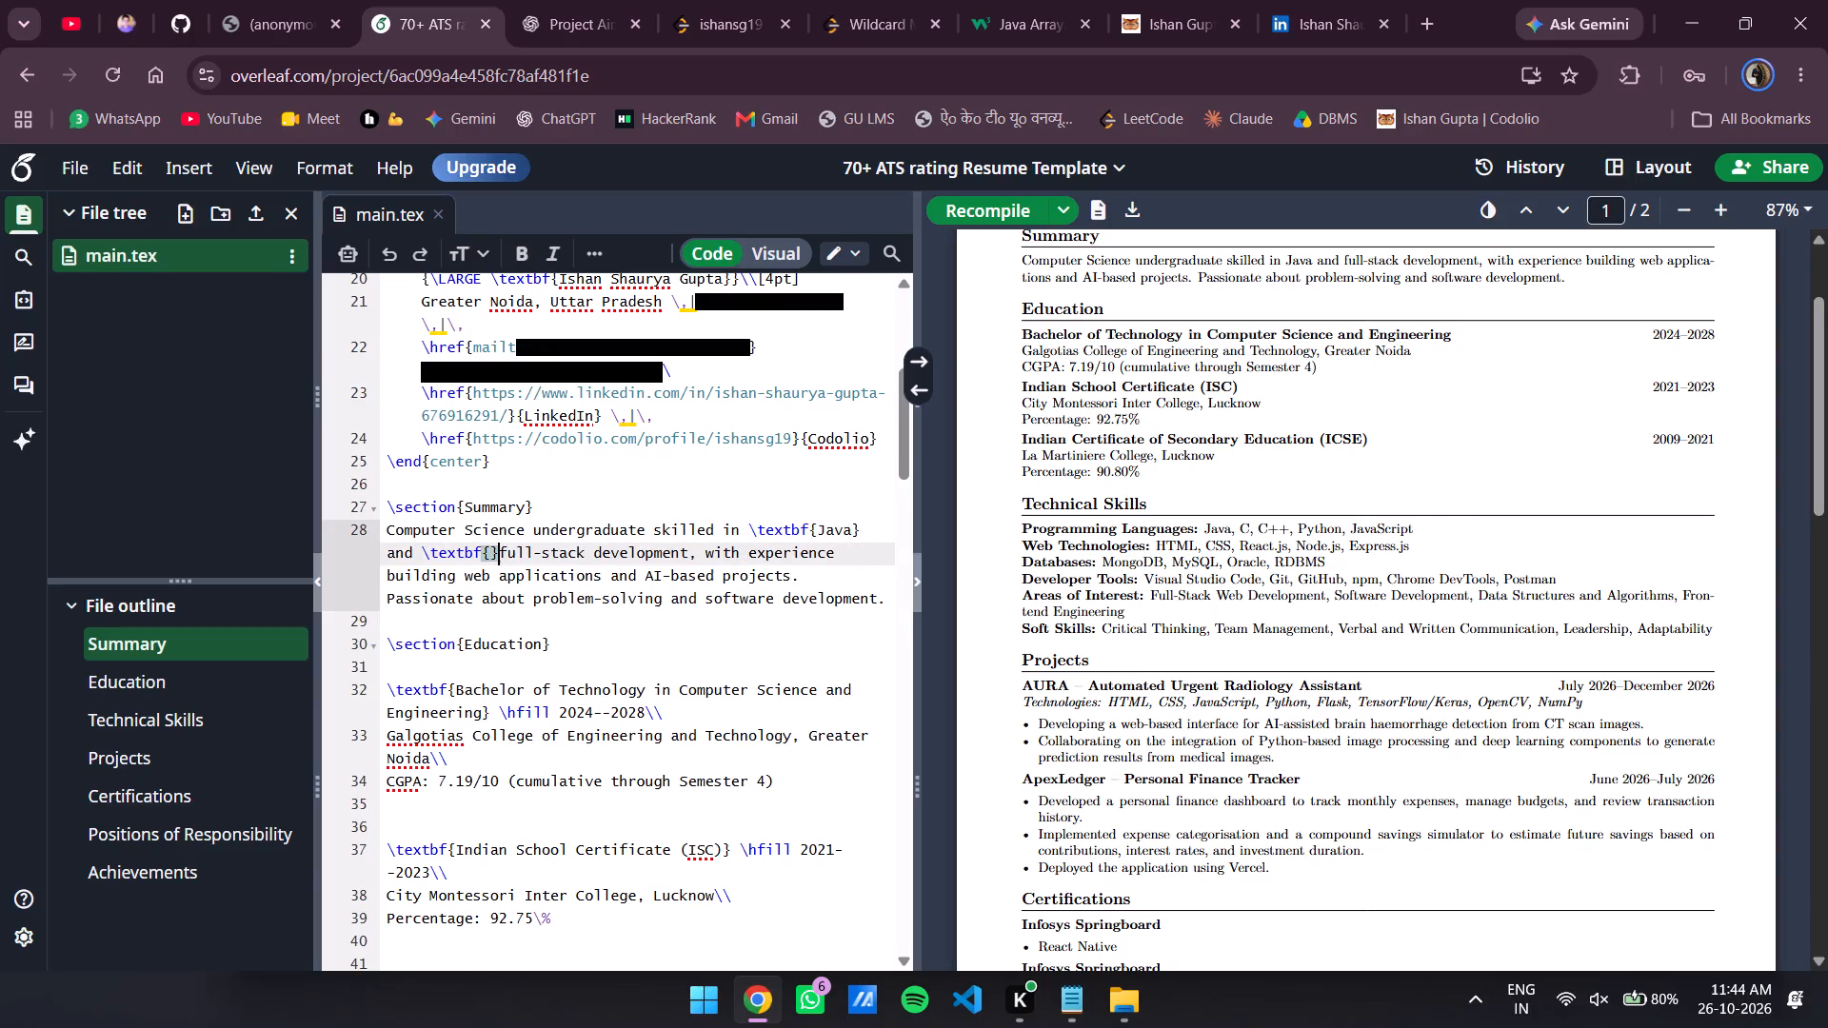
key("ctrl+Delete")
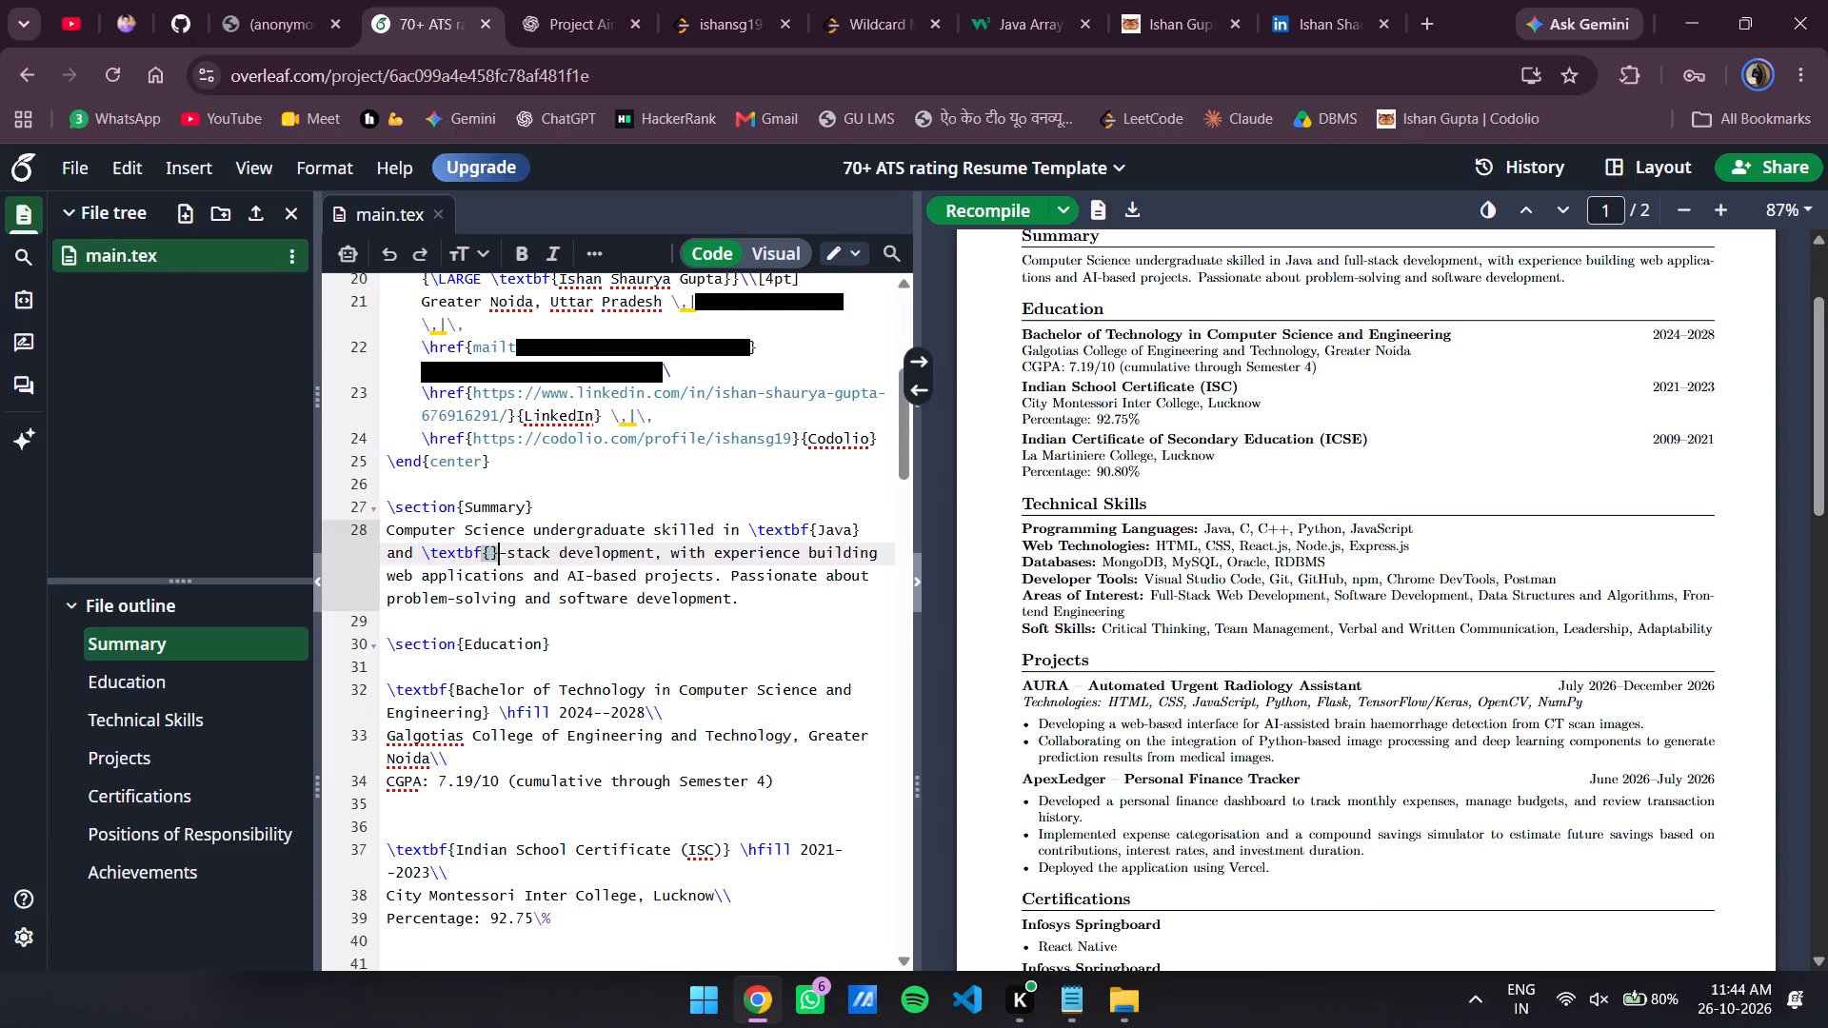
key("ctrl+Delete")
key("ctrl+Delete")
key("ctrl+Delete")
key("Left")
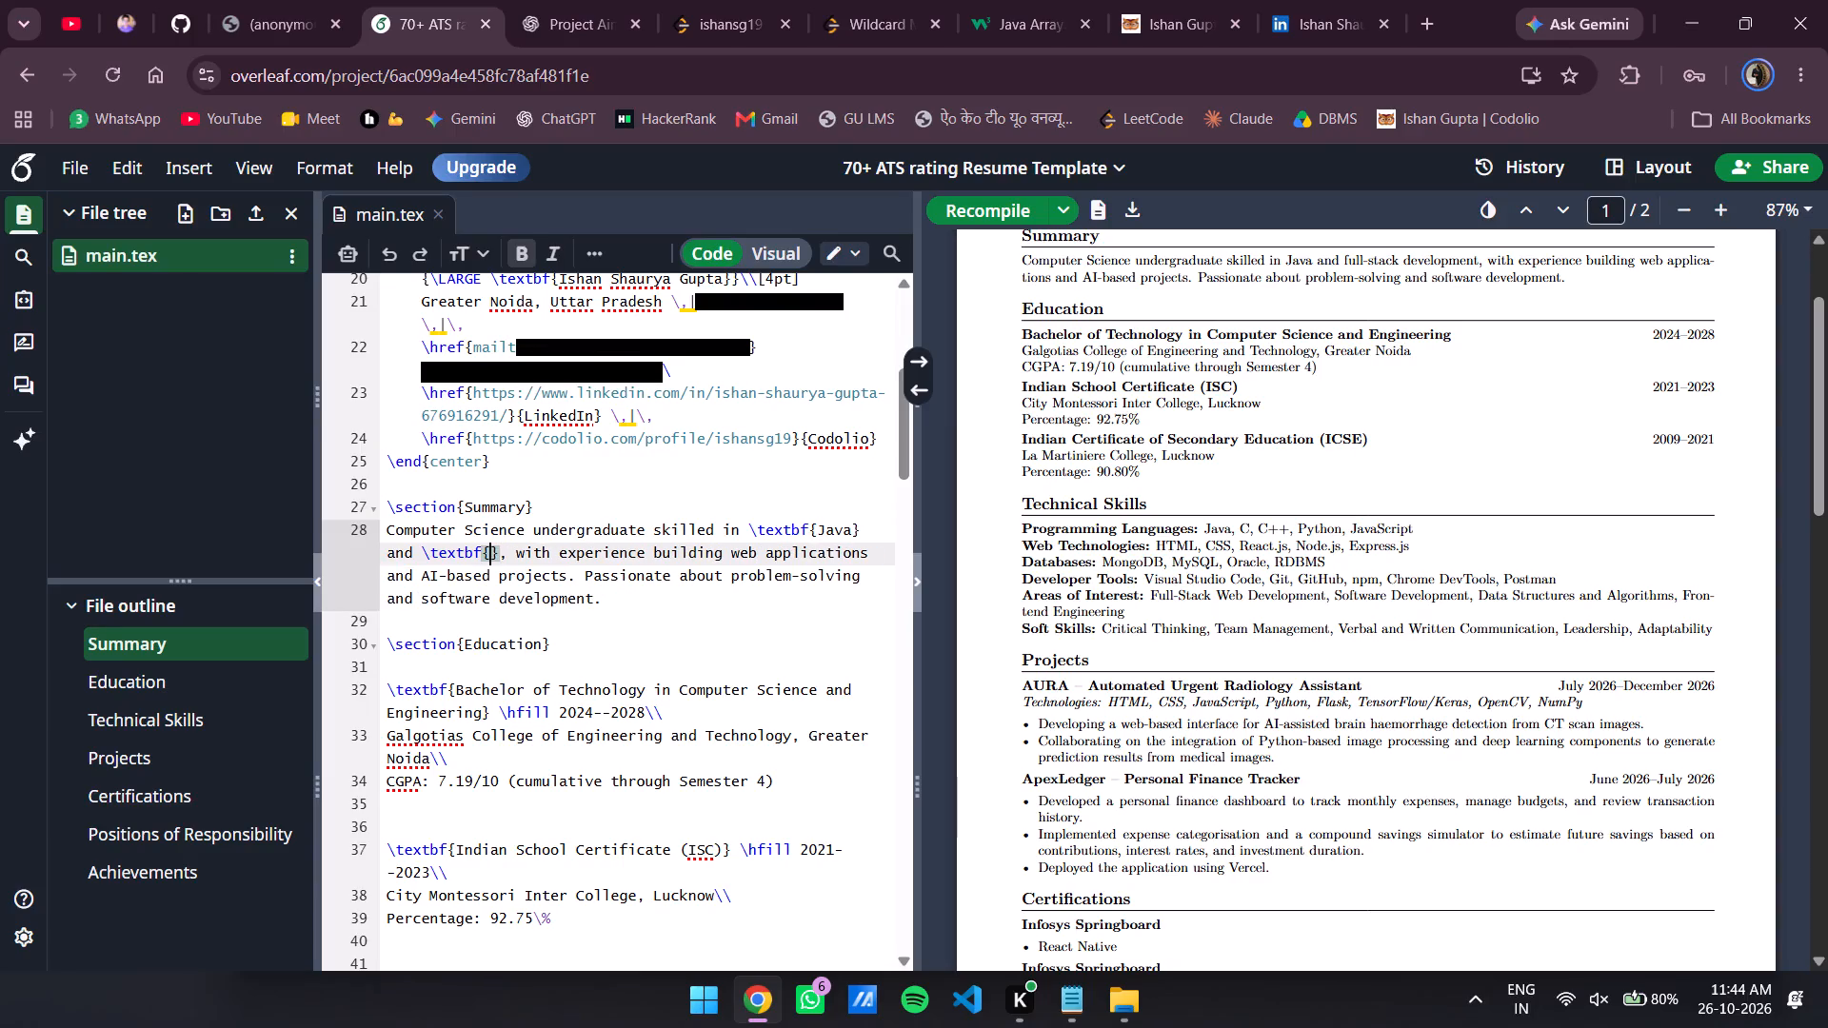
type("Ful")
key("BackSpace")
key("BackSpace")
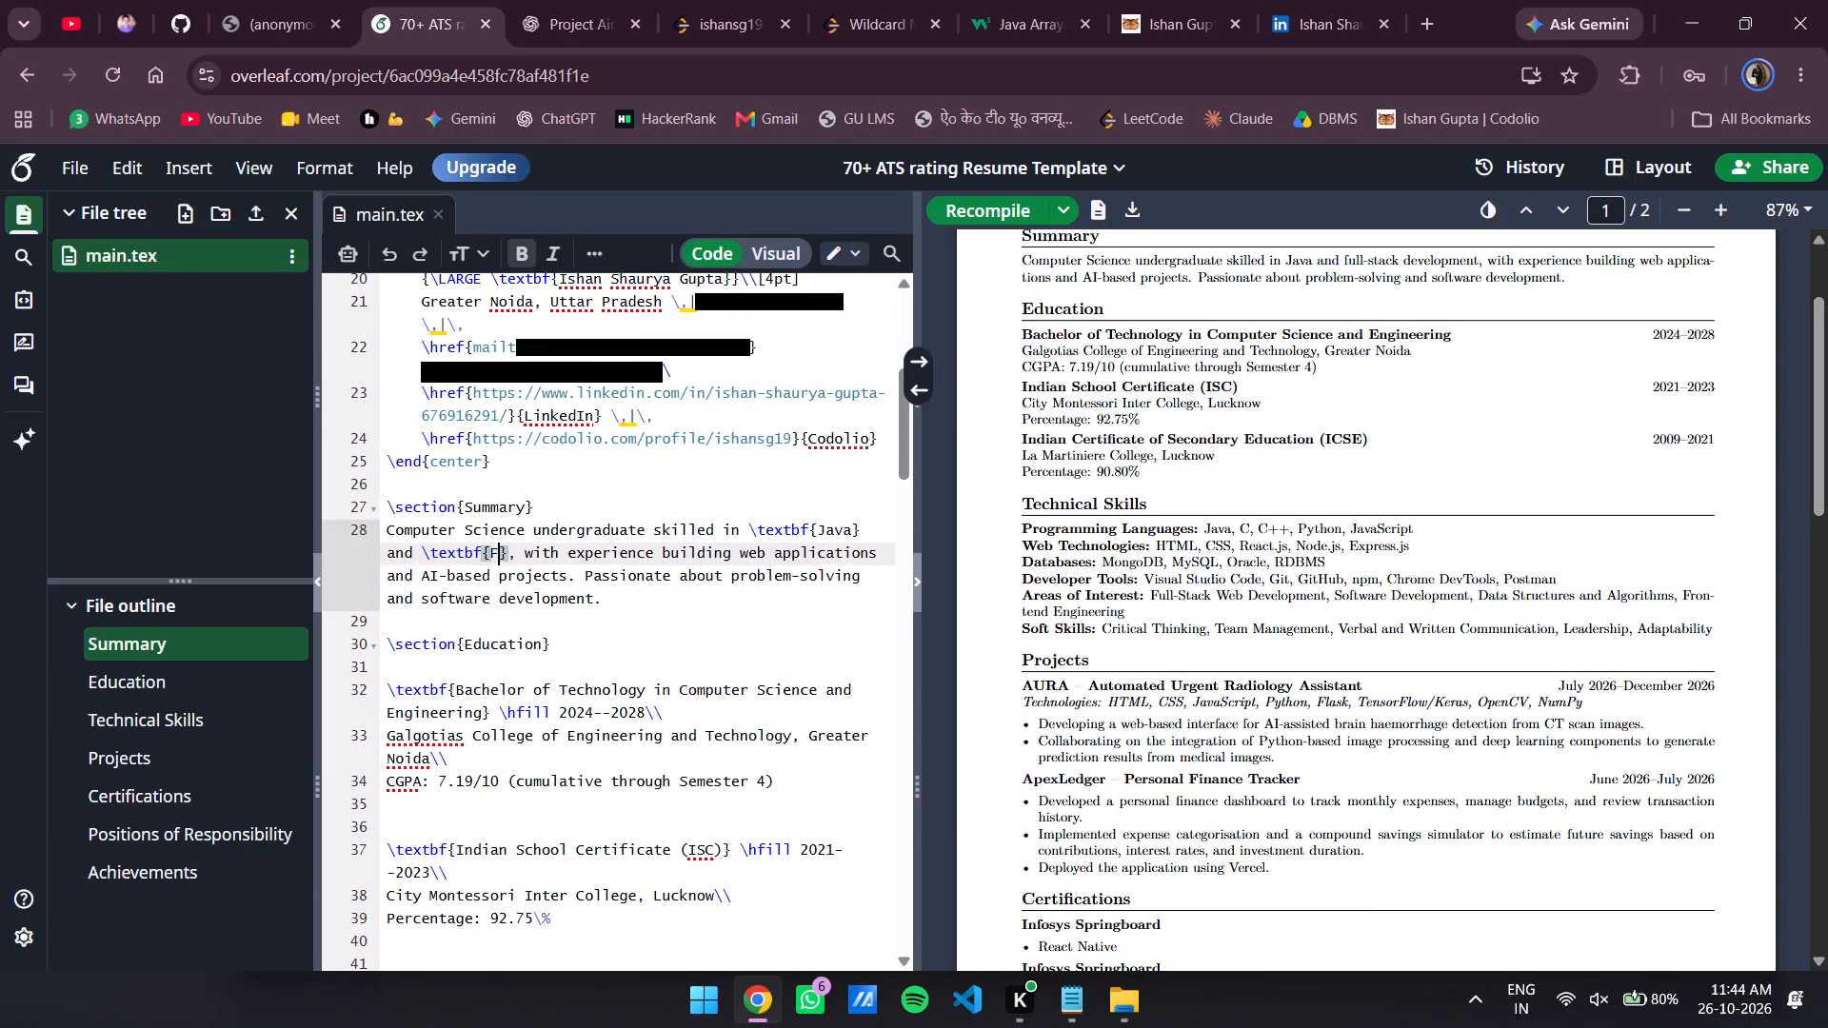
key("BackSpace")
type("ful")
type("l-staf")
key("BackSpace")
type("ckl")
key("space")
key("BackSpace")
key("BackSpace")
key("space")
type("development")
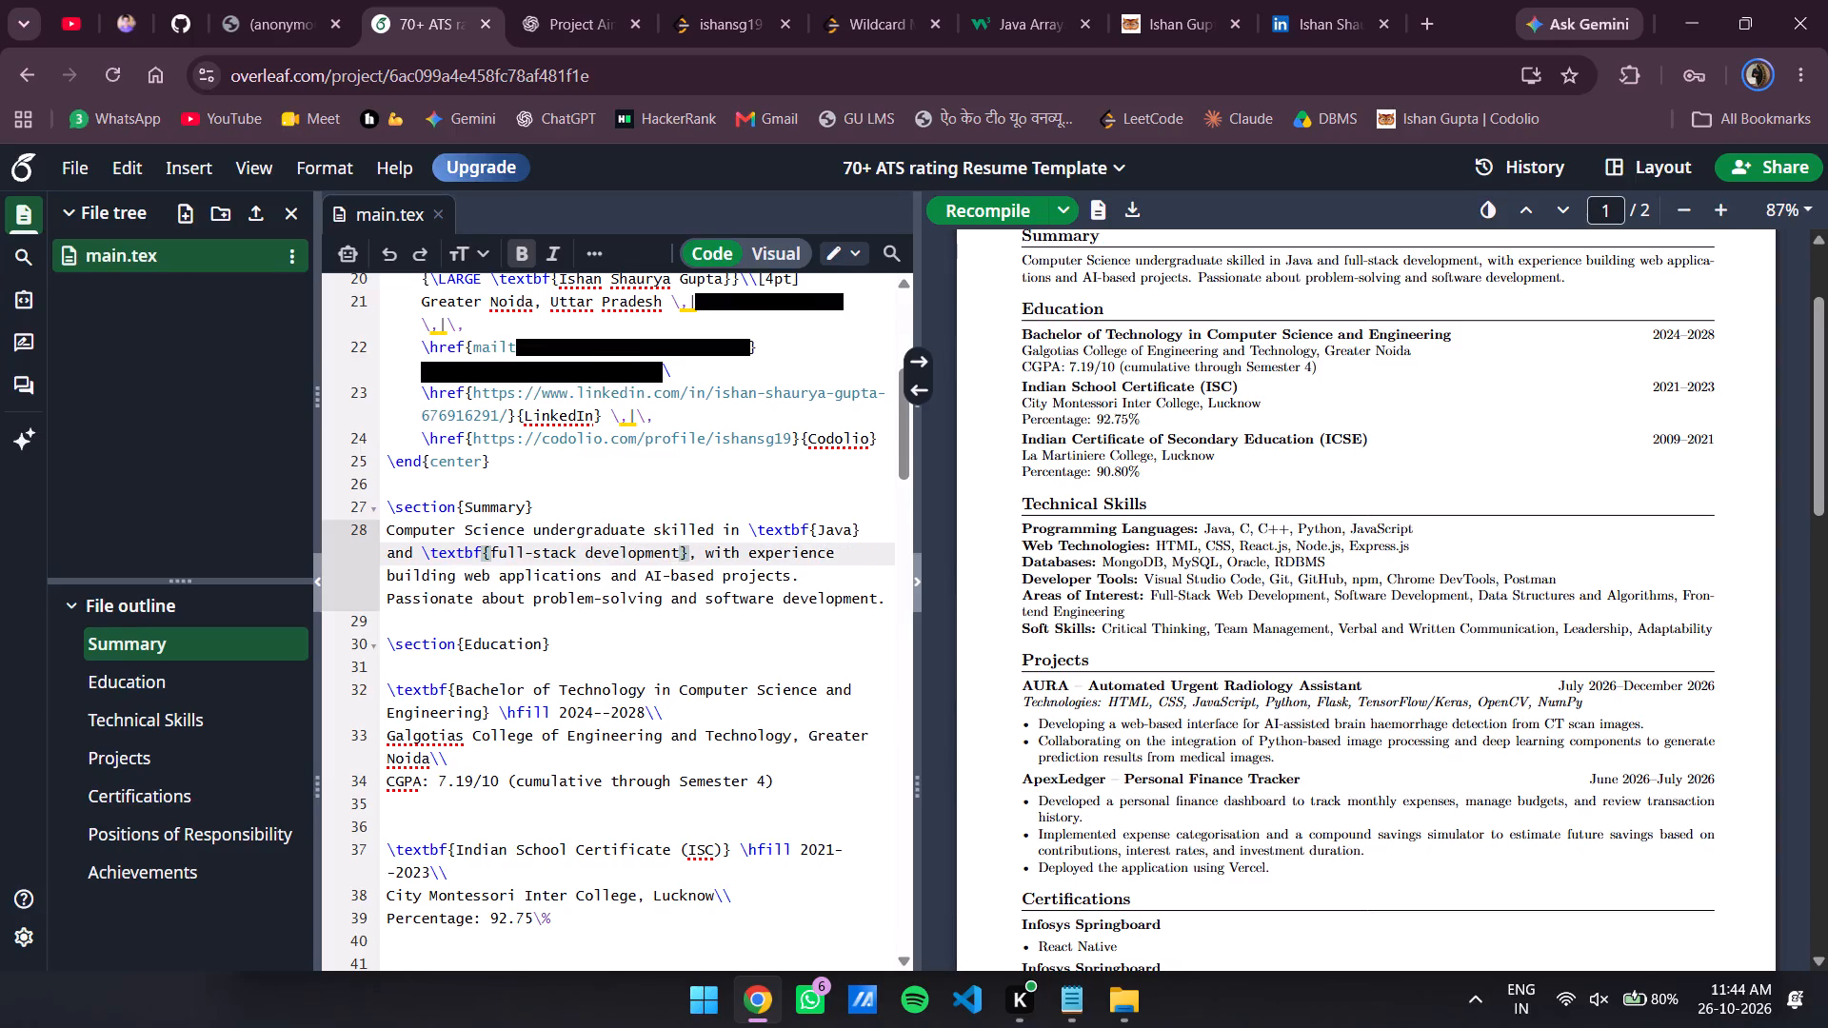
Make the phrase "AI-based projects" bold in the Summary text by wrapping it as \textbf{AI-based projects}.
left_click(646, 582)
key("ctrl+v")
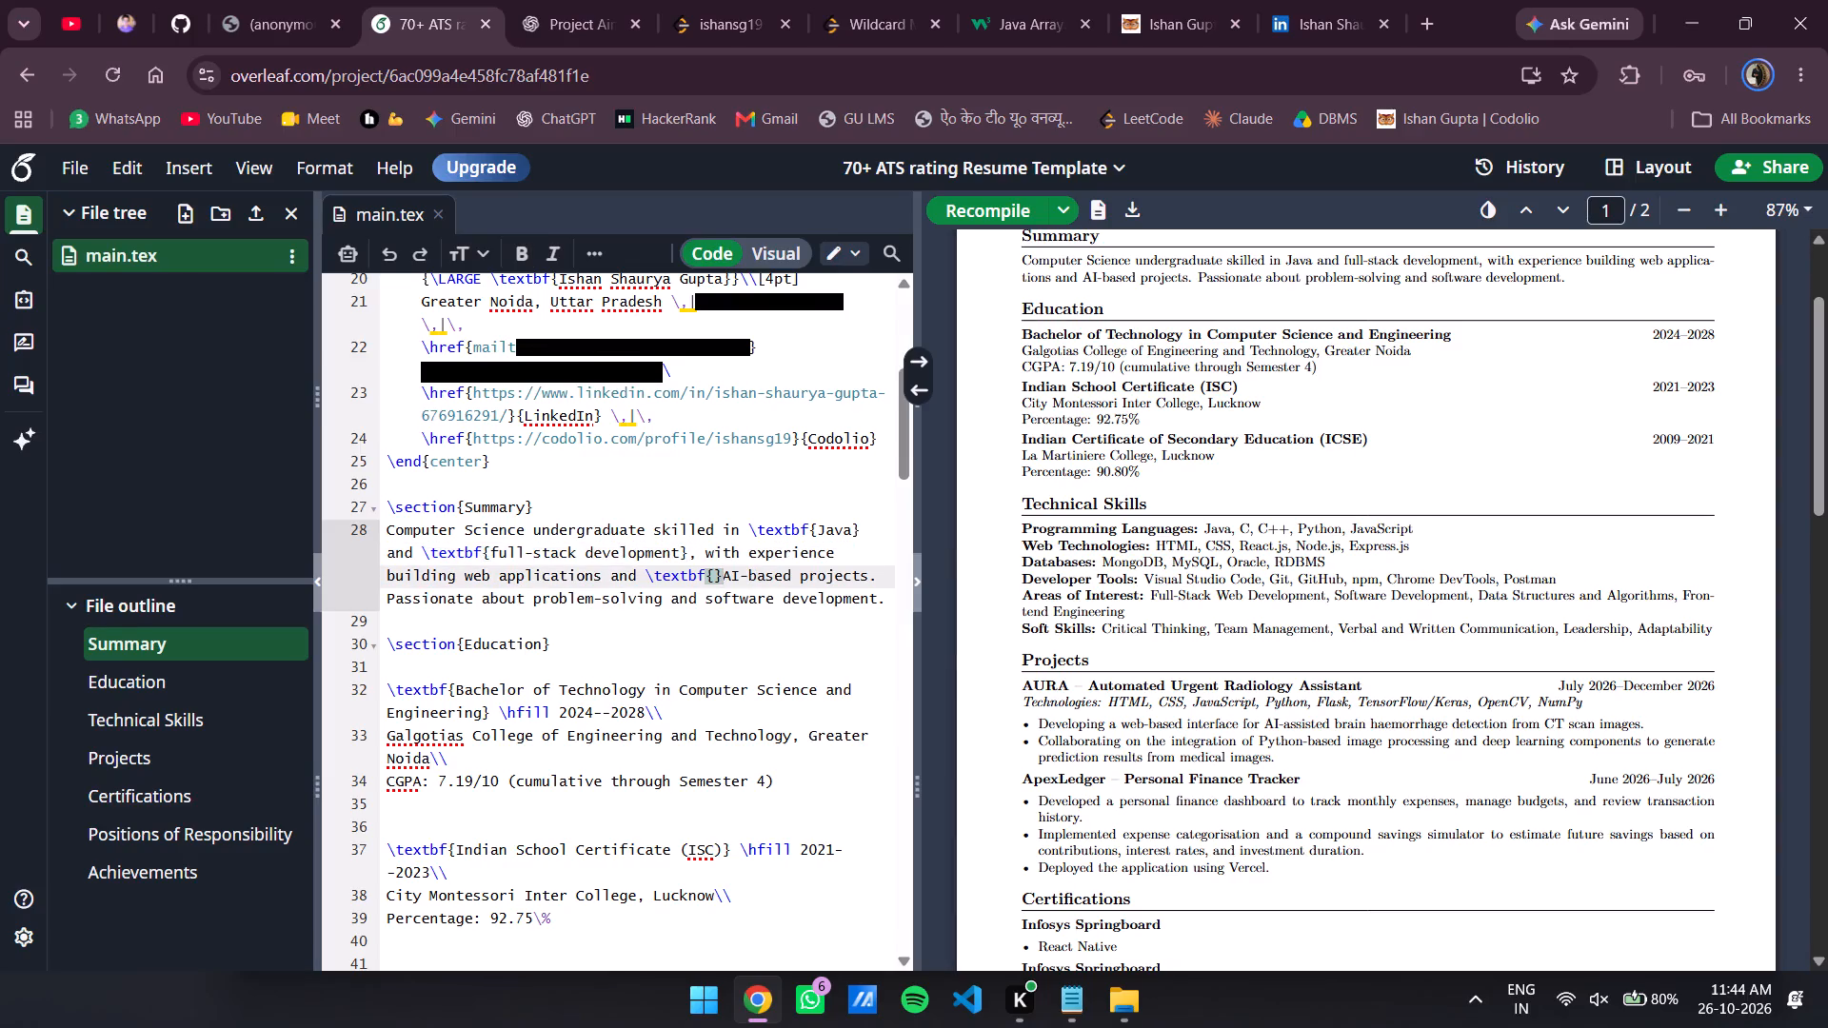
key("BackSpace")
key("Right")
key("Right")
key("Right")
key("Right")
key("Right")
key("Right")
key("Right")
key("Right")
key("Right")
key("Right")
key("Right")
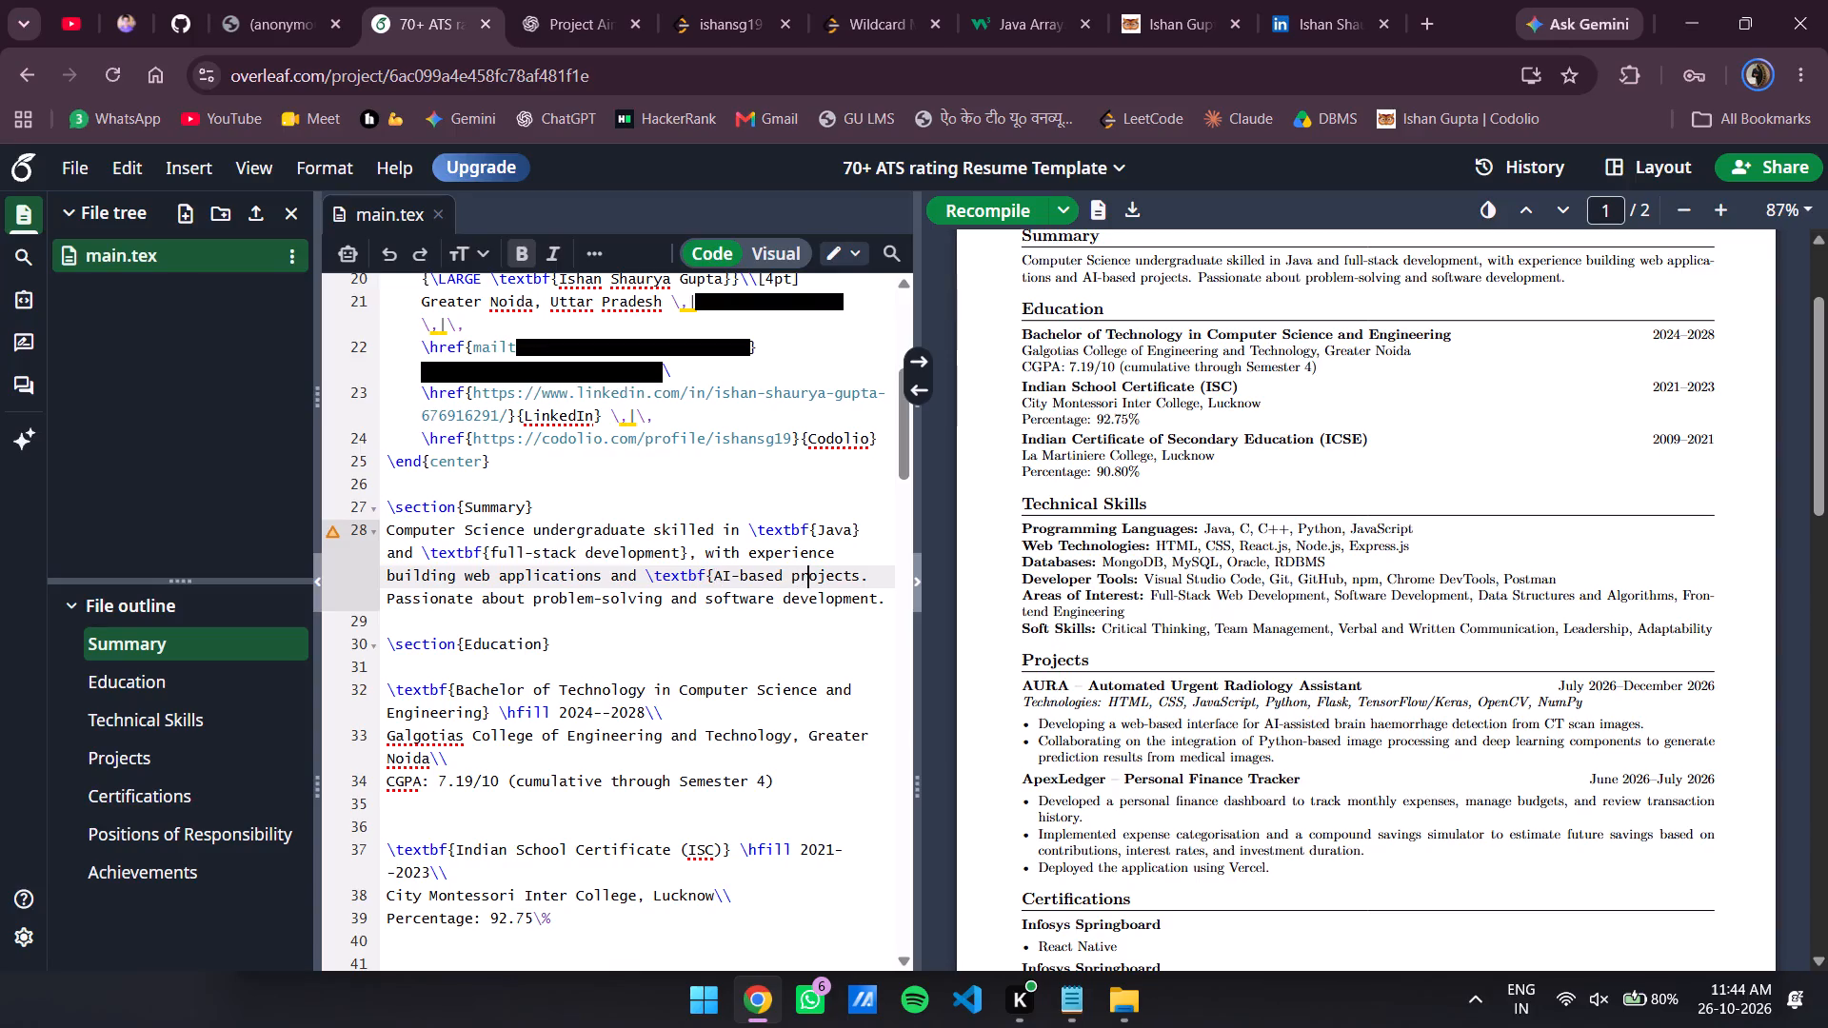
key("Right")
key("Right")
key("Right")
key("Right")
key("Right")
key("Right")
key("Right")
key("Left")
key("shift+braceright")
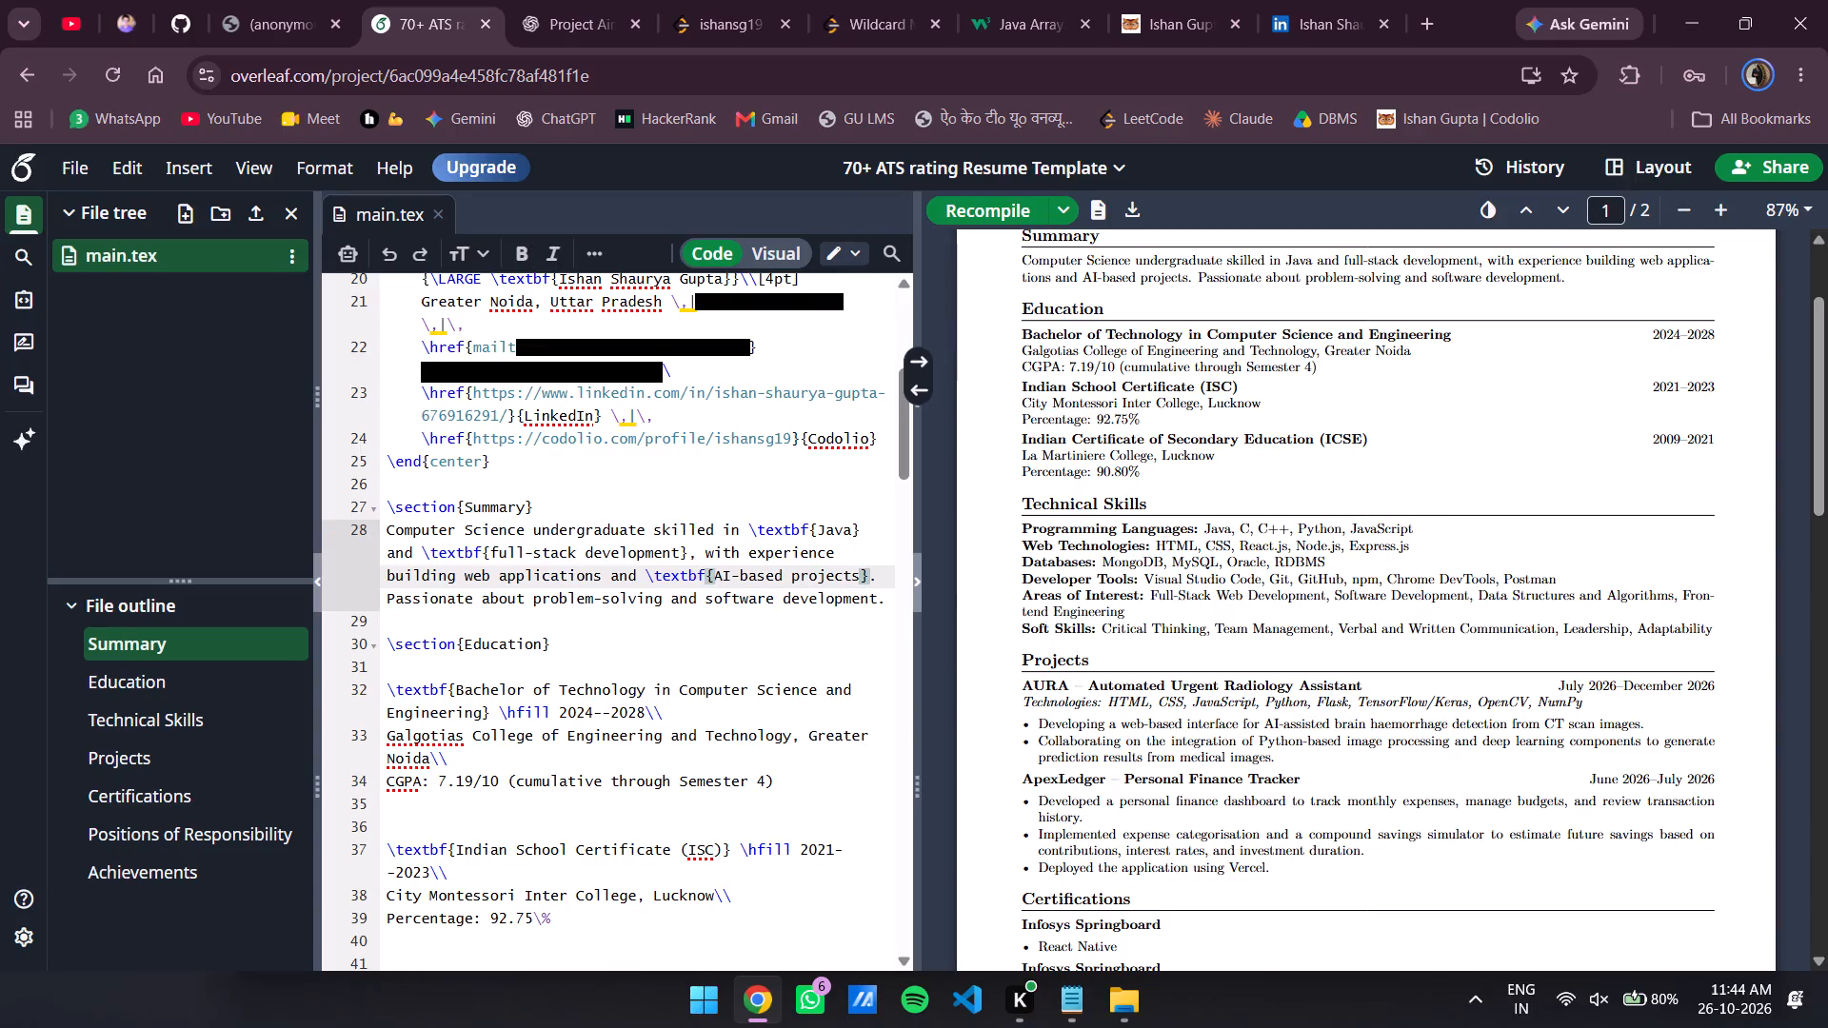
Wrap "software development" at the end of the Summary text in bold as \textbf{software development}.
key("Down")
key("Right")
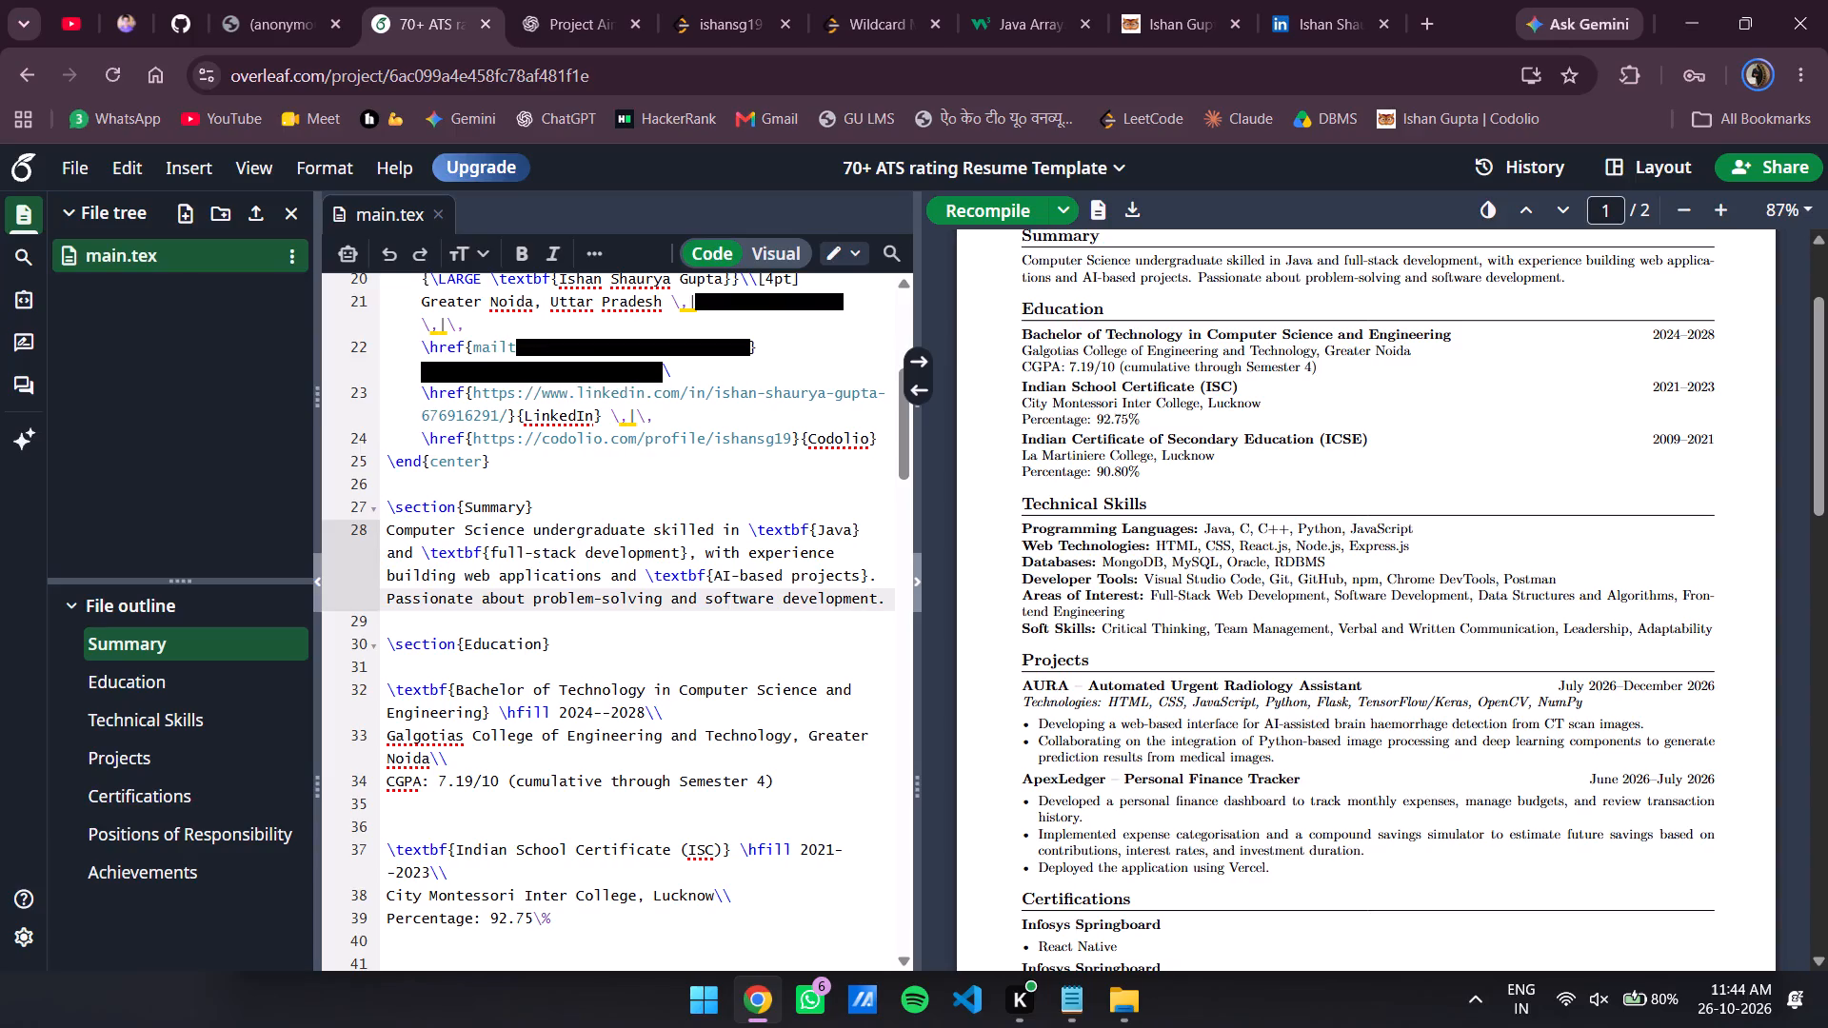
key("shift+braceright")
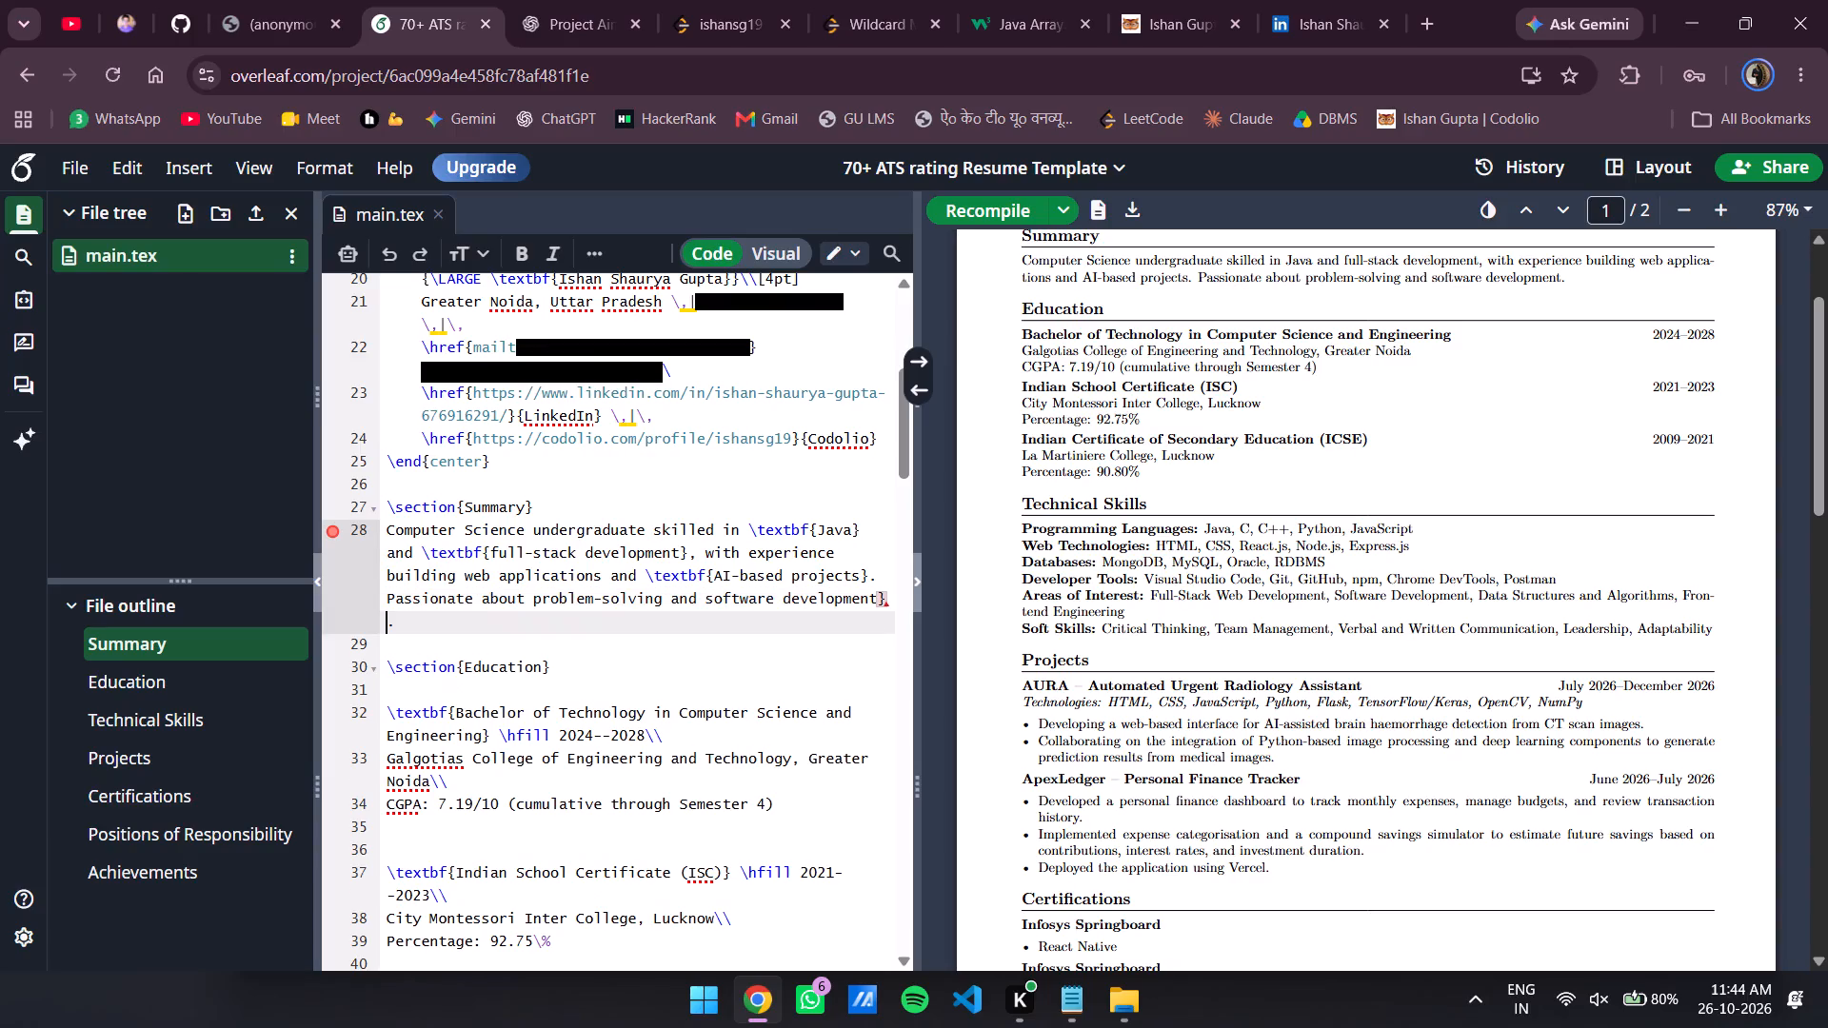
key("Left")
key("Left")
key("Left")
key("Left")
key("Left")
key("Left")
key("Left")
key("Left")
key("Left")
key("Left")
key("Left")
key("Left")
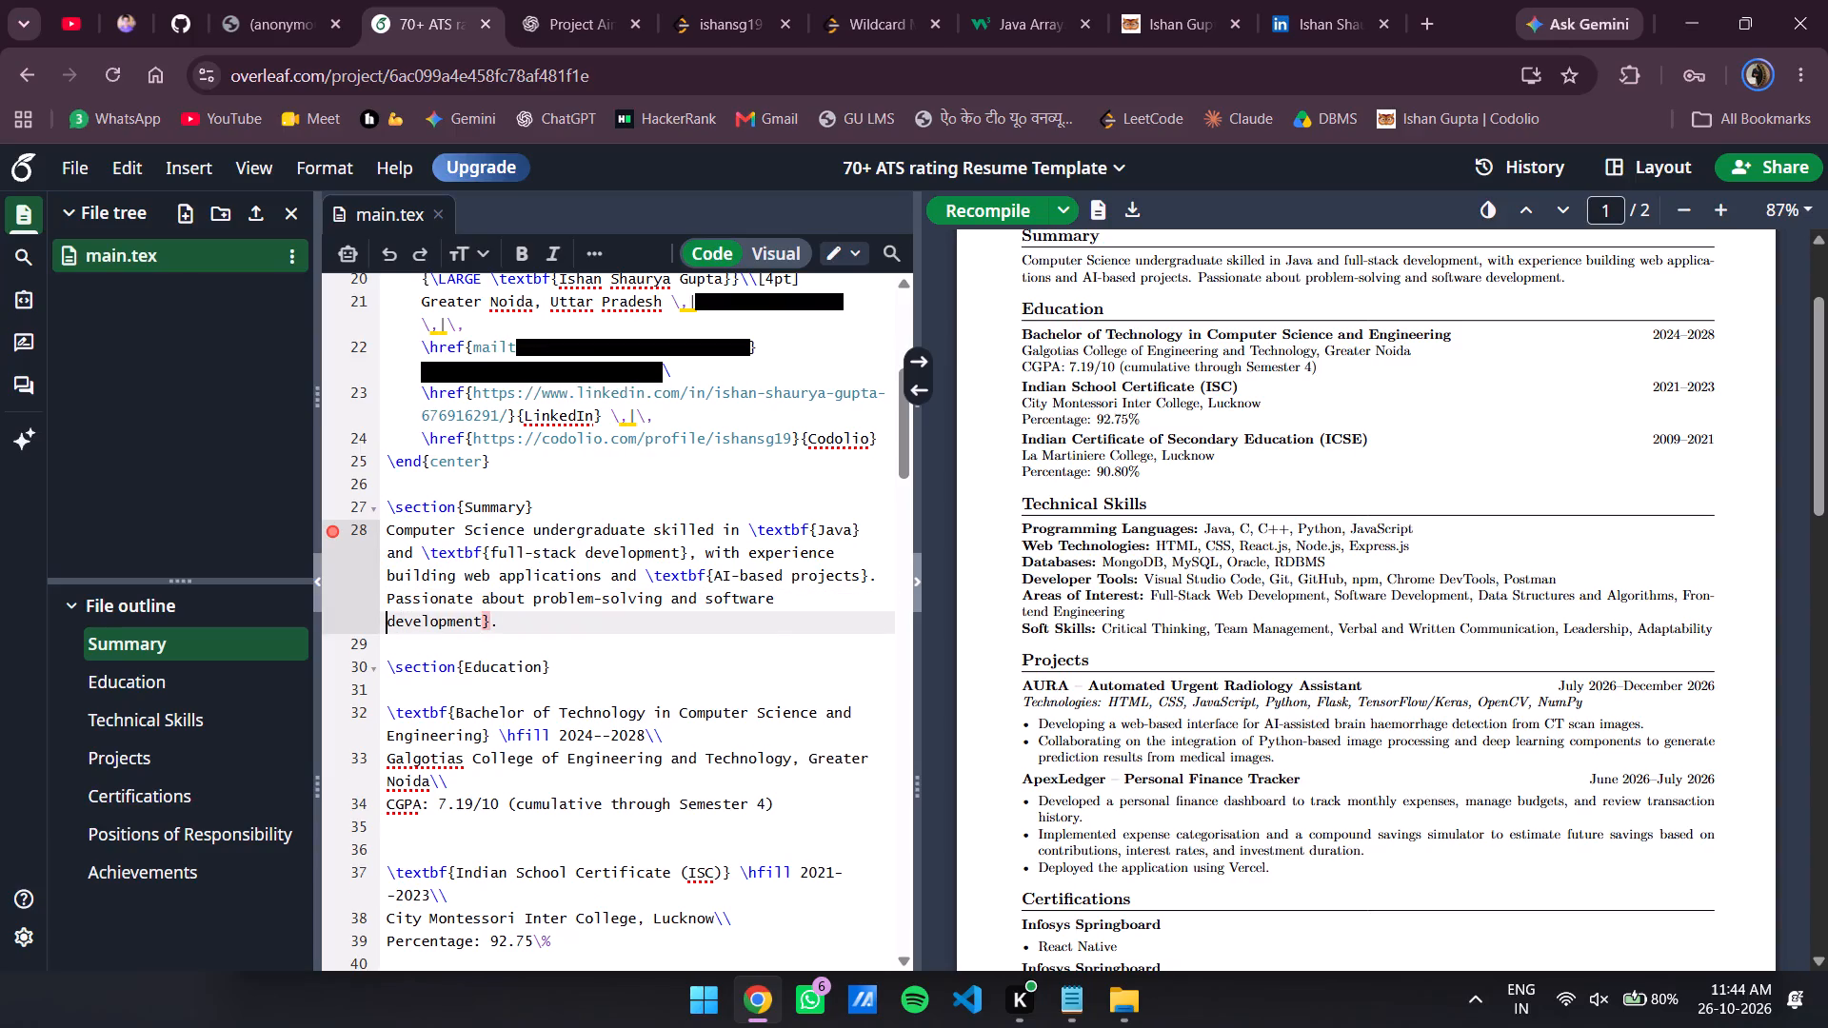
key("Left")
key("Left")
key("Left")
key("Left")
key("Left")
key("Left")
key("Left")
key("Left")
key("Left")
key("shift+braceleft")
key("Left")
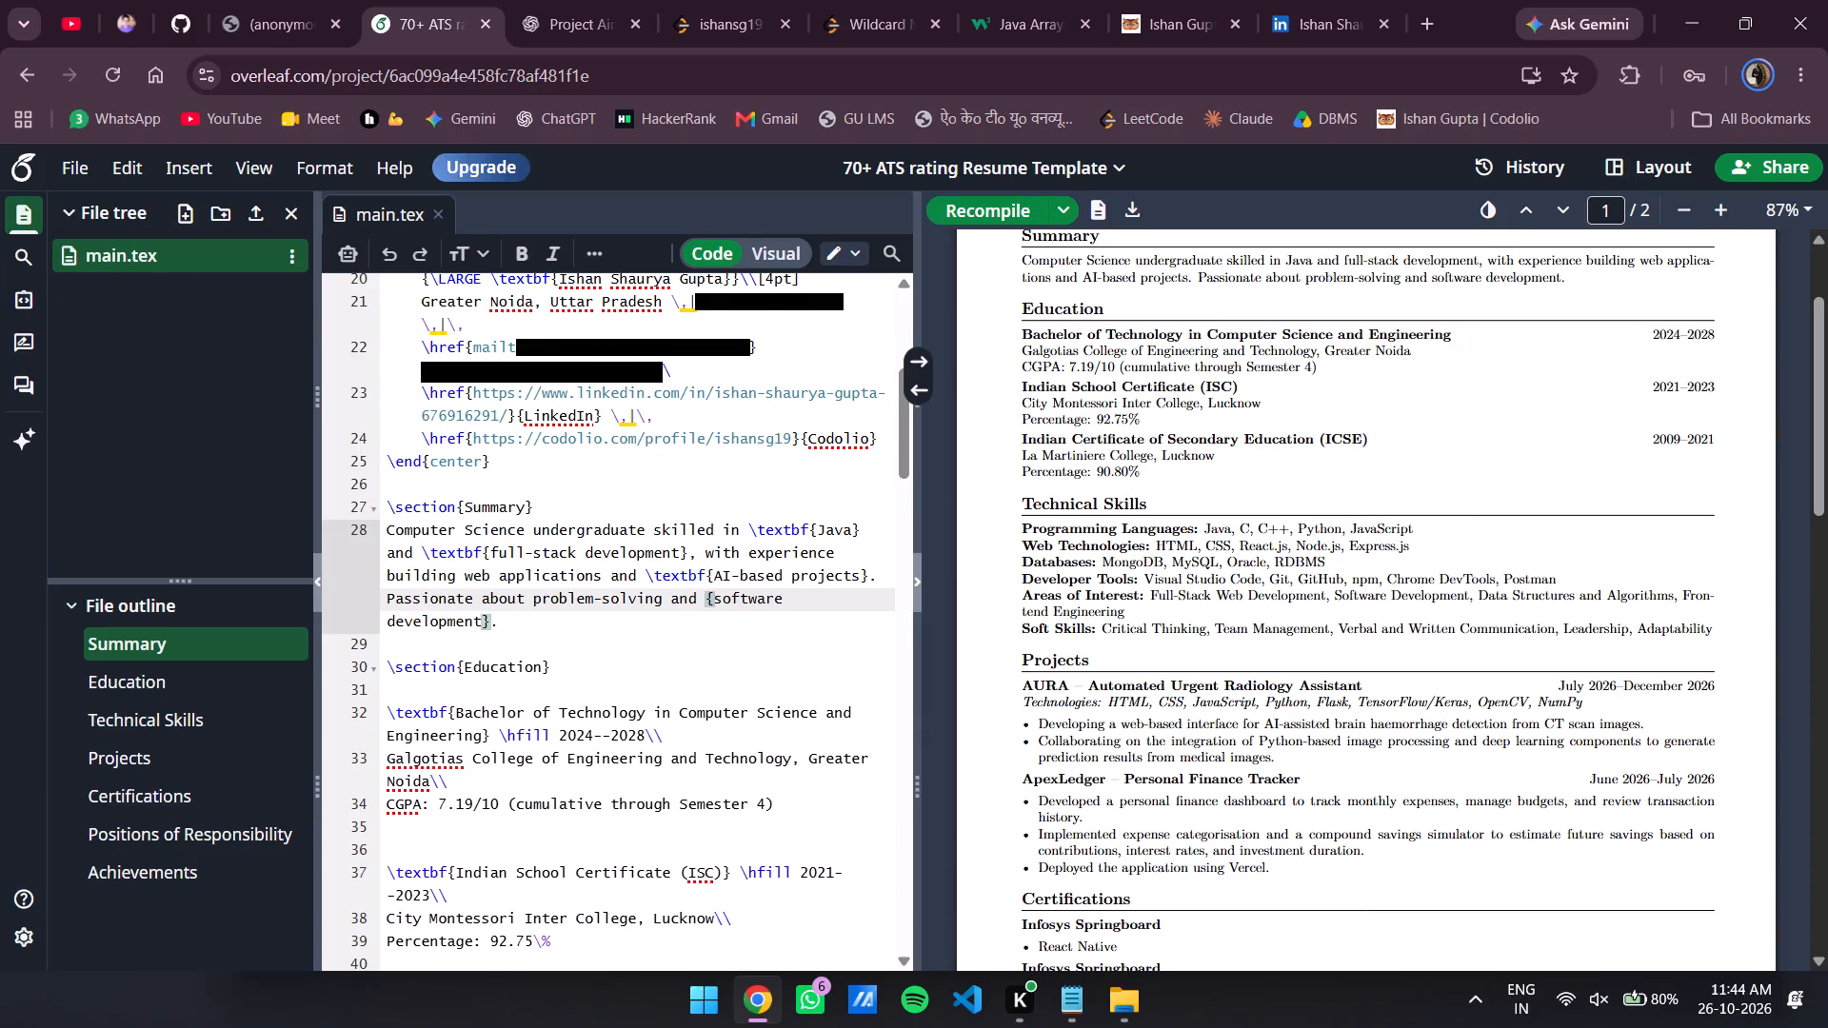
type("\\tex")
key("Tab")
key("Left")
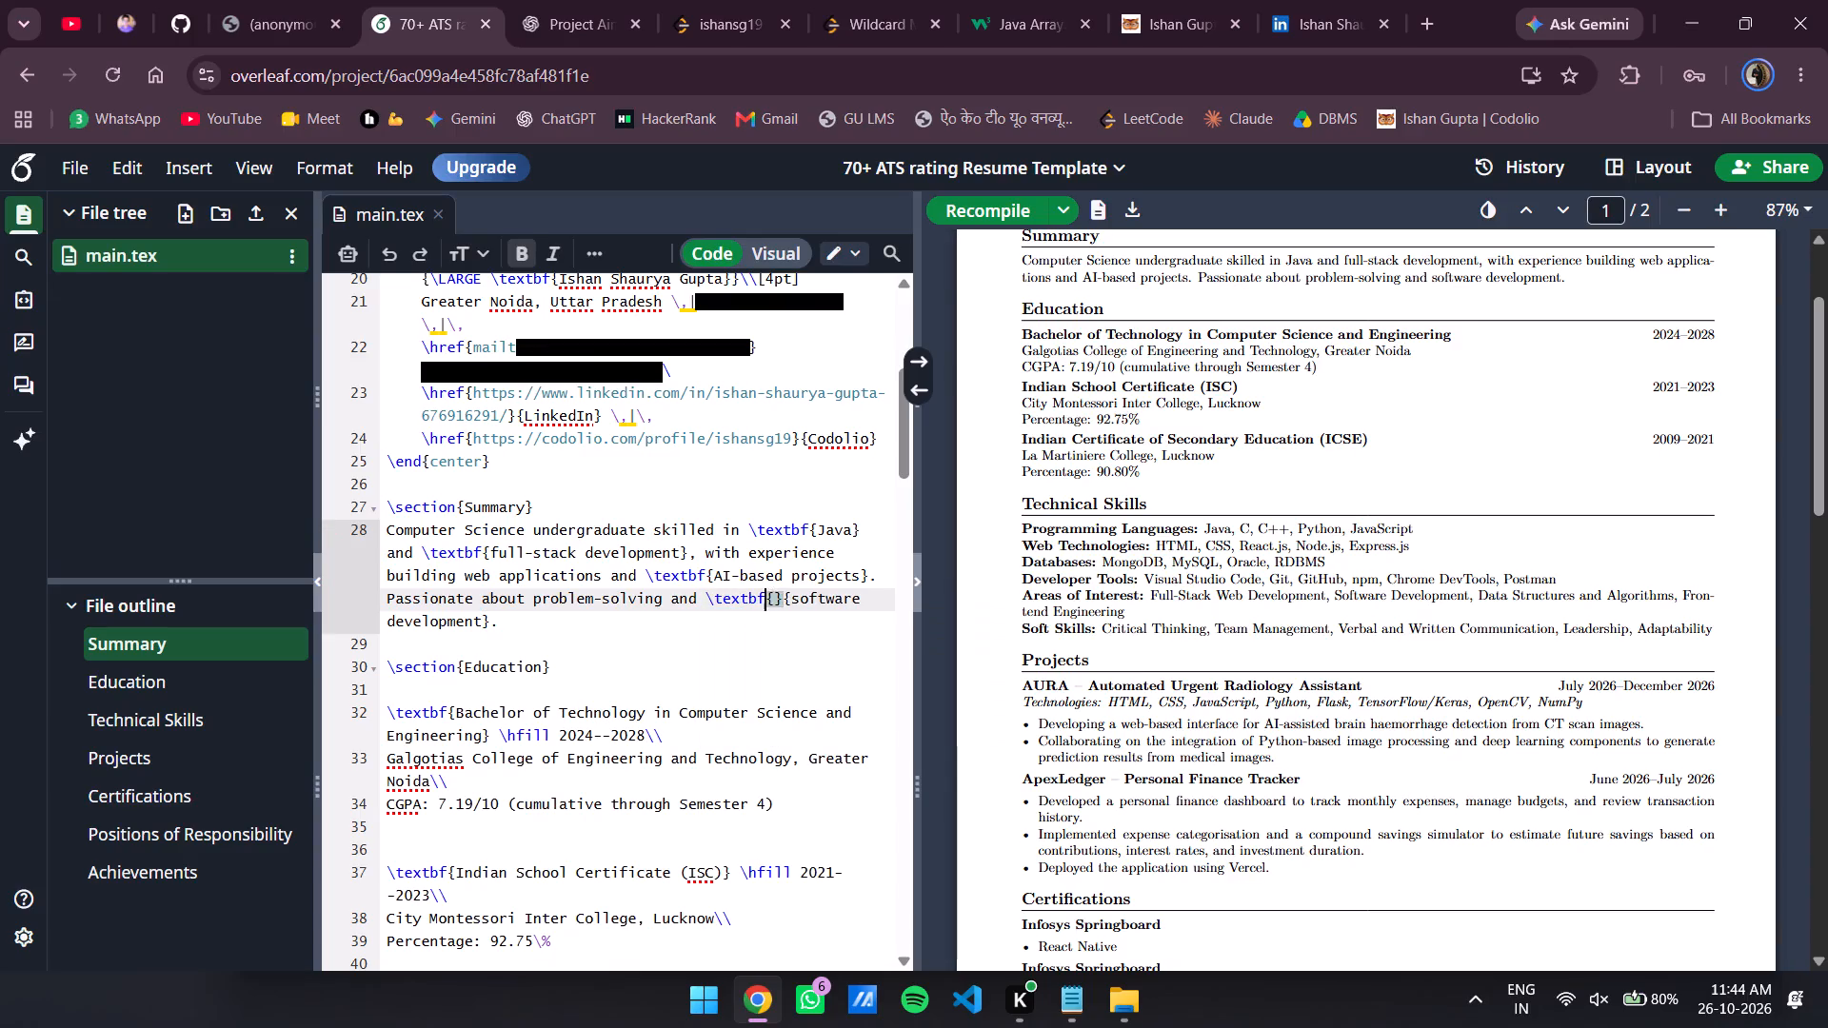
key("Right")
key("Right")
key("BackSpace")
key("BackSpace")
Wrap "problem-solving" in the last sentence of the Summary in bold as \textbf{problem-solving}.
key("Left")
key("Left")
key("Left")
key("Left")
key("Left")
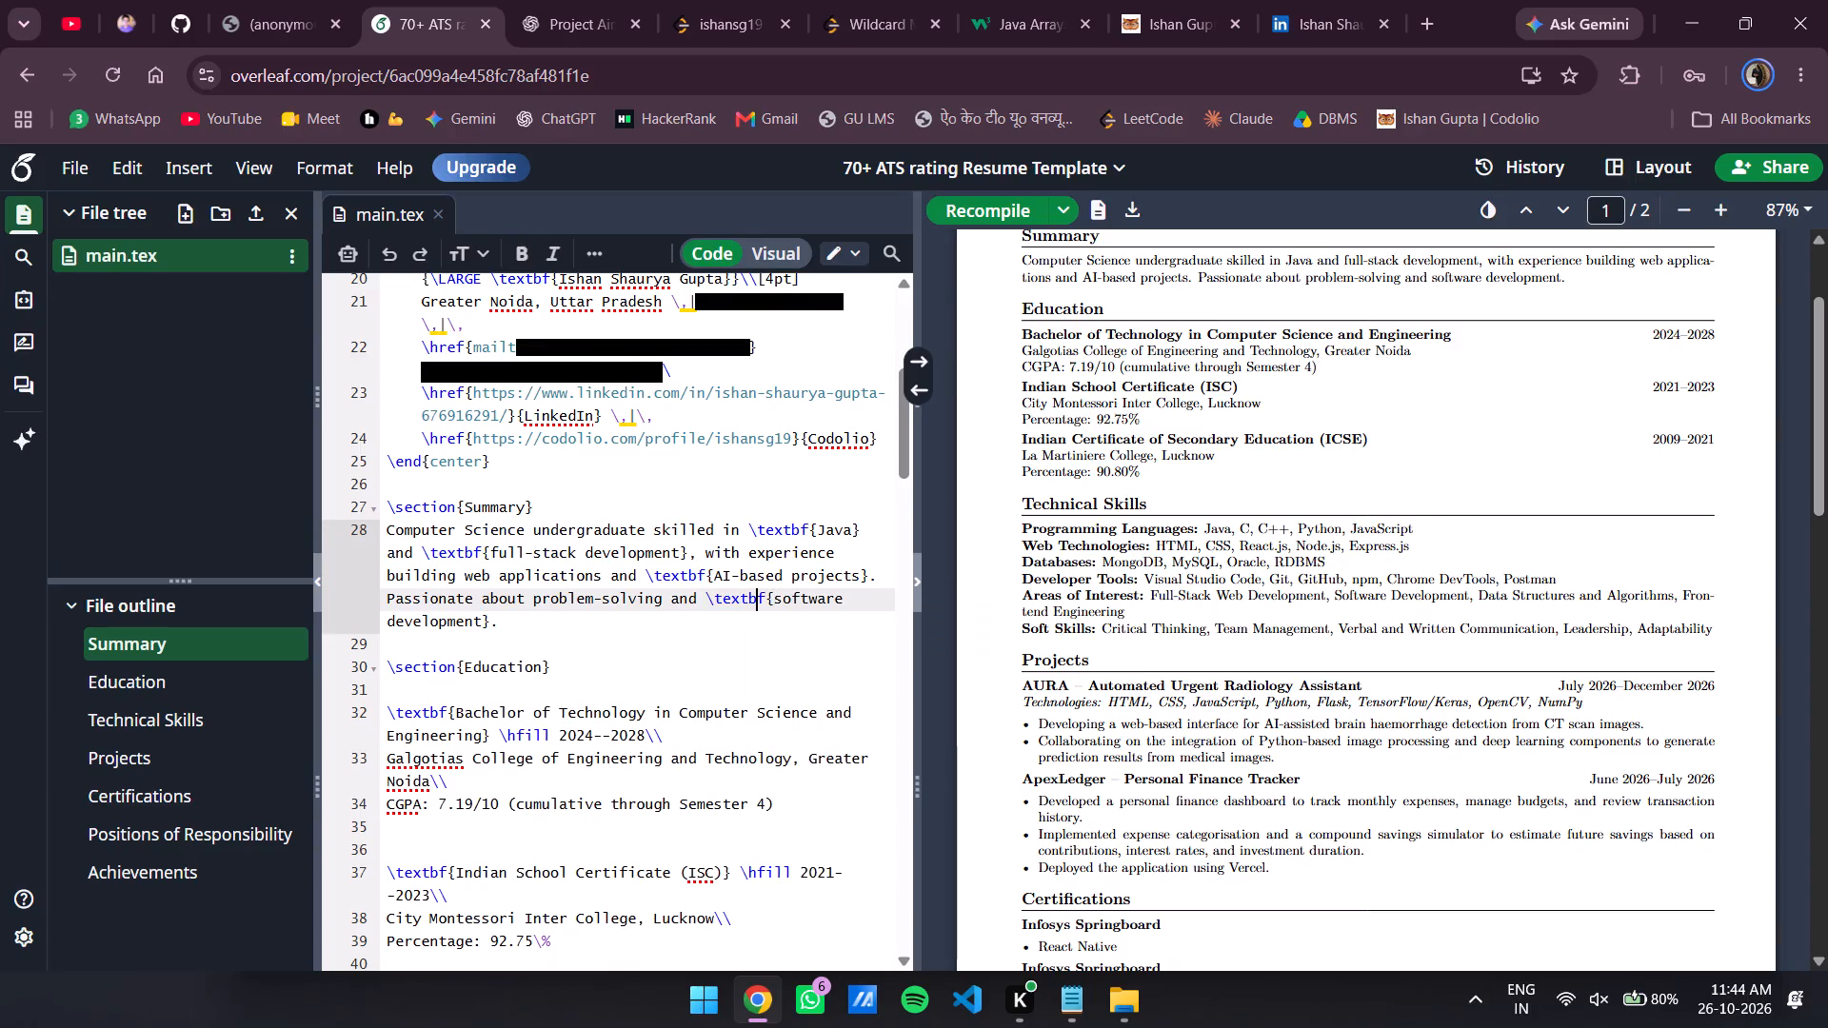
key("Left")
key("Left")
key("Left")
key("Left")
key("Left")
key("Left")
key("Left")
key("Left")
key("Left")
key("Left")
key("Left")
key("Left")
key("Left")
key("Left")
key("Left")
key("Left")
key("Left")
key("Left")
key("Left")
key("Left")
key("Left")
key("Left")
type("\\text")
key("Tab")
key("Right")
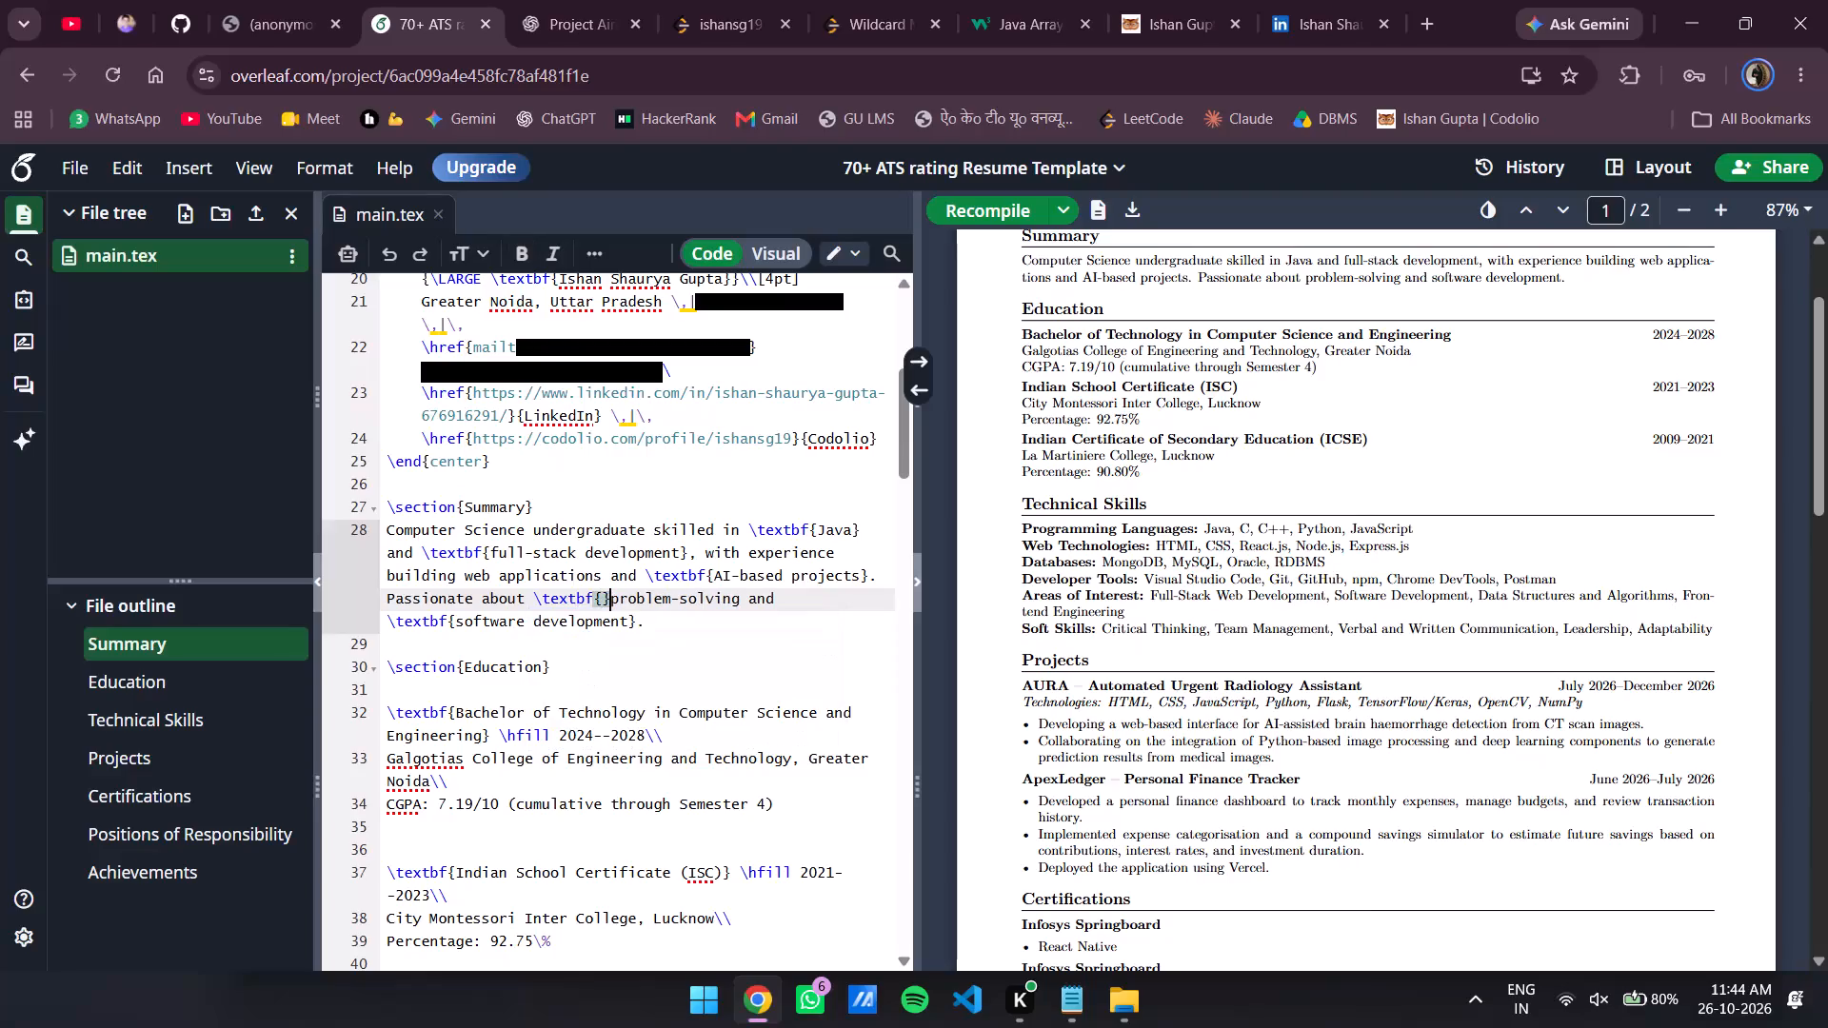
key("BackSpace")
key("Right")
key("Right")
key("Right")
key("Right")
key("Right")
key("Right")
key("Right")
key("Right")
key("Right")
key("Right")
key("Right")
key("Right")
key("Right")
key("Right")
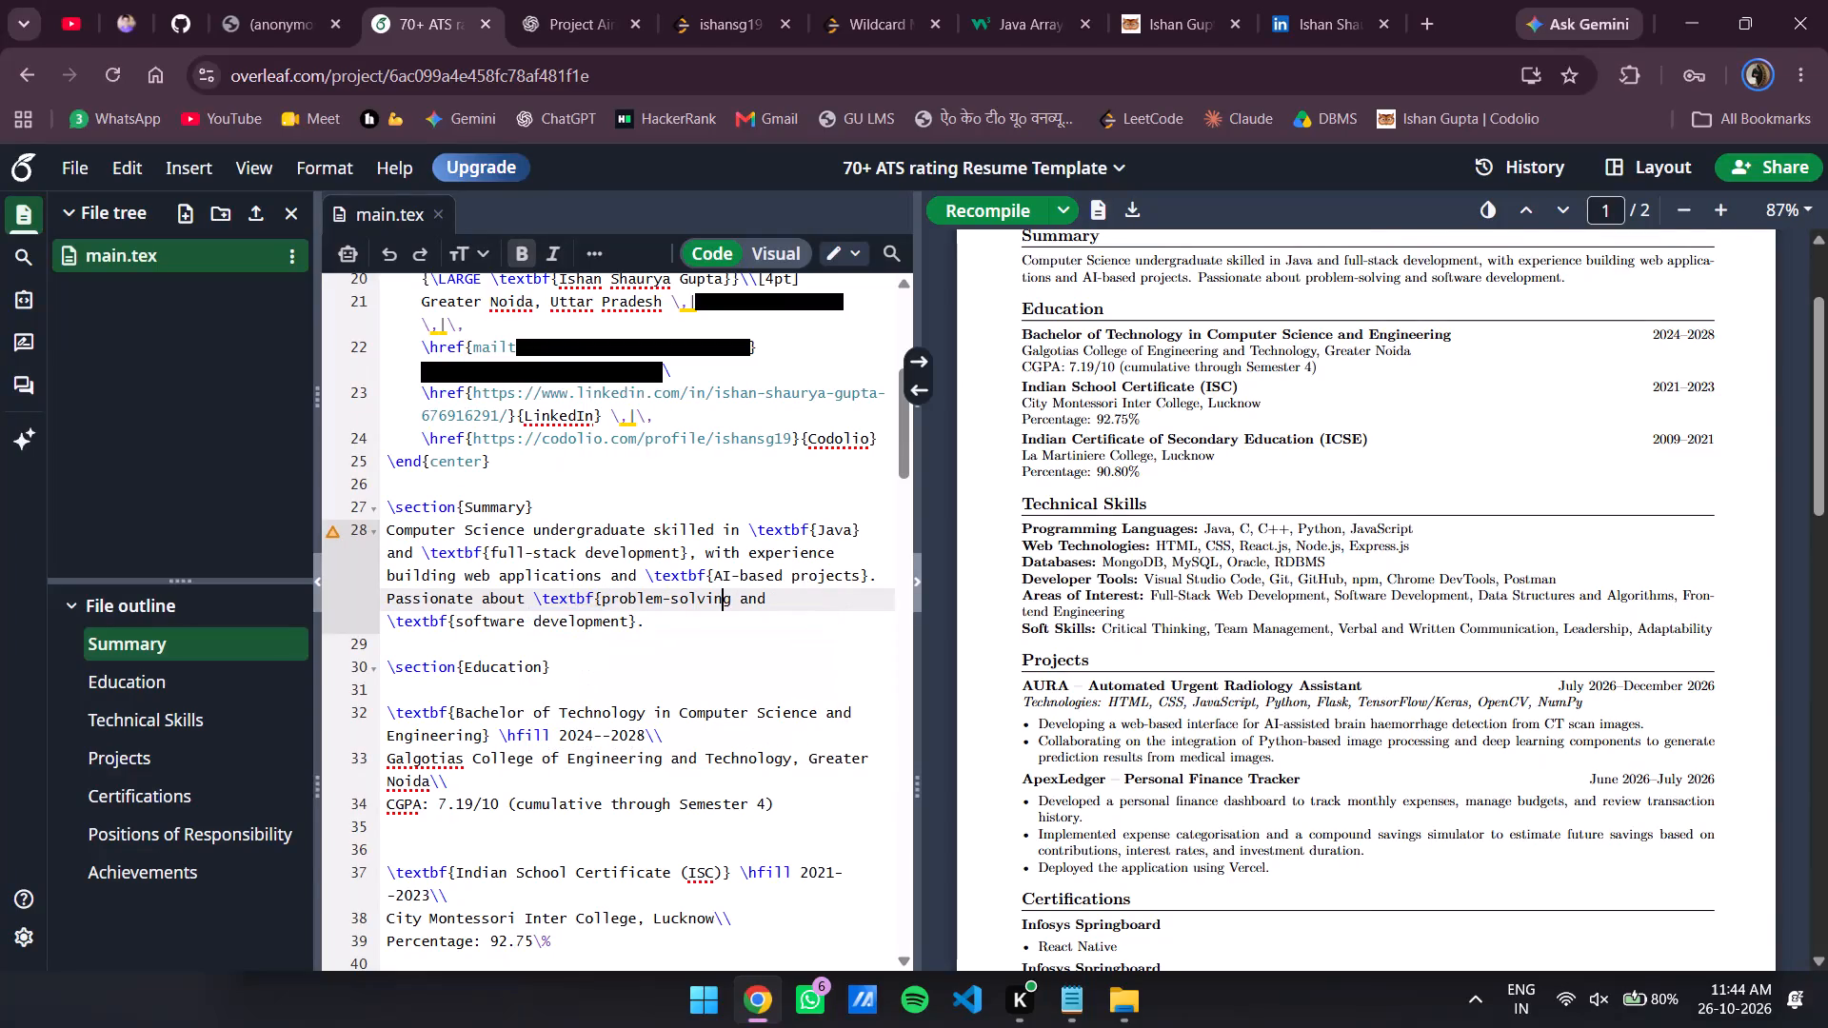
key("Right")
key("shift+braceright")
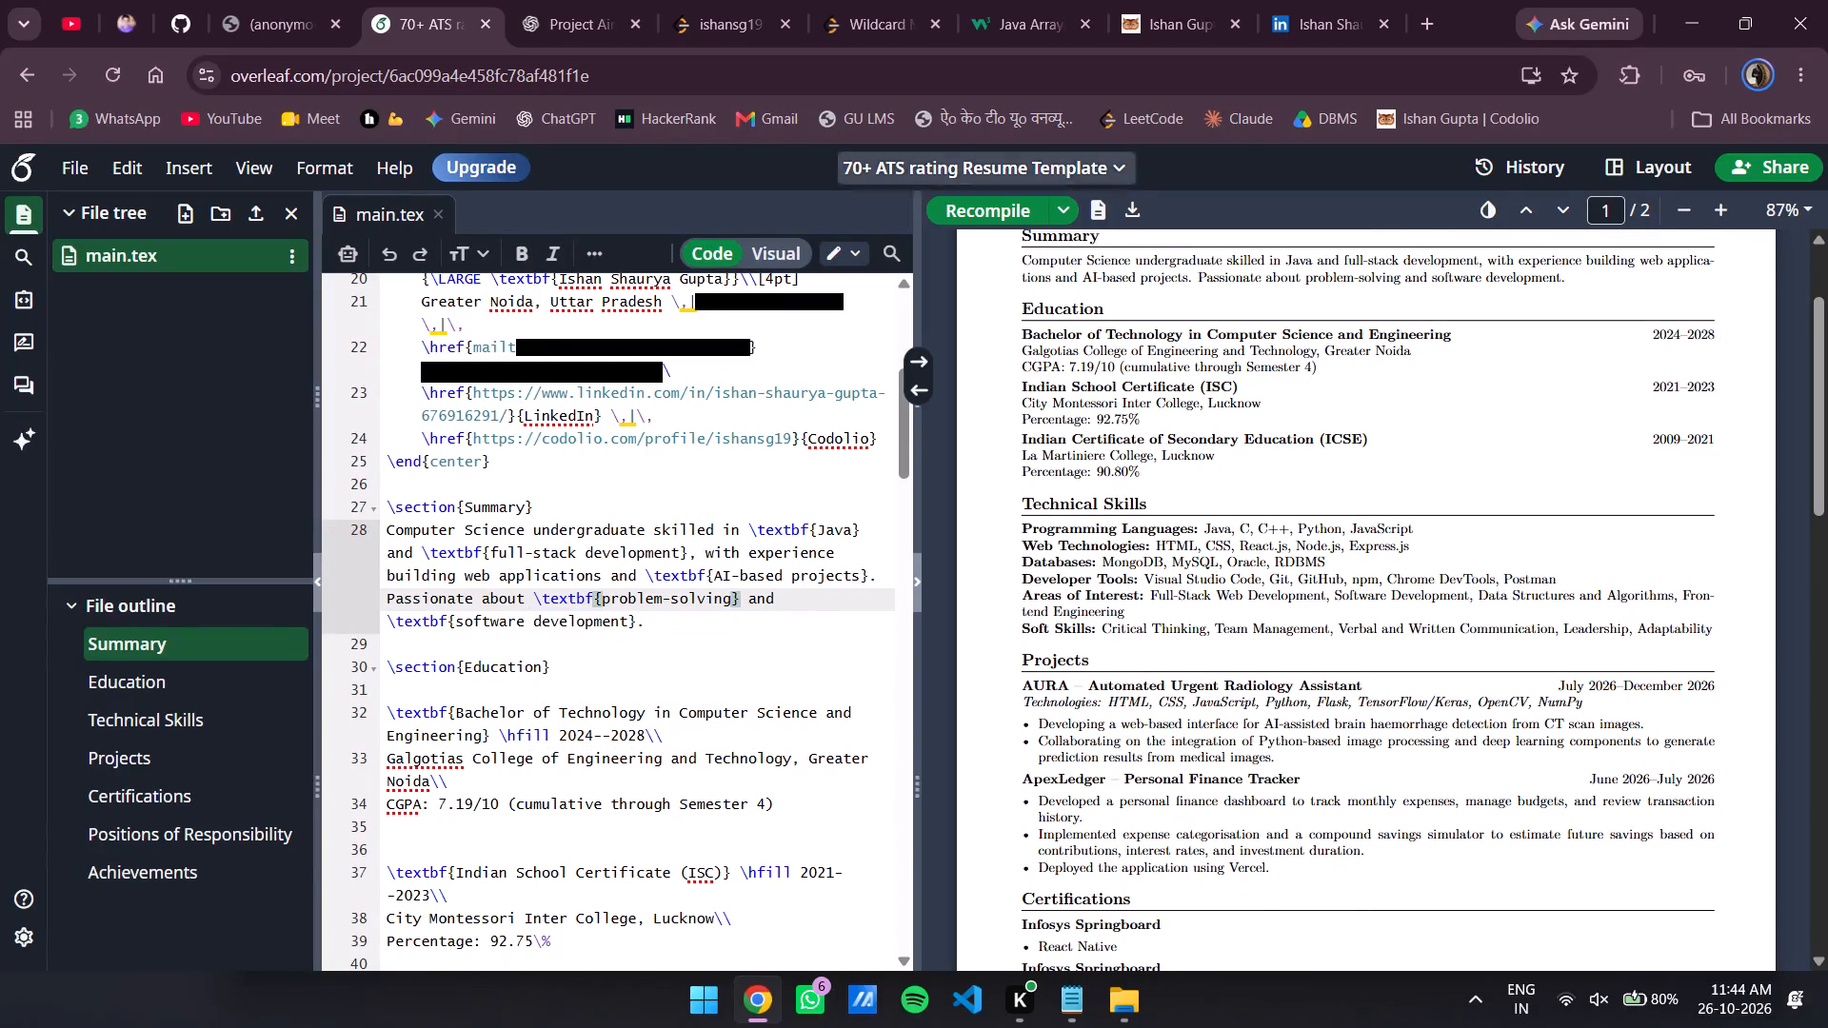
Recompile the resume and check the bold words in the Summary of the compiled preview.
left_click(964, 207)
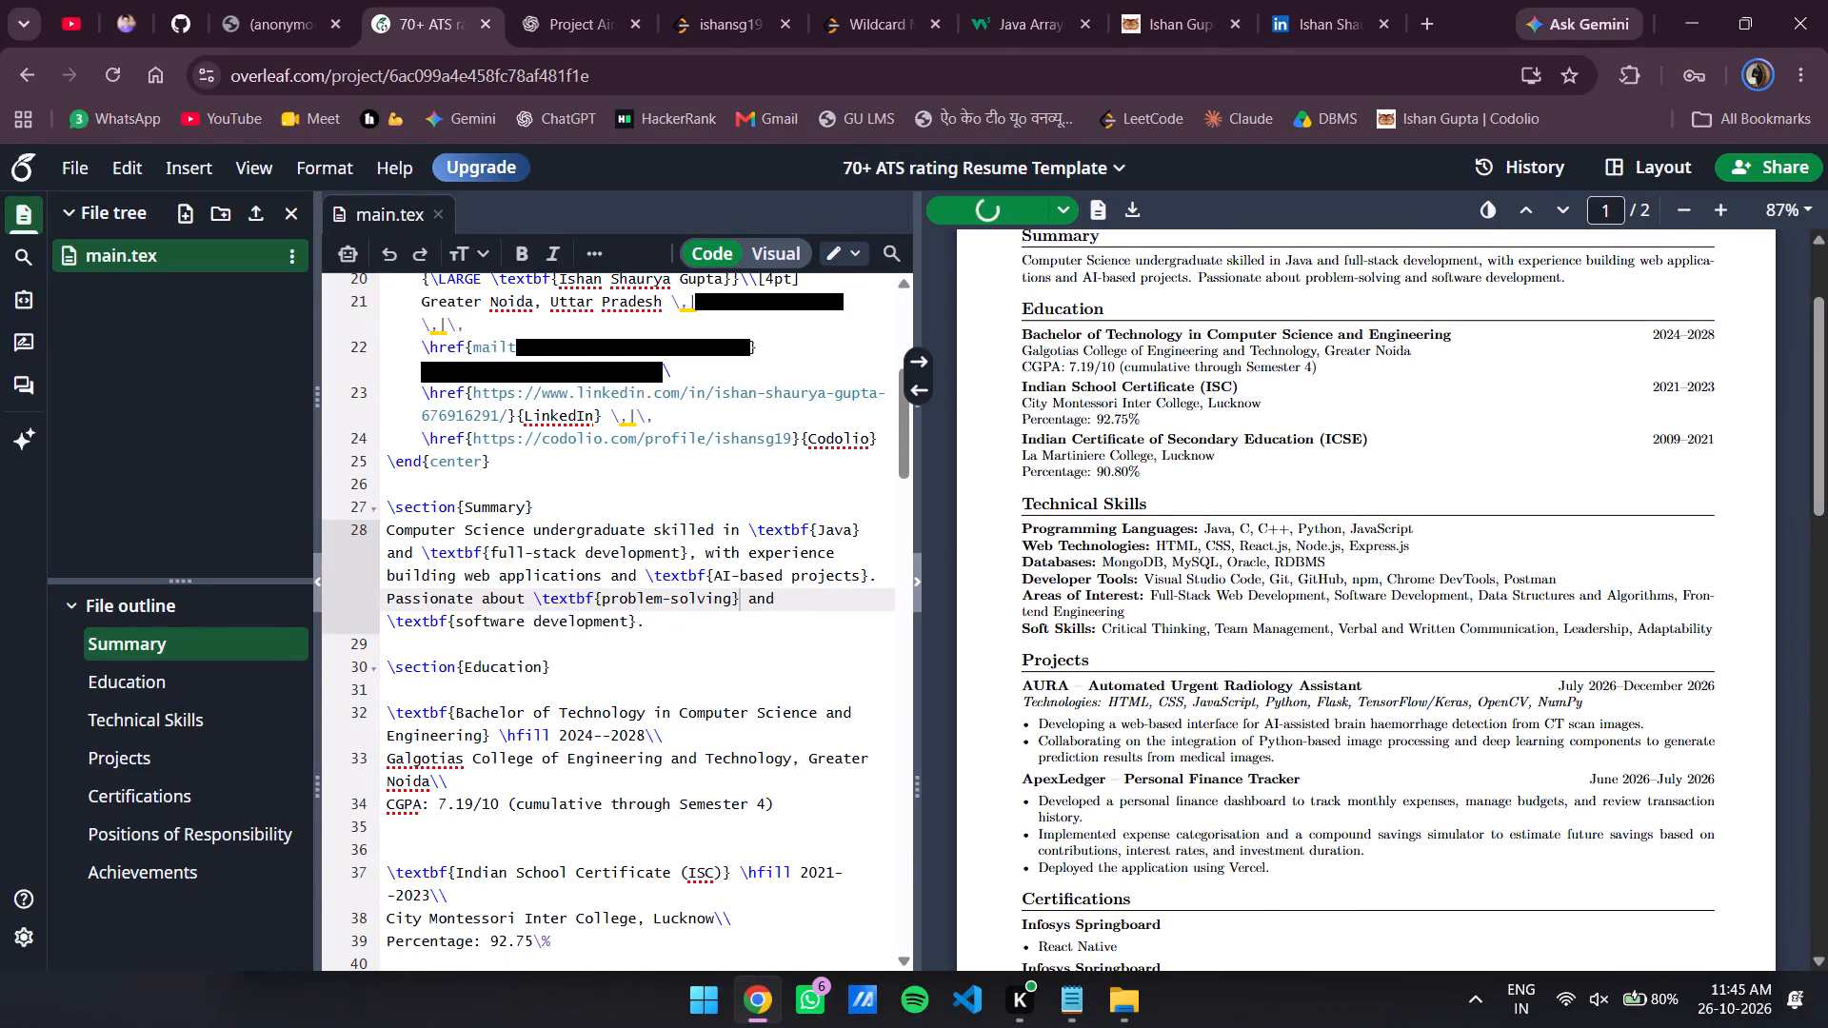
scroll(1417, 425, "up", 1)
scroll(1440, 536, "up", 1)
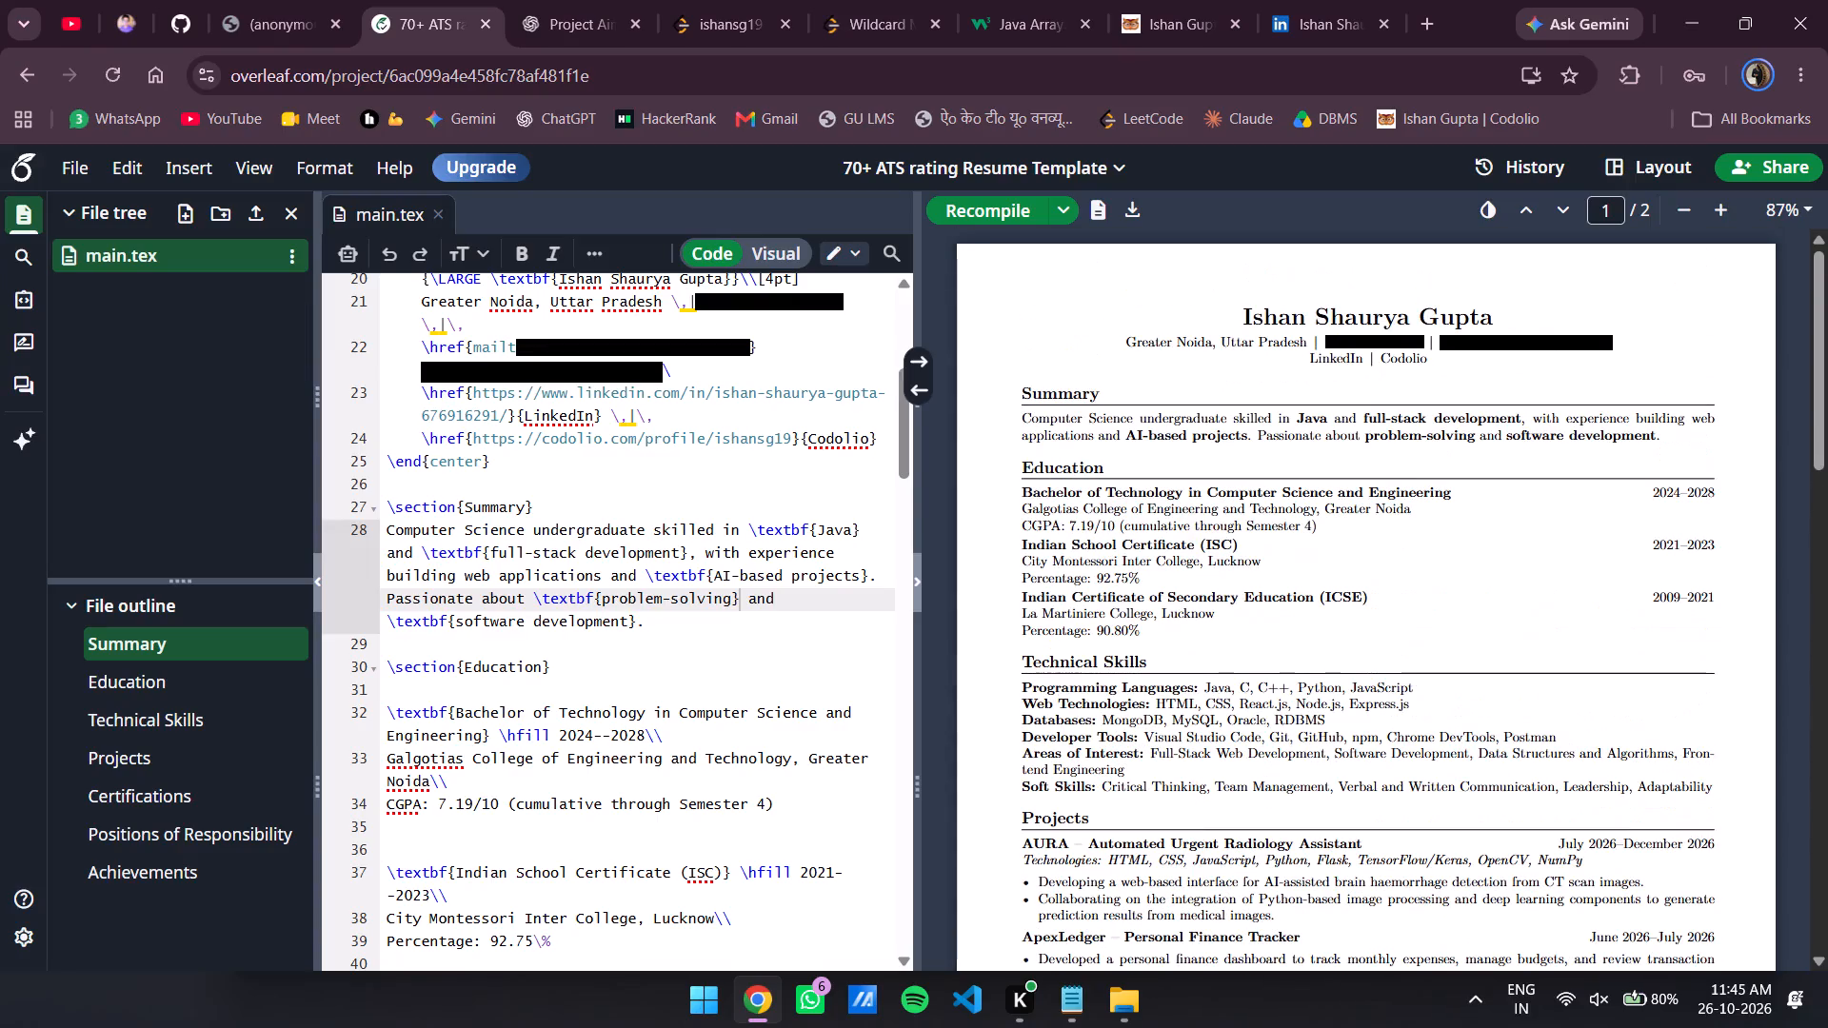
scroll(670, 678, "up", 1)
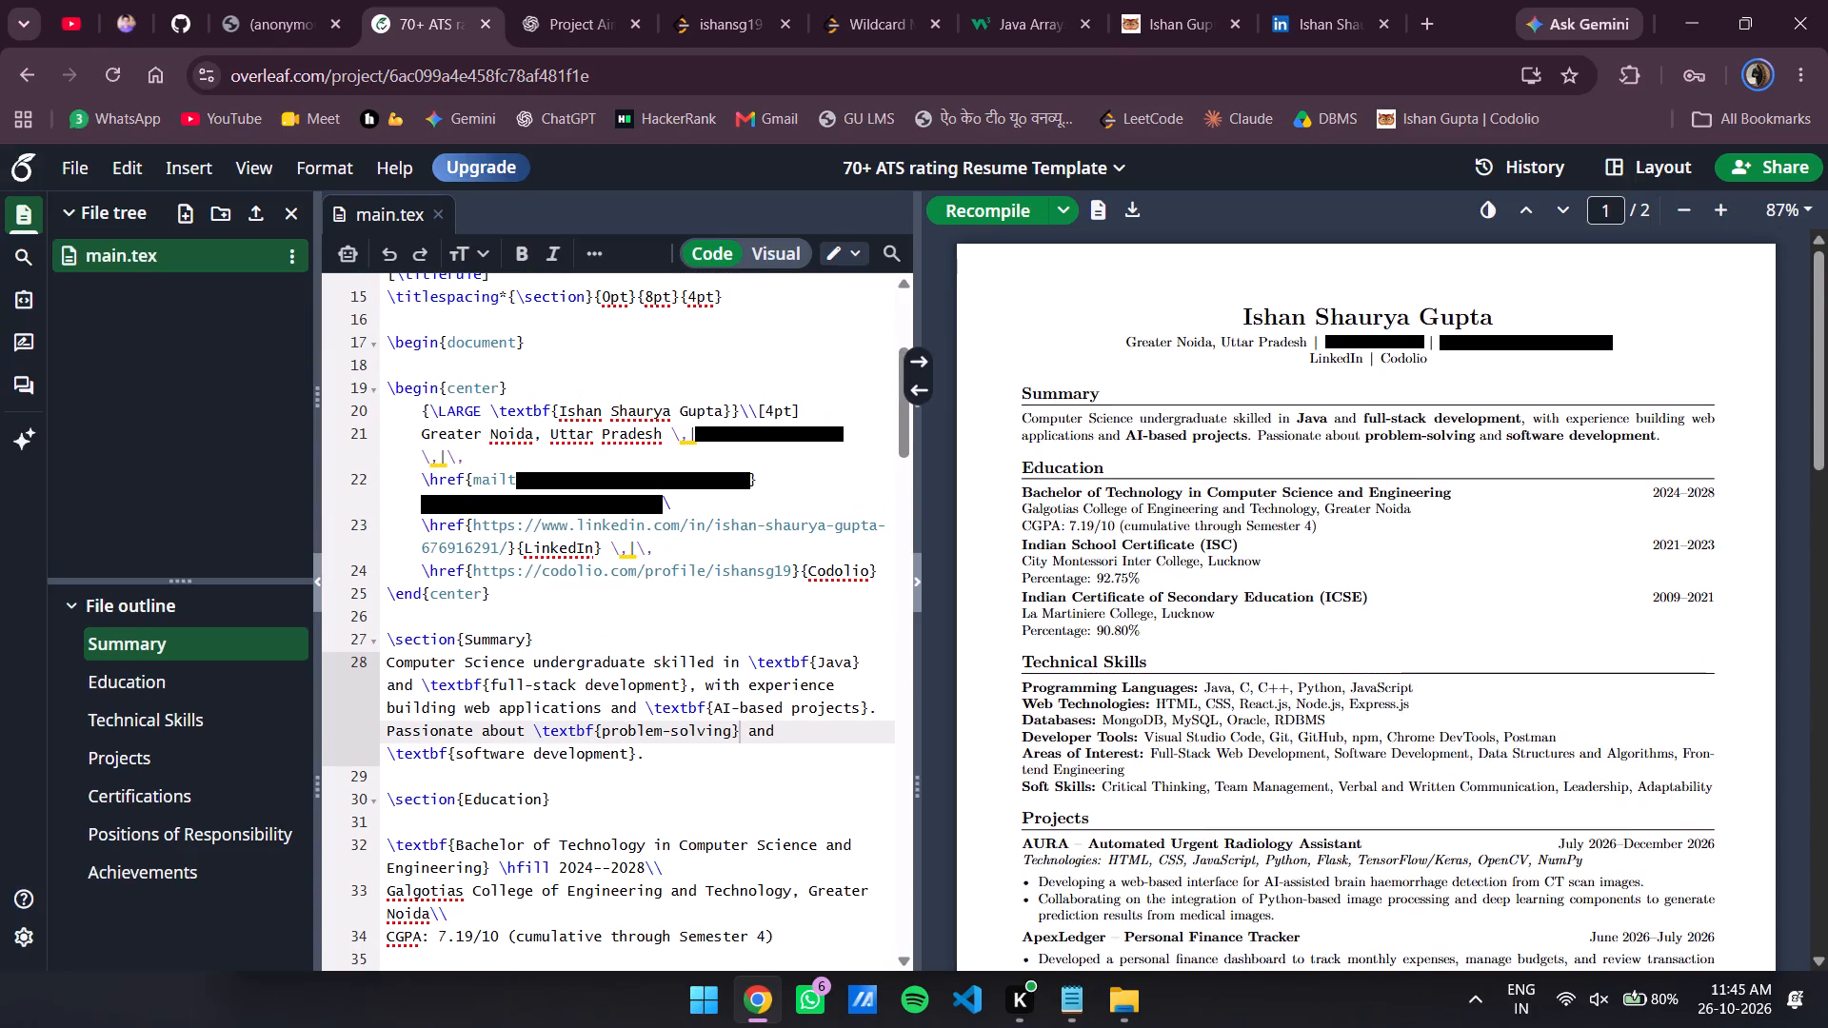
Wrap the opening words of the Summary in bold as \textbf{Computer Science undergraduate}.
left_click(390, 662)
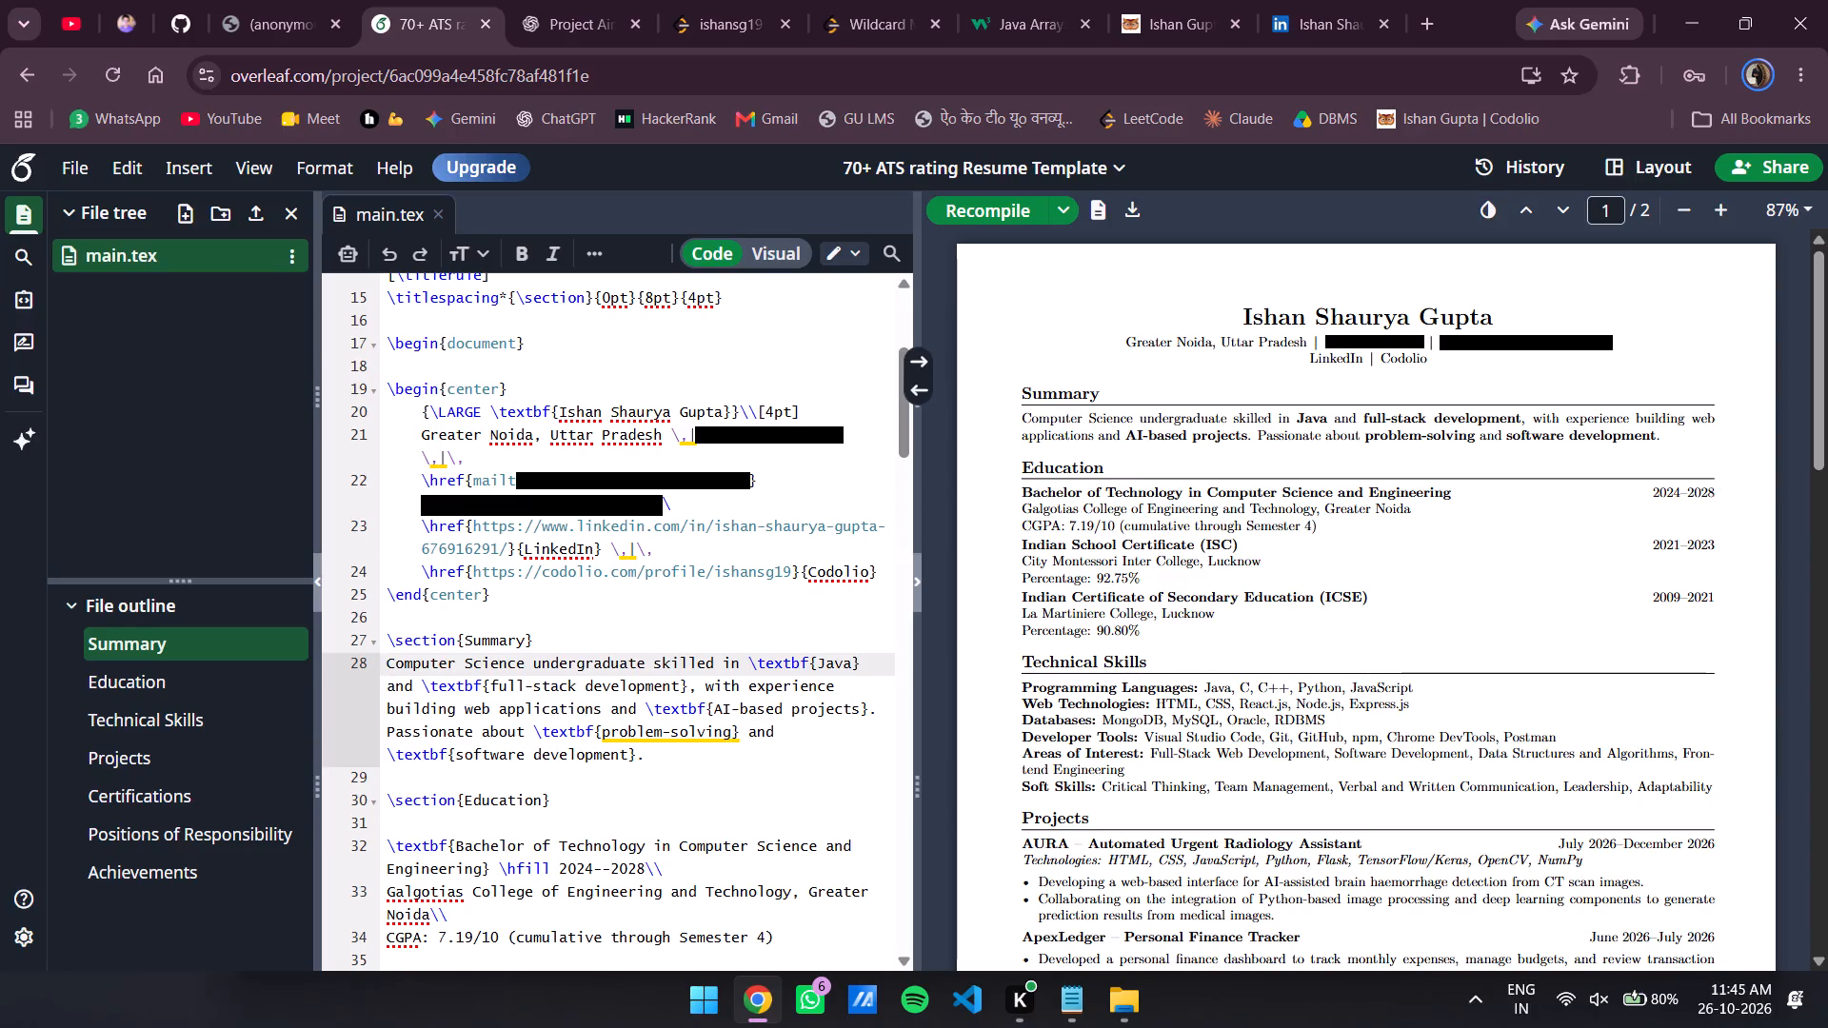
type("\\text")
key("Tab")
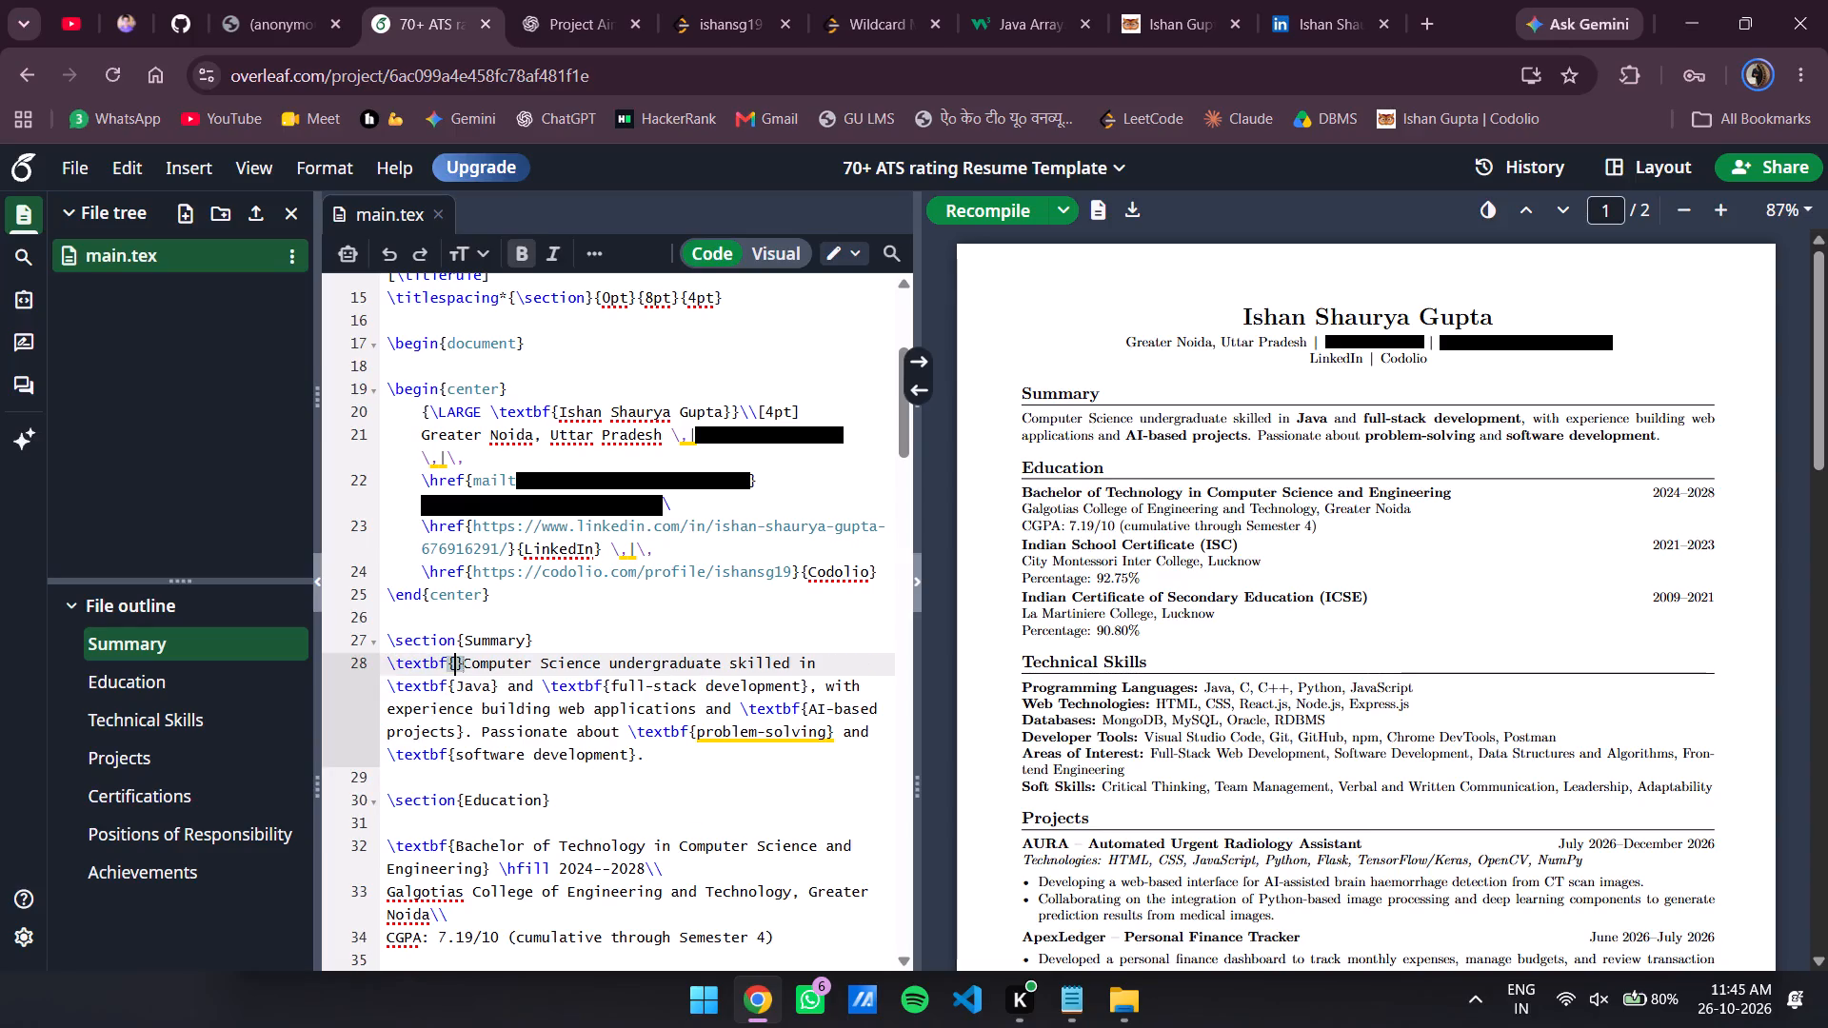
key("Right")
key("BackSpace")
key("Right")
key("Right")
key("Right")
key("Right")
key("Right")
key("Right")
key("Right")
key("Right")
key("Right")
key("Right")
key("Right")
key("Right")
key("Right")
key("Right")
key("Right")
key("Right")
key("Right")
key("Right")
key("Right")
key("Right")
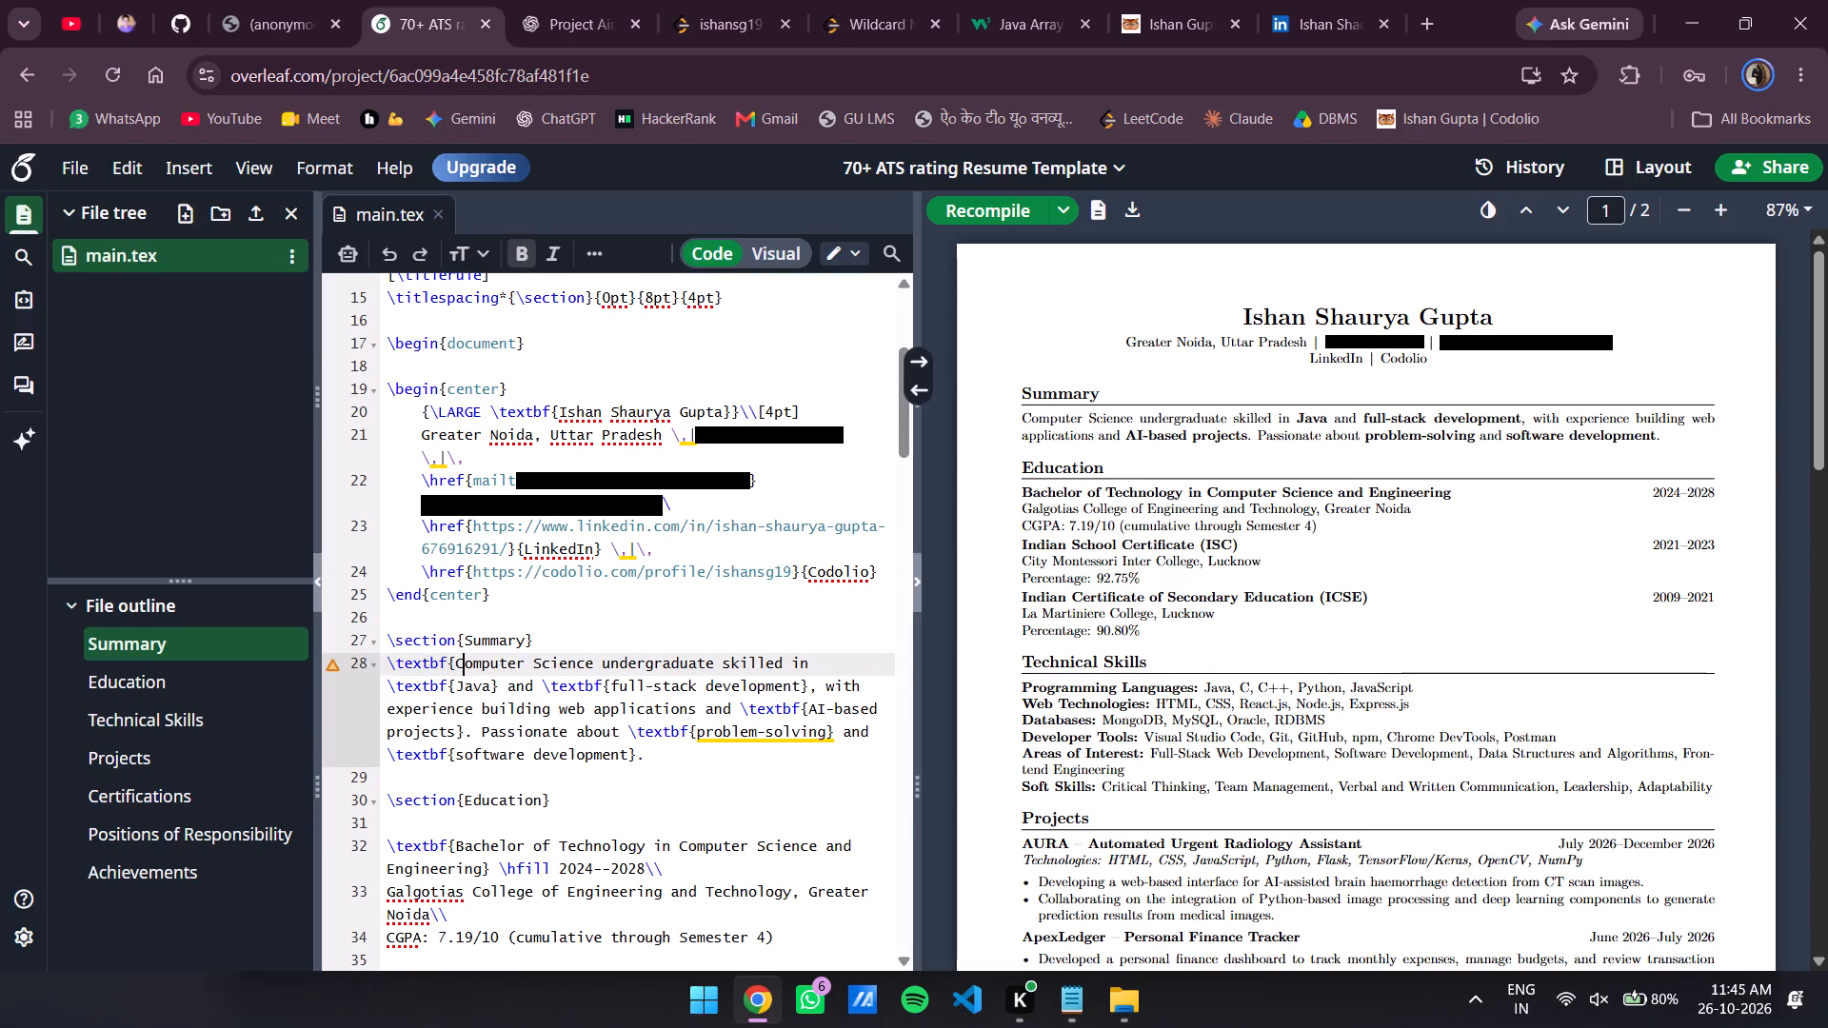
key("Right")
key("shift+braceright")
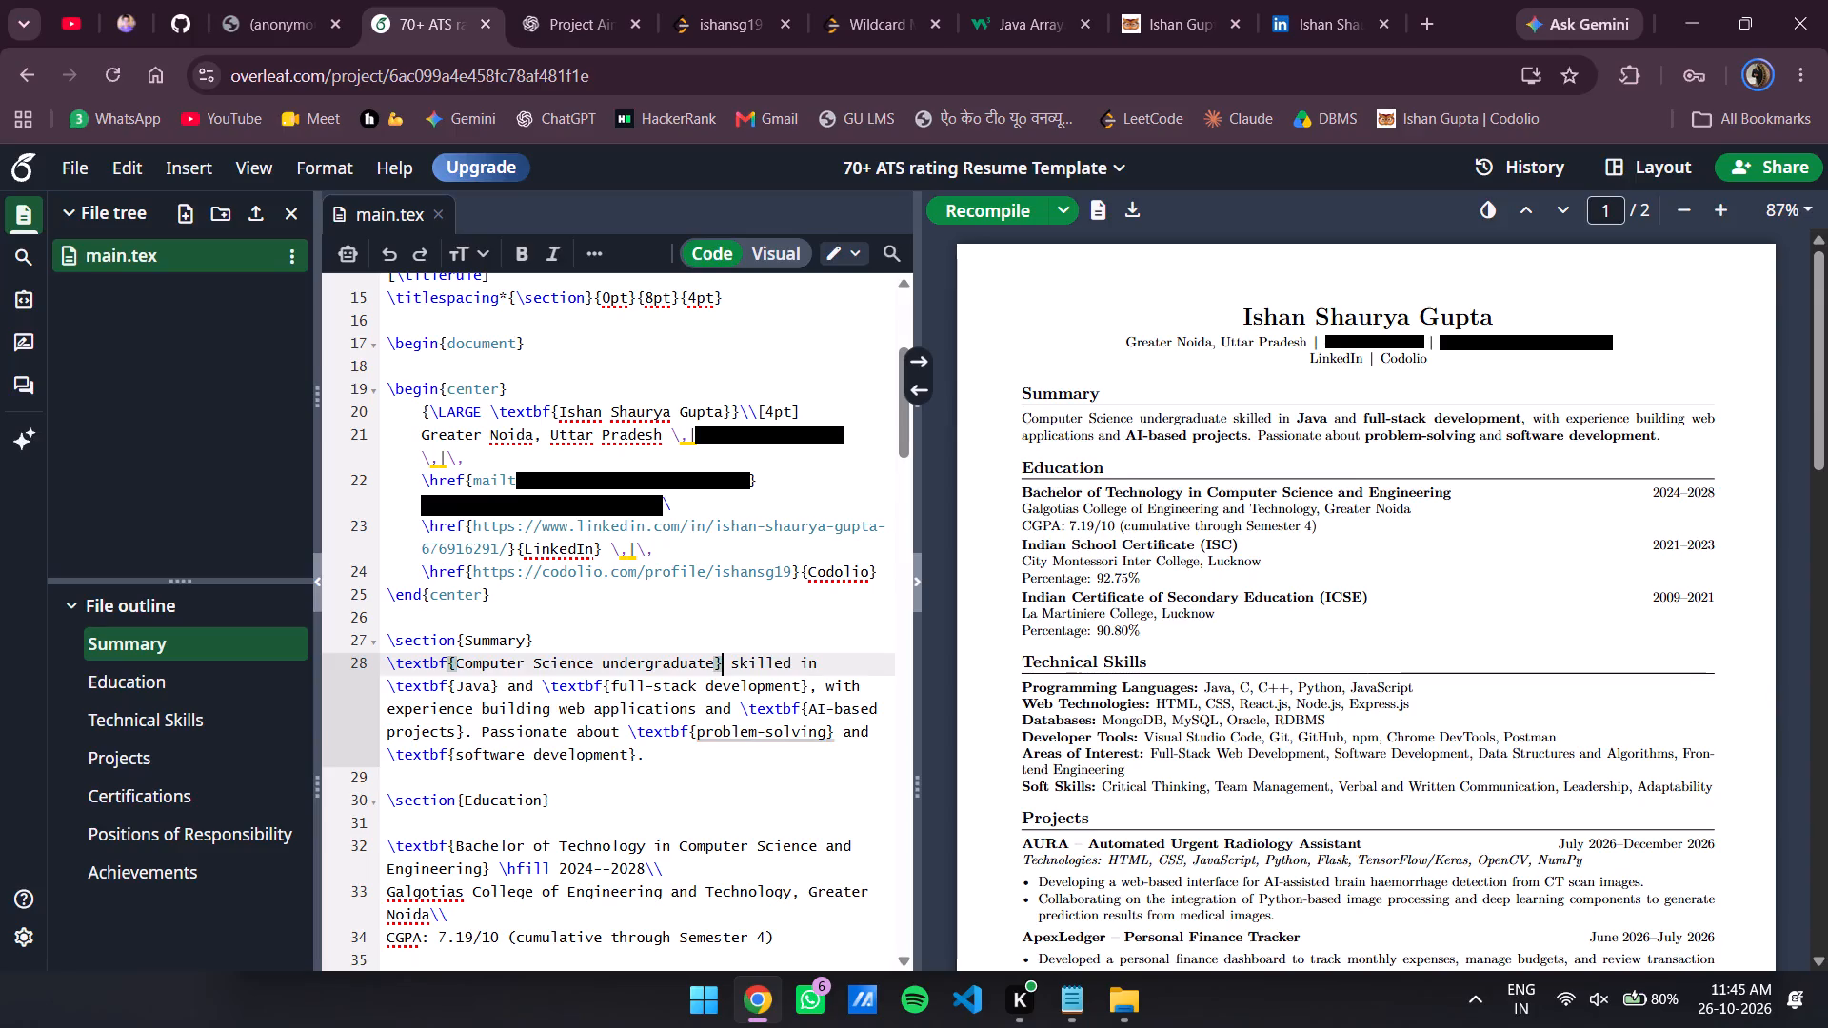
Recompile the resume and look over the sections below the Summary in the compiled preview.
left_click(998, 223)
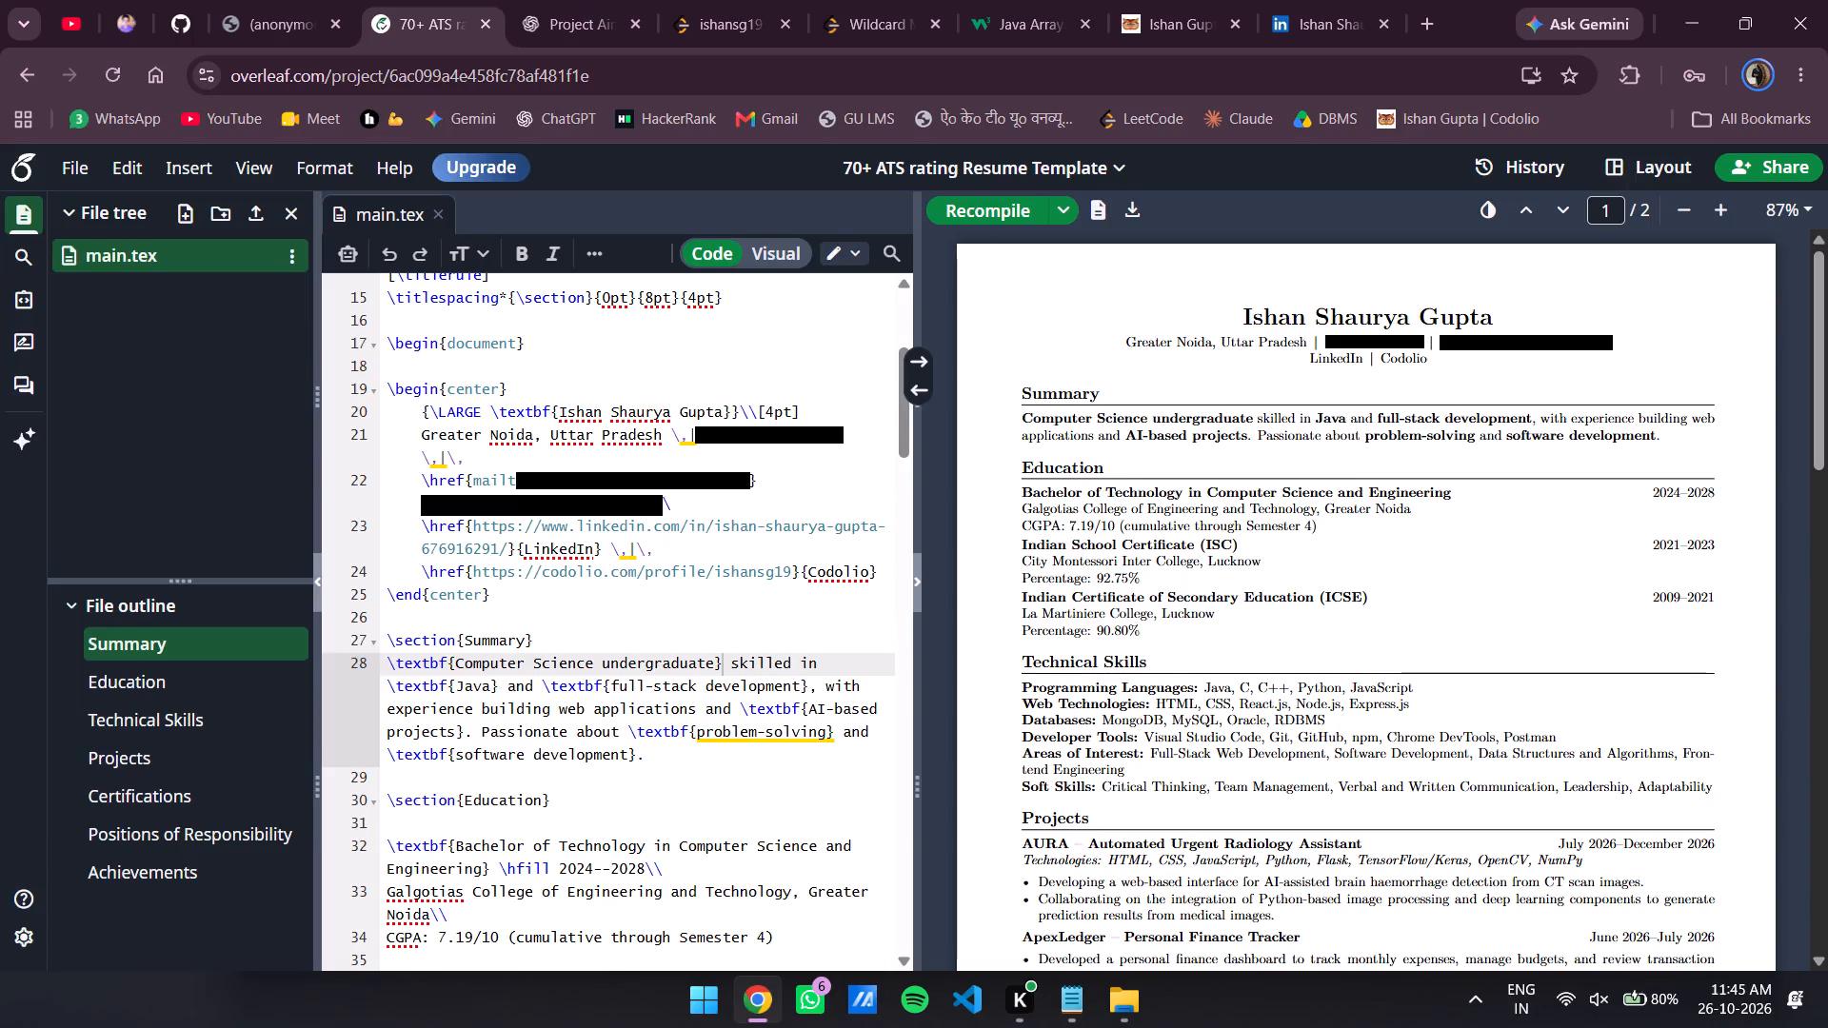
scroll(1401, 563, "down", 2)
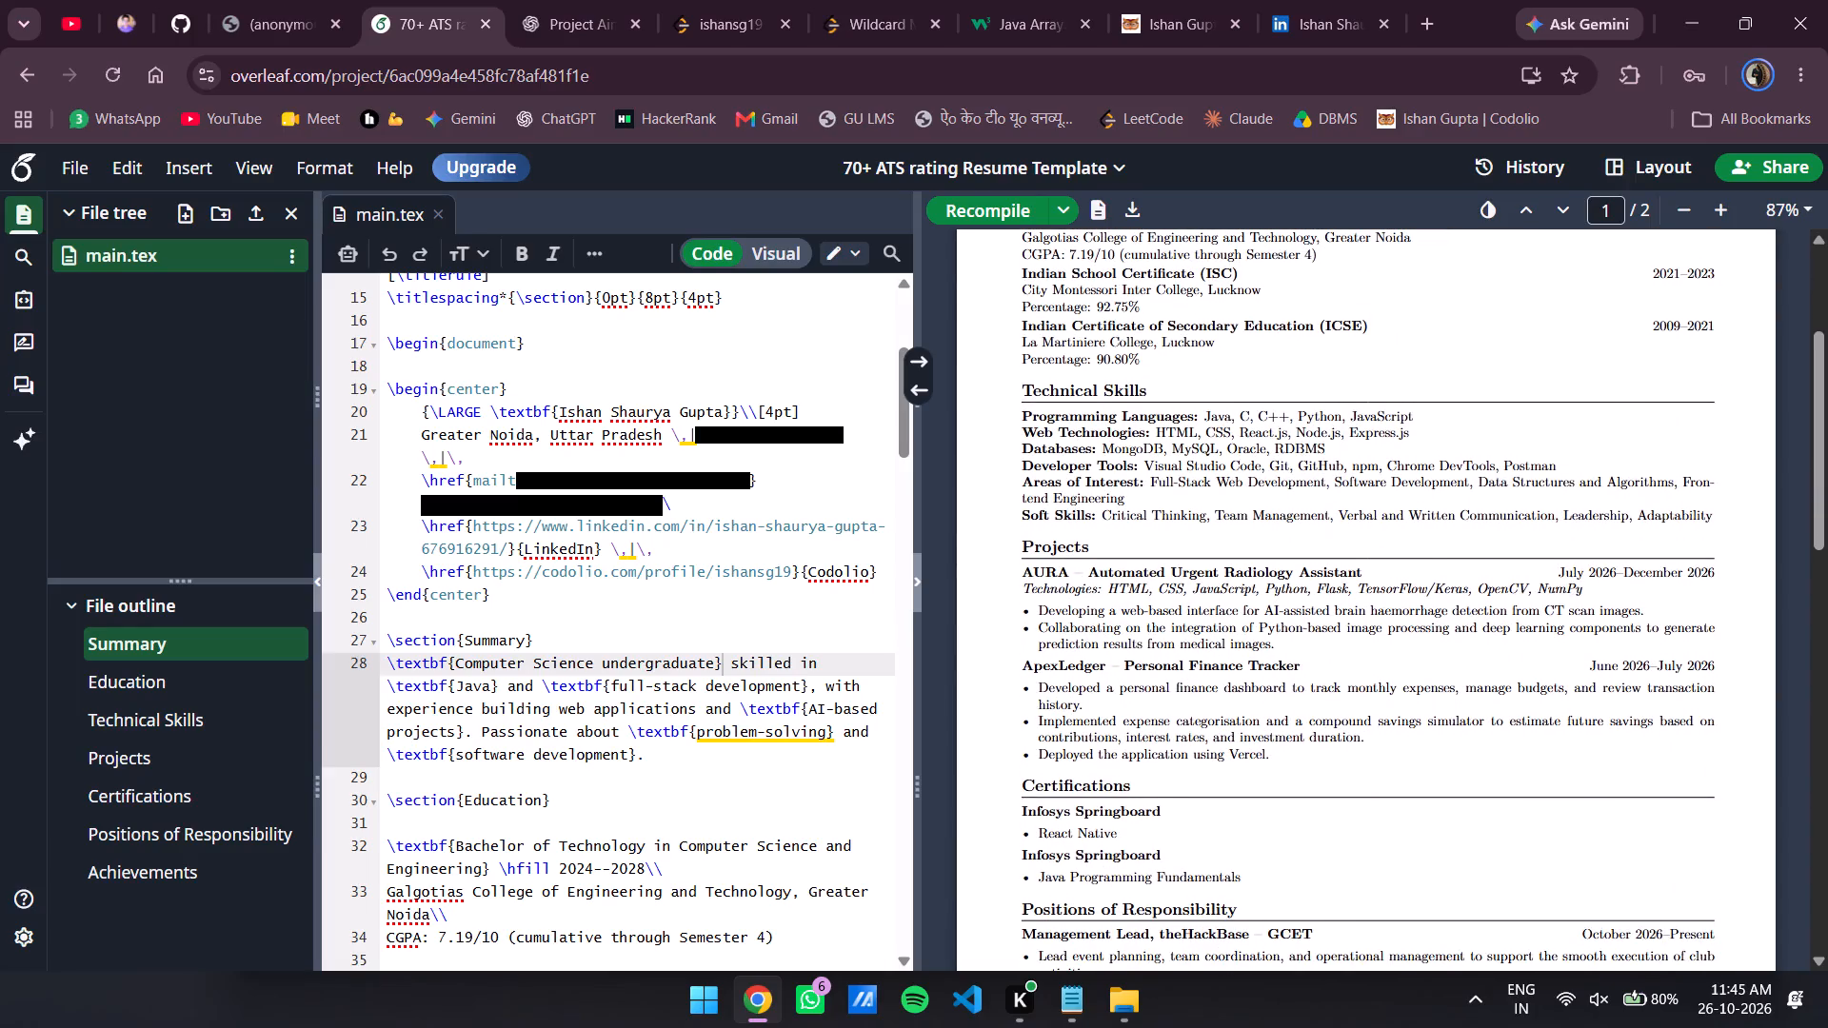
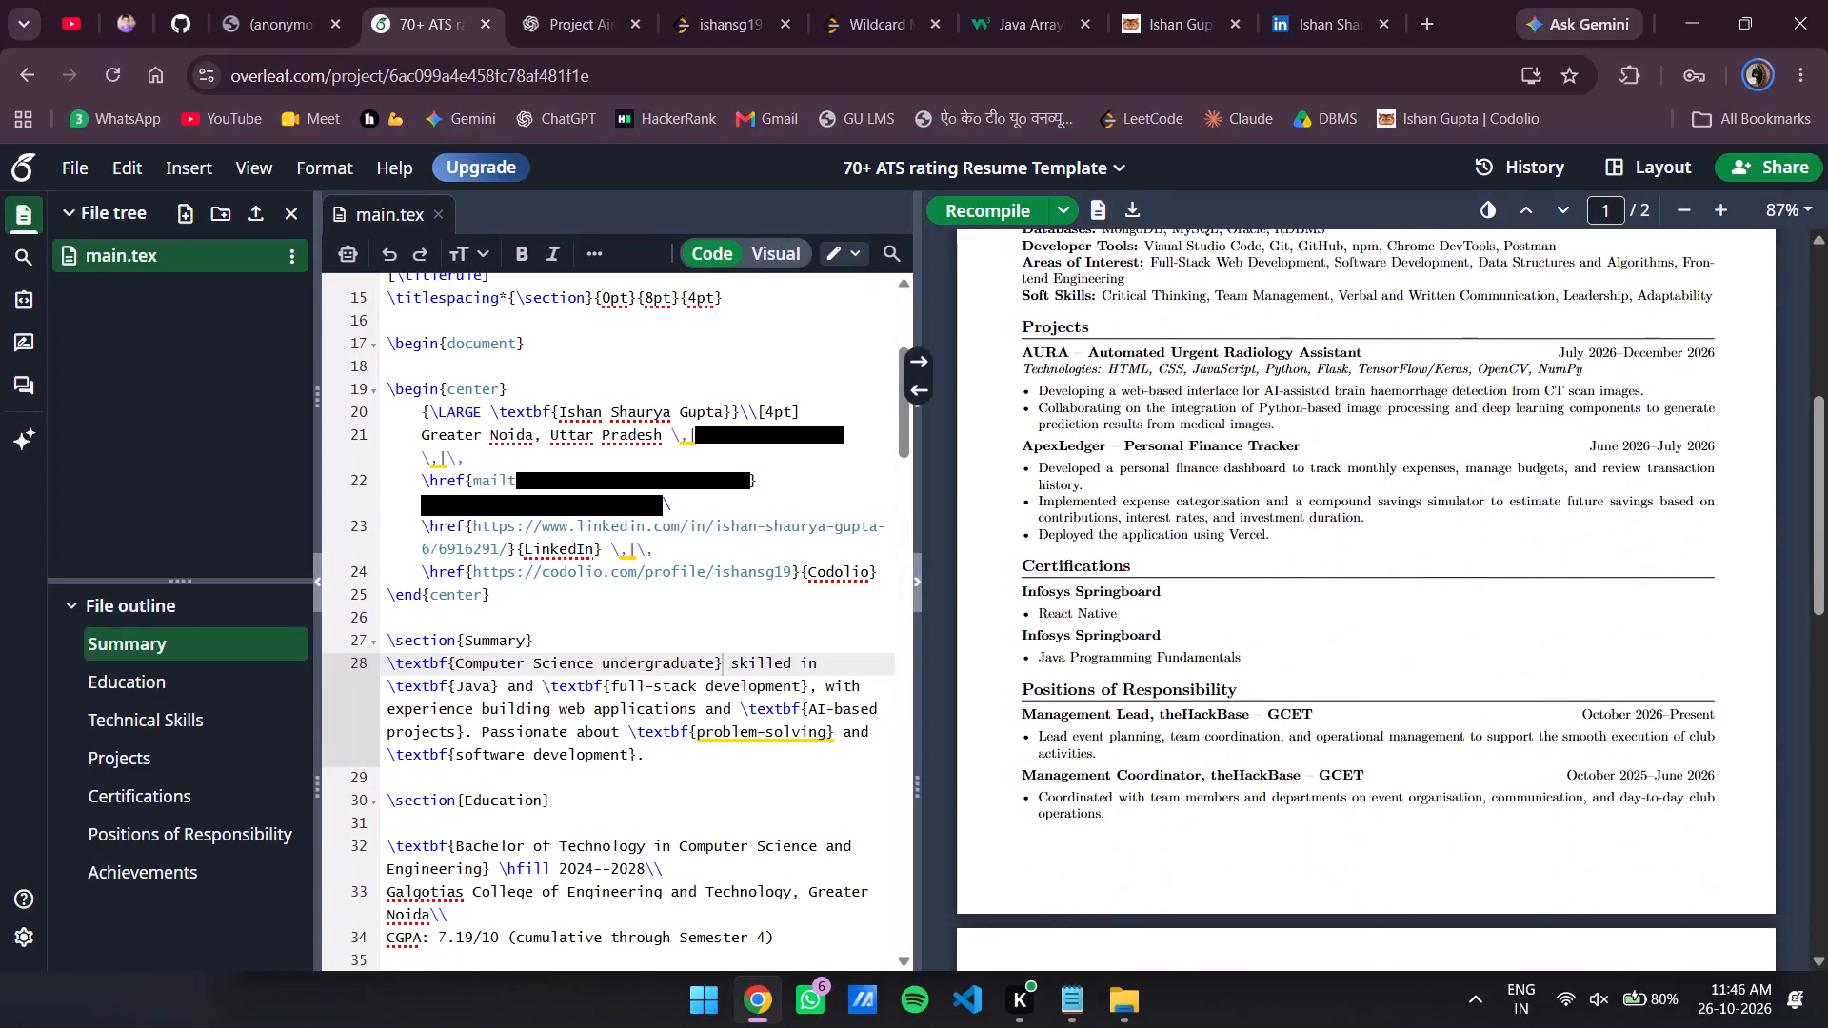
Look over the Certifications, Positions of Responsibility and Achievements sections in the compiled preview.
scroll(1385, 560, "down", 1)
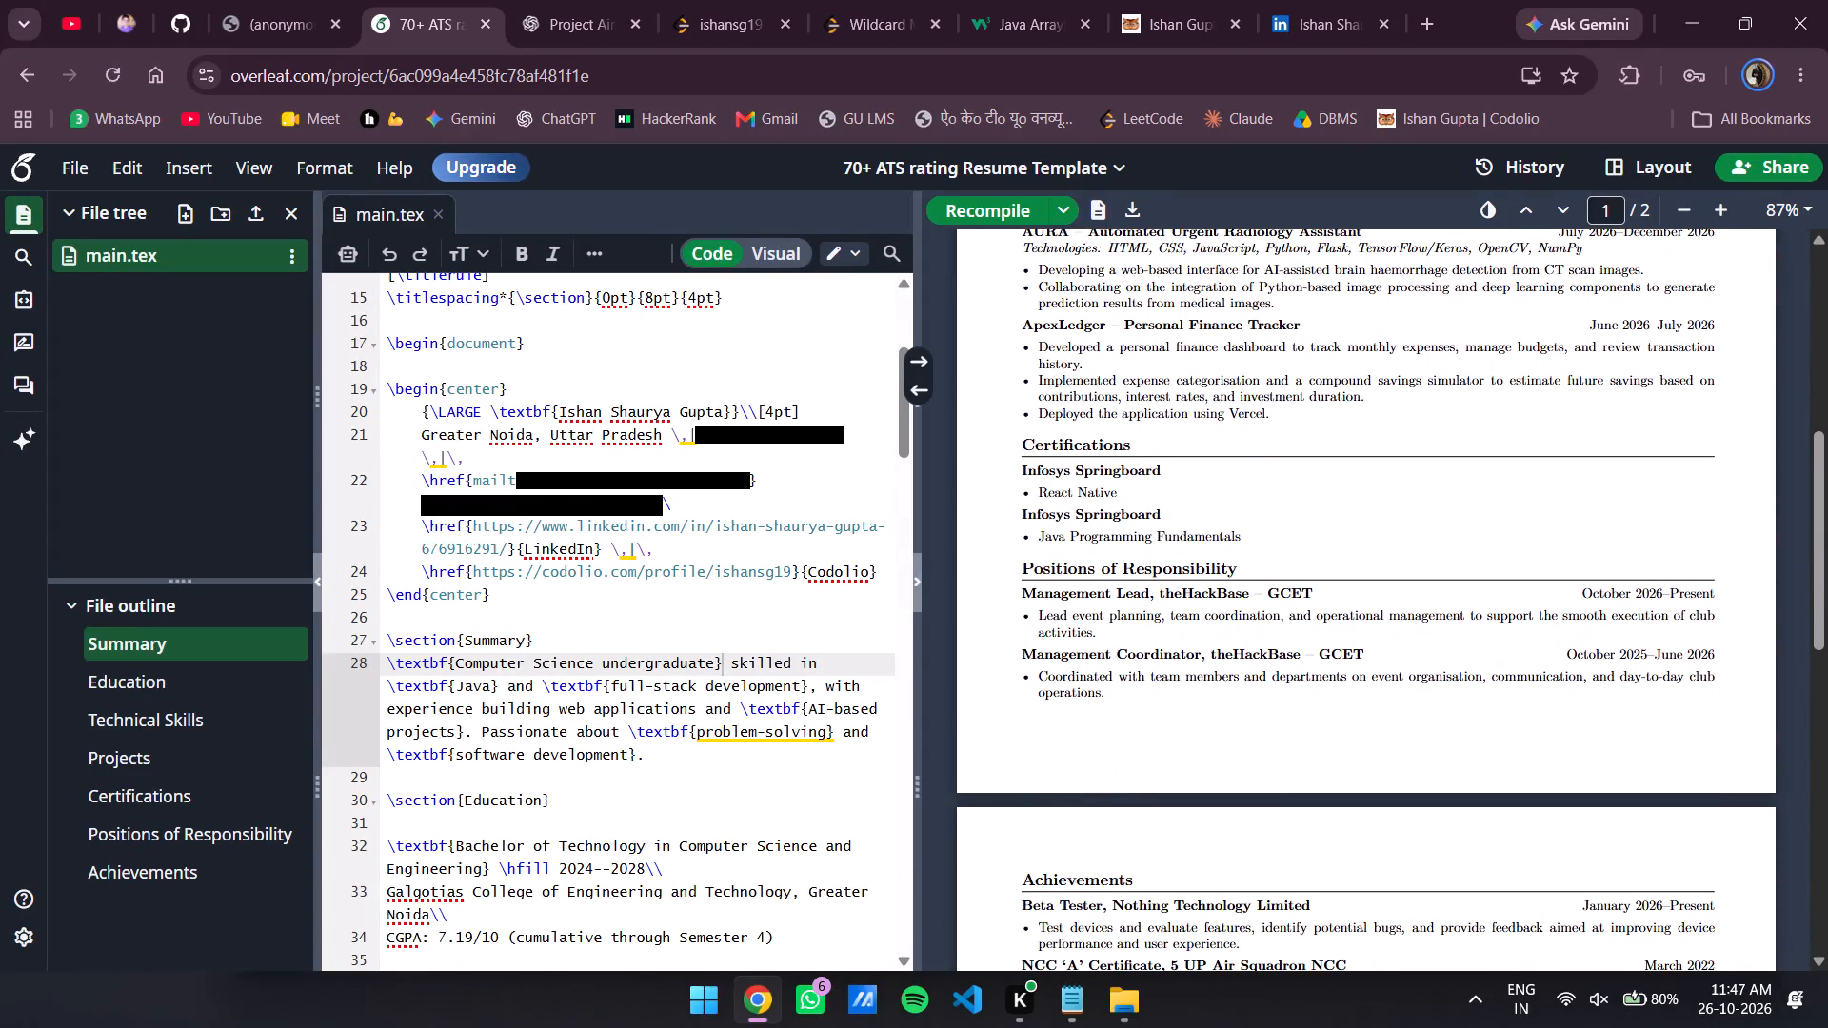
scroll(1385, 560, "down", 2)
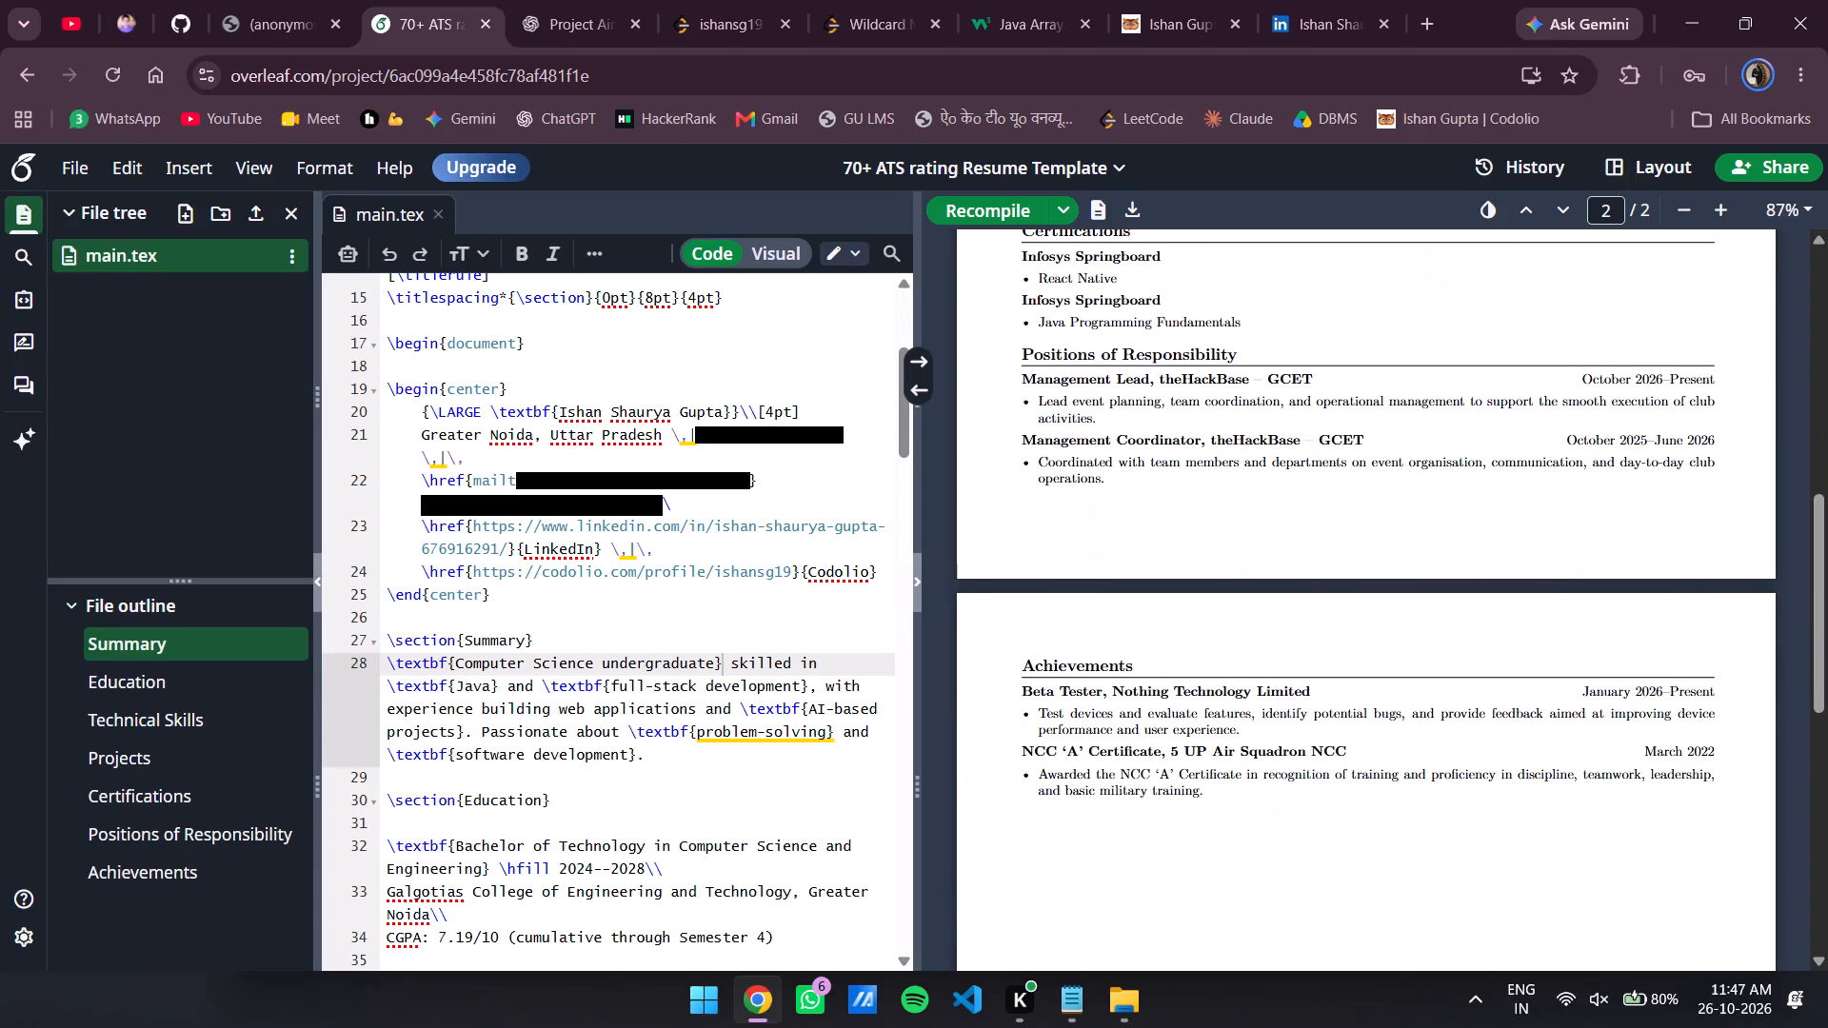
scroll(1385, 560, "down", 3)
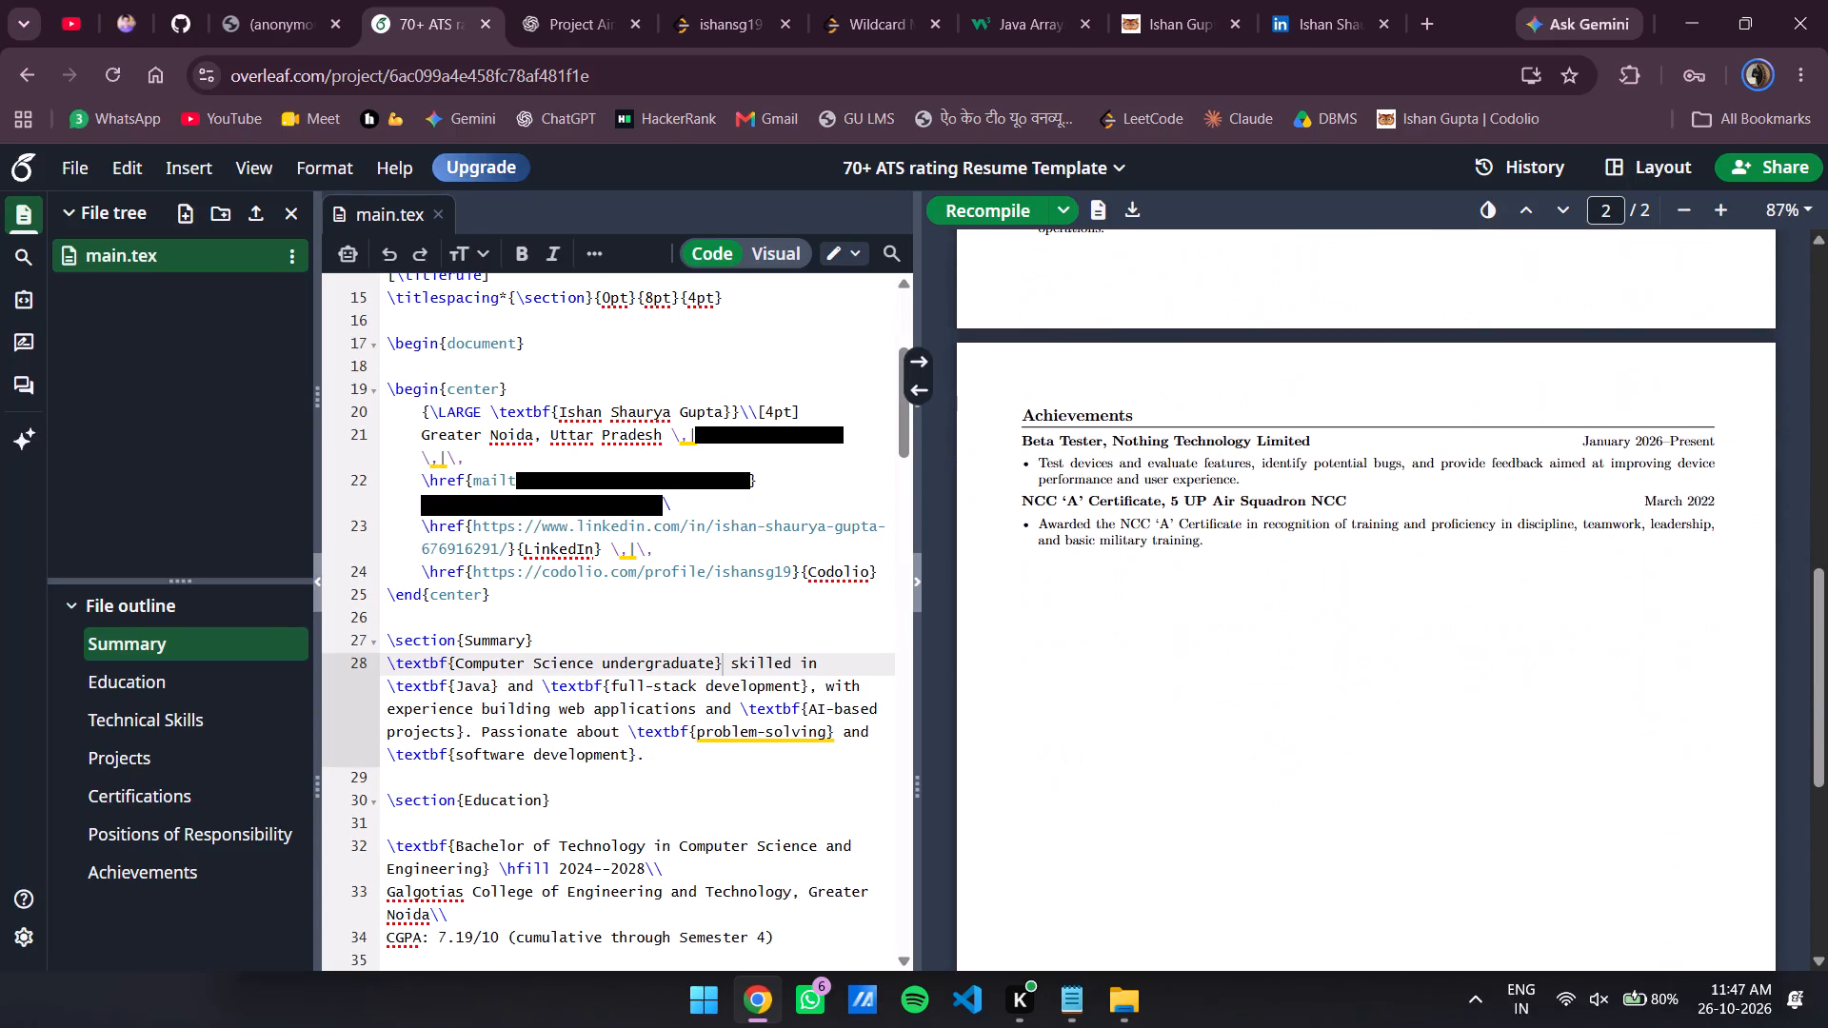
Read through the LaTeX source from the Achievements section back to the Summary and compare it with the compiled preview.
scroll(493, 815, "down", 9)
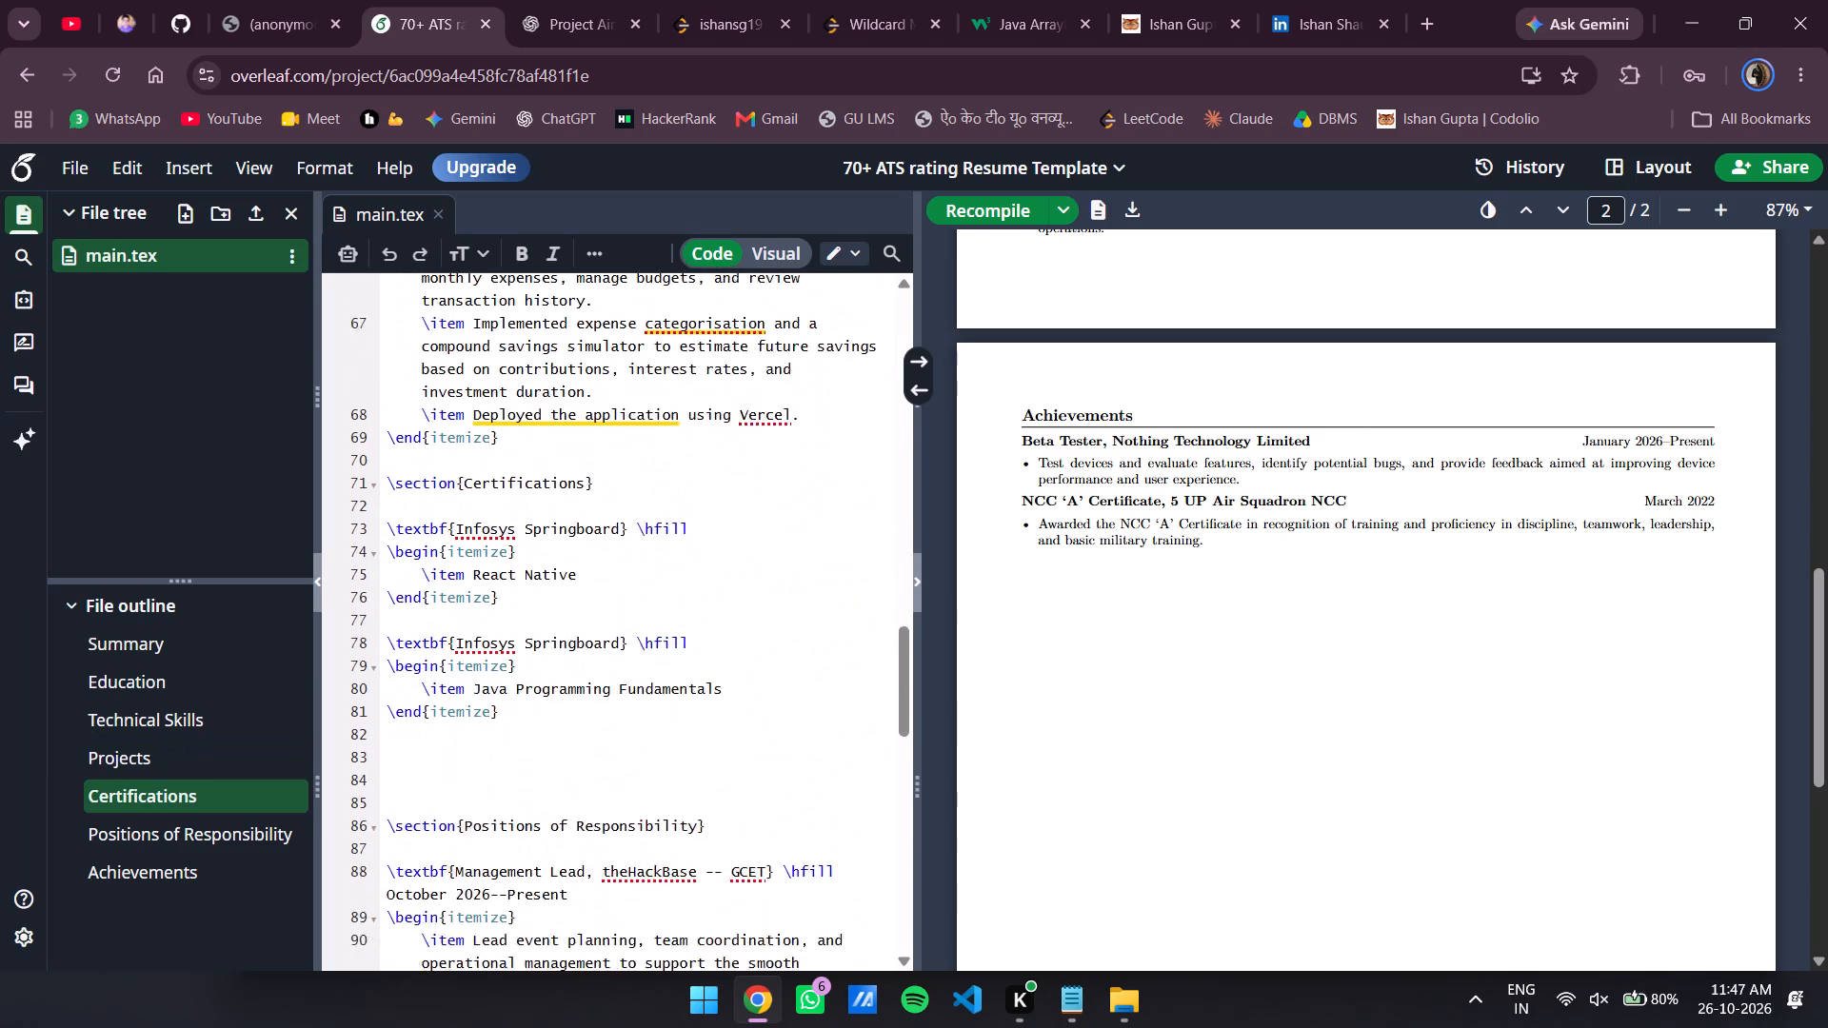
scroll(493, 815, "down", 5)
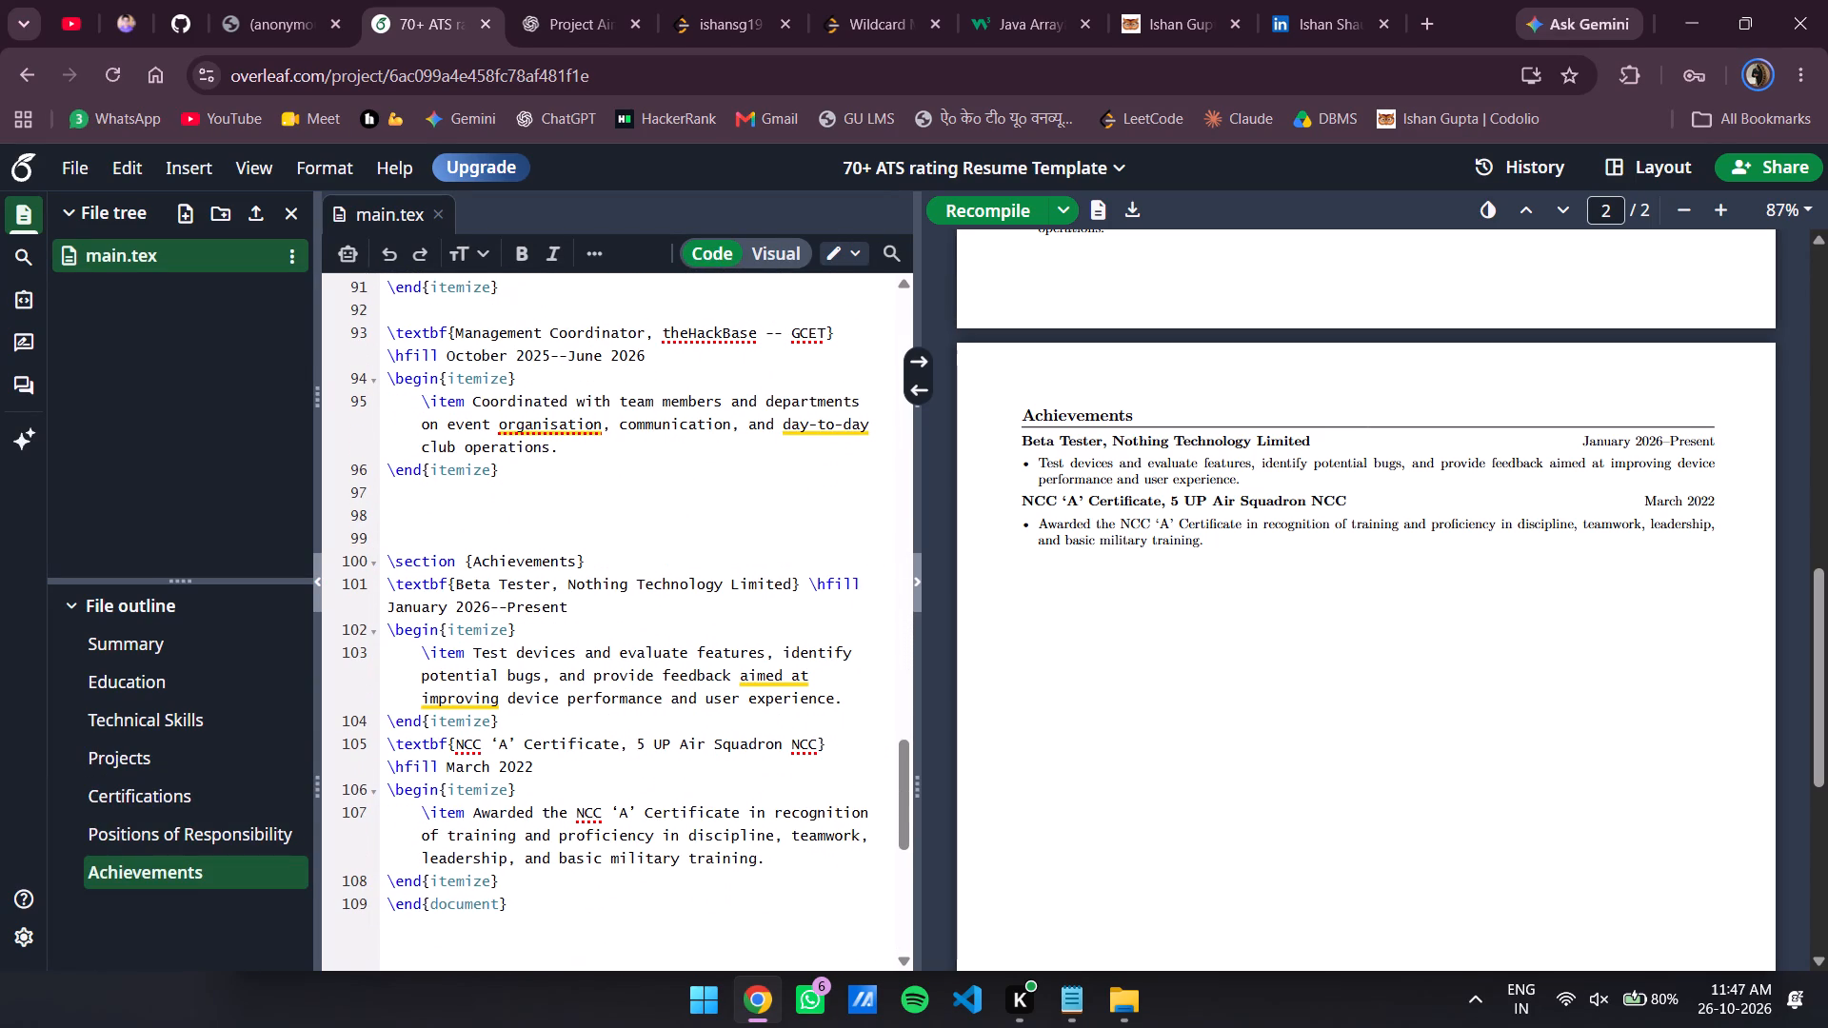
scroll(633, 515, "up", 4)
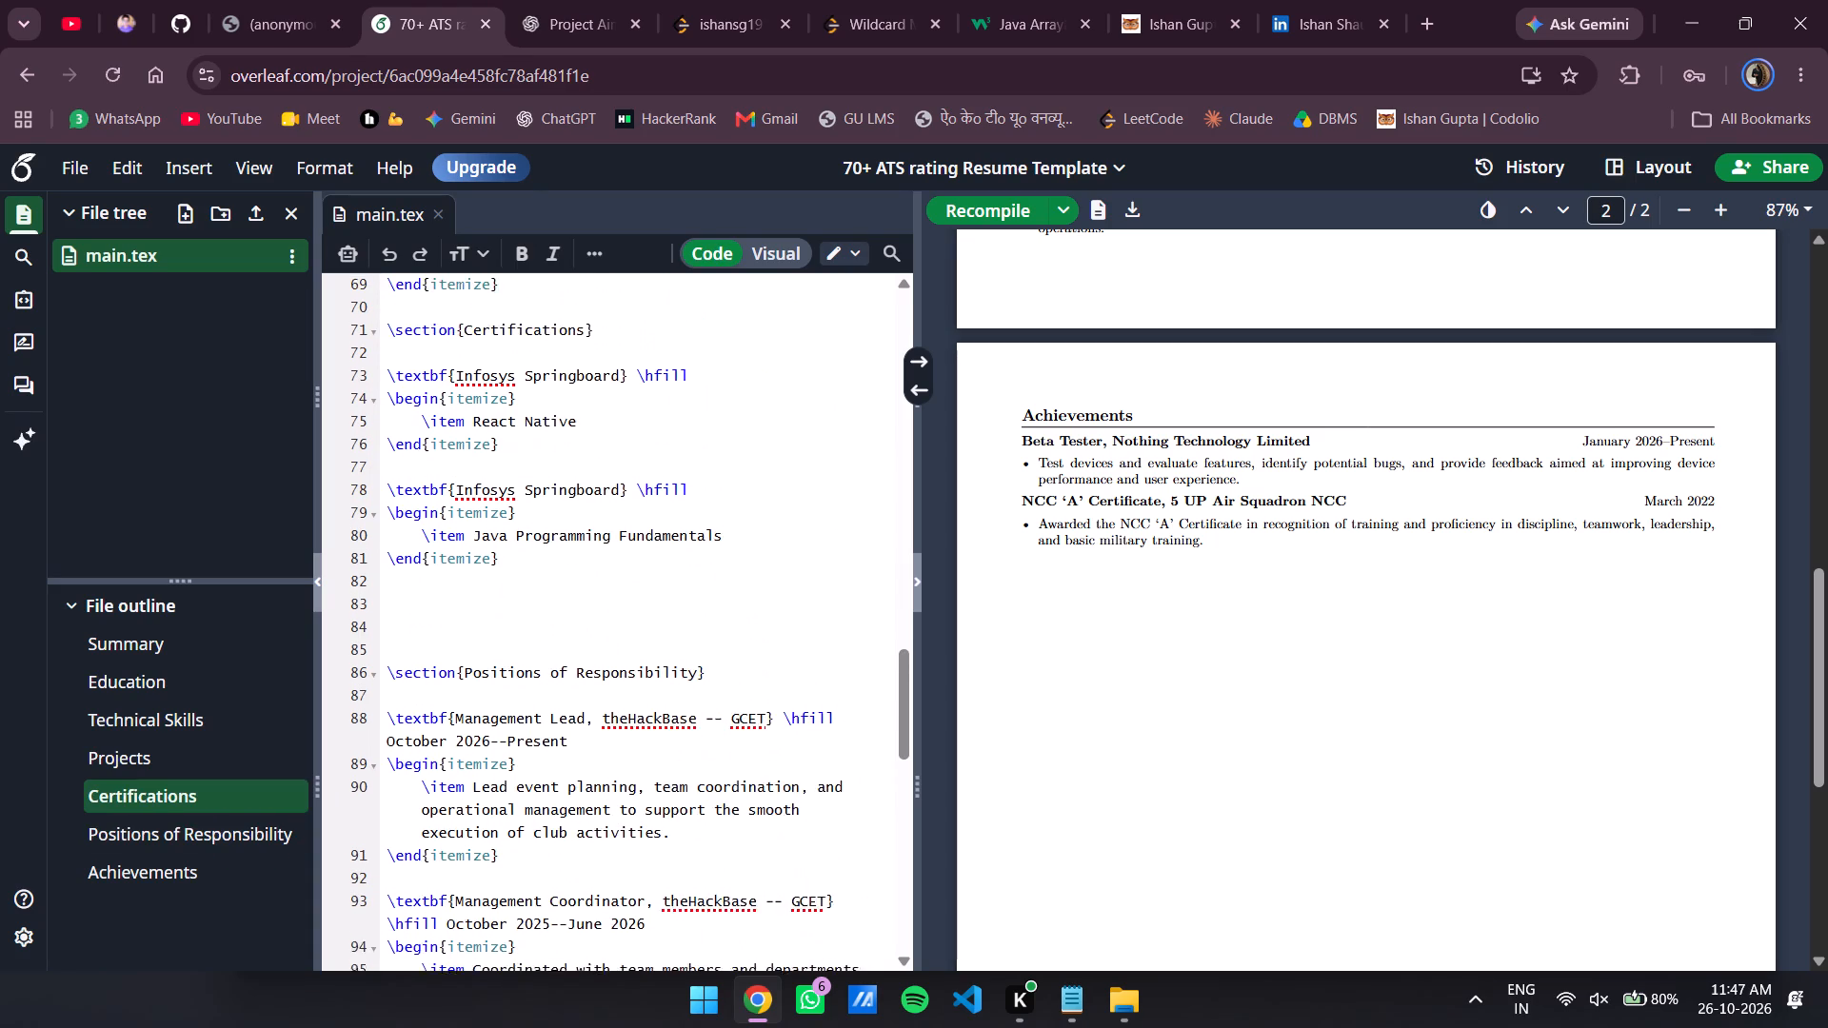
scroll(633, 515, "up", 3)
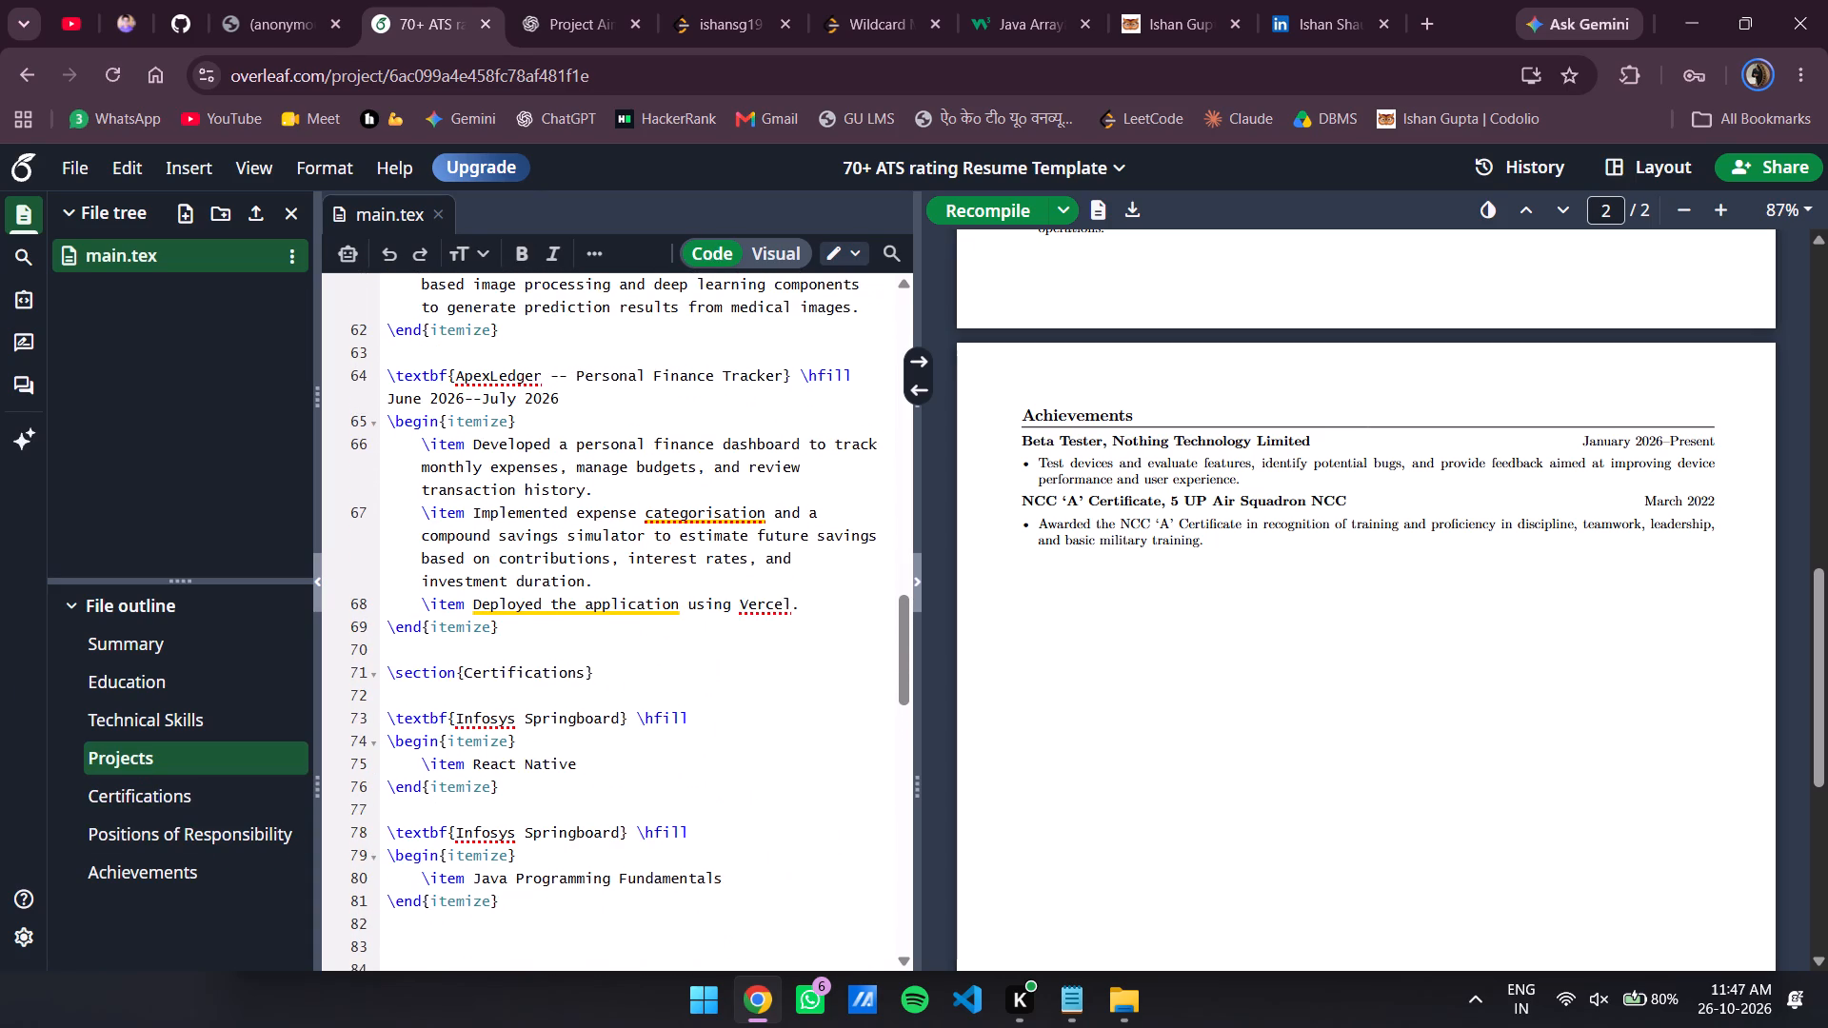
scroll(633, 515, "up", 4)
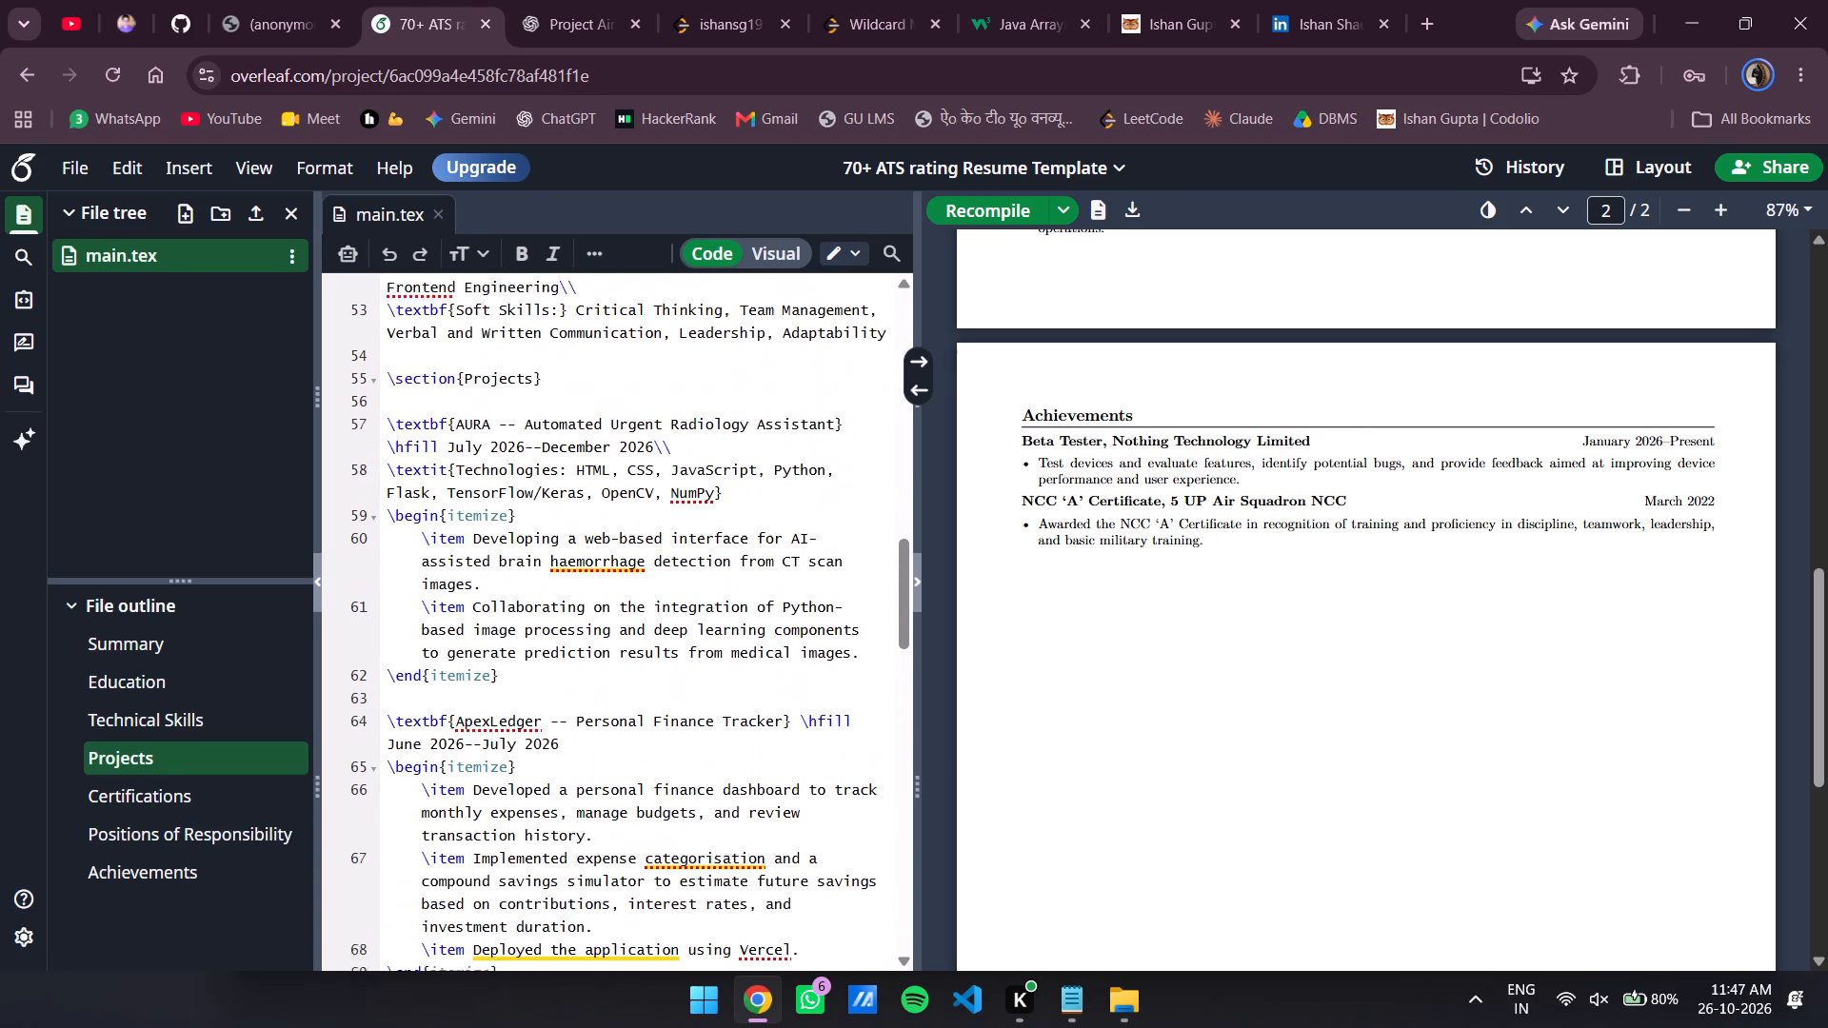
scroll(633, 515, "up", 4)
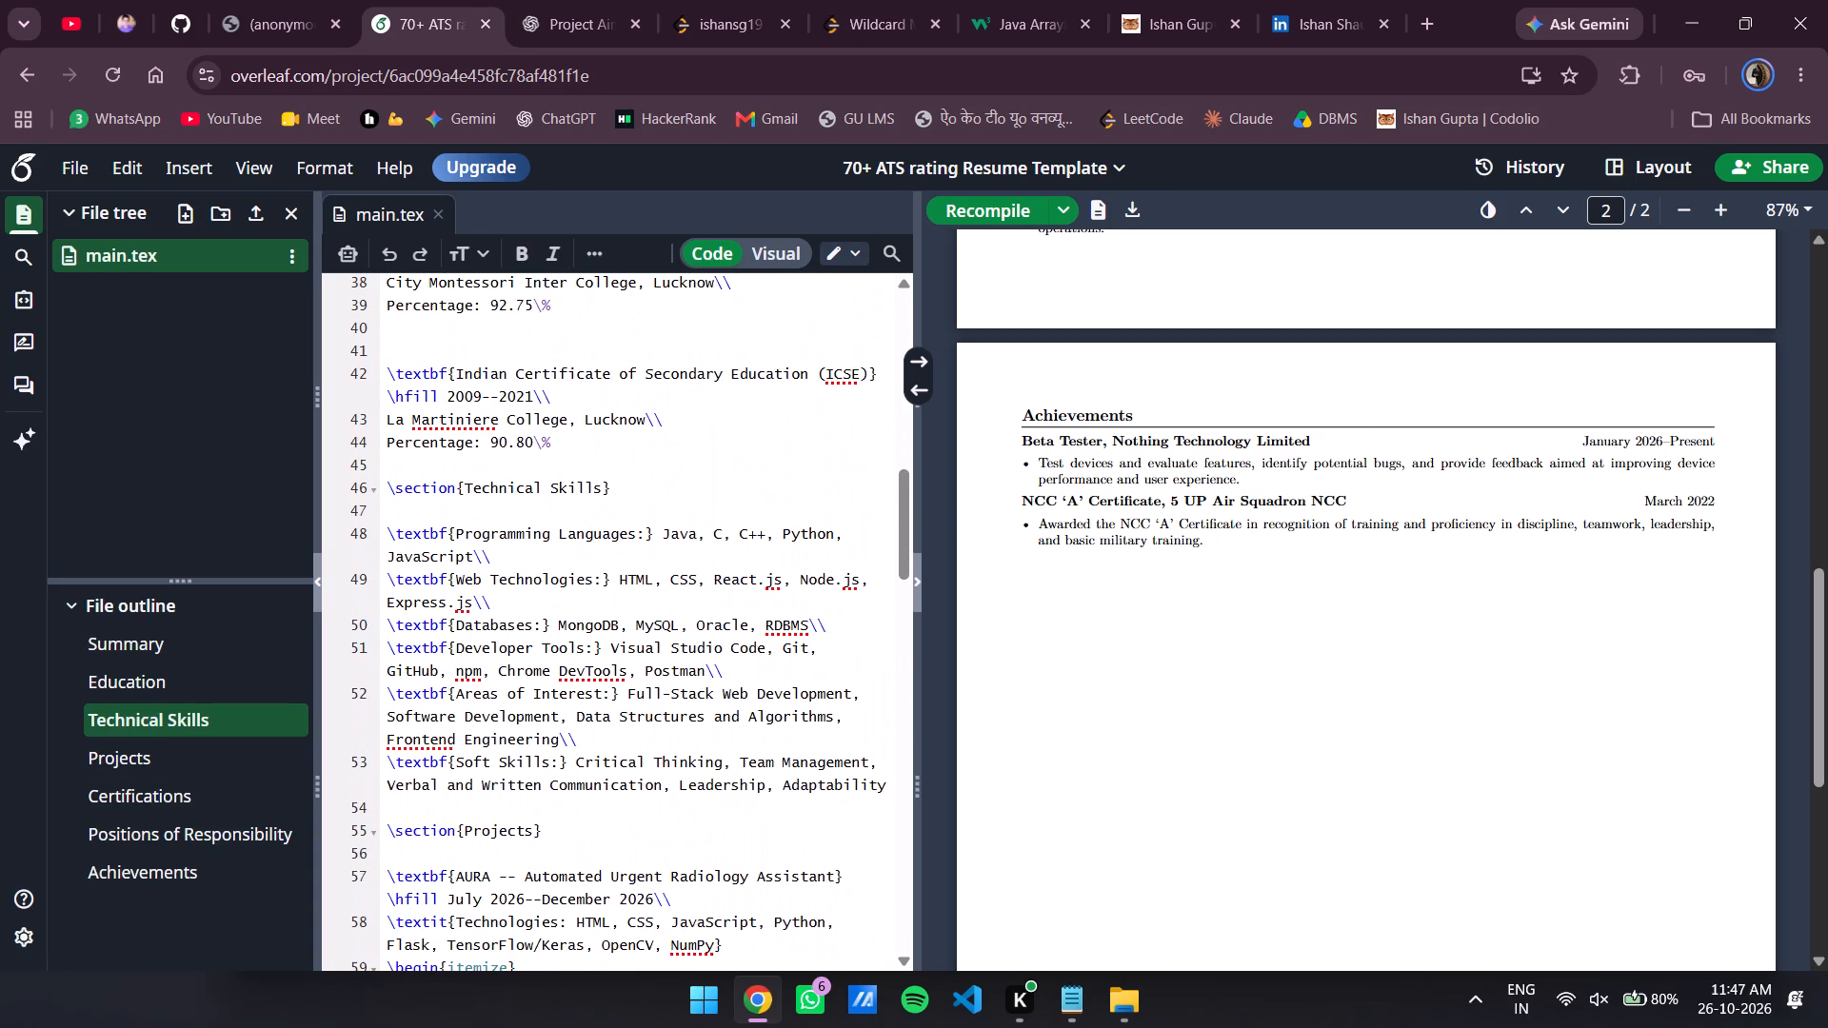
scroll(633, 515, "down", 3)
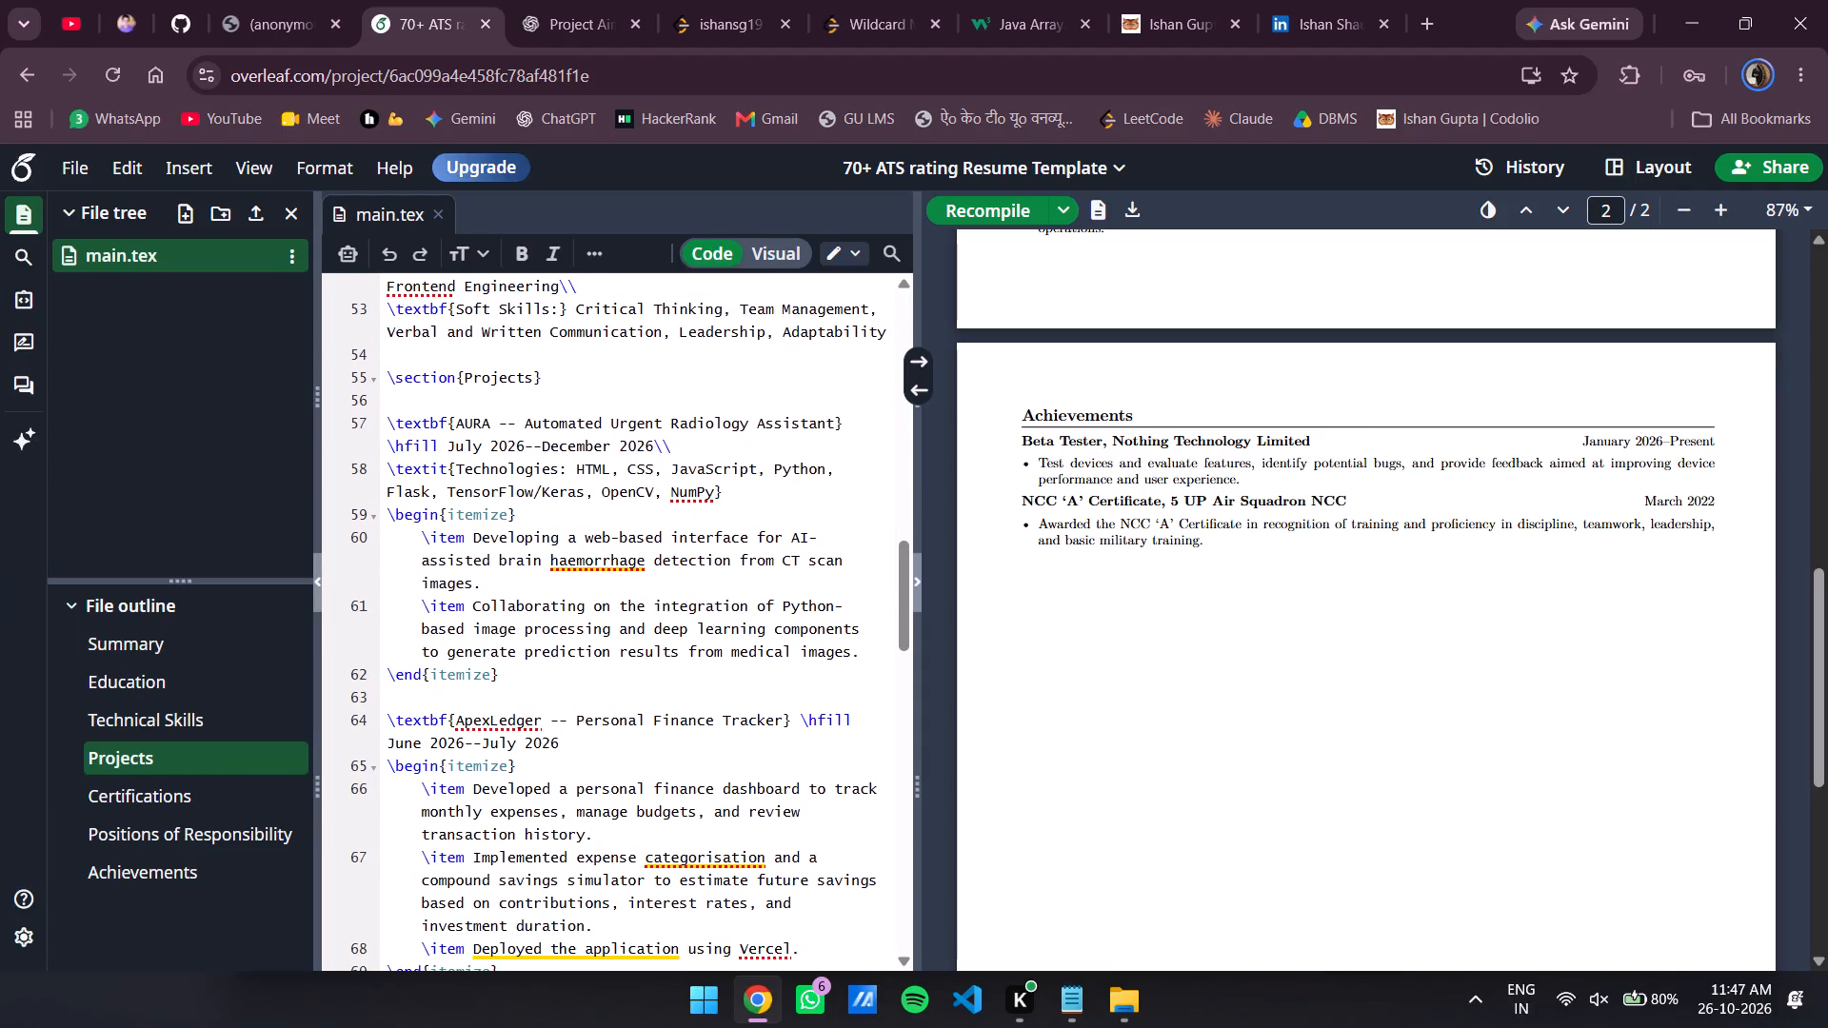
scroll(1020, 722, "up", 2)
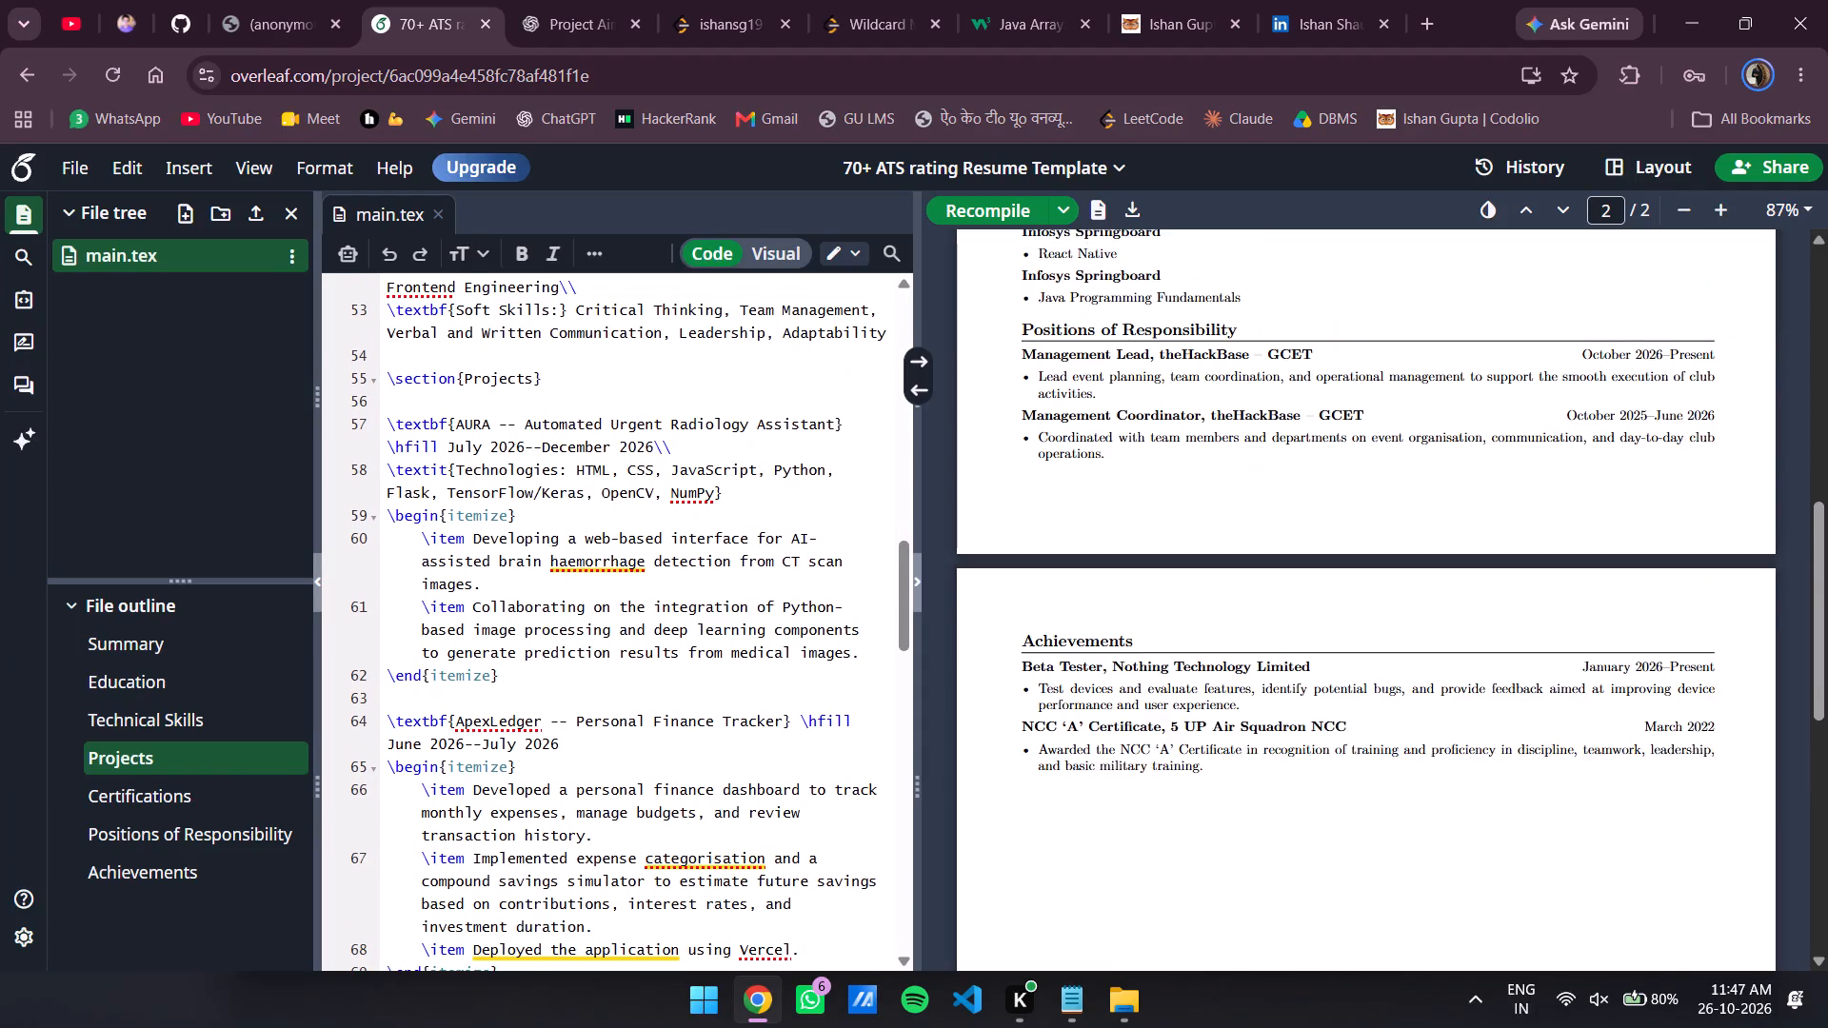
scroll(1020, 722, "up", 7)
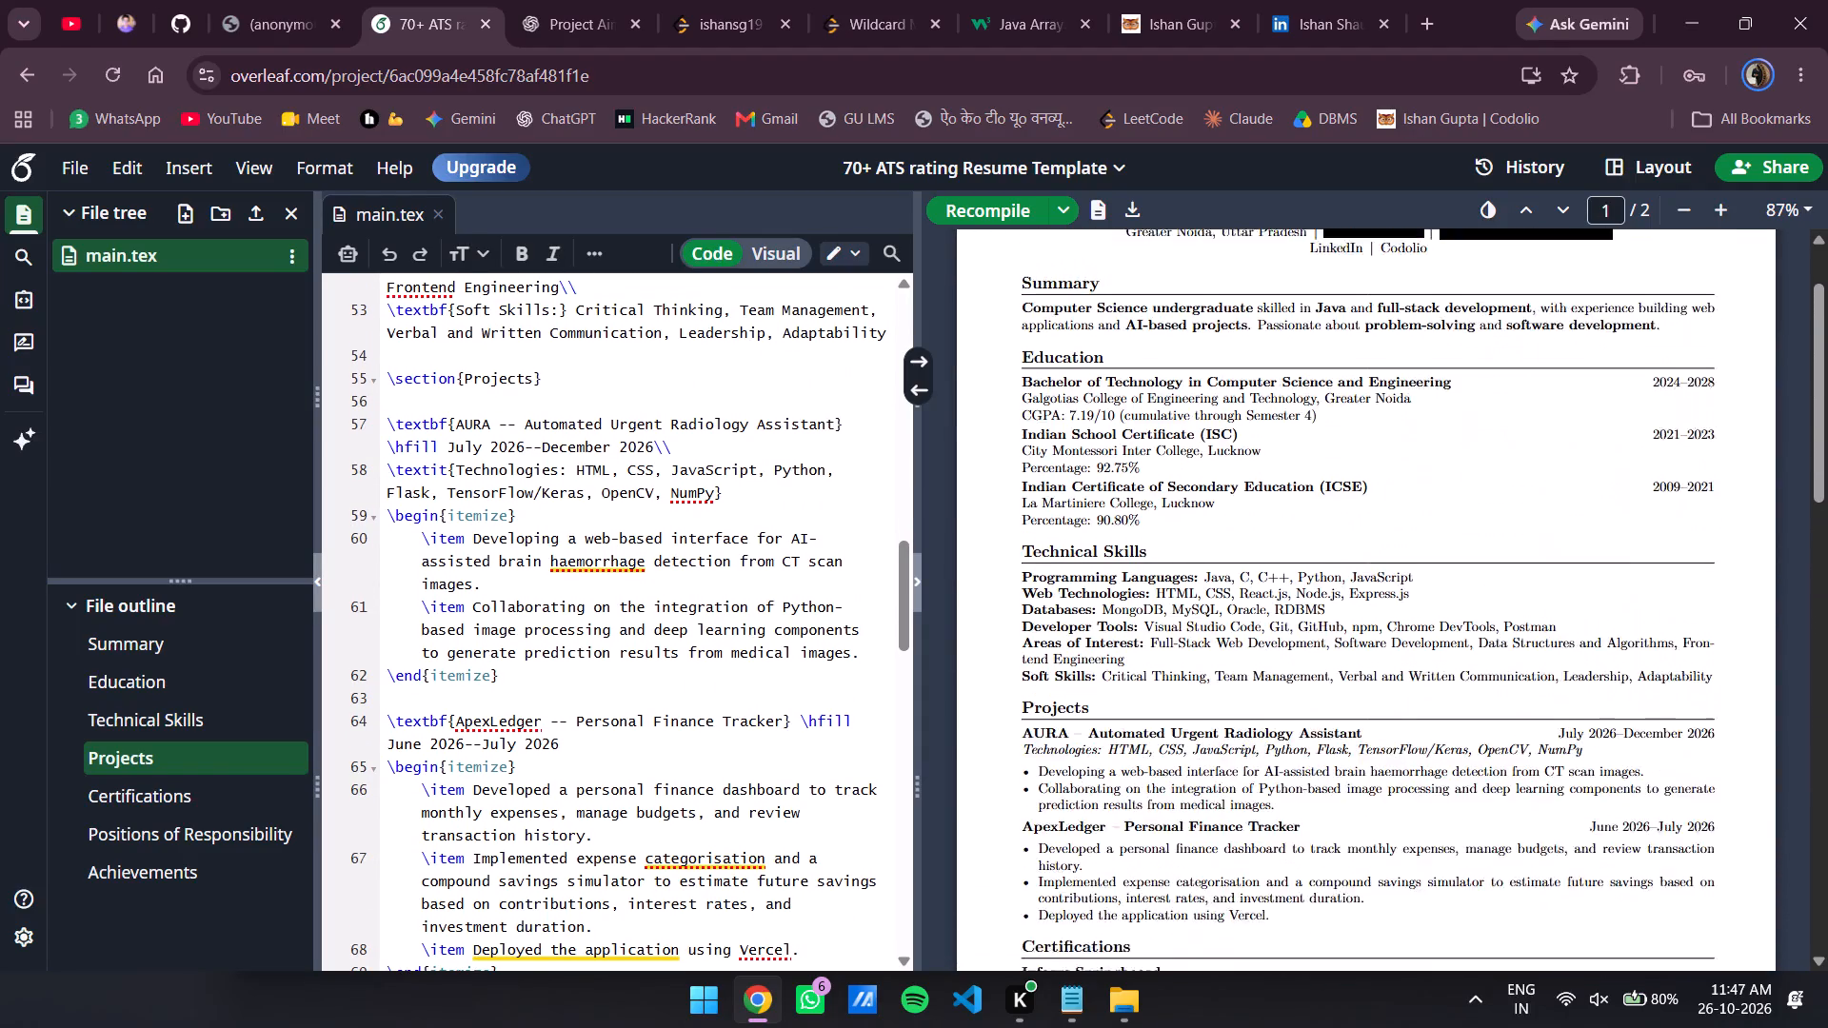
scroll(722, 637, "up", 5)
scroll(722, 637, "down", 1)
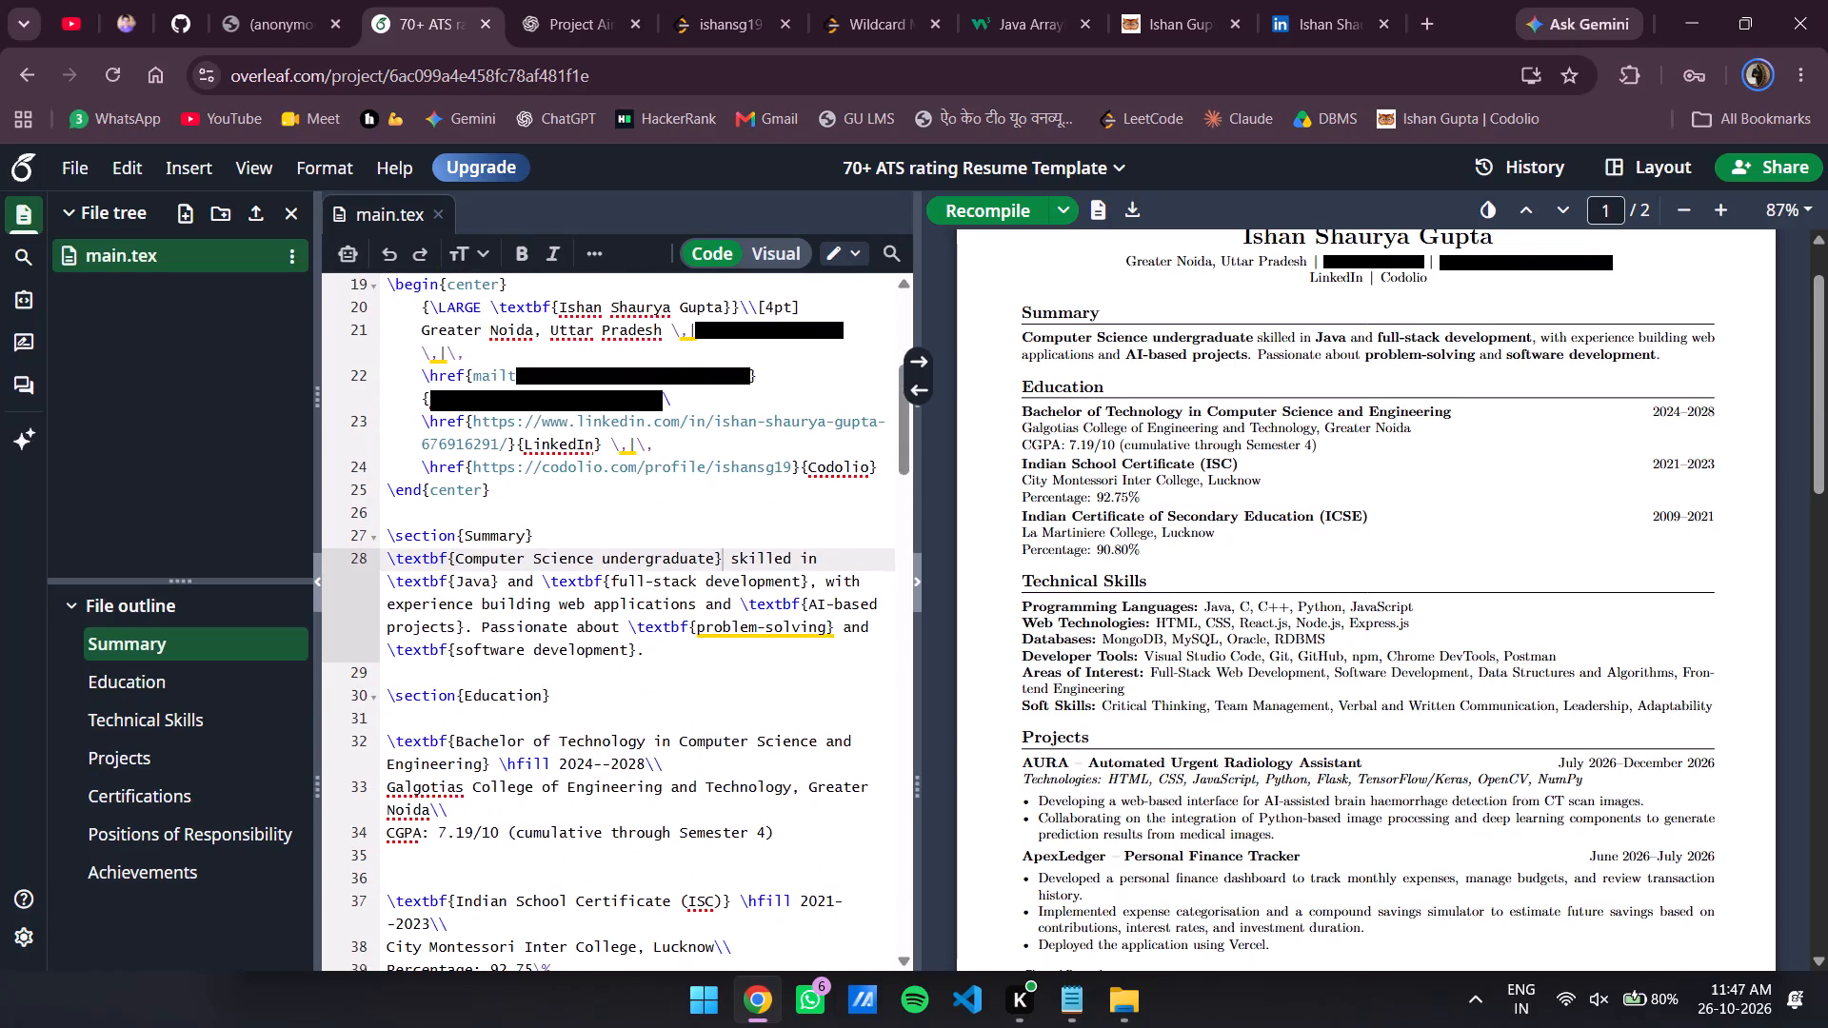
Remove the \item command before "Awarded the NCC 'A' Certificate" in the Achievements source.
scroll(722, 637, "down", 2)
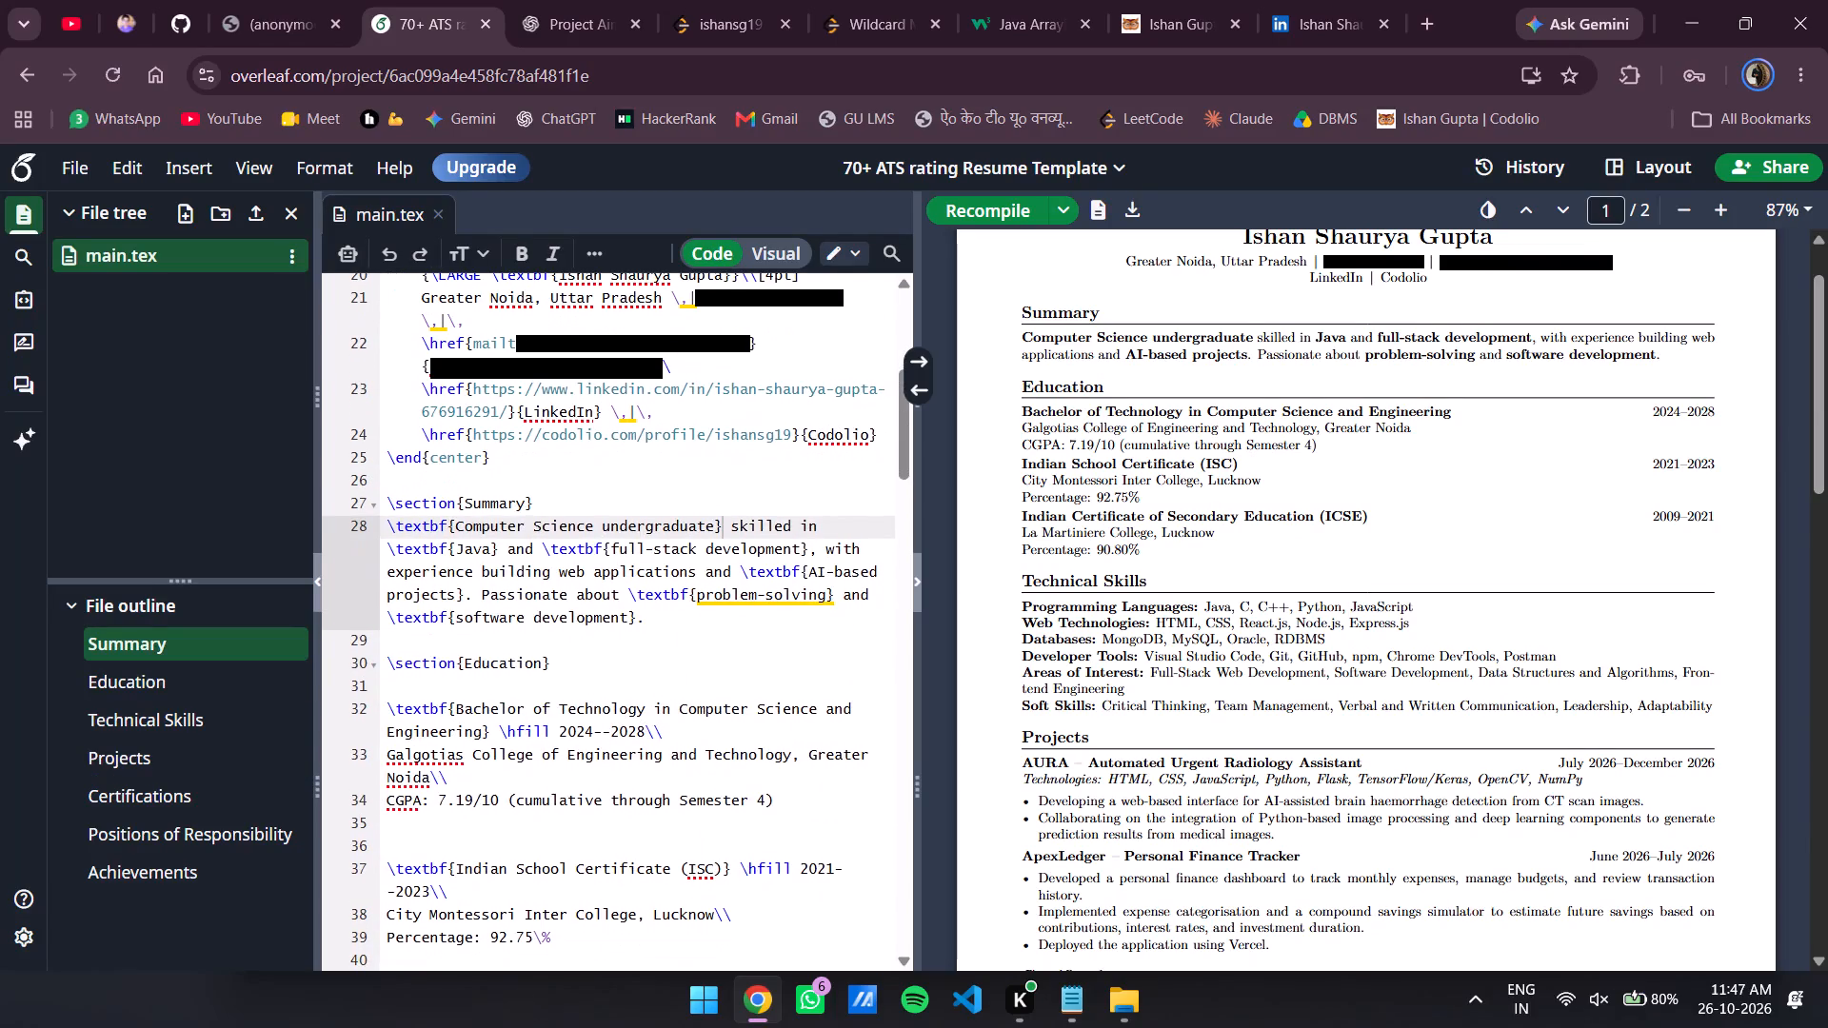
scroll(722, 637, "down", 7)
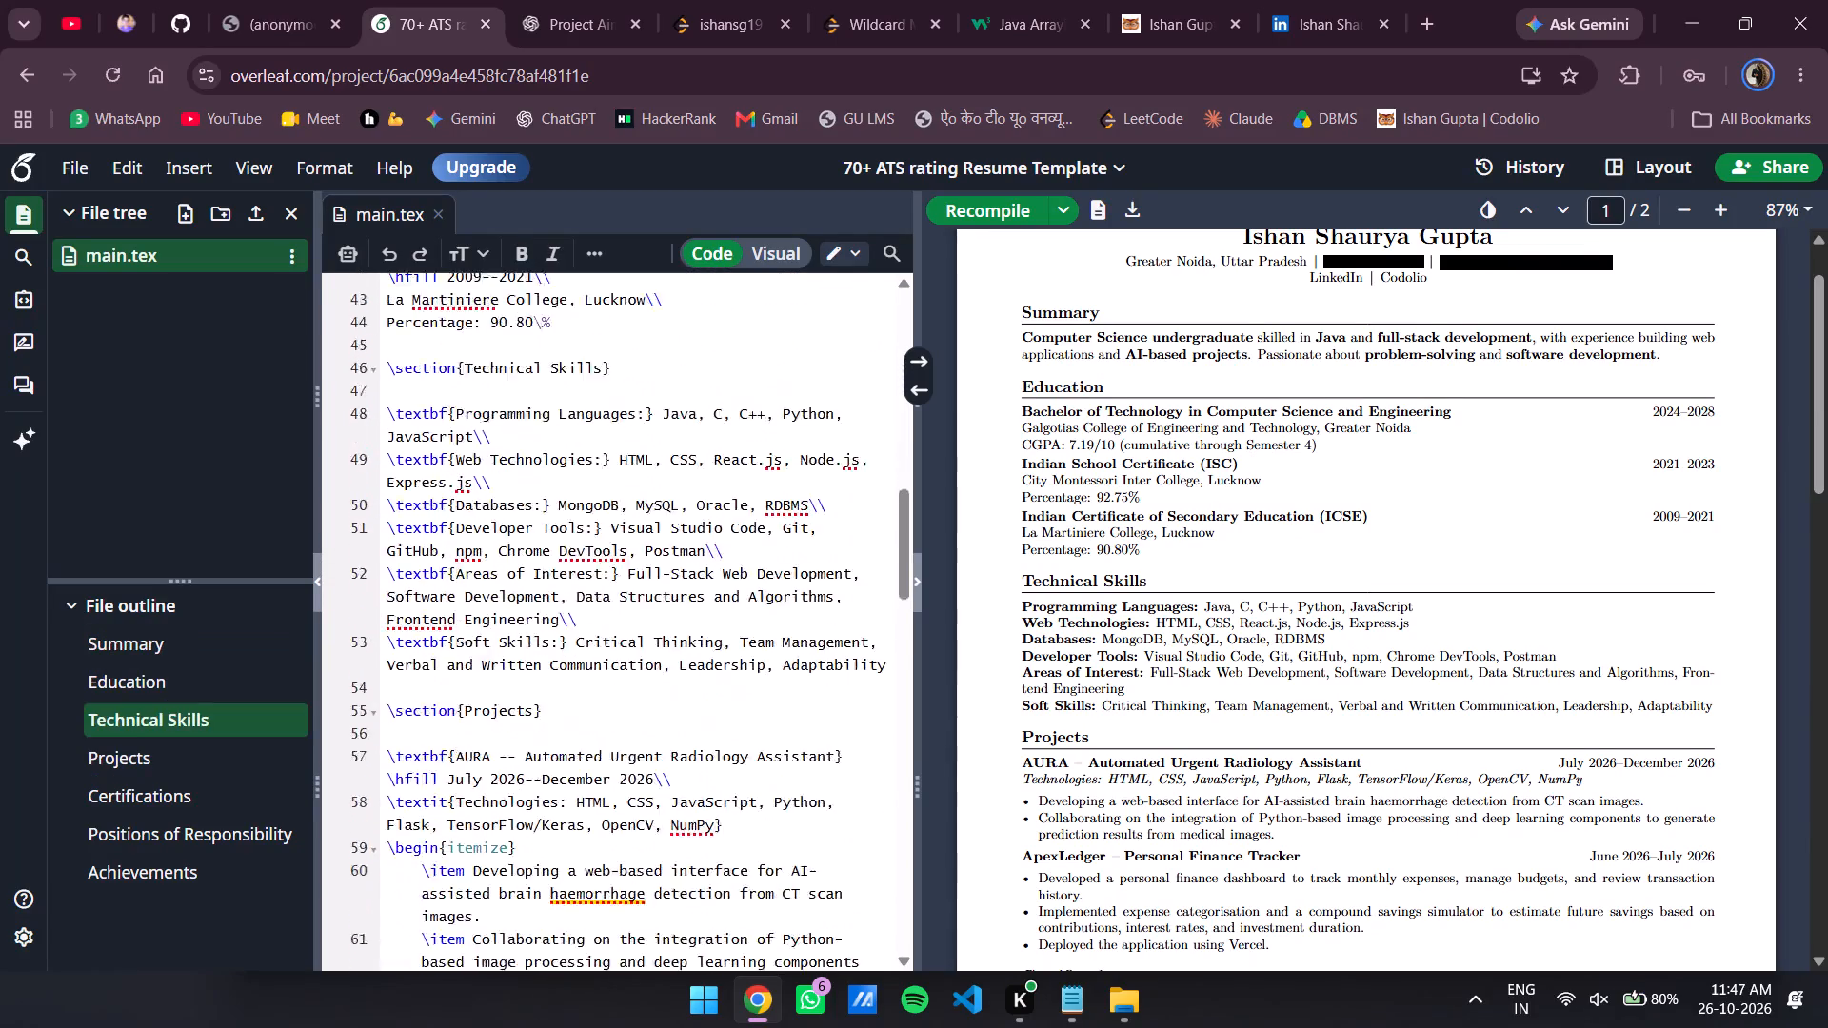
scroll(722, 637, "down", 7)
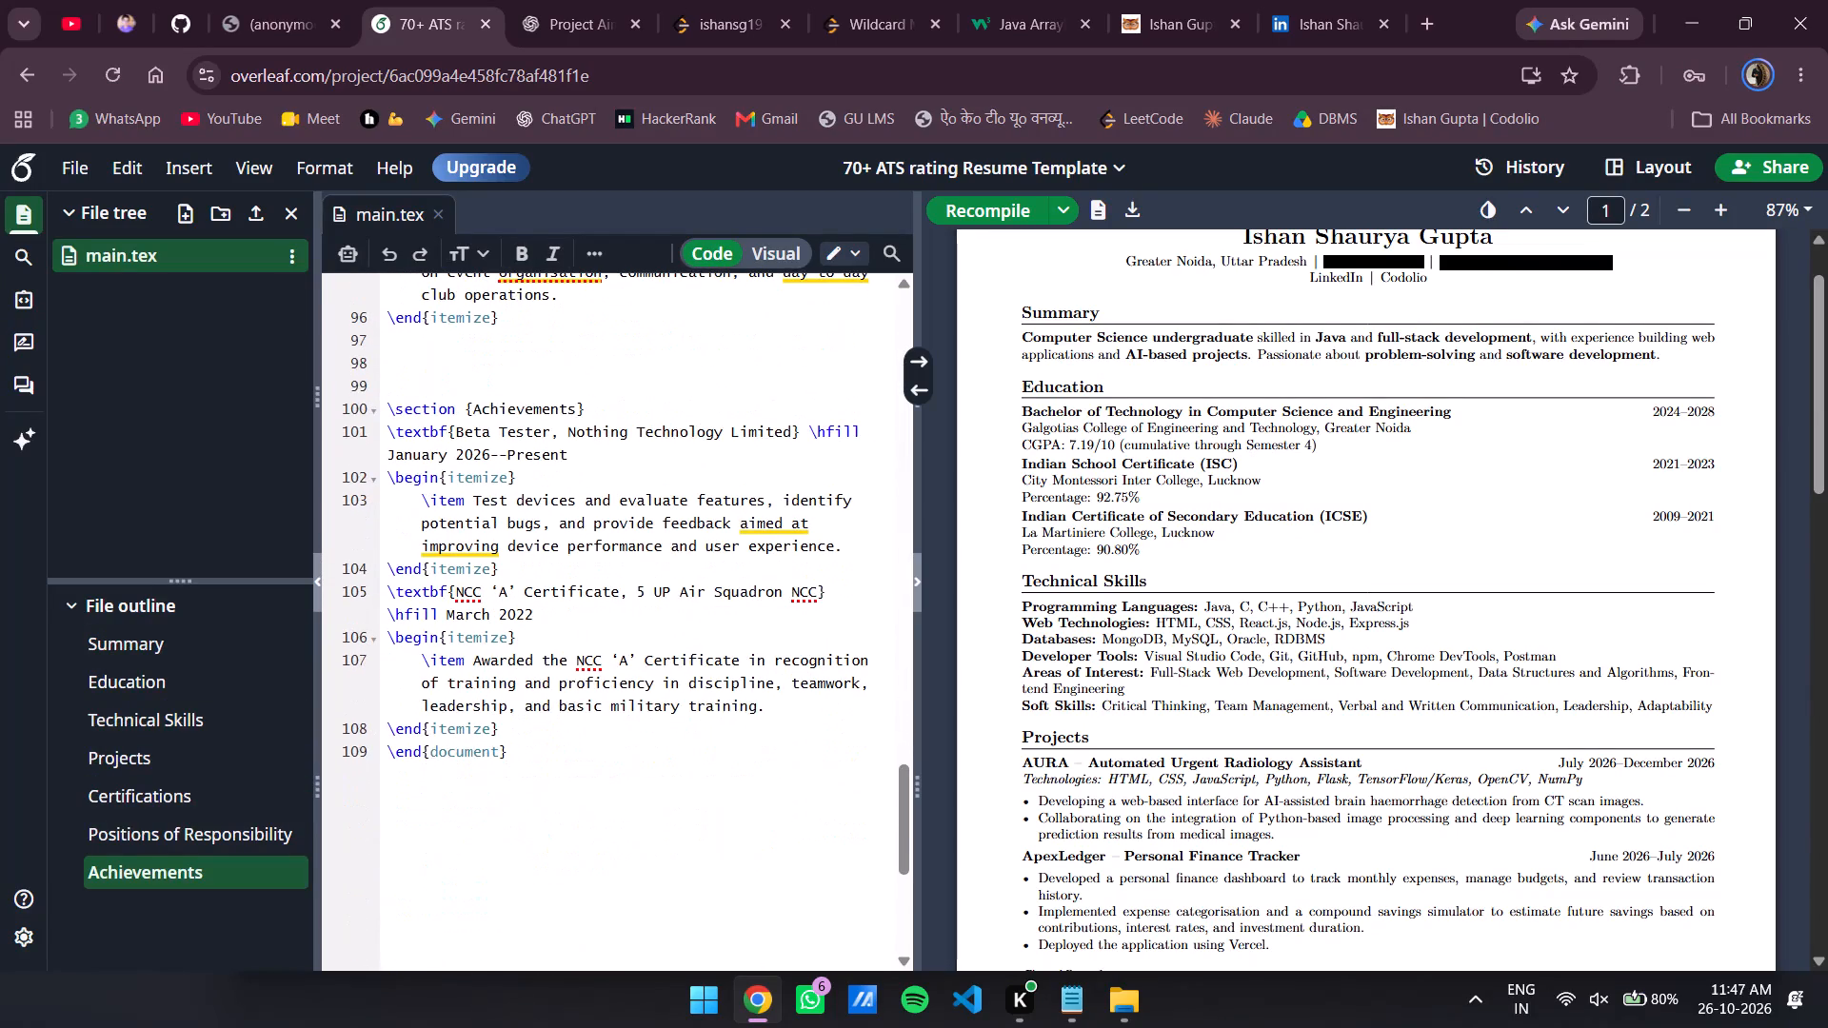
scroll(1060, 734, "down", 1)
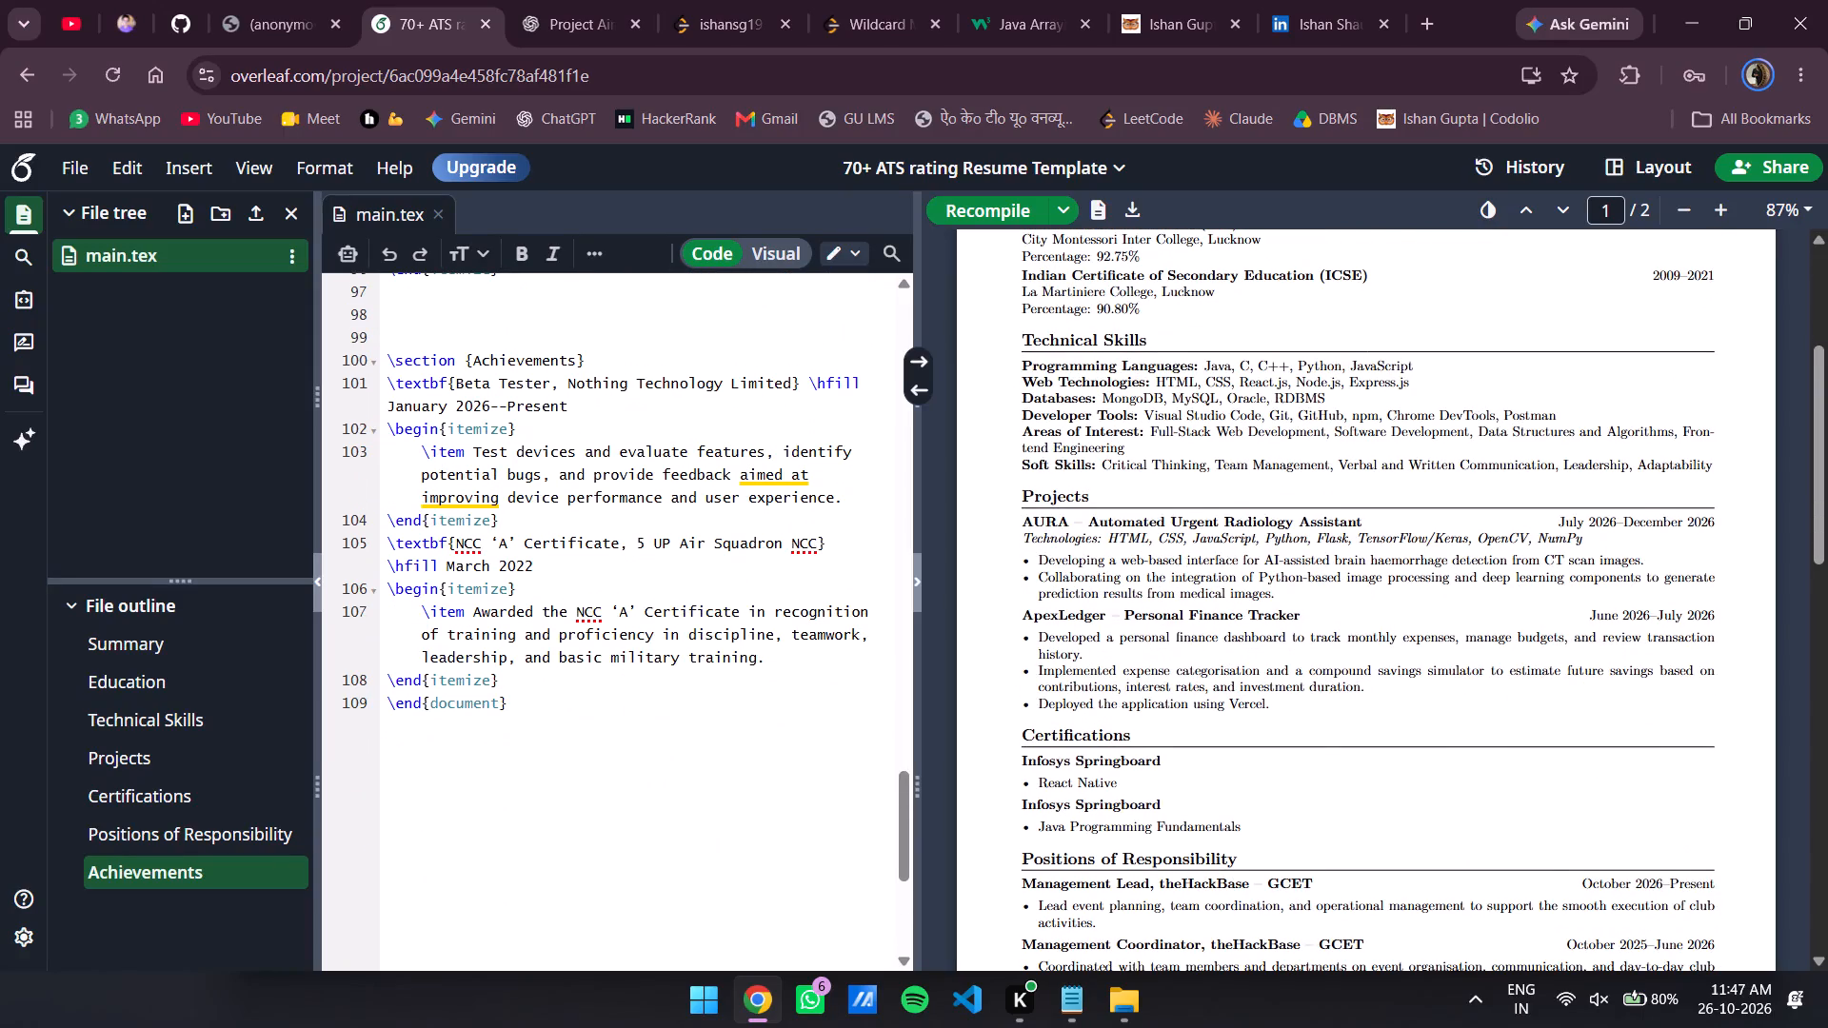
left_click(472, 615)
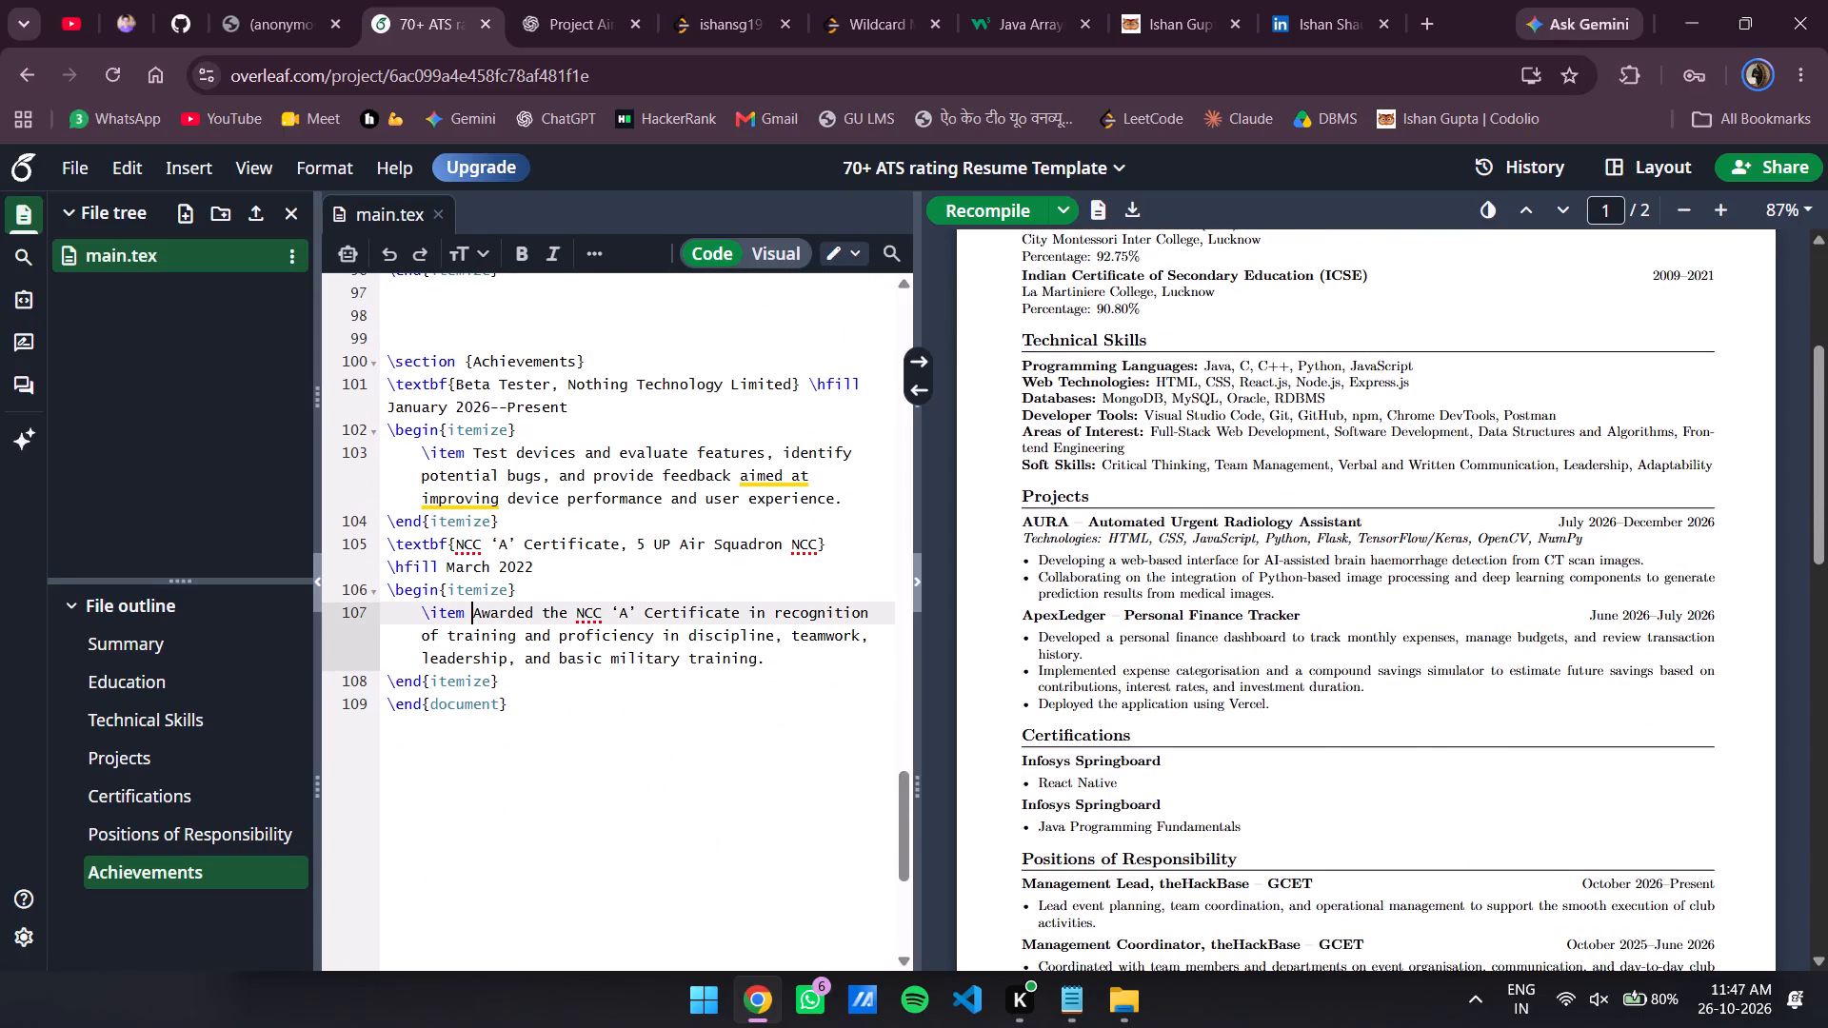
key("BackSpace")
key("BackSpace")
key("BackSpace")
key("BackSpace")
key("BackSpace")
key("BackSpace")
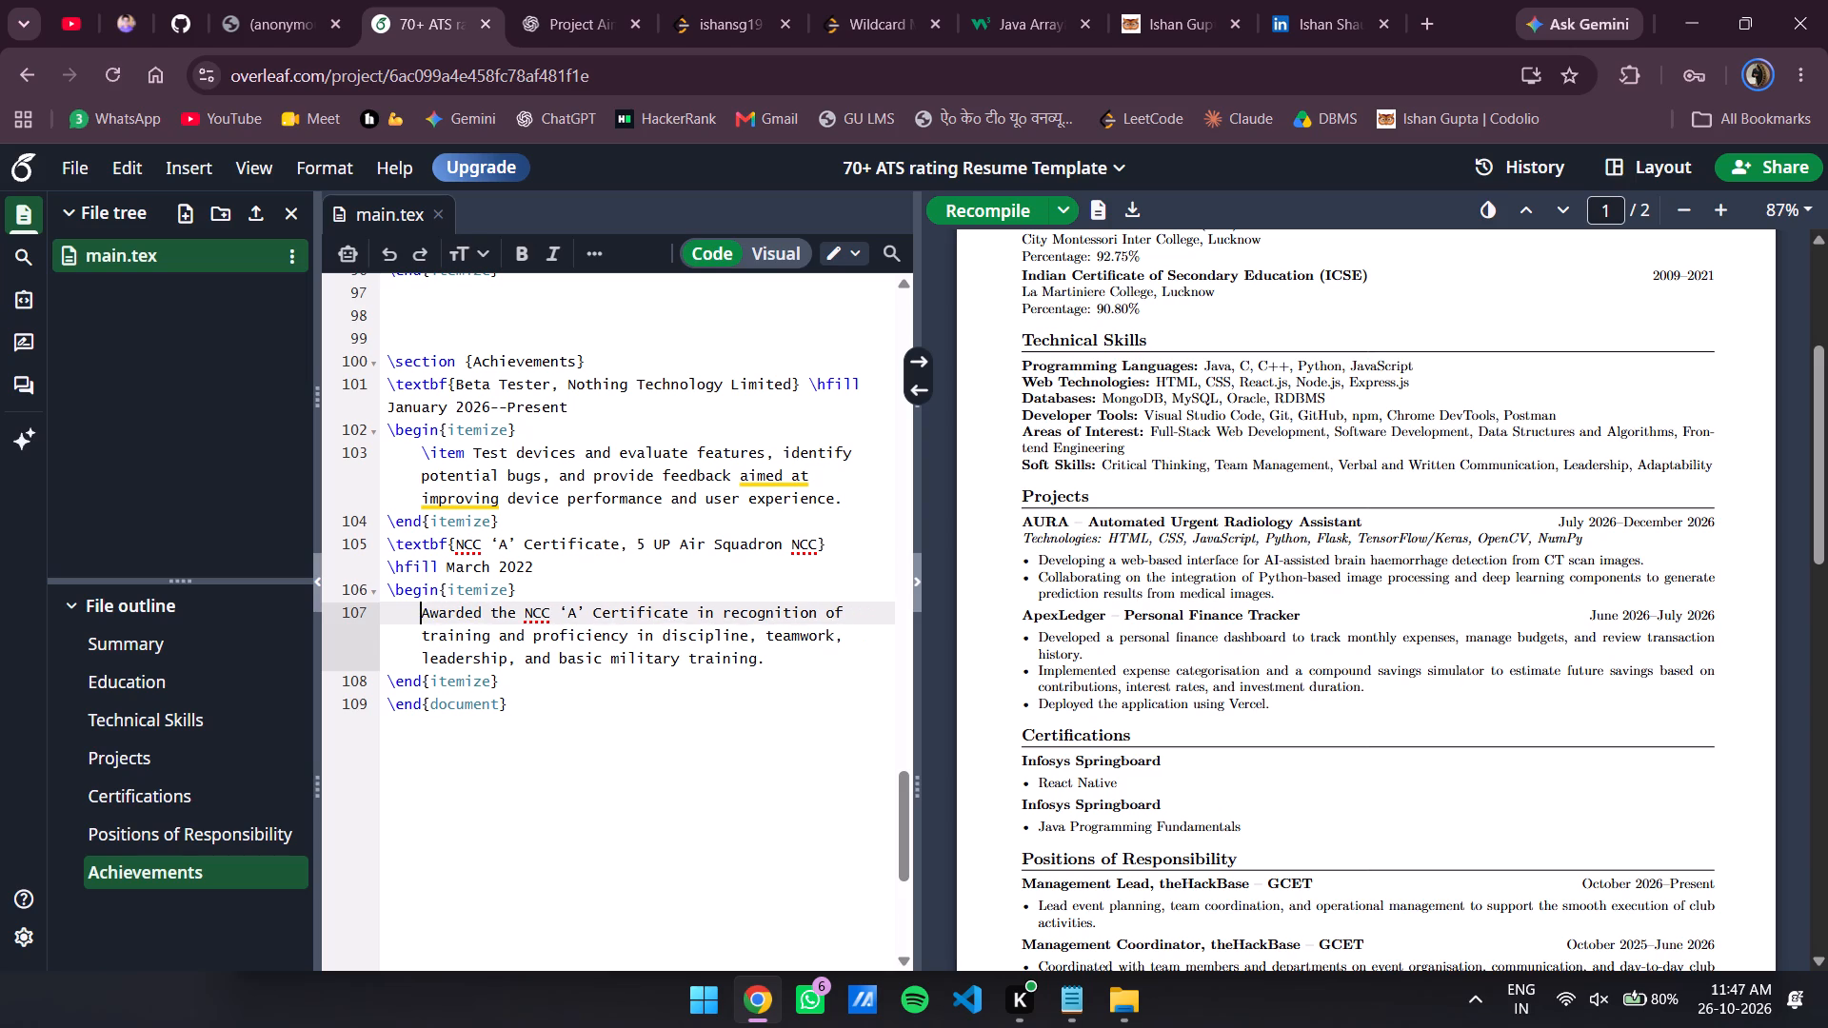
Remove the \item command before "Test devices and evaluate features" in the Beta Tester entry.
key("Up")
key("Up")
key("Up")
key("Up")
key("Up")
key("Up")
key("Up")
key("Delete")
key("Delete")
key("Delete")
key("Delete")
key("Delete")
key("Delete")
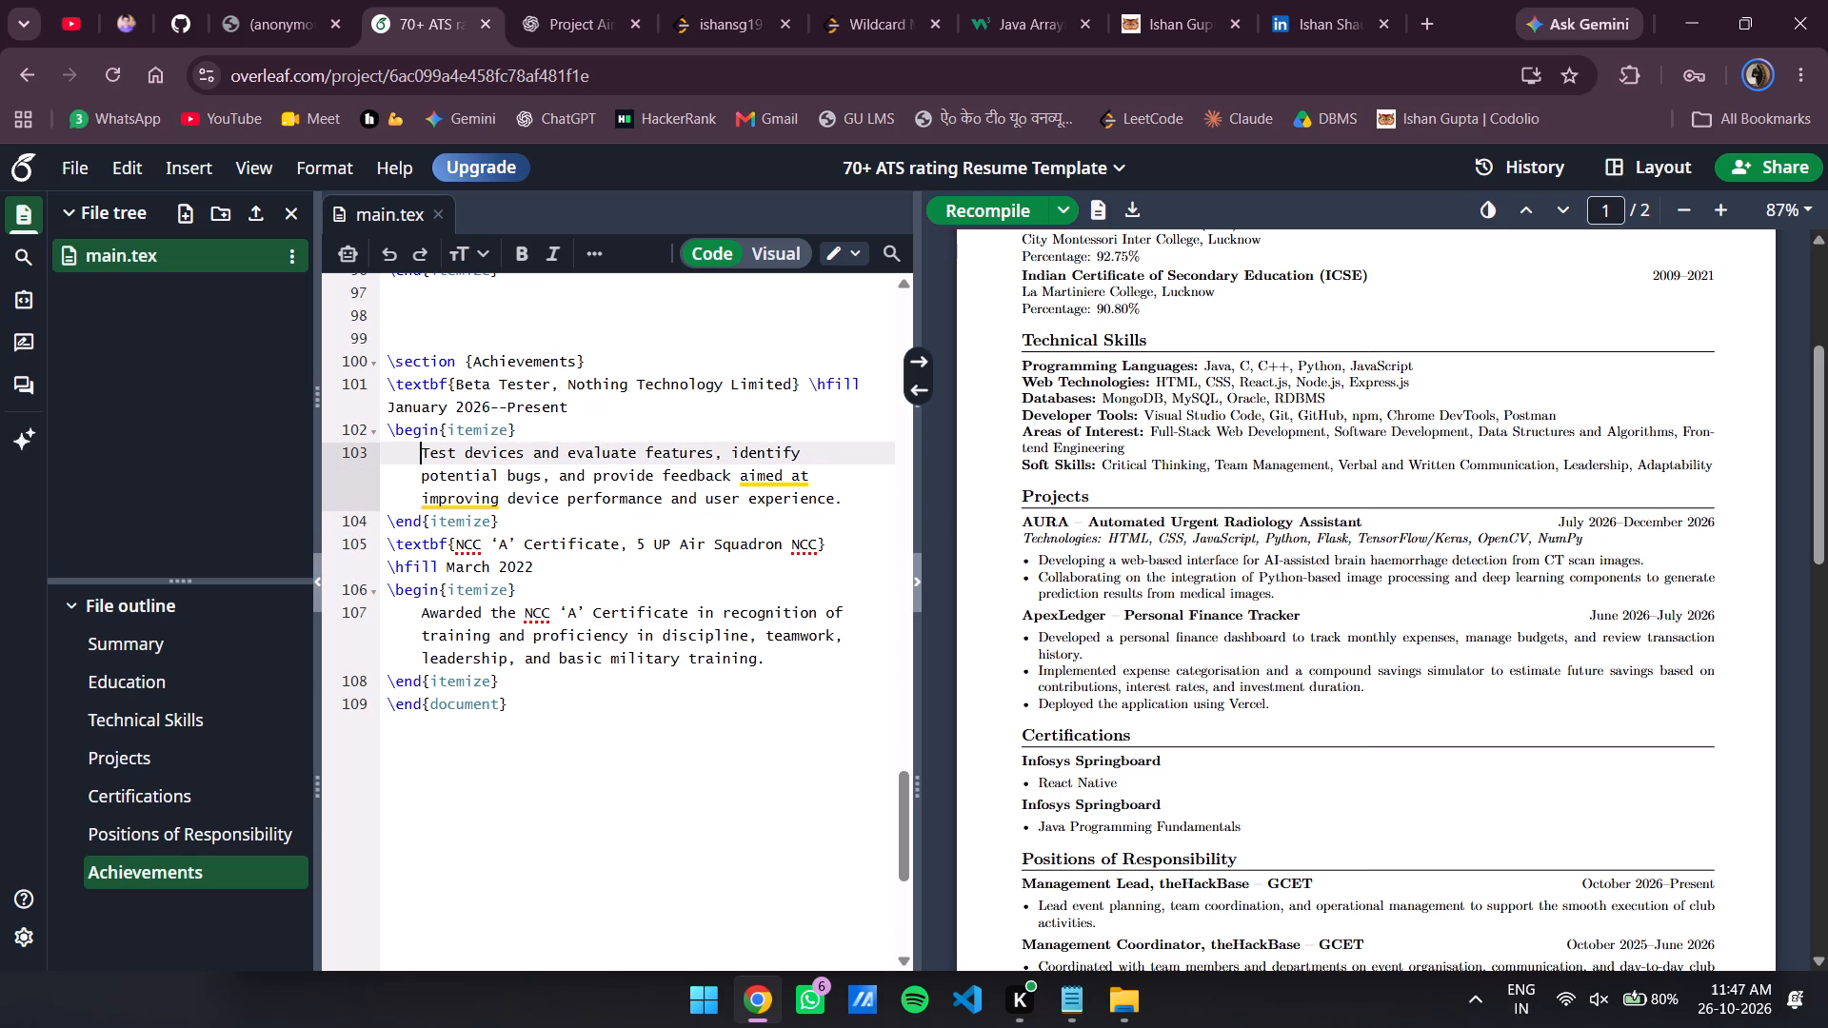
Recompile the resume and check how the two Achievements entries look without bullets in the preview.
left_click(1017, 199)
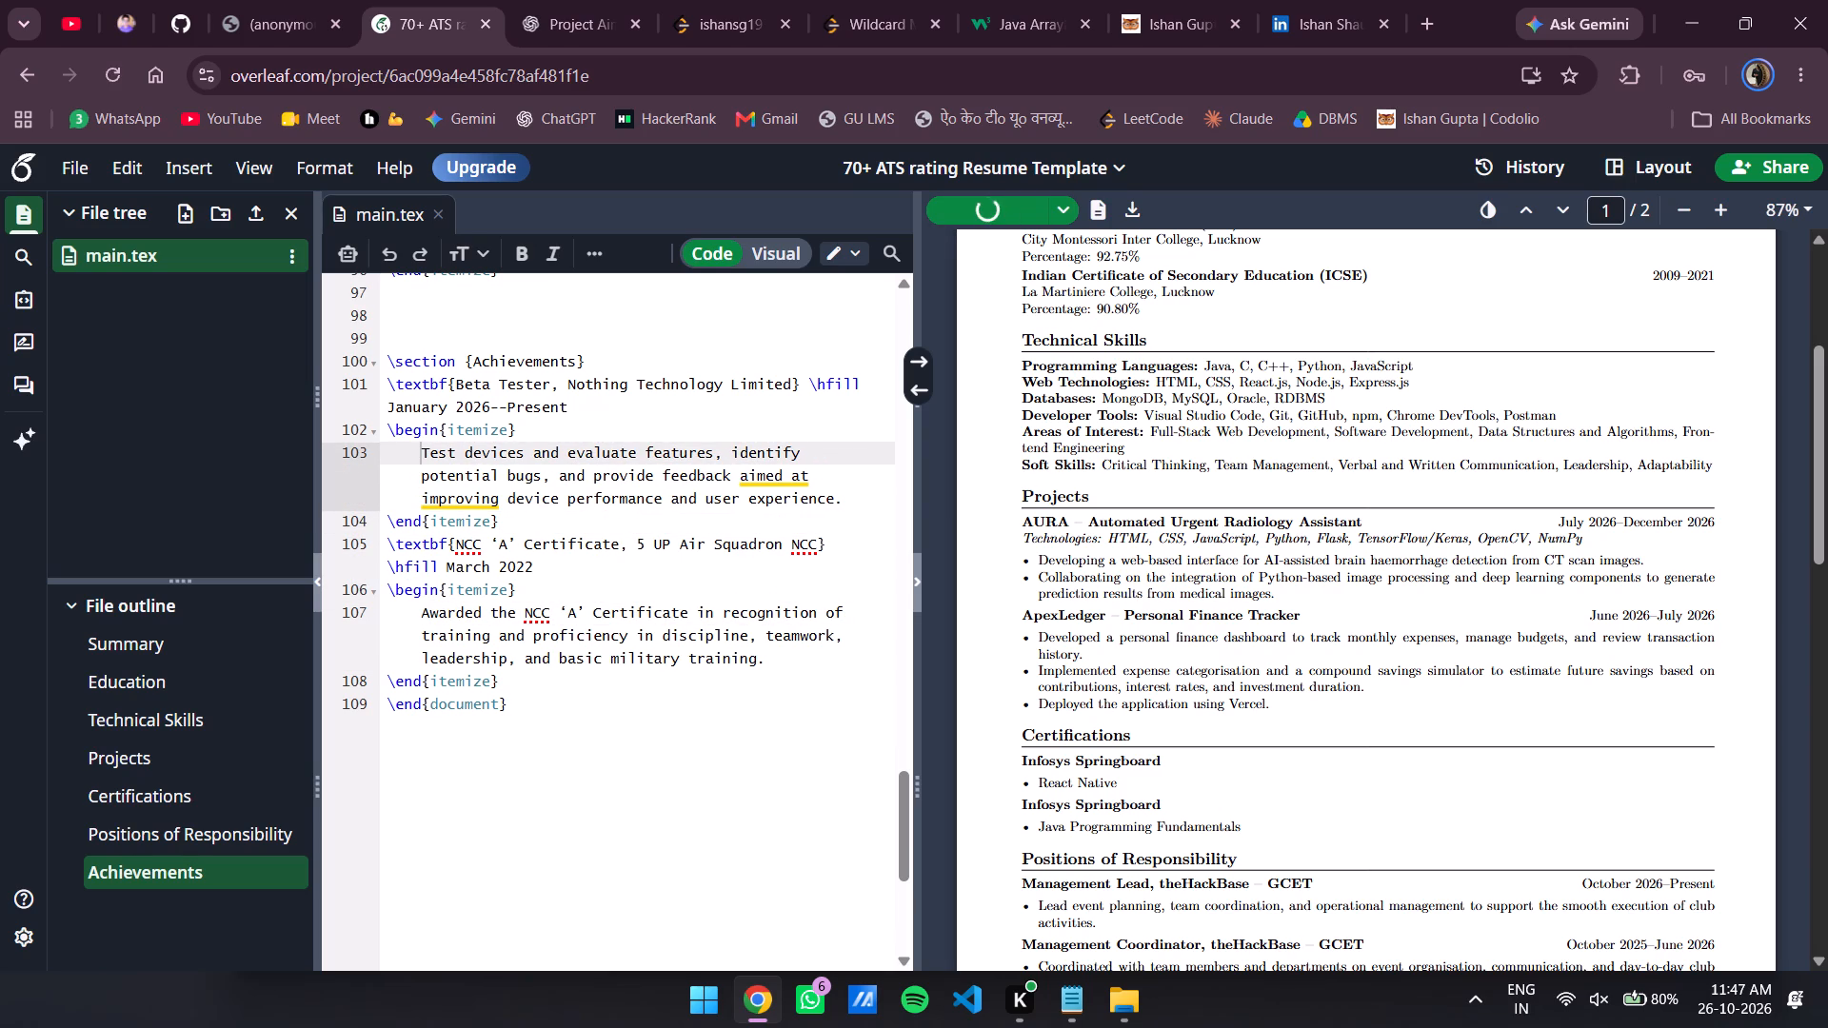
scroll(1262, 545, "down", 4)
scroll(1262, 545, "up", 2)
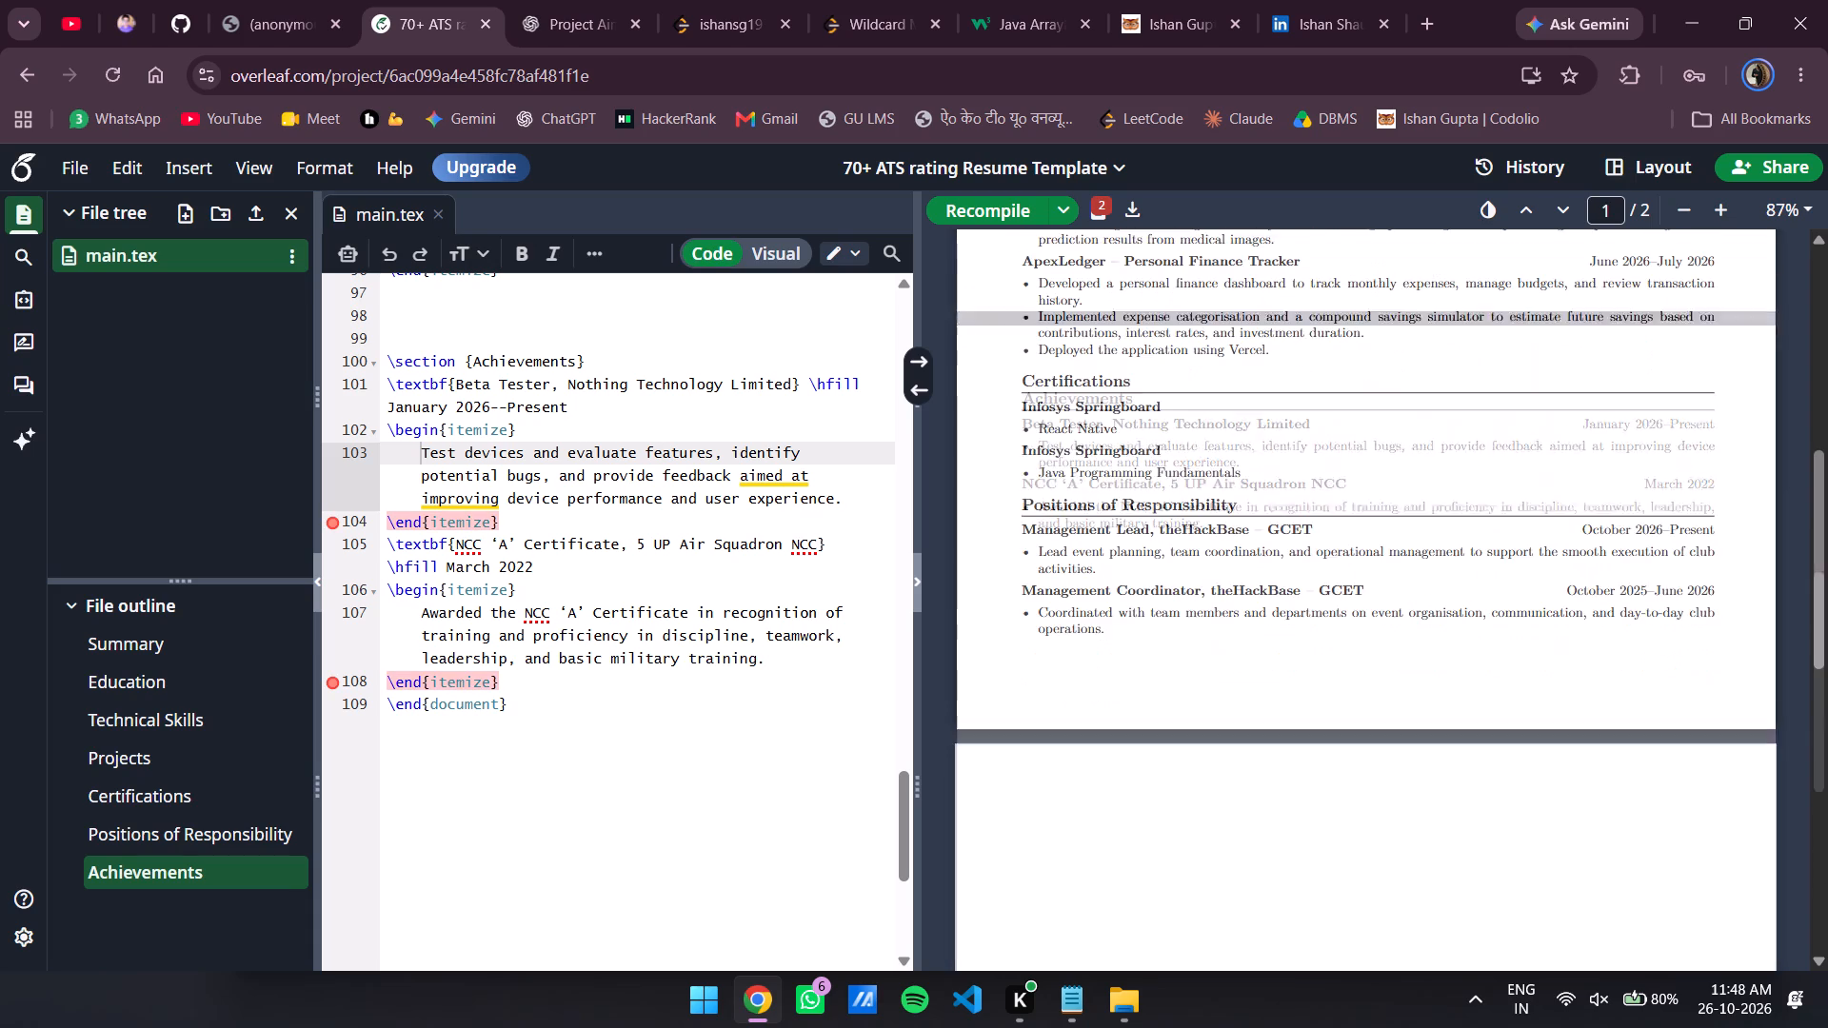
scroll(1262, 545, "down", 1)
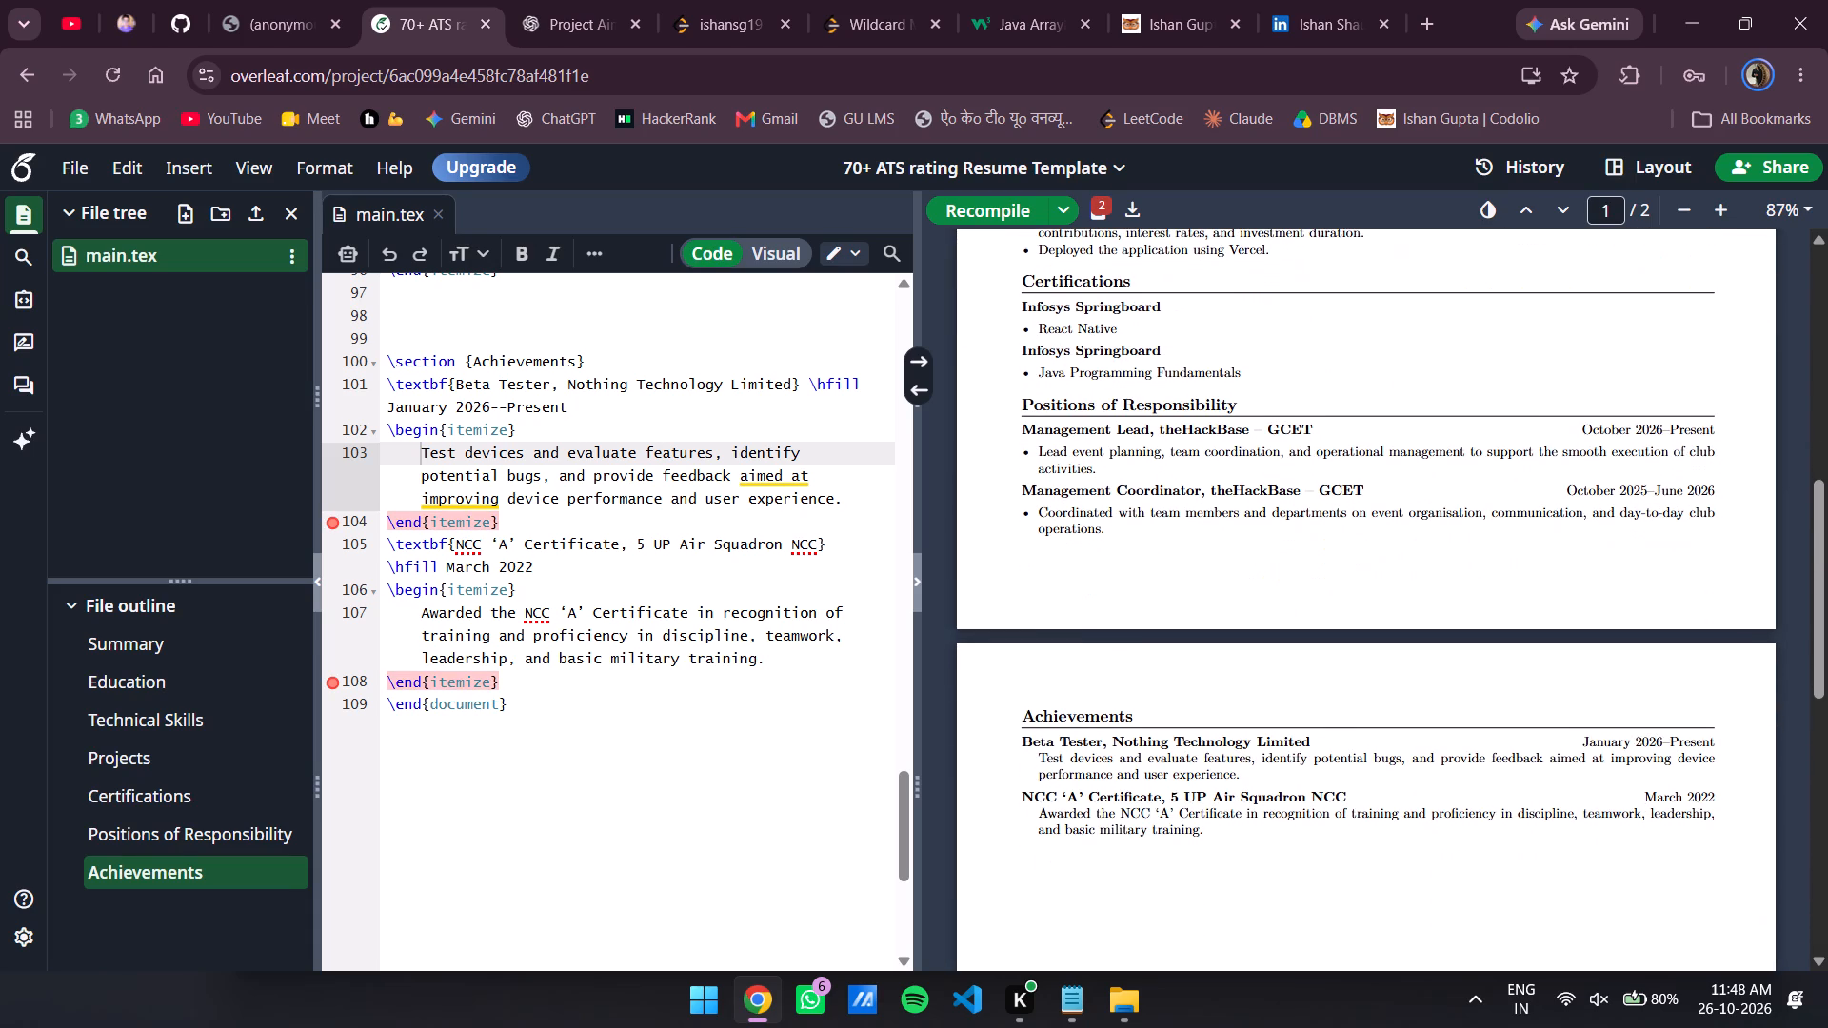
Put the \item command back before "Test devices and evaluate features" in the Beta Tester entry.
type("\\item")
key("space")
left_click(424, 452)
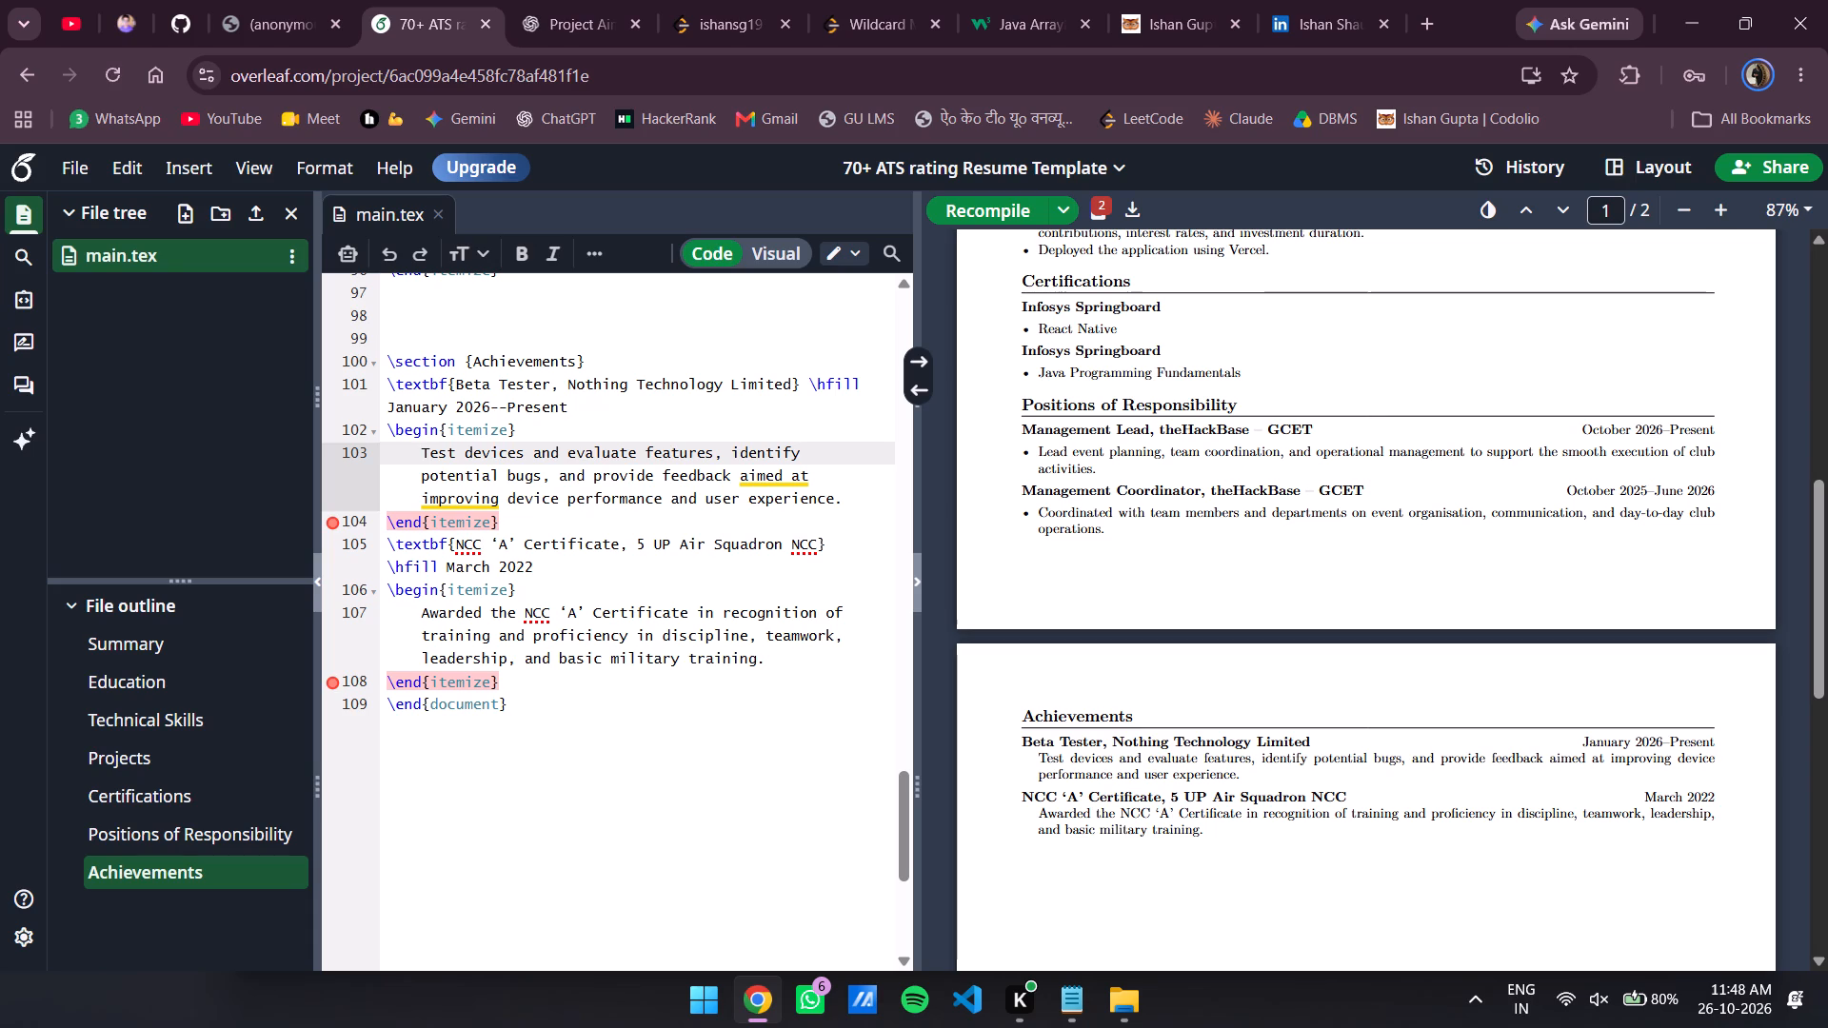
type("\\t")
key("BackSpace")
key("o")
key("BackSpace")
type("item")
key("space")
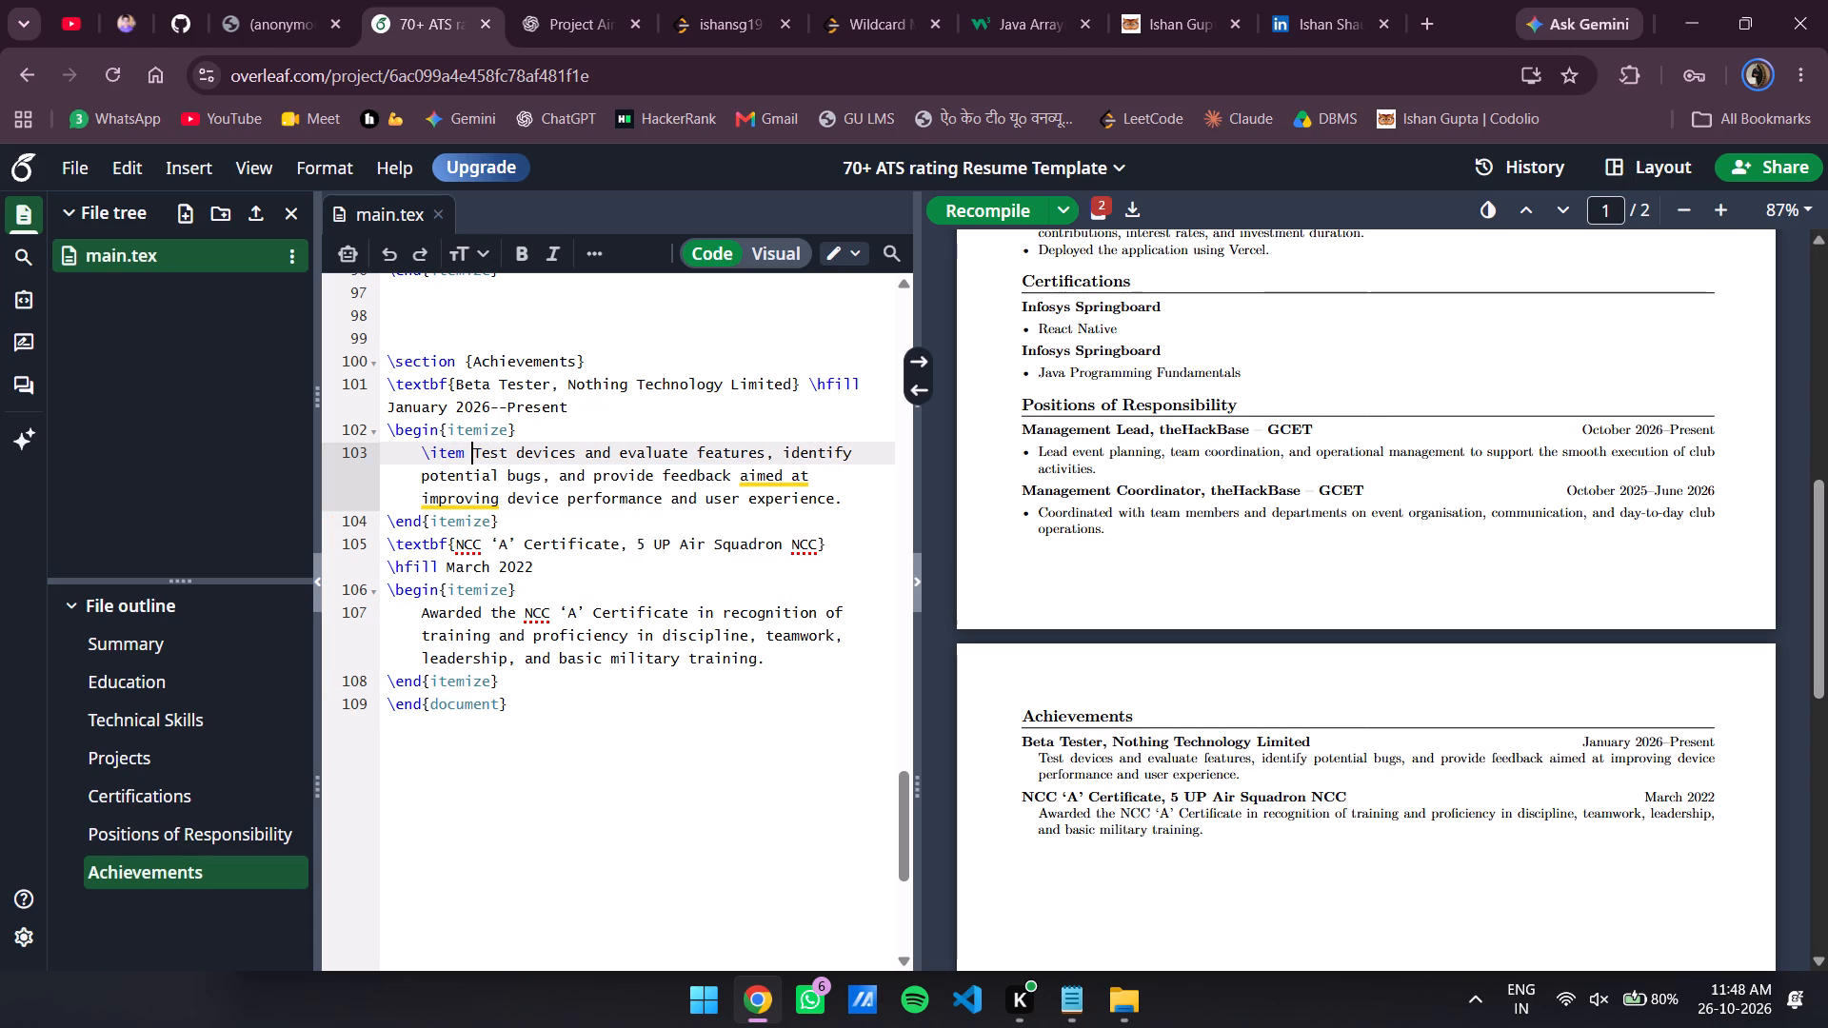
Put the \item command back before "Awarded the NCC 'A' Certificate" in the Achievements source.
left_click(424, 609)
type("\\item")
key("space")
Recompile the resume and review both pages of the compiled preview from the header through Achievements.
left_click(1005, 218)
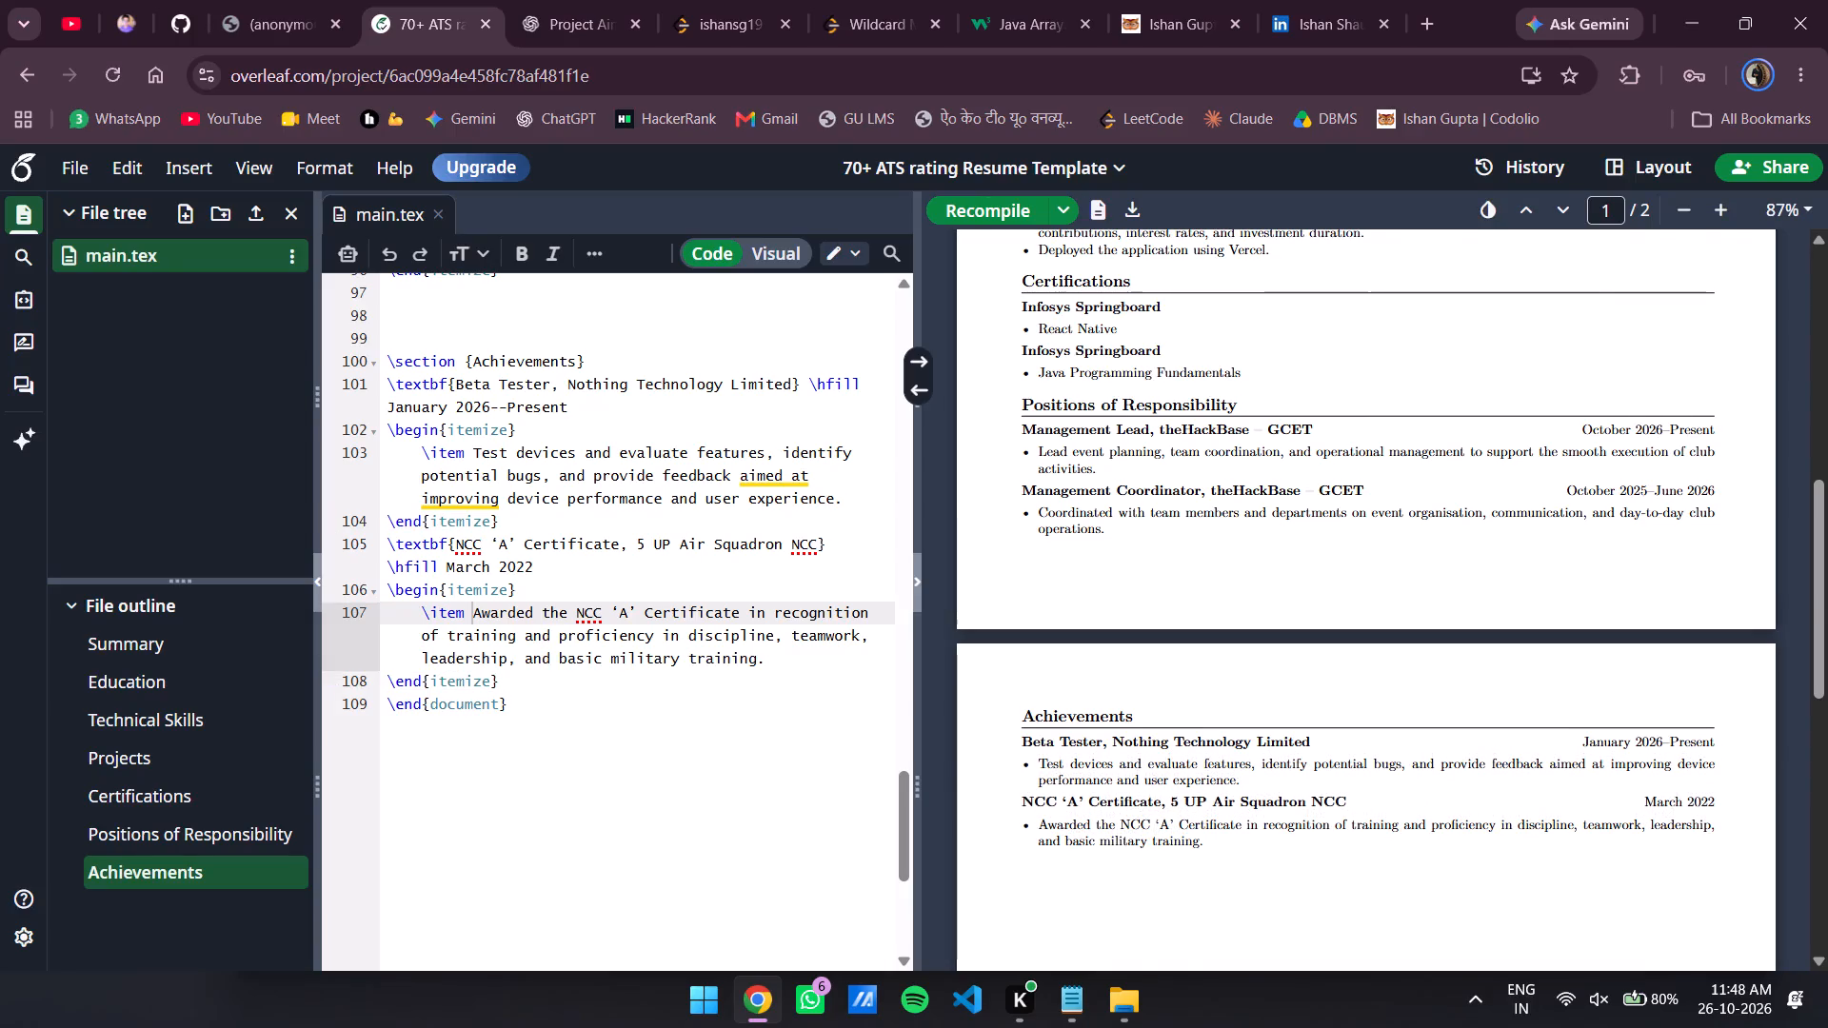
scroll(1328, 583, "up", 5)
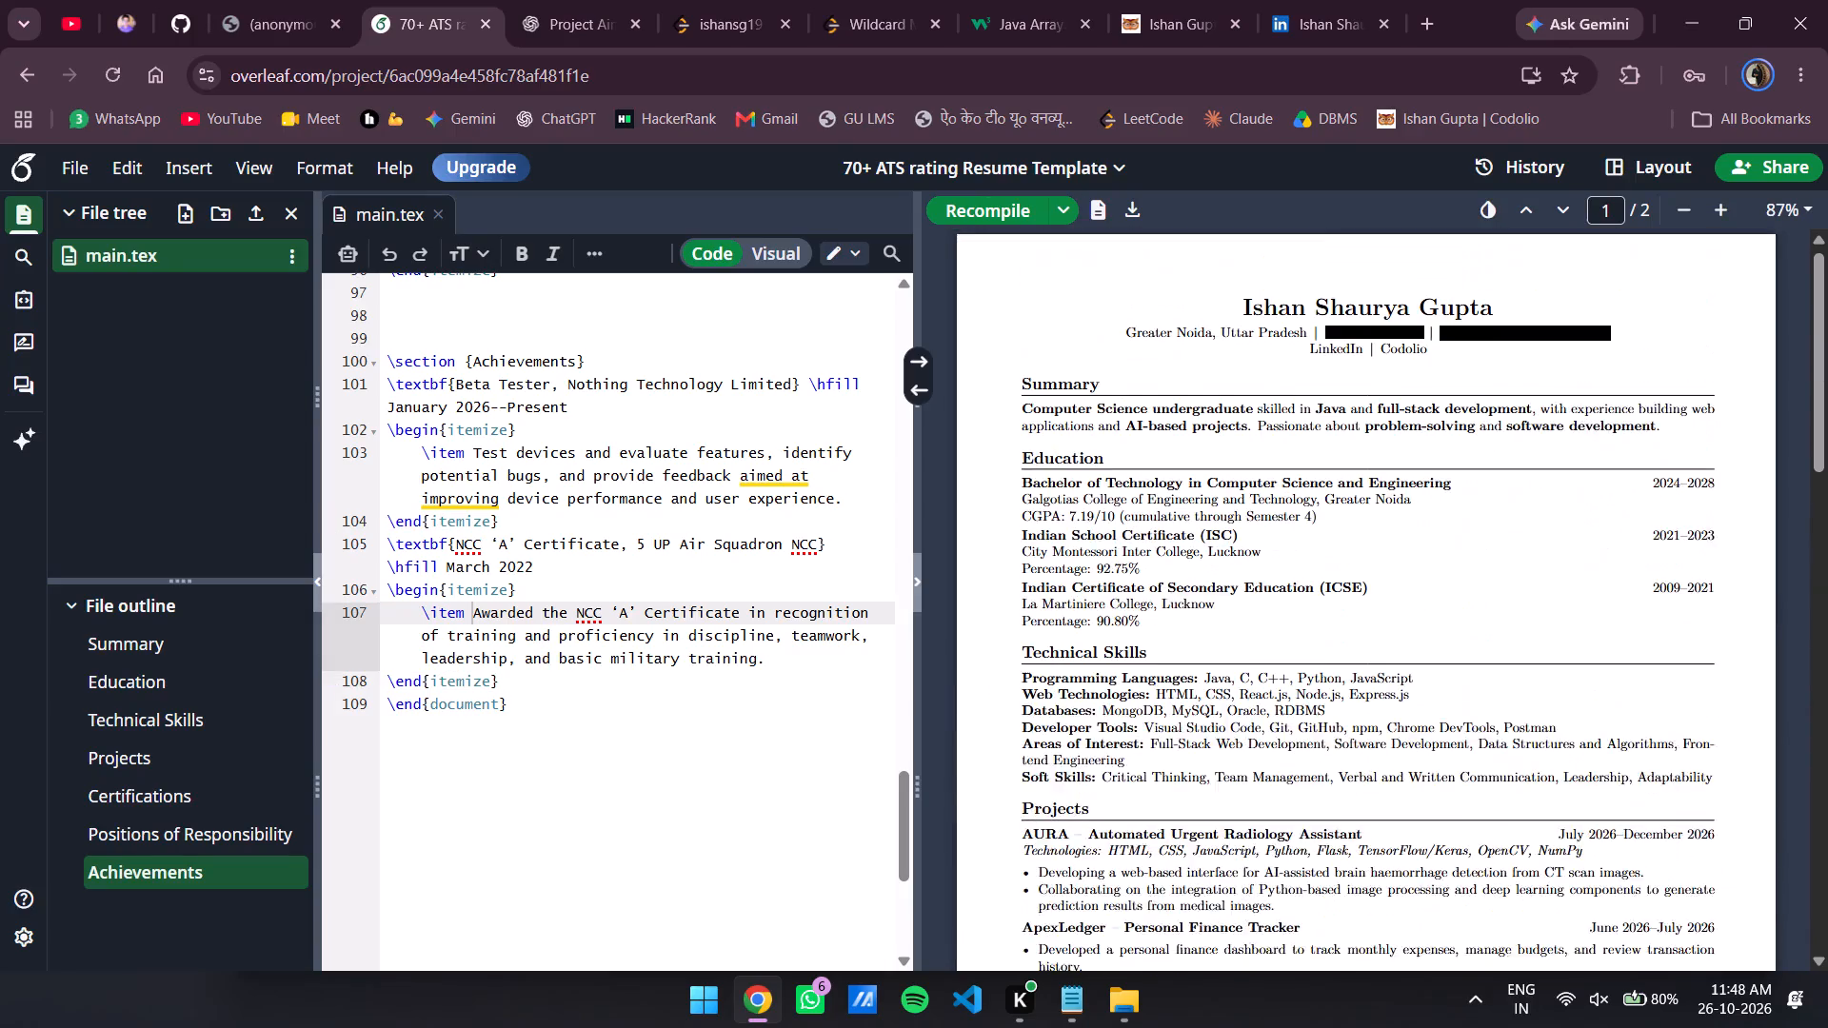
scroll(1328, 583, "down", 2)
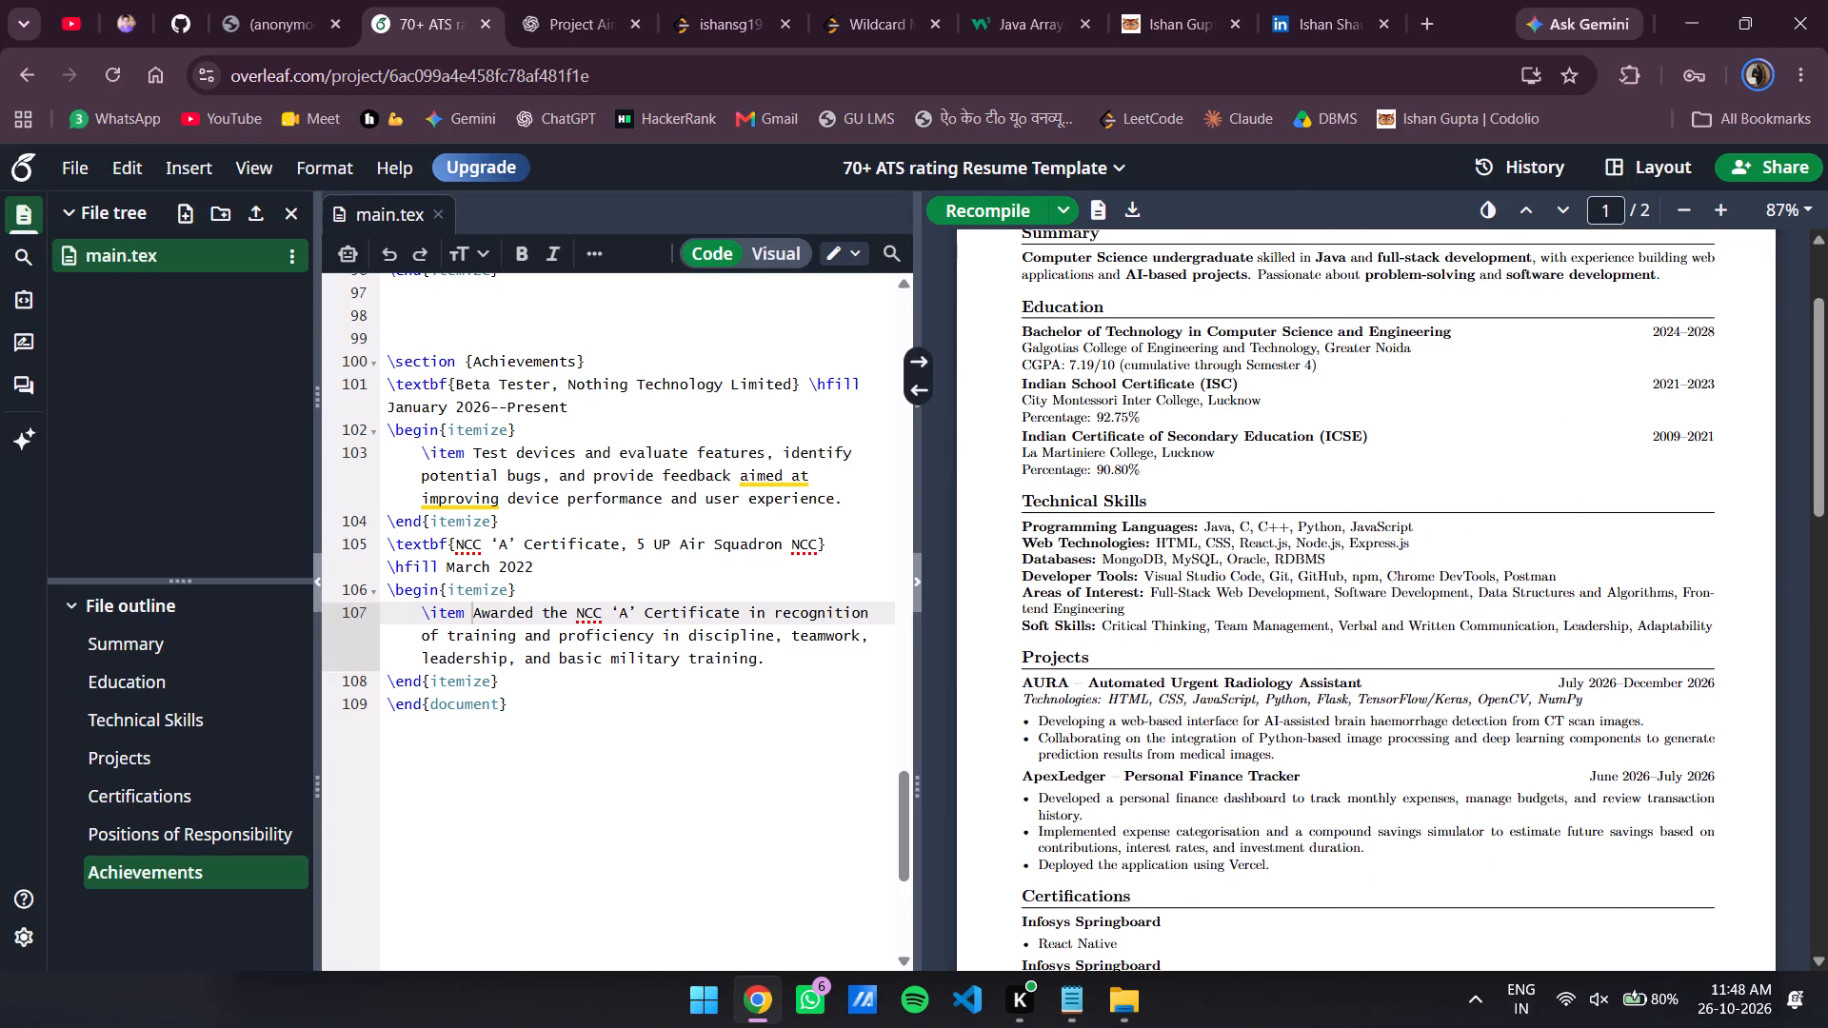
scroll(1367, 608, "up", 1)
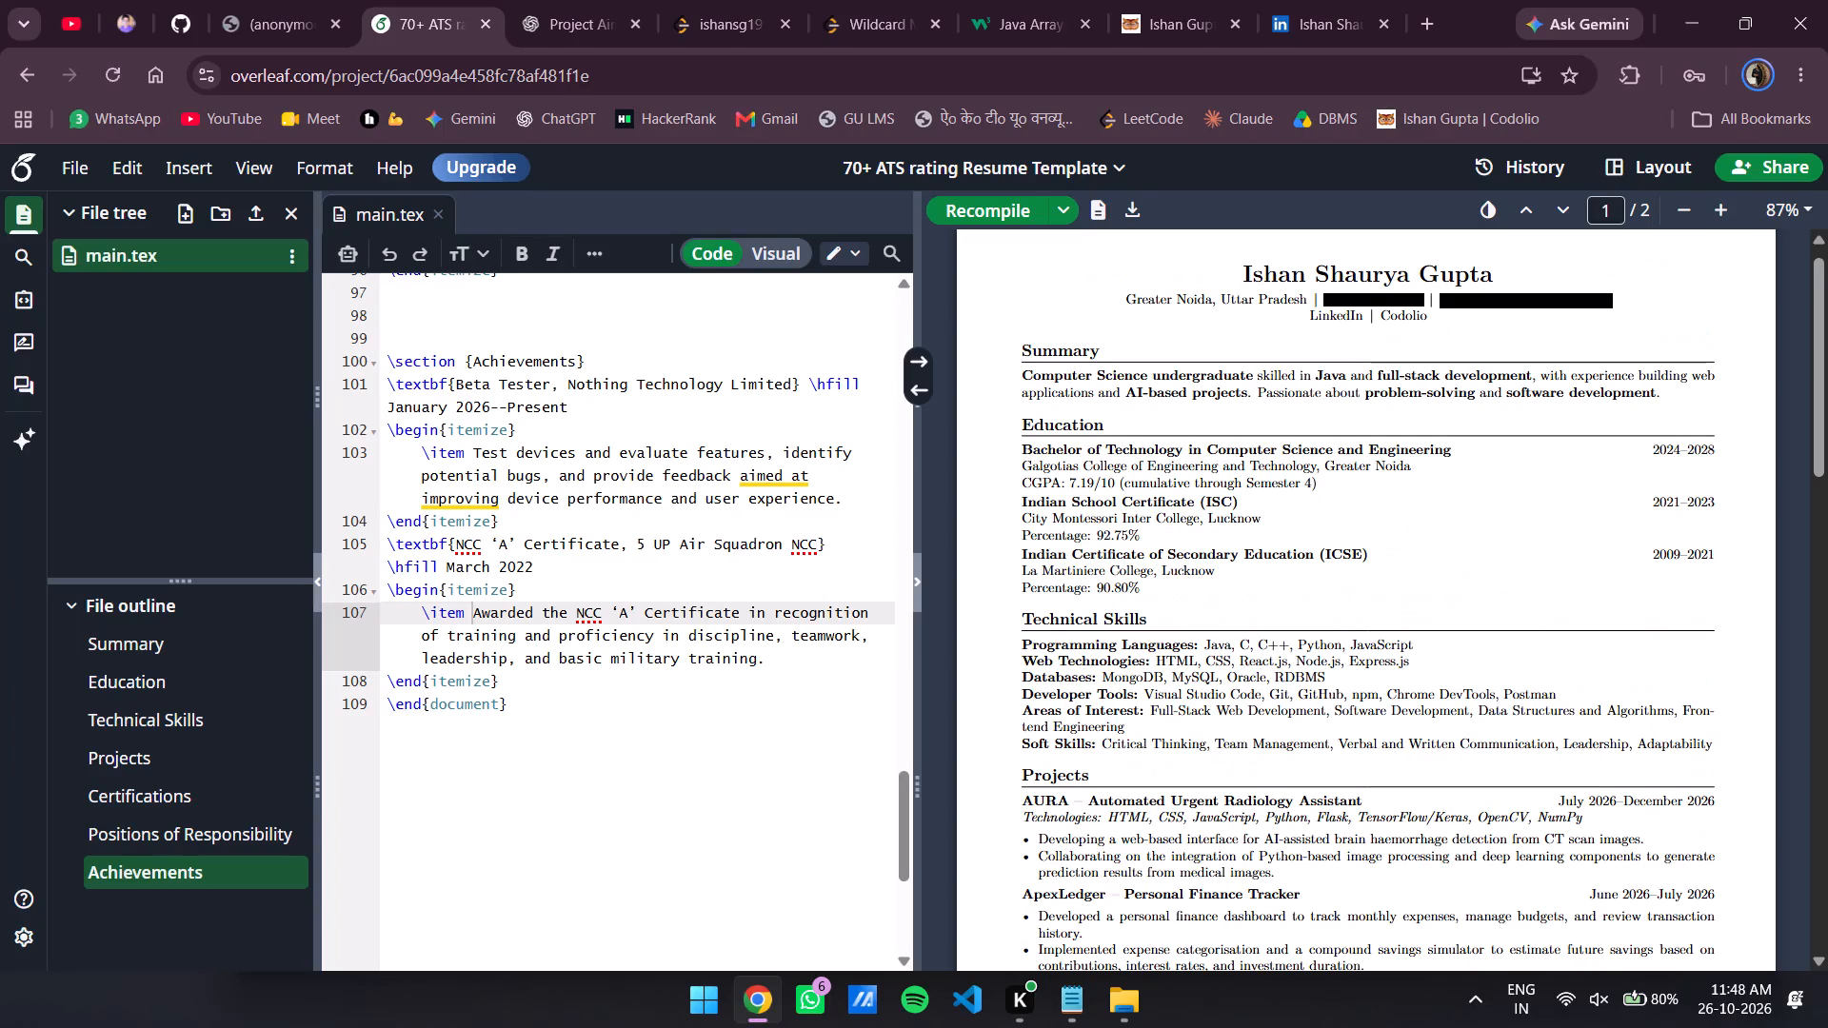
scroll(1367, 608, "down", 2)
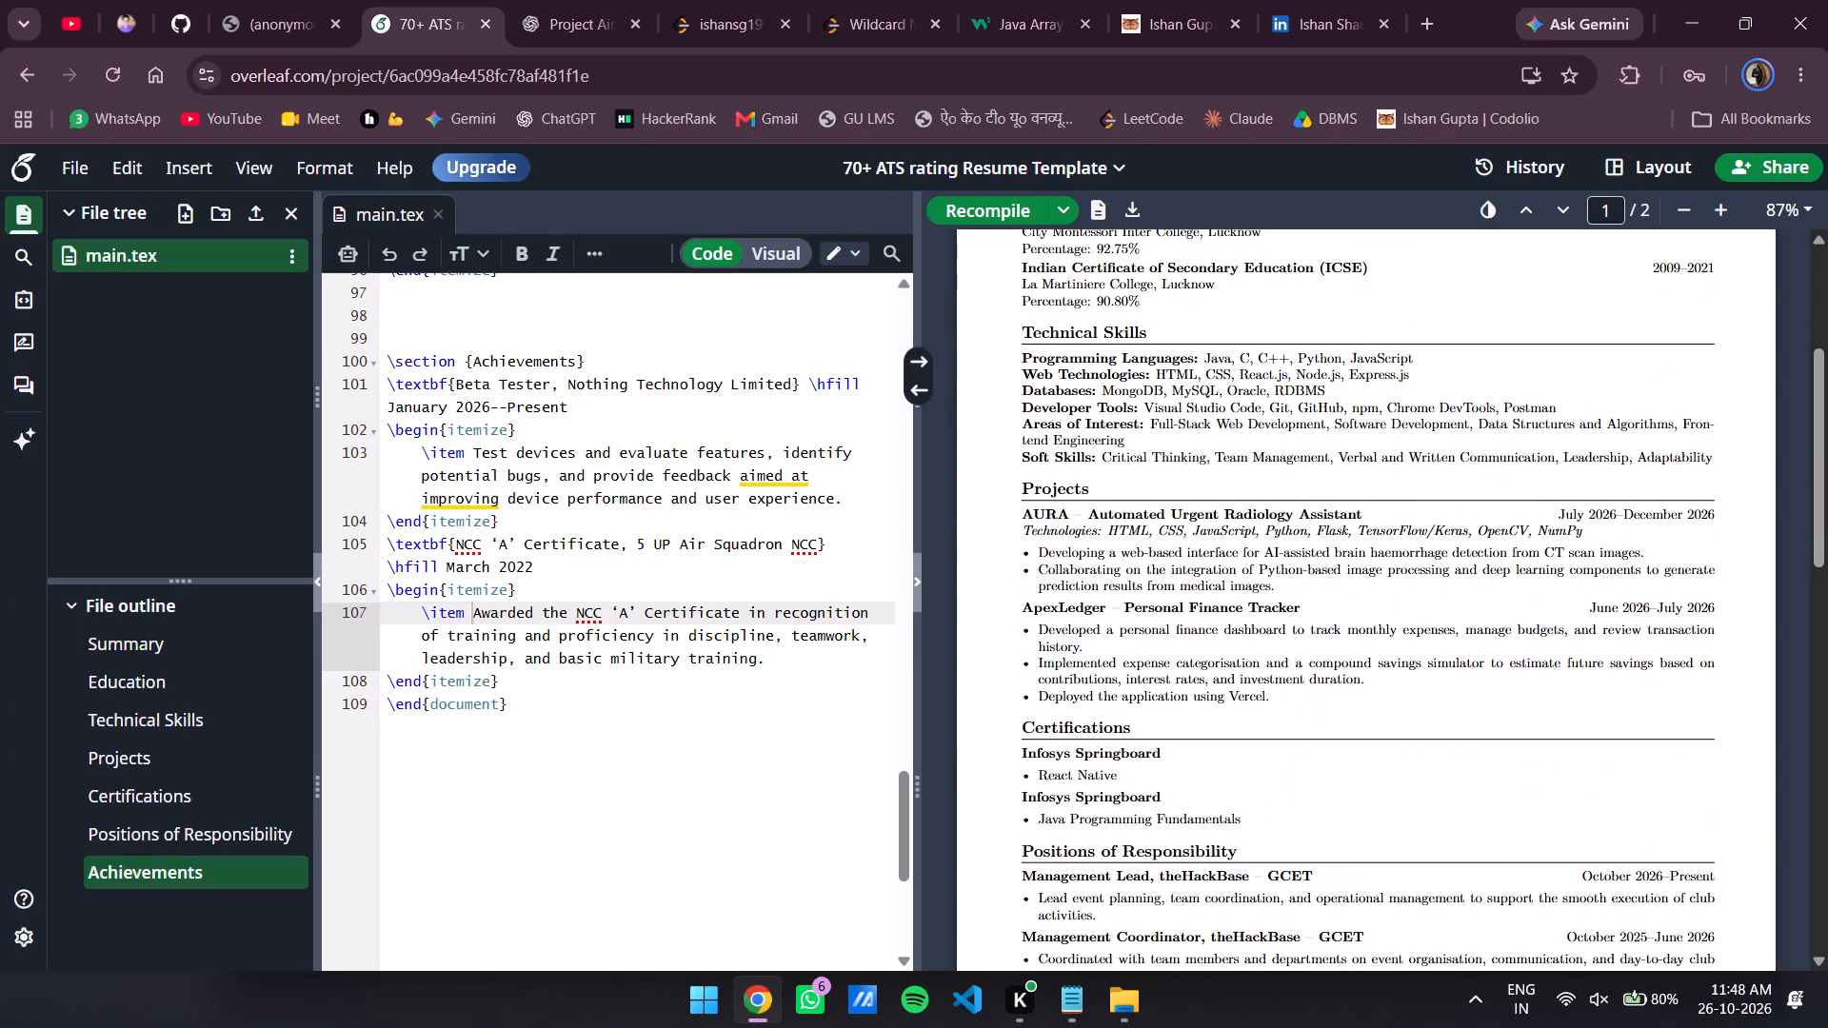
scroll(1424, 735, "down", 5)
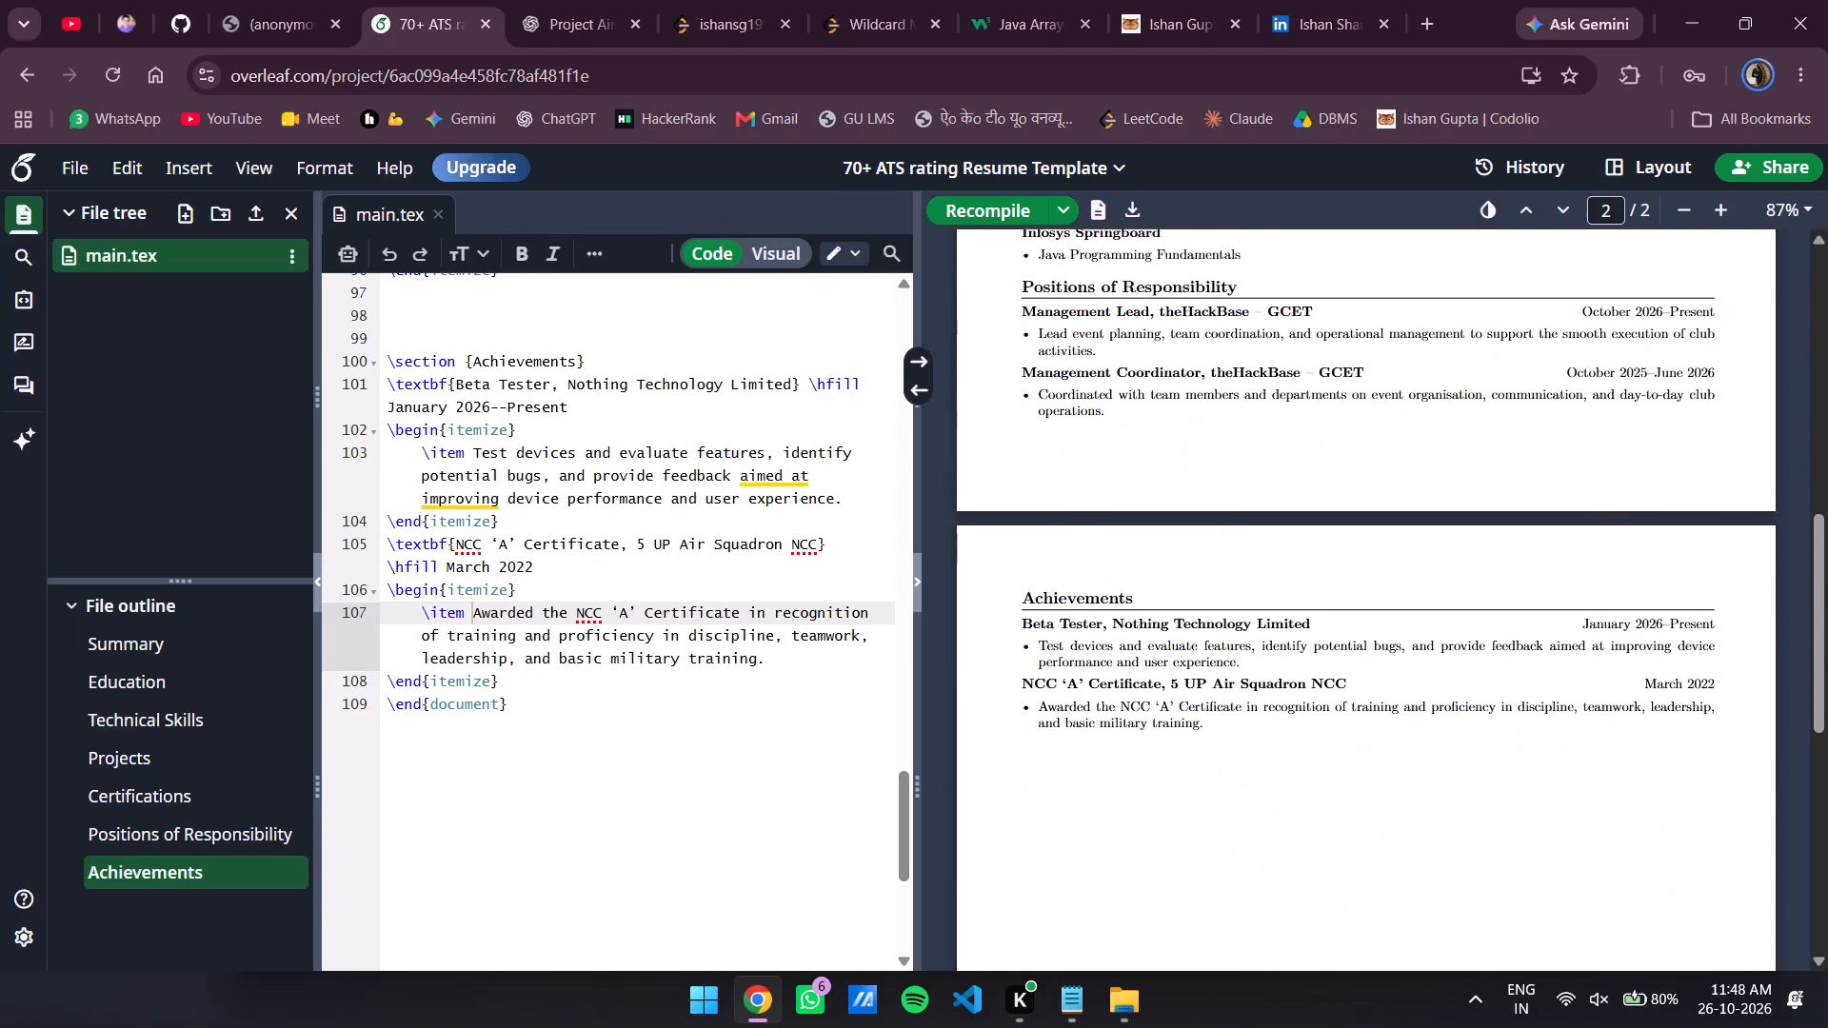
scroll(1424, 735, "up", 4)
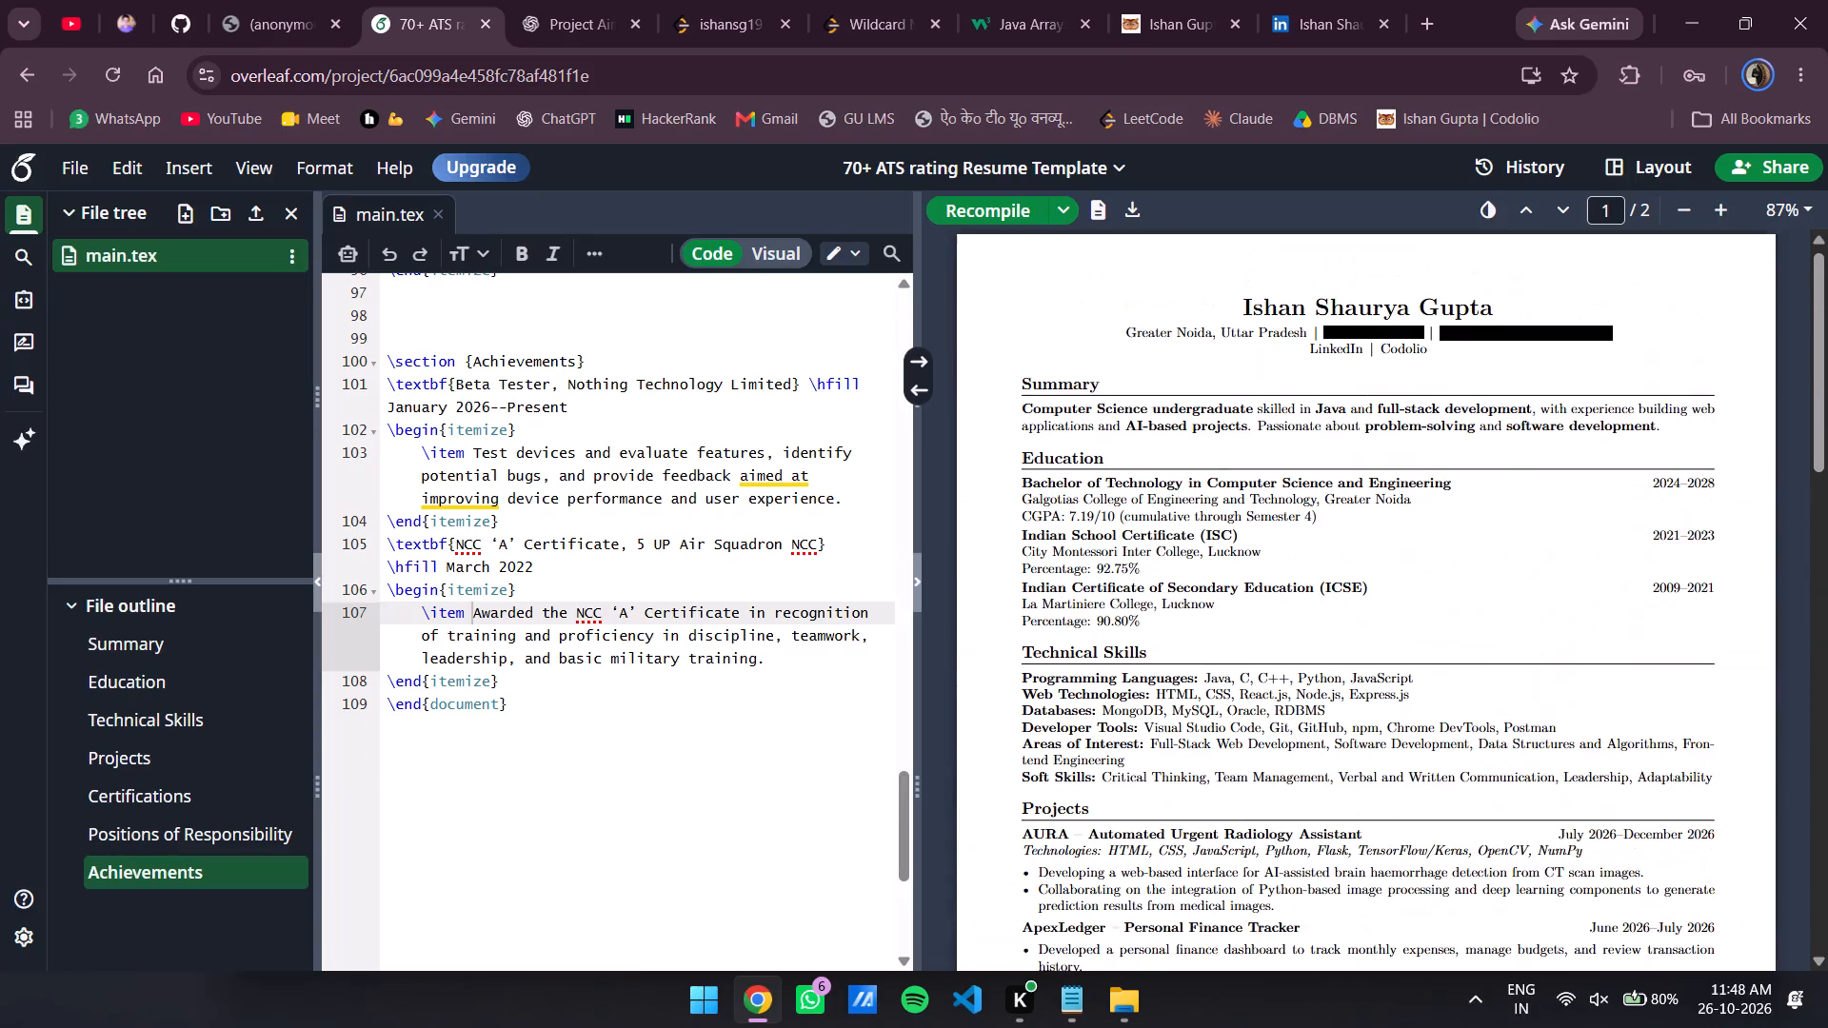
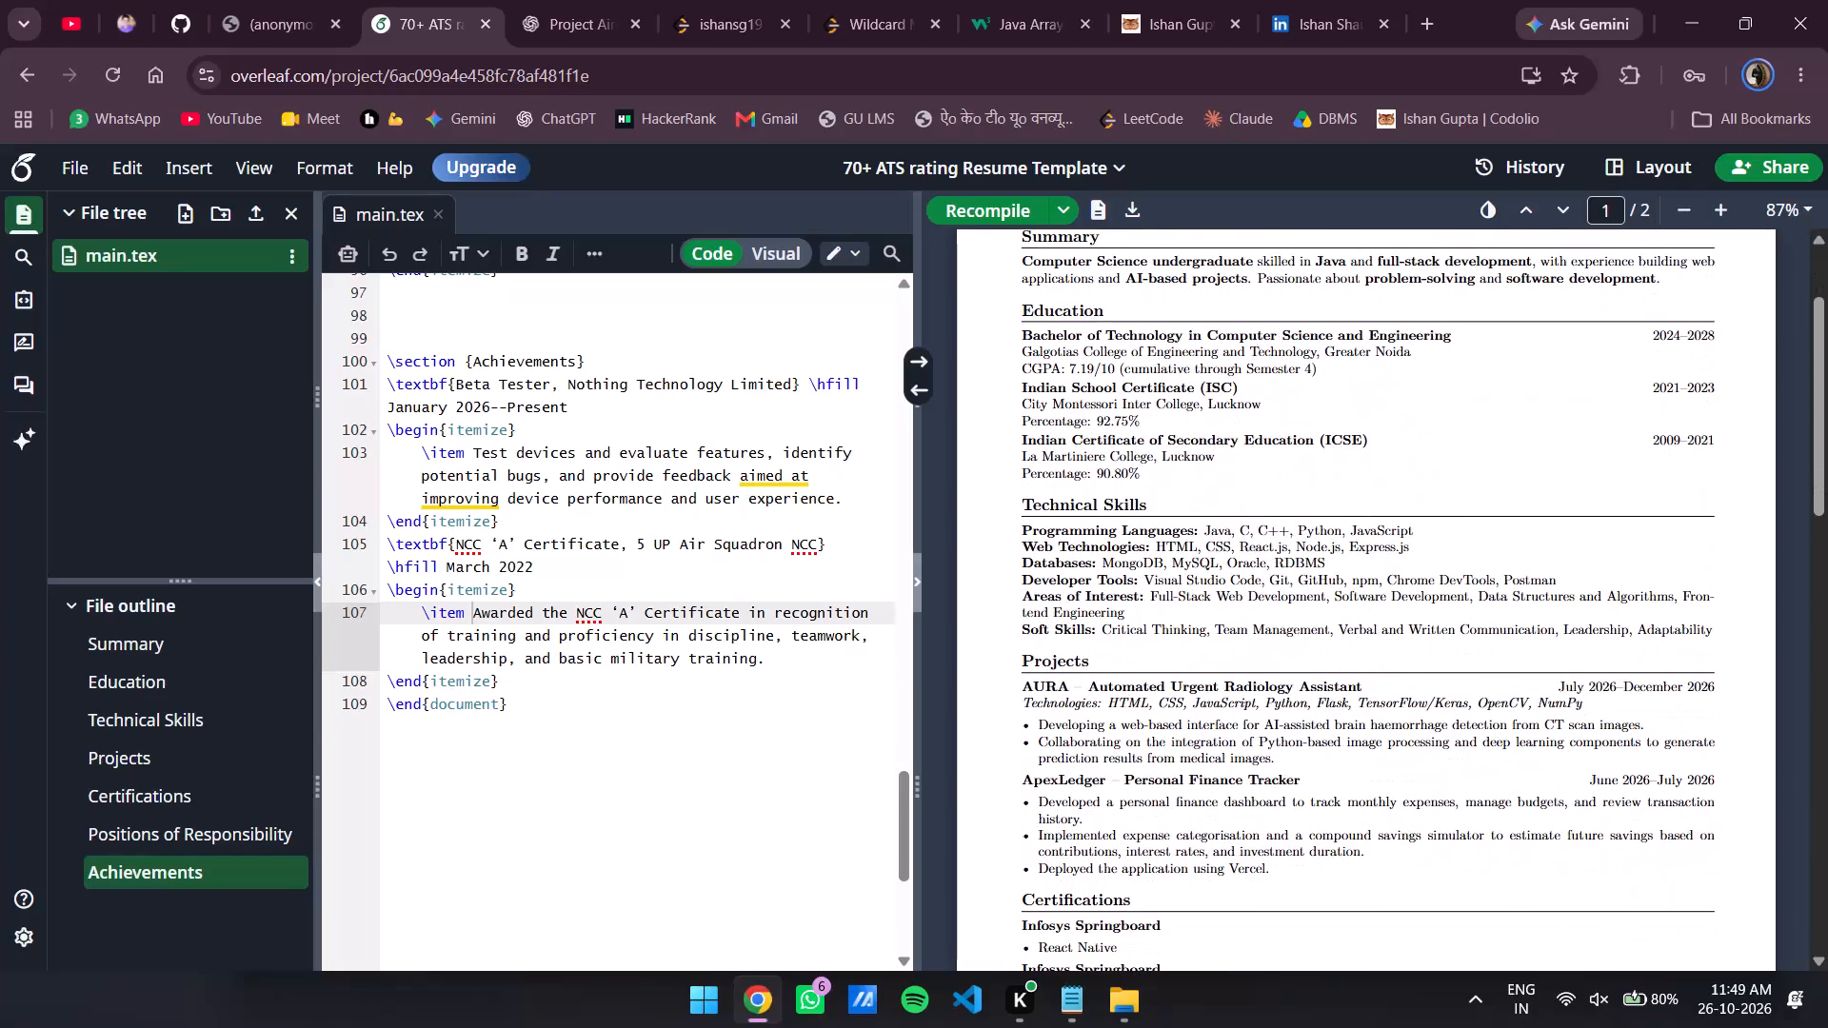
Review the resume source from the Achievements section back up to the Projects section.
scroll(628, 637, "up", 3)
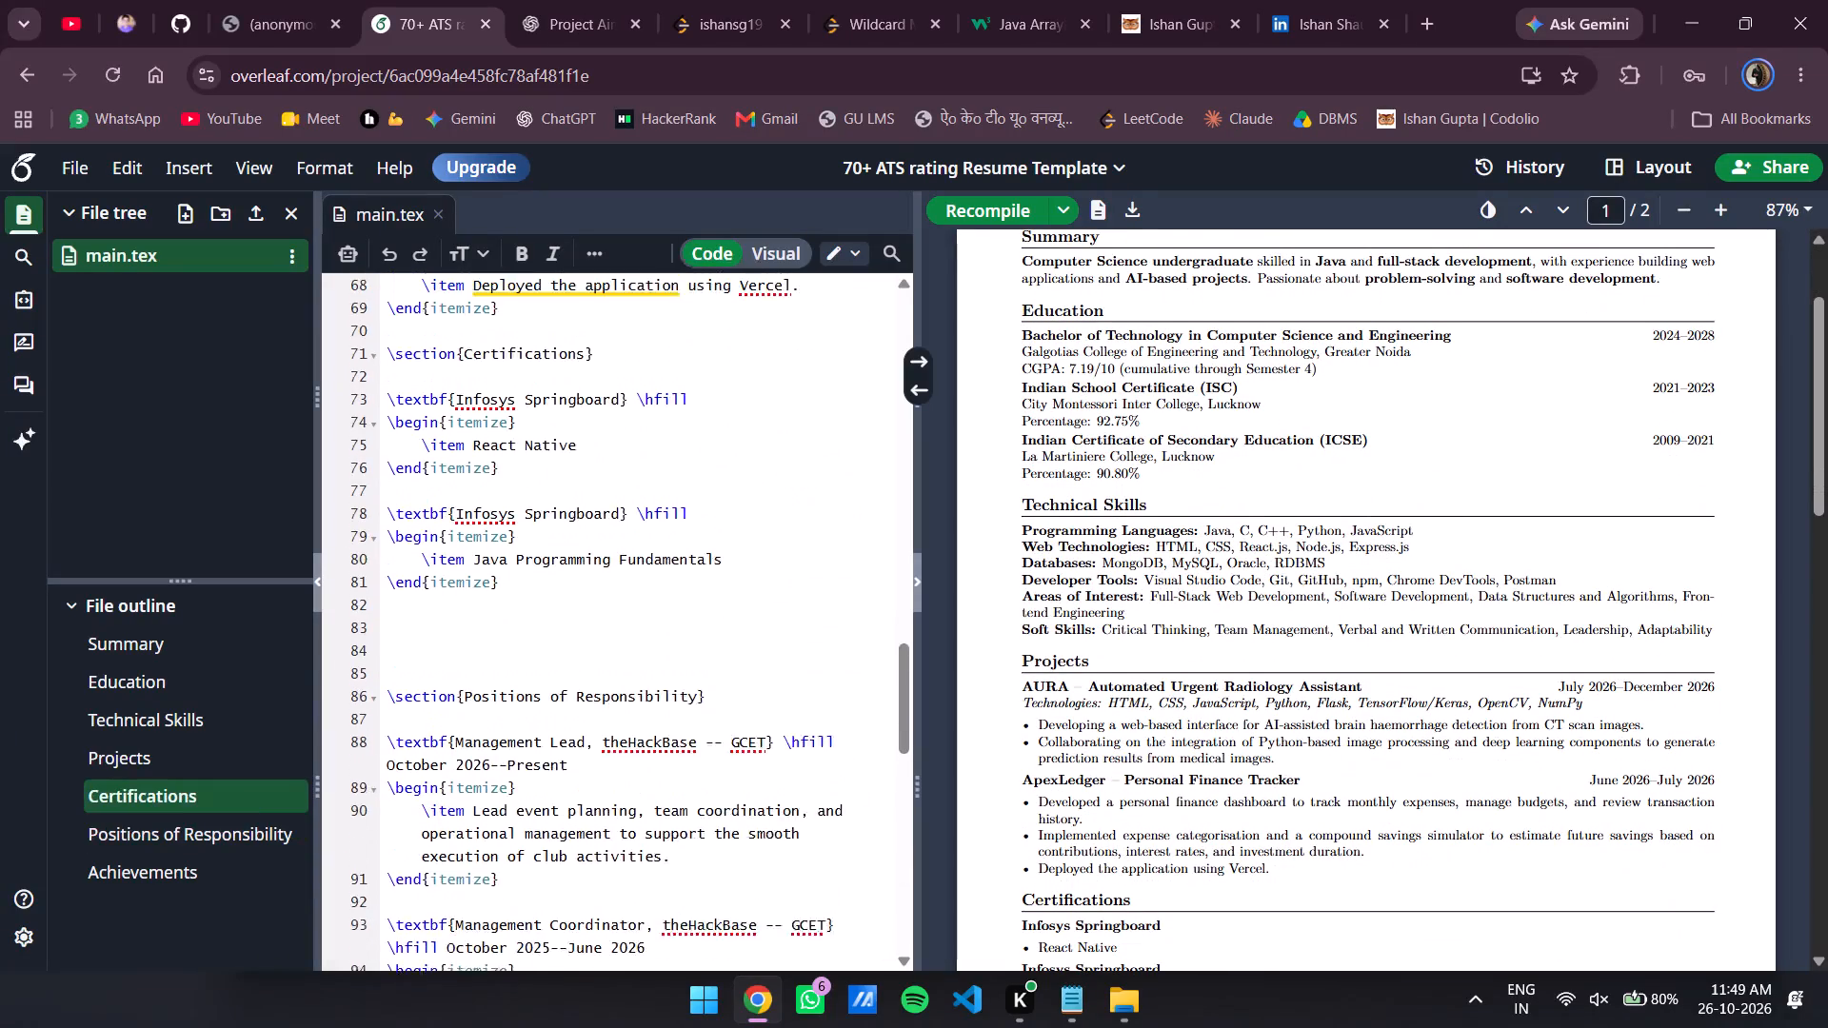
scroll(628, 637, "up", 8)
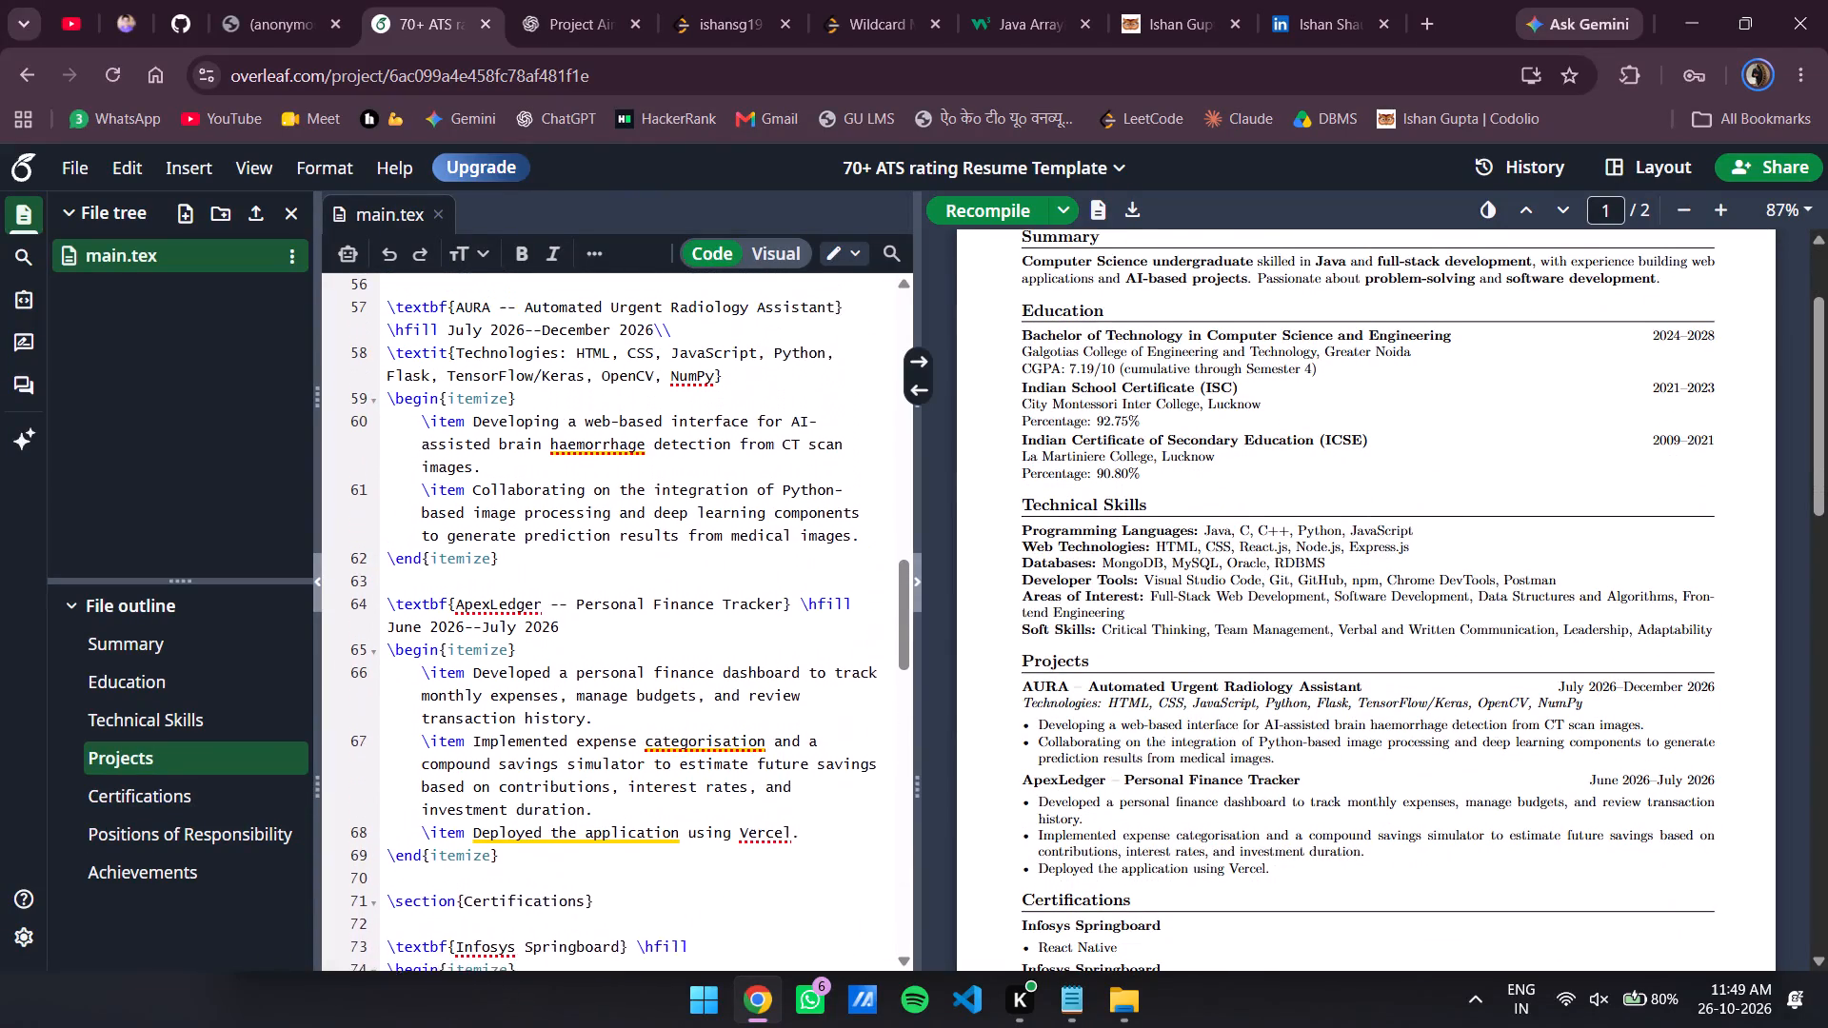
scroll(628, 637, "up", 1)
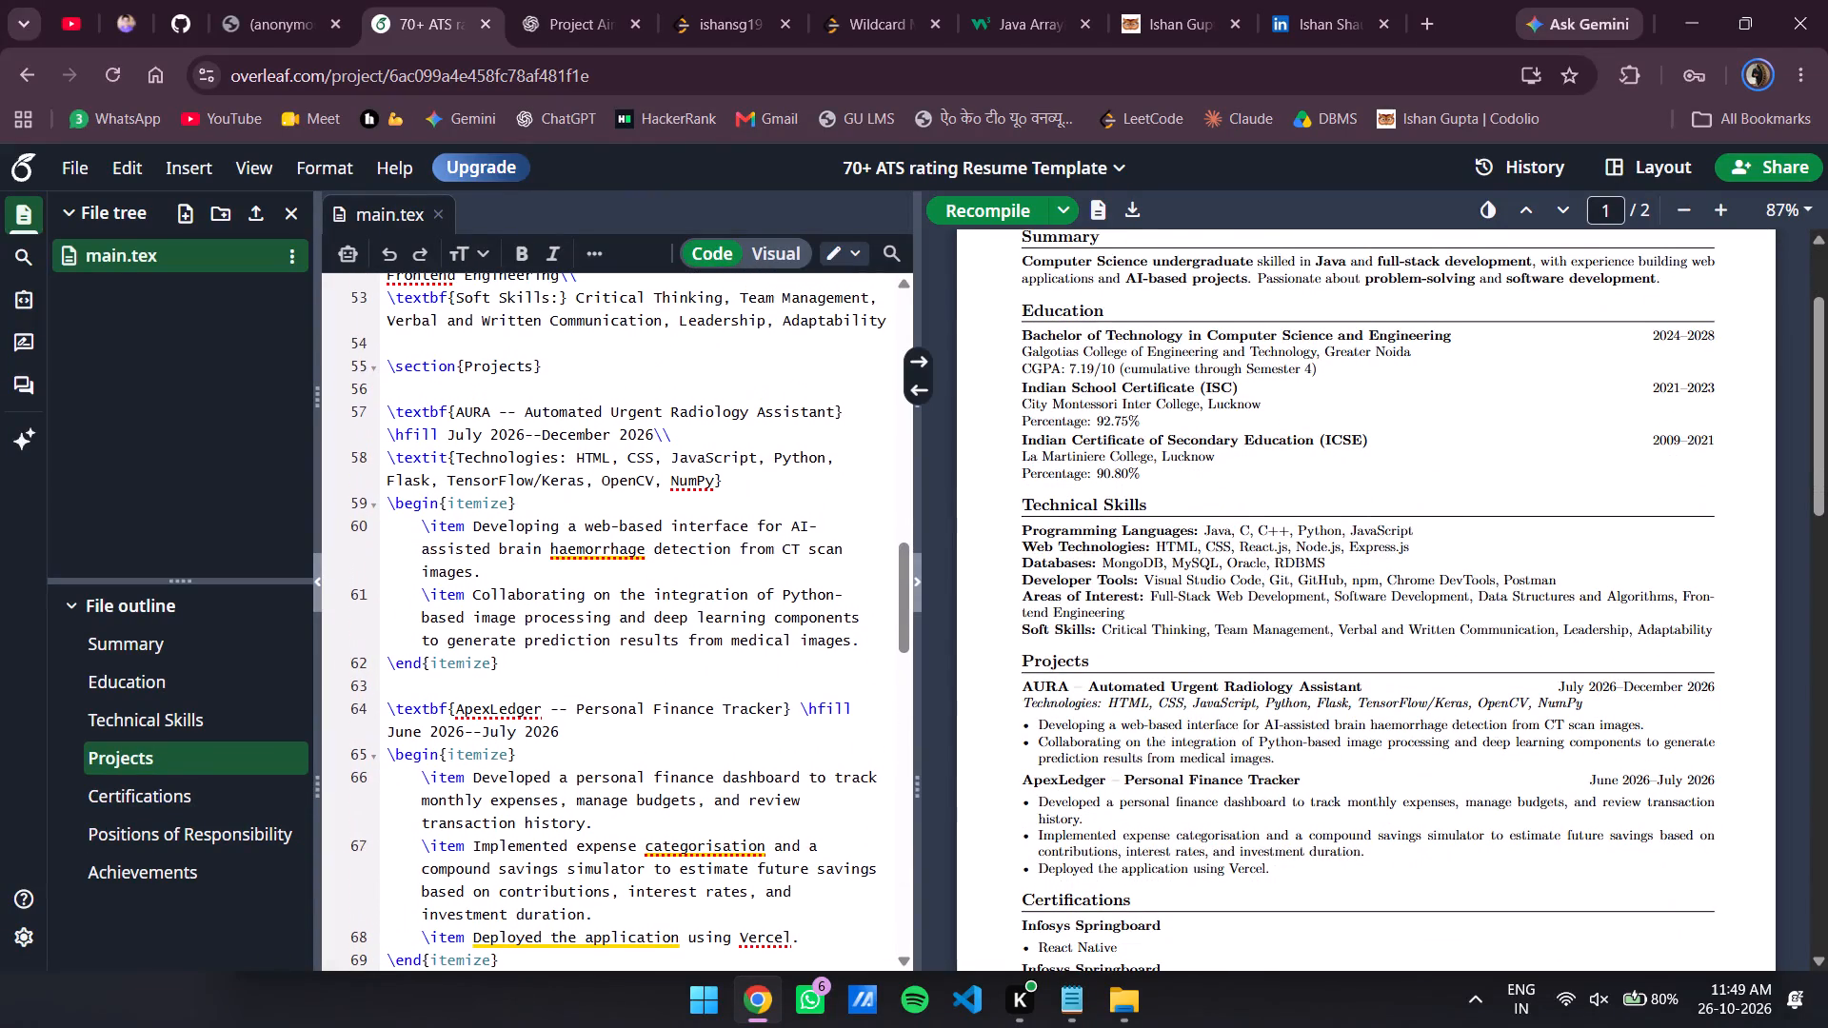
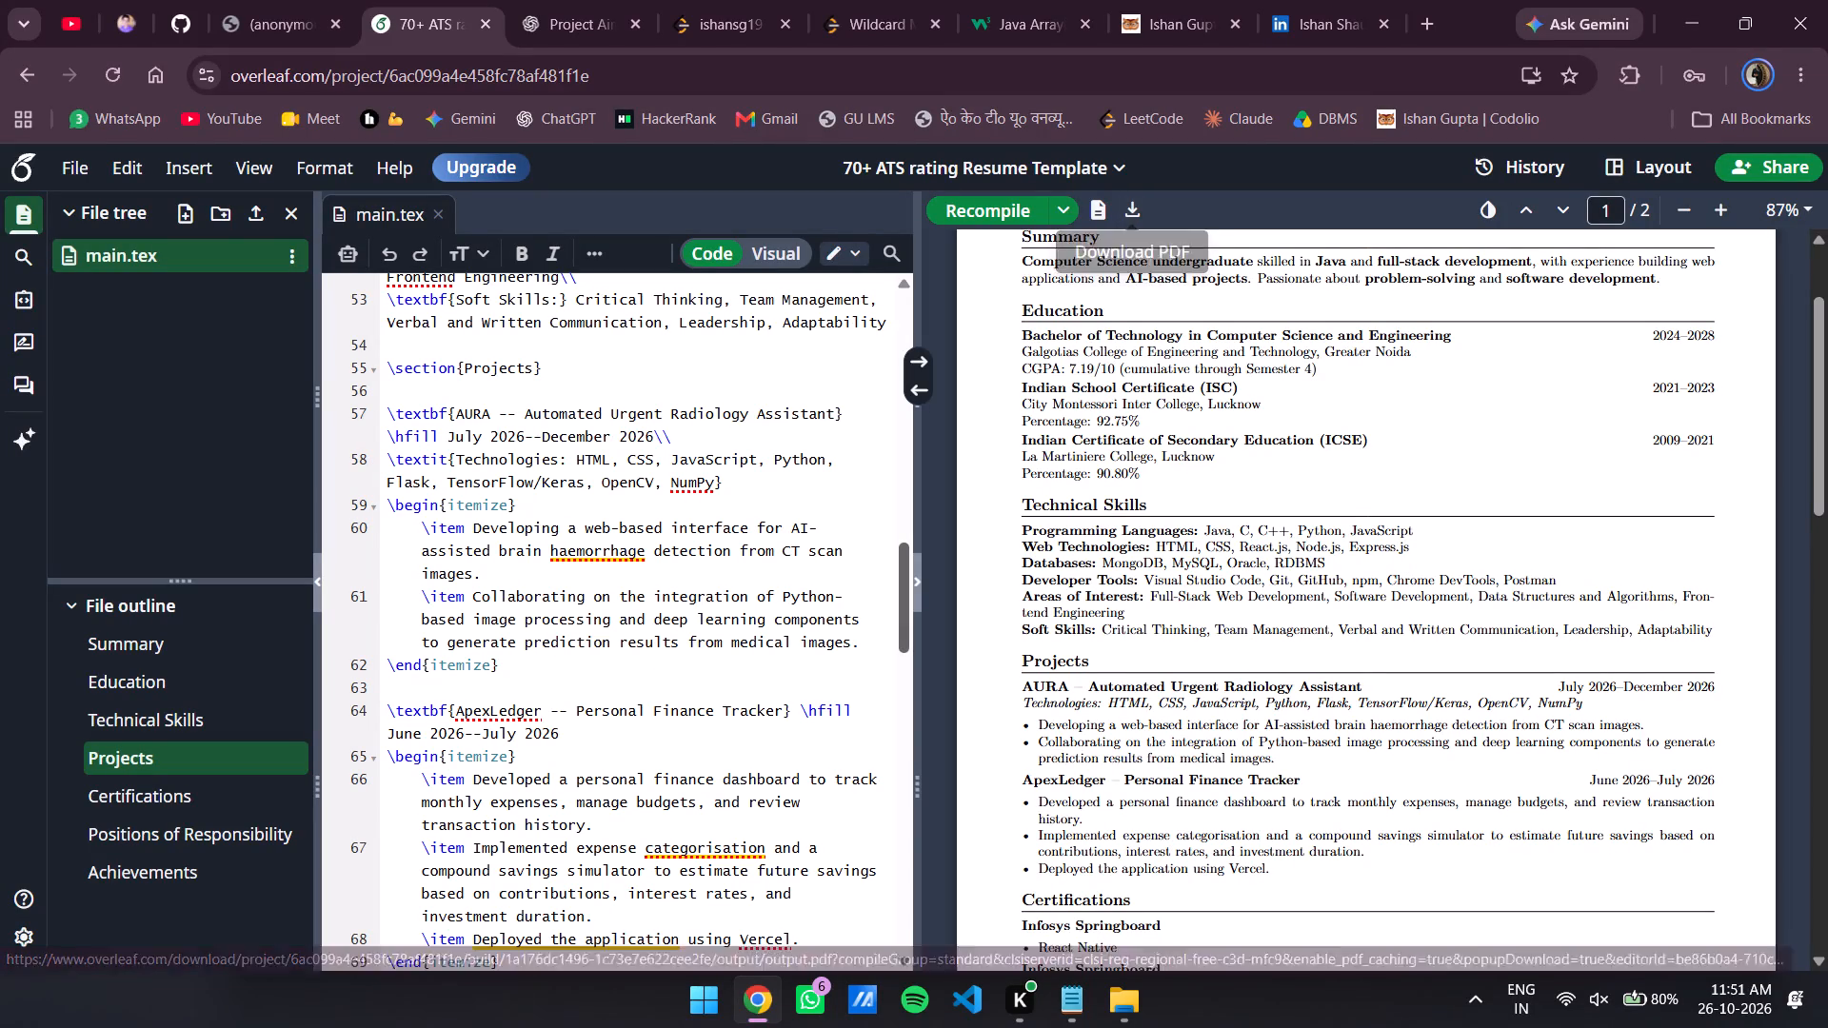
Widen the compiled PDF preview and review the resume from the header down to the start of the Achievements section and back.
left_click_drag(921, 769, 718, 791)
scroll(1075, 579, "up", 2)
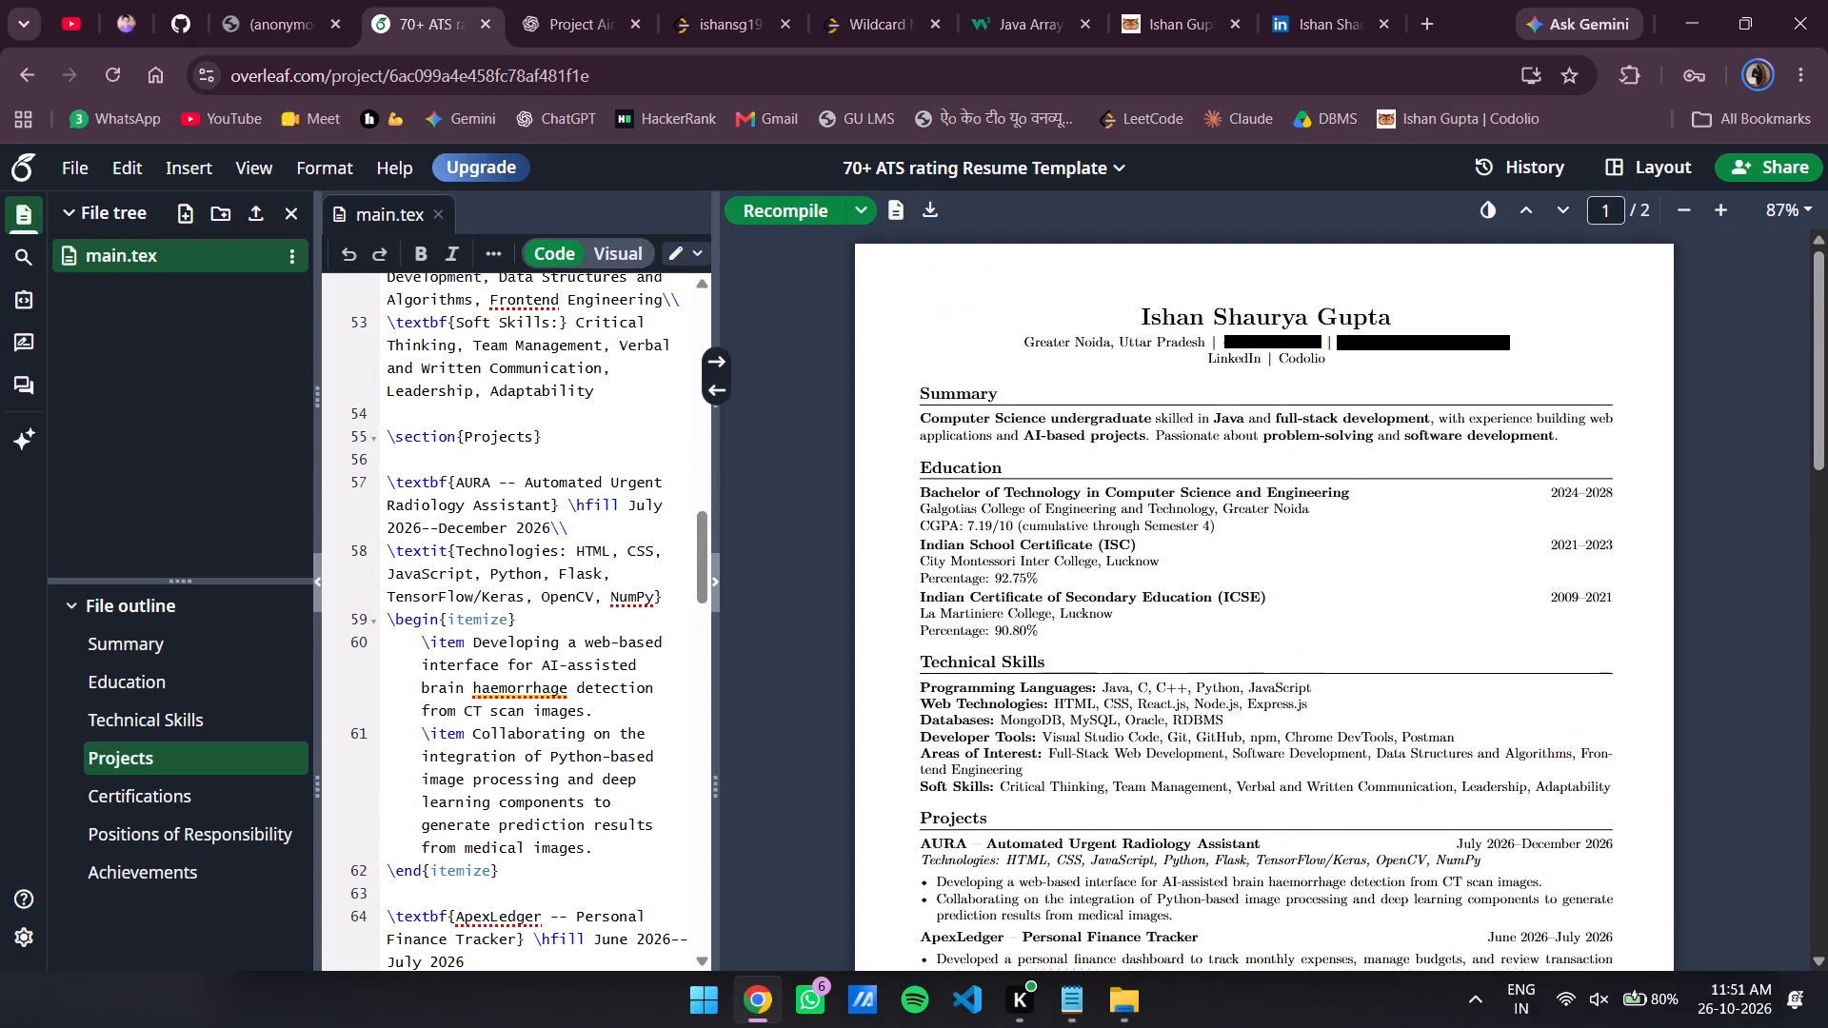
scroll(1075, 579, "down", 1)
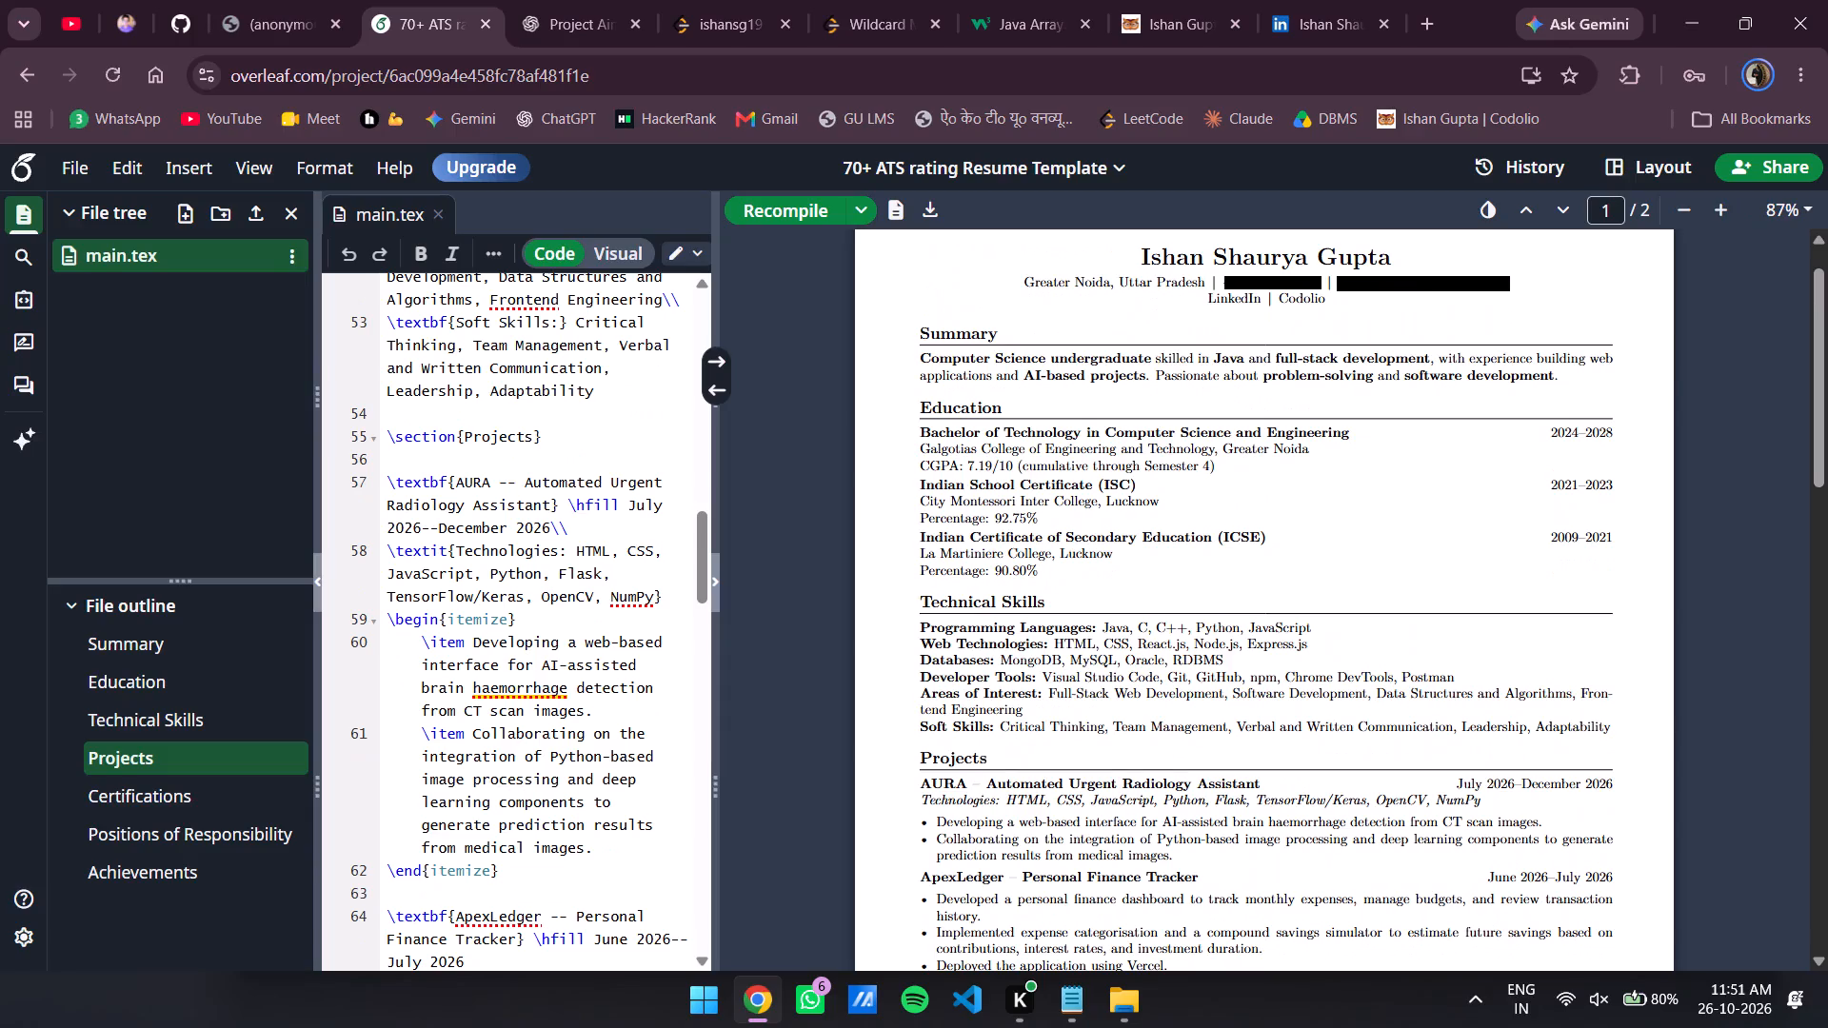
scroll(1075, 579, "down", 1)
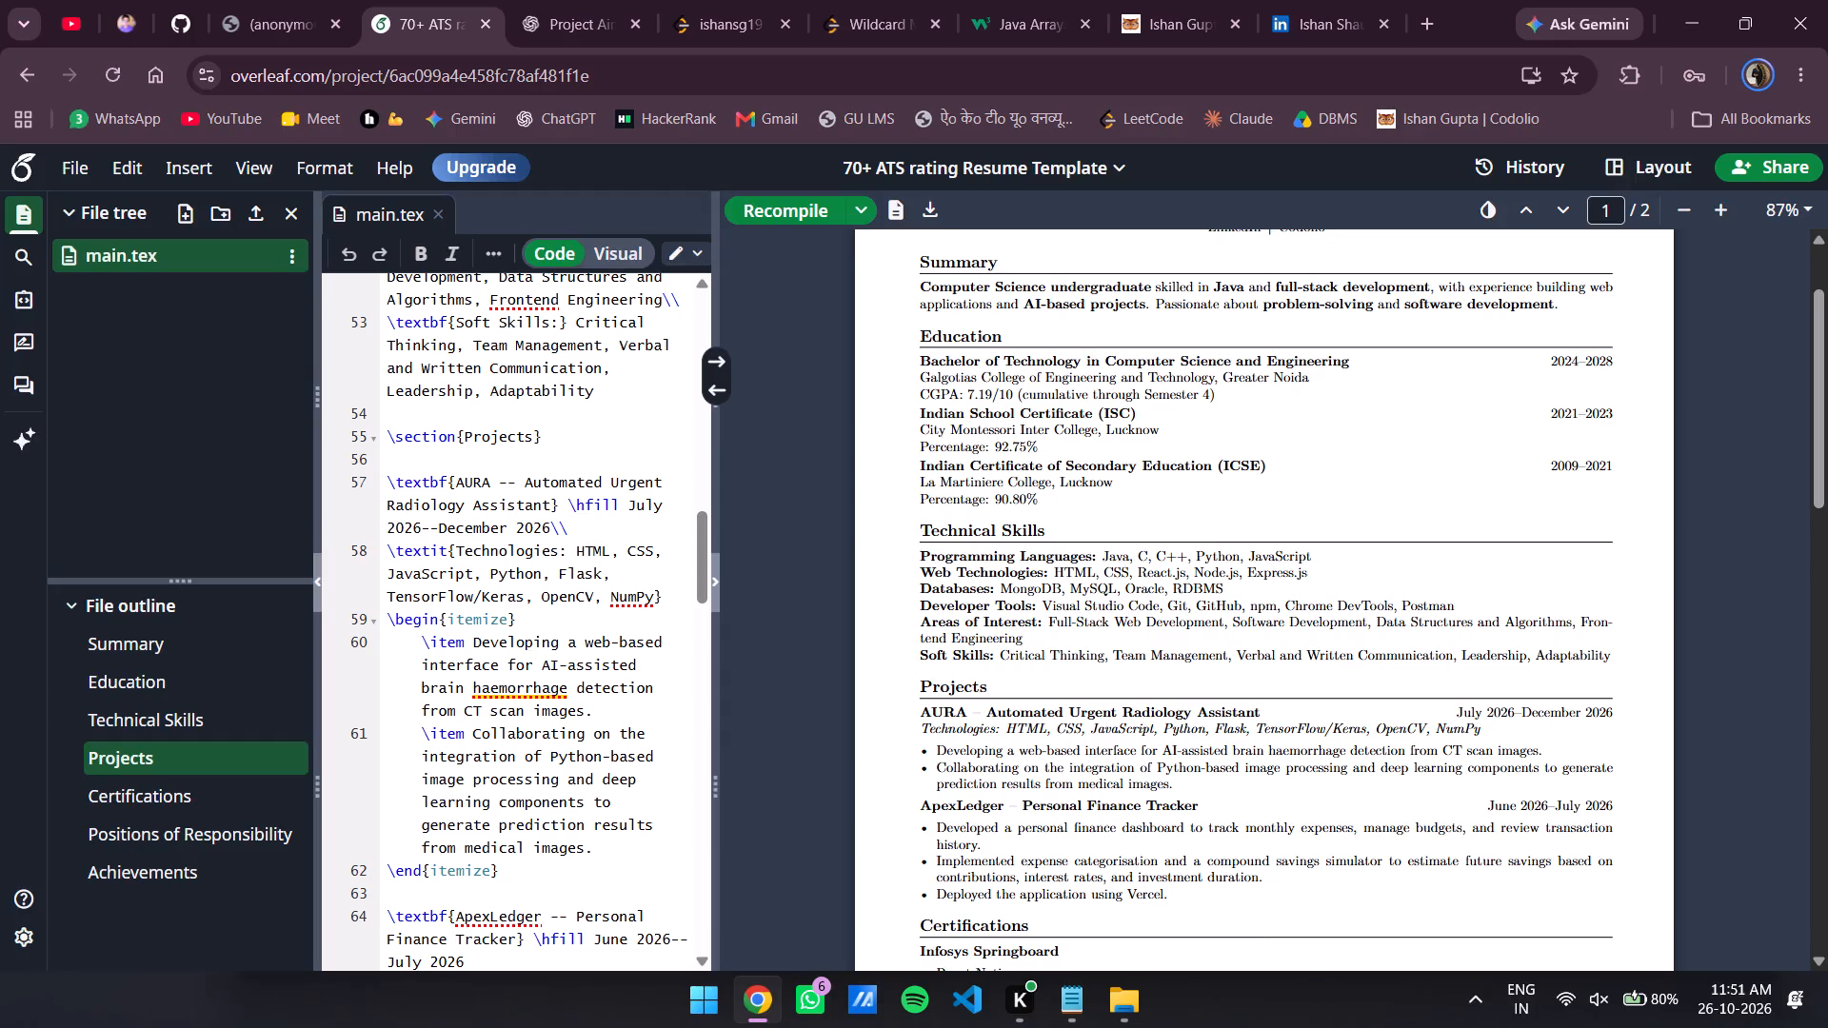
scroll(1287, 524, "down", 2)
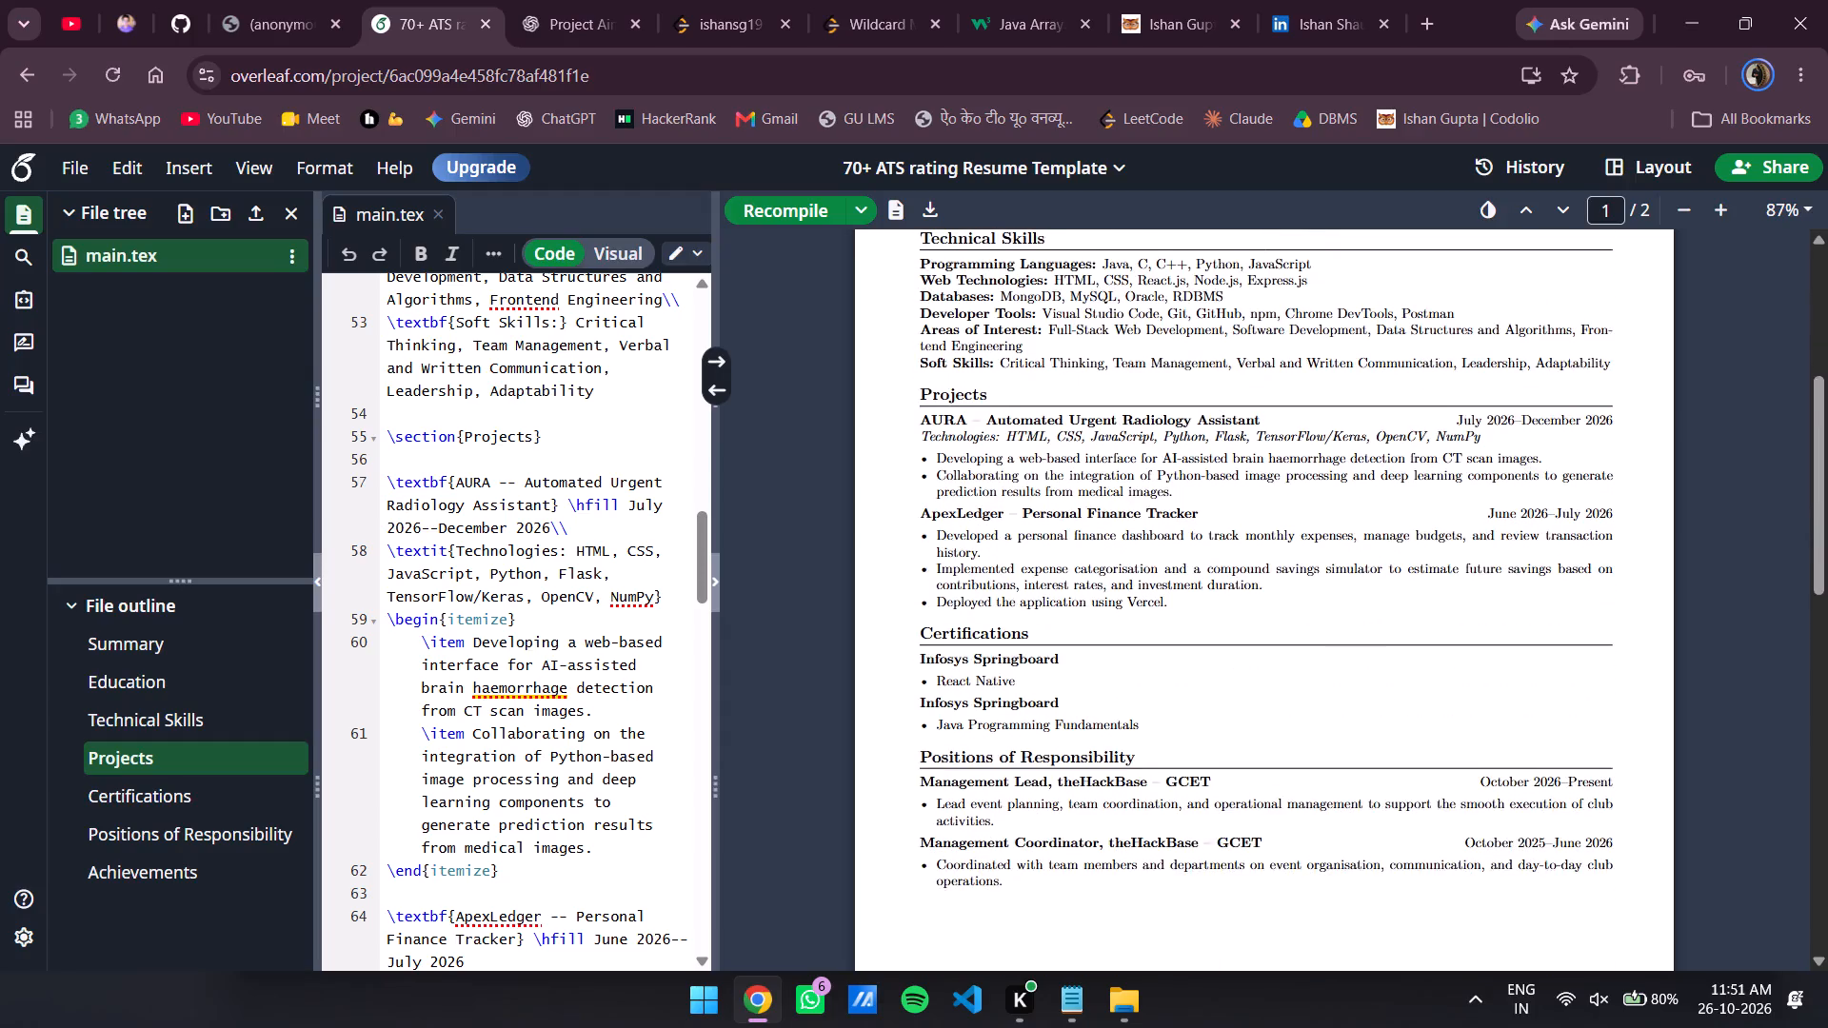
scroll(1287, 524, "down", 1)
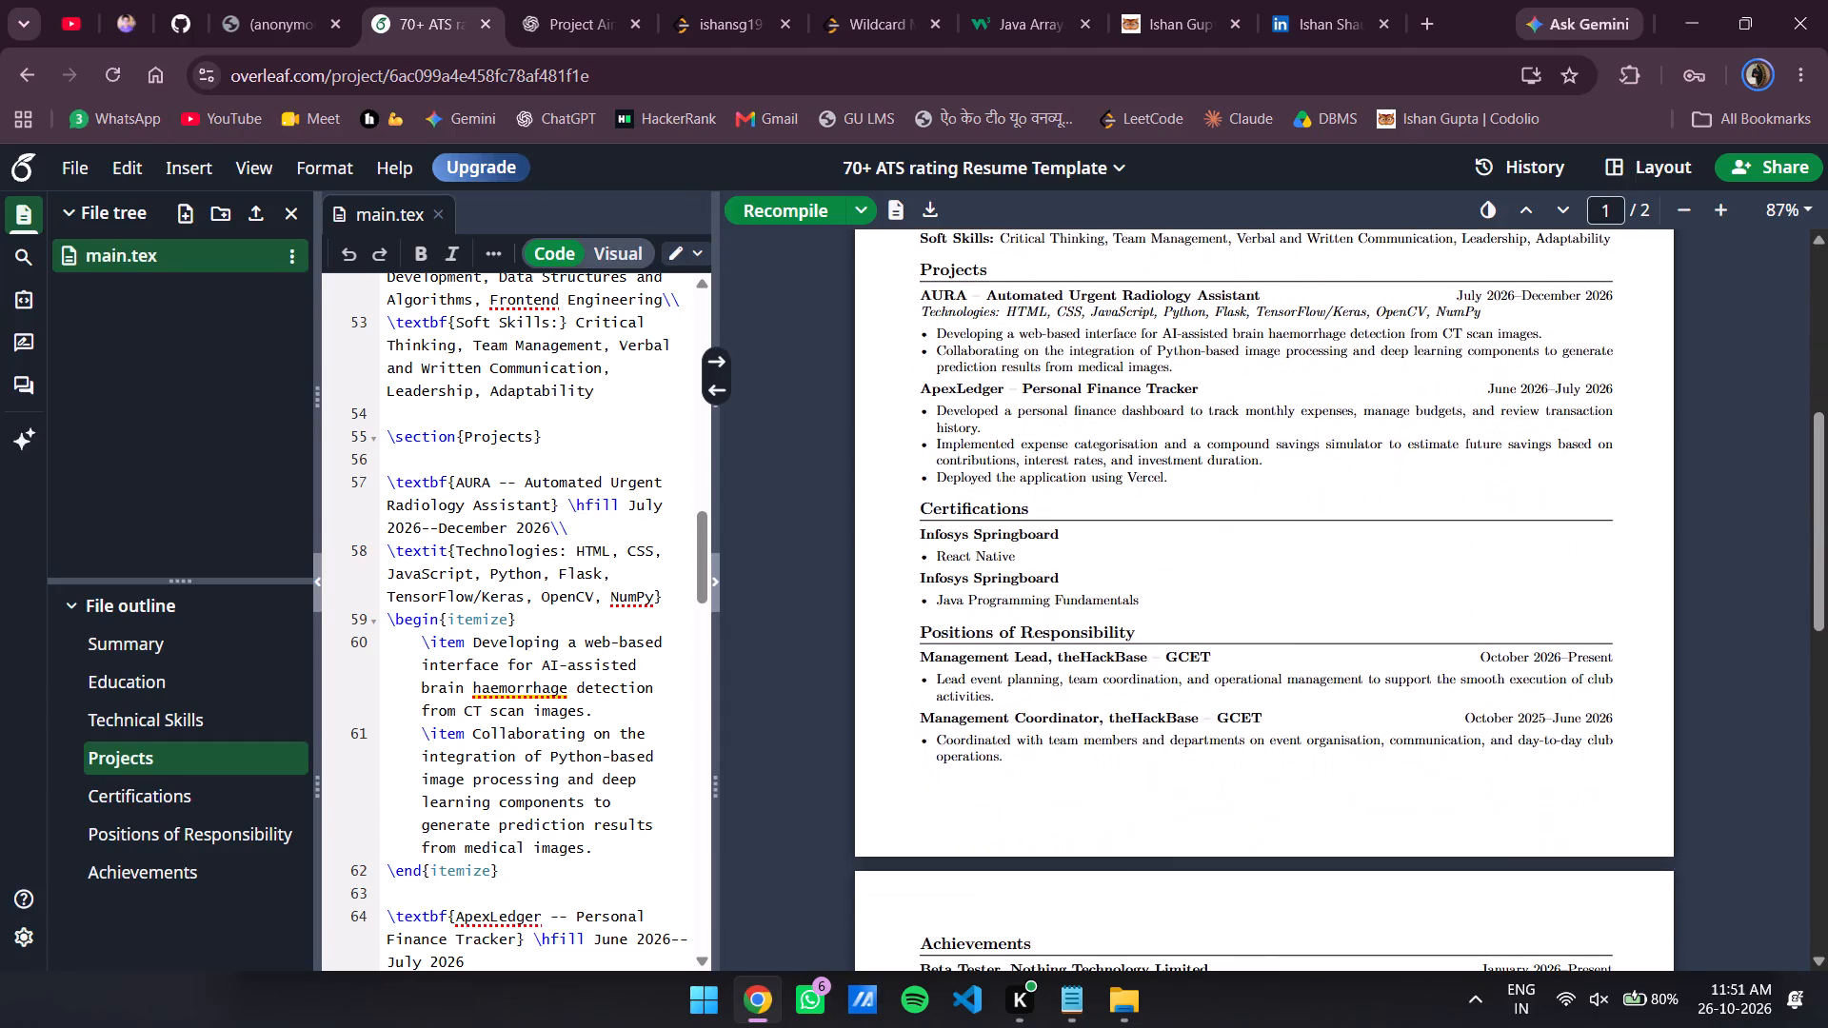
scroll(1287, 524, "up", 1)
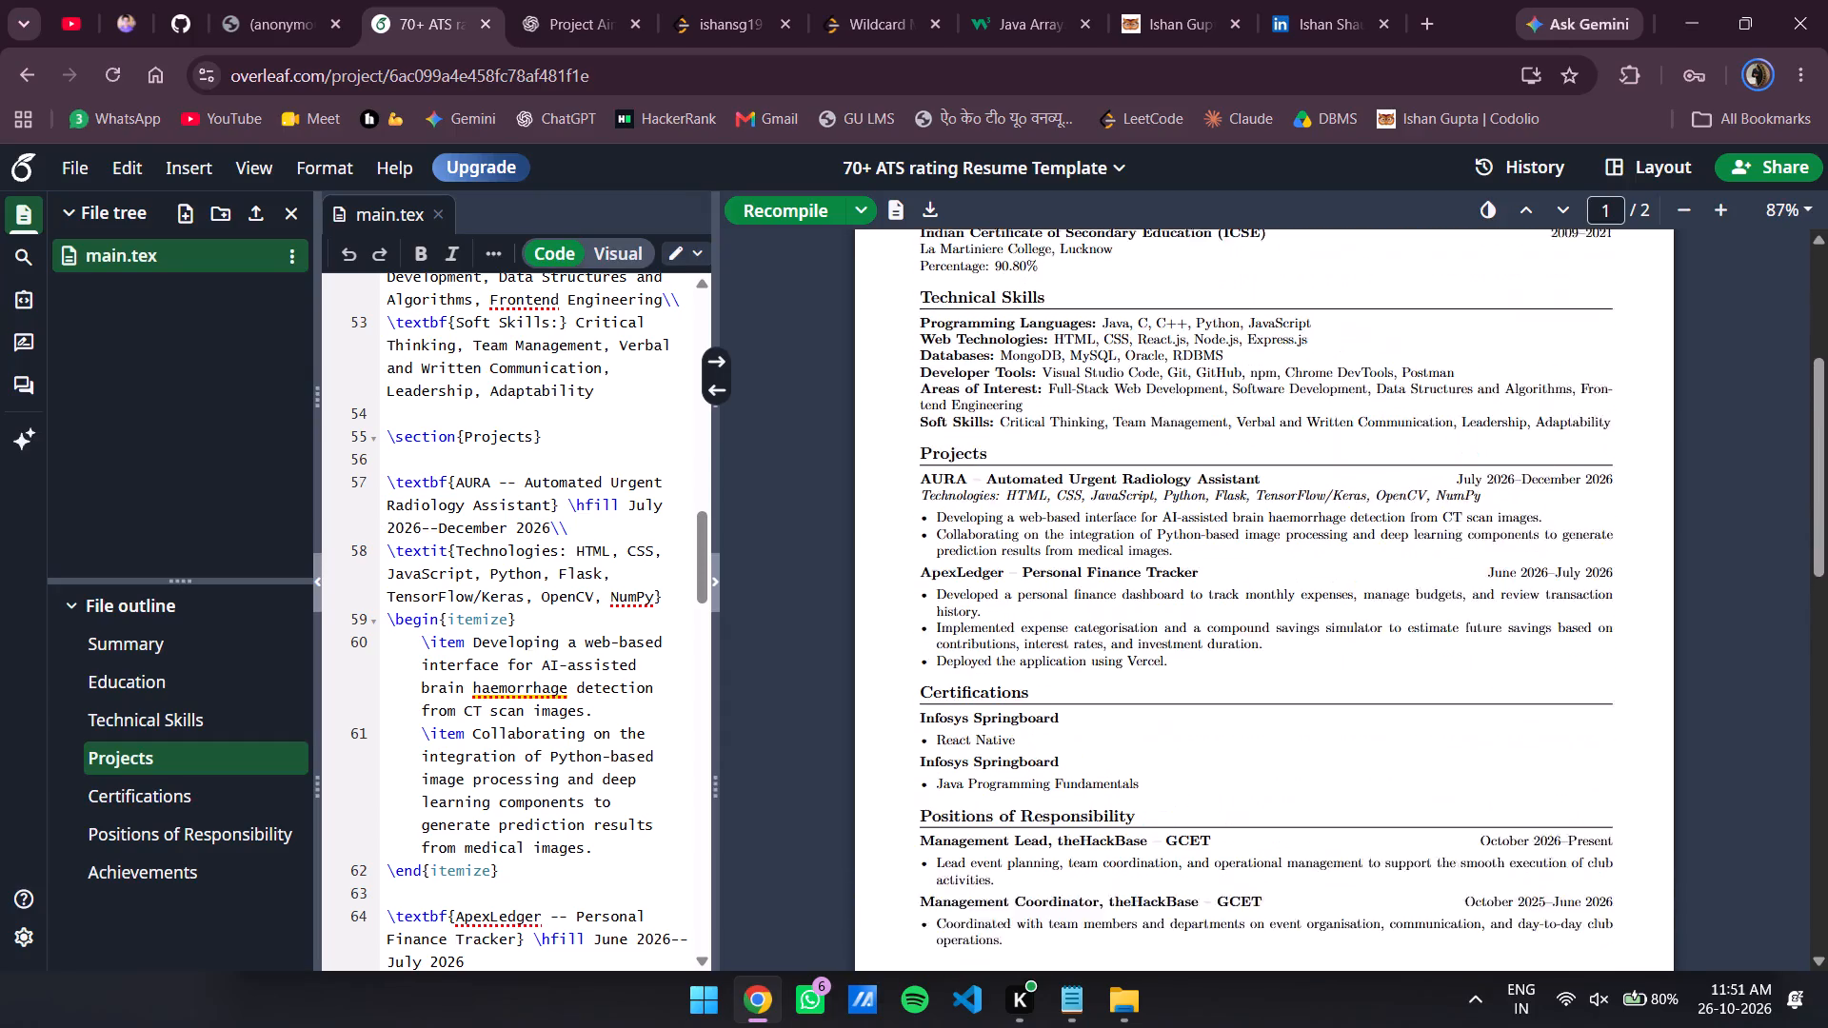
scroll(1287, 524, "up", 2)
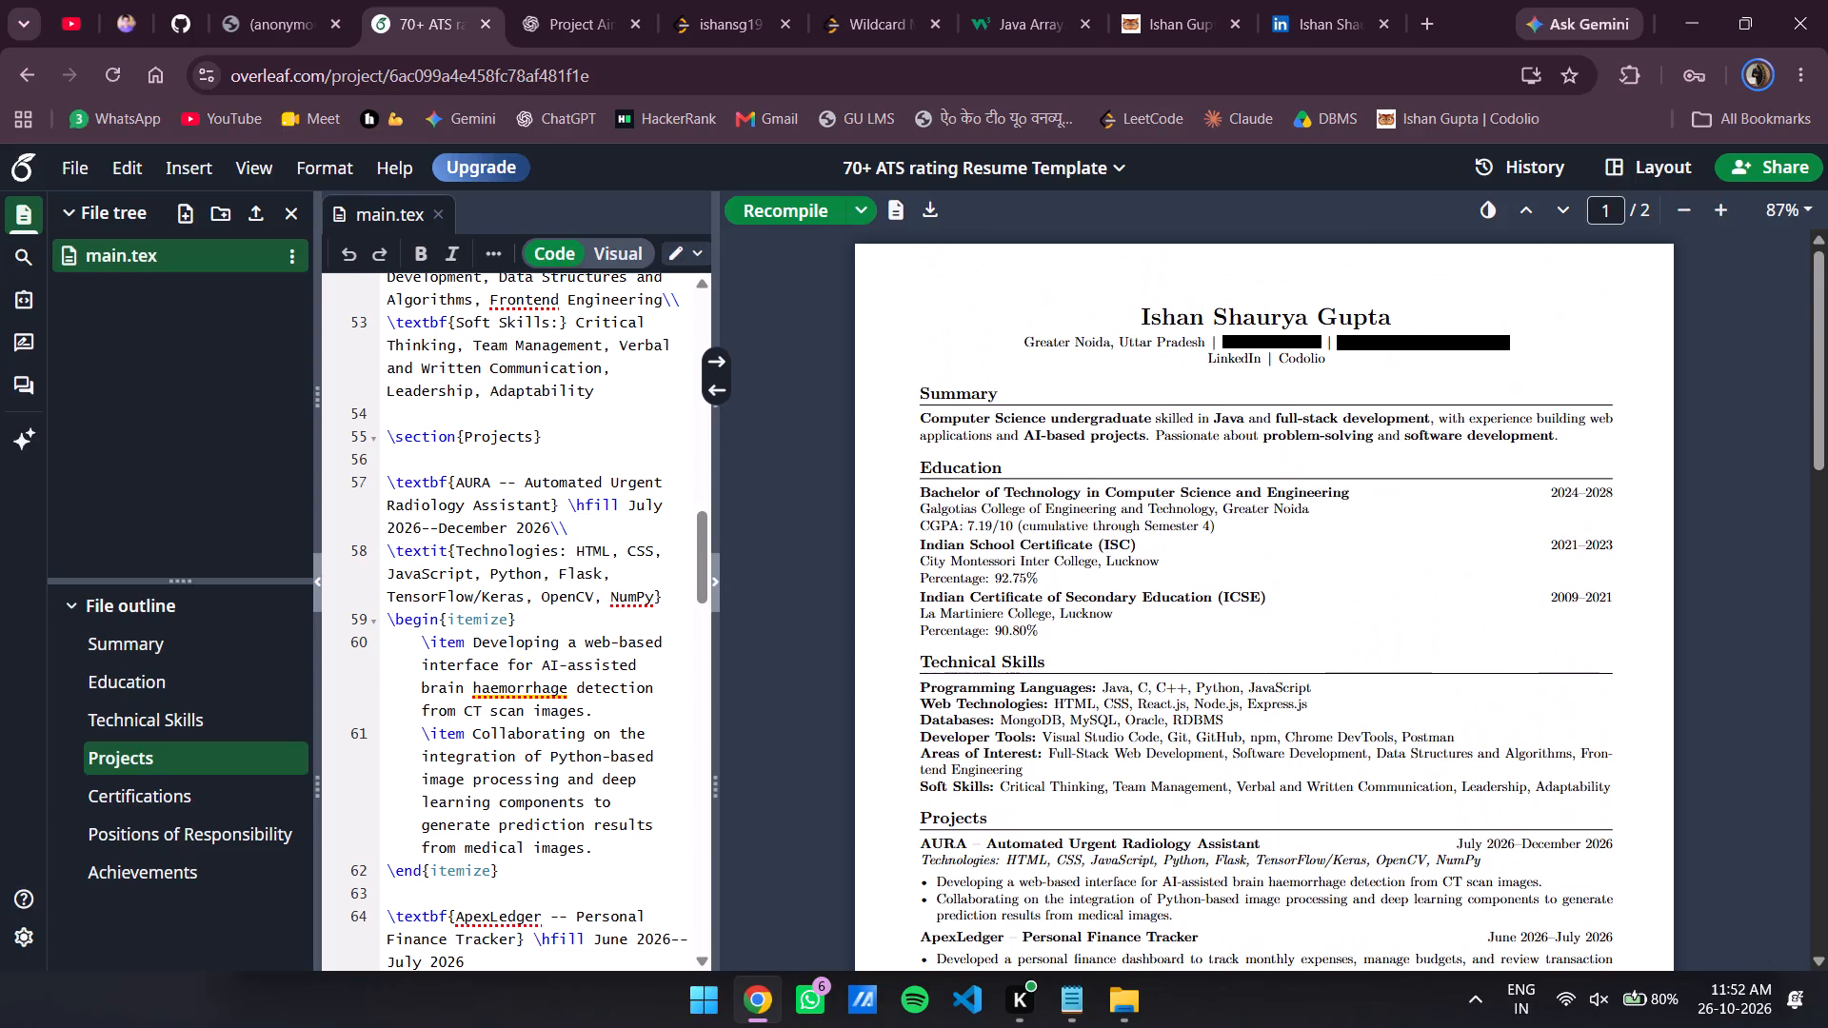
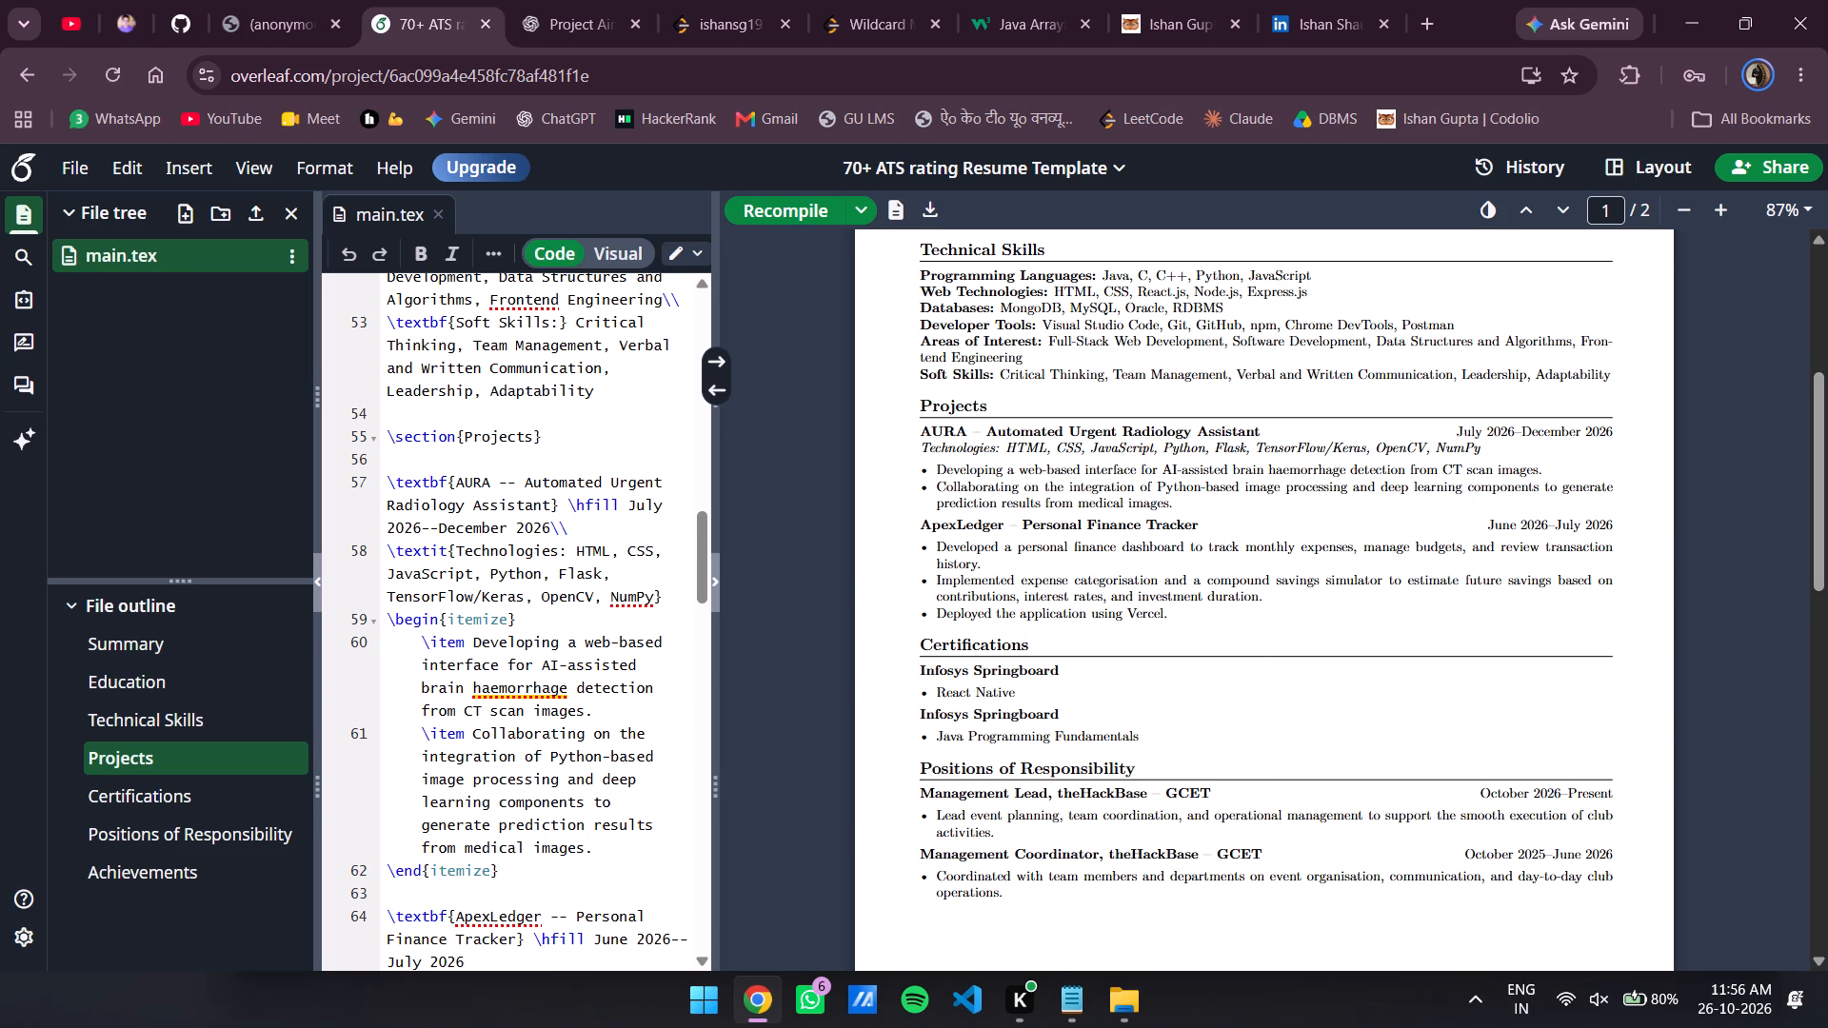
Review the compiled resume from Technical Skills down to the Achievements section on page 2 and back up to the Summary.
scroll(1287, 524, "down", 1)
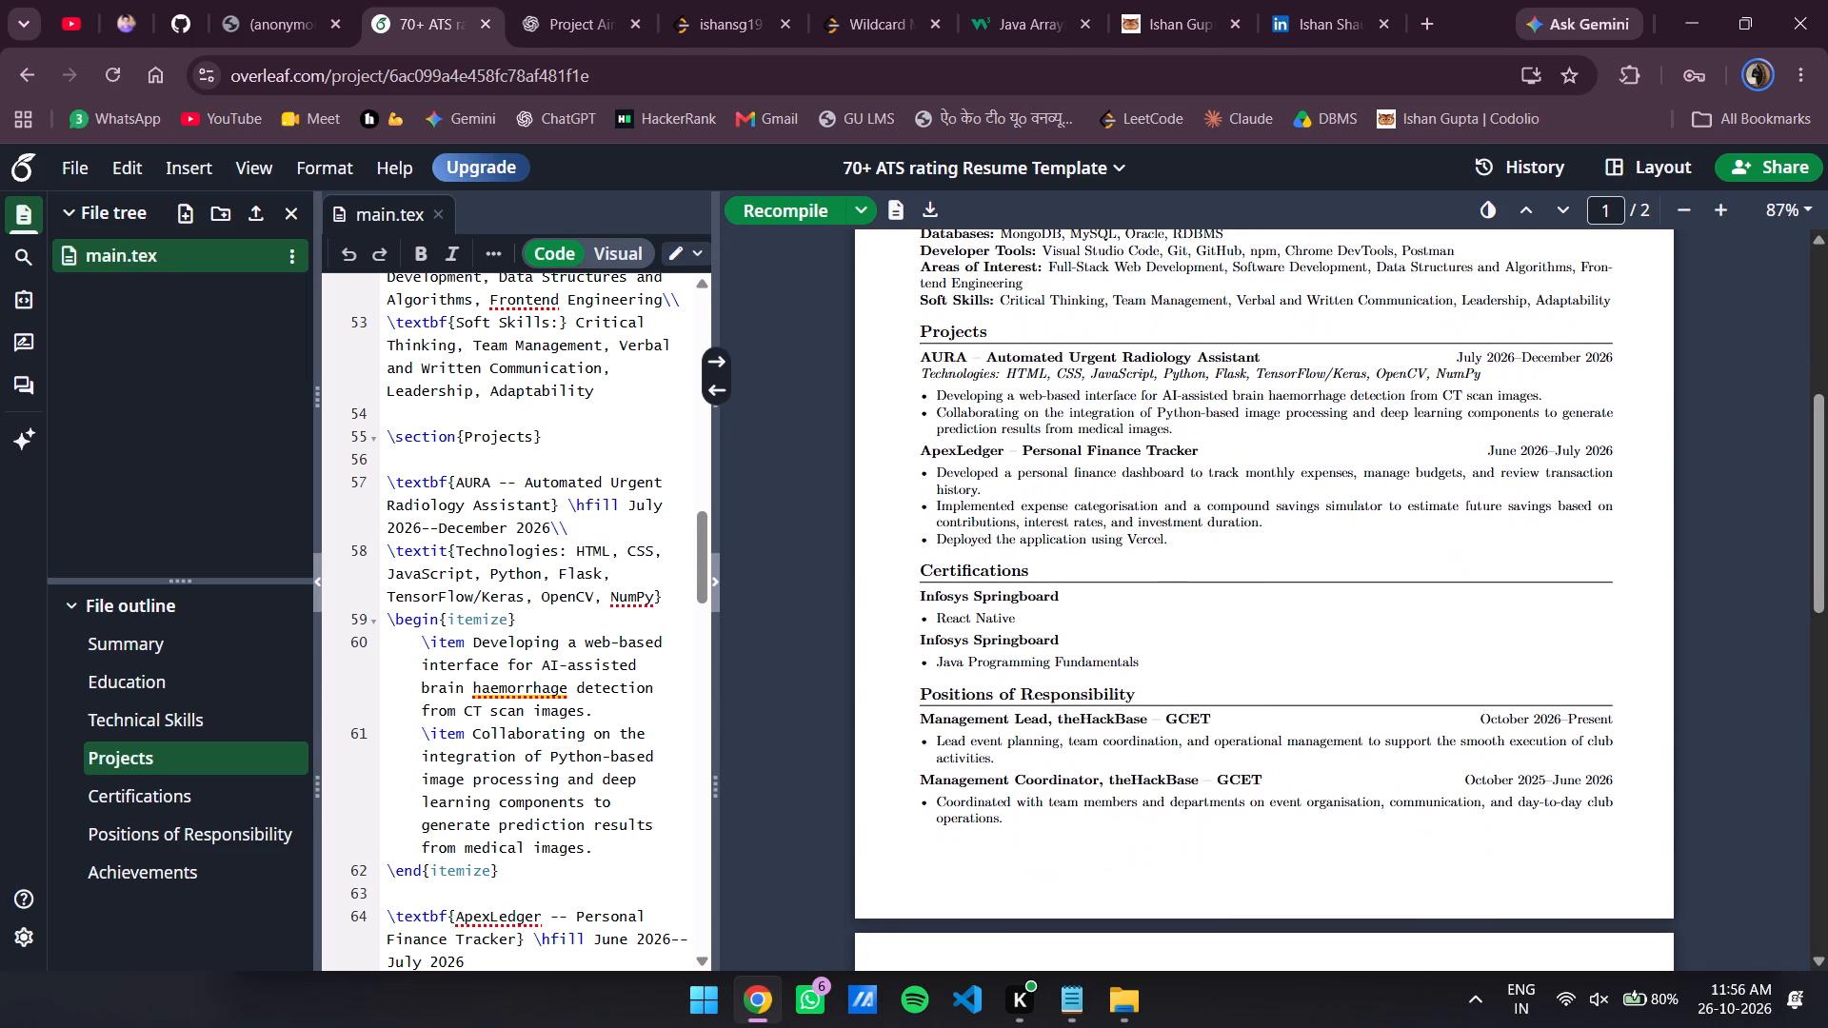
scroll(1287, 524, "down", 1)
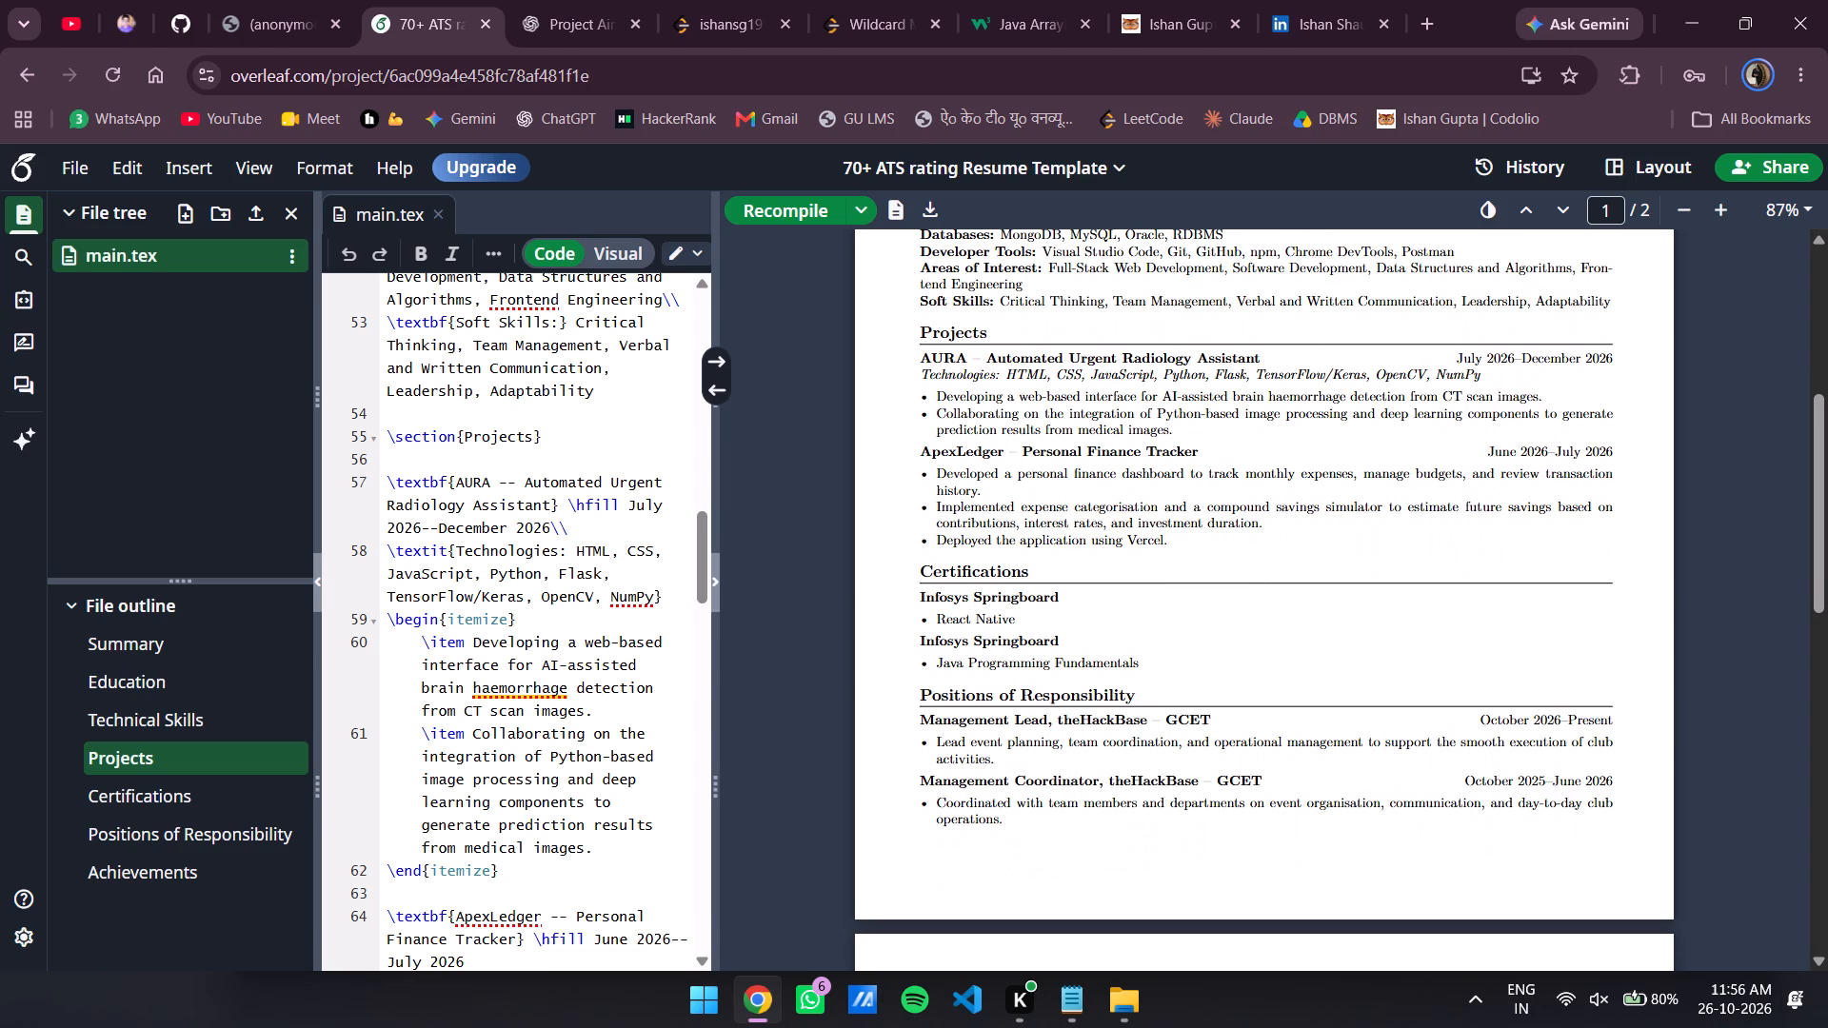
scroll(1287, 524, "down", 3)
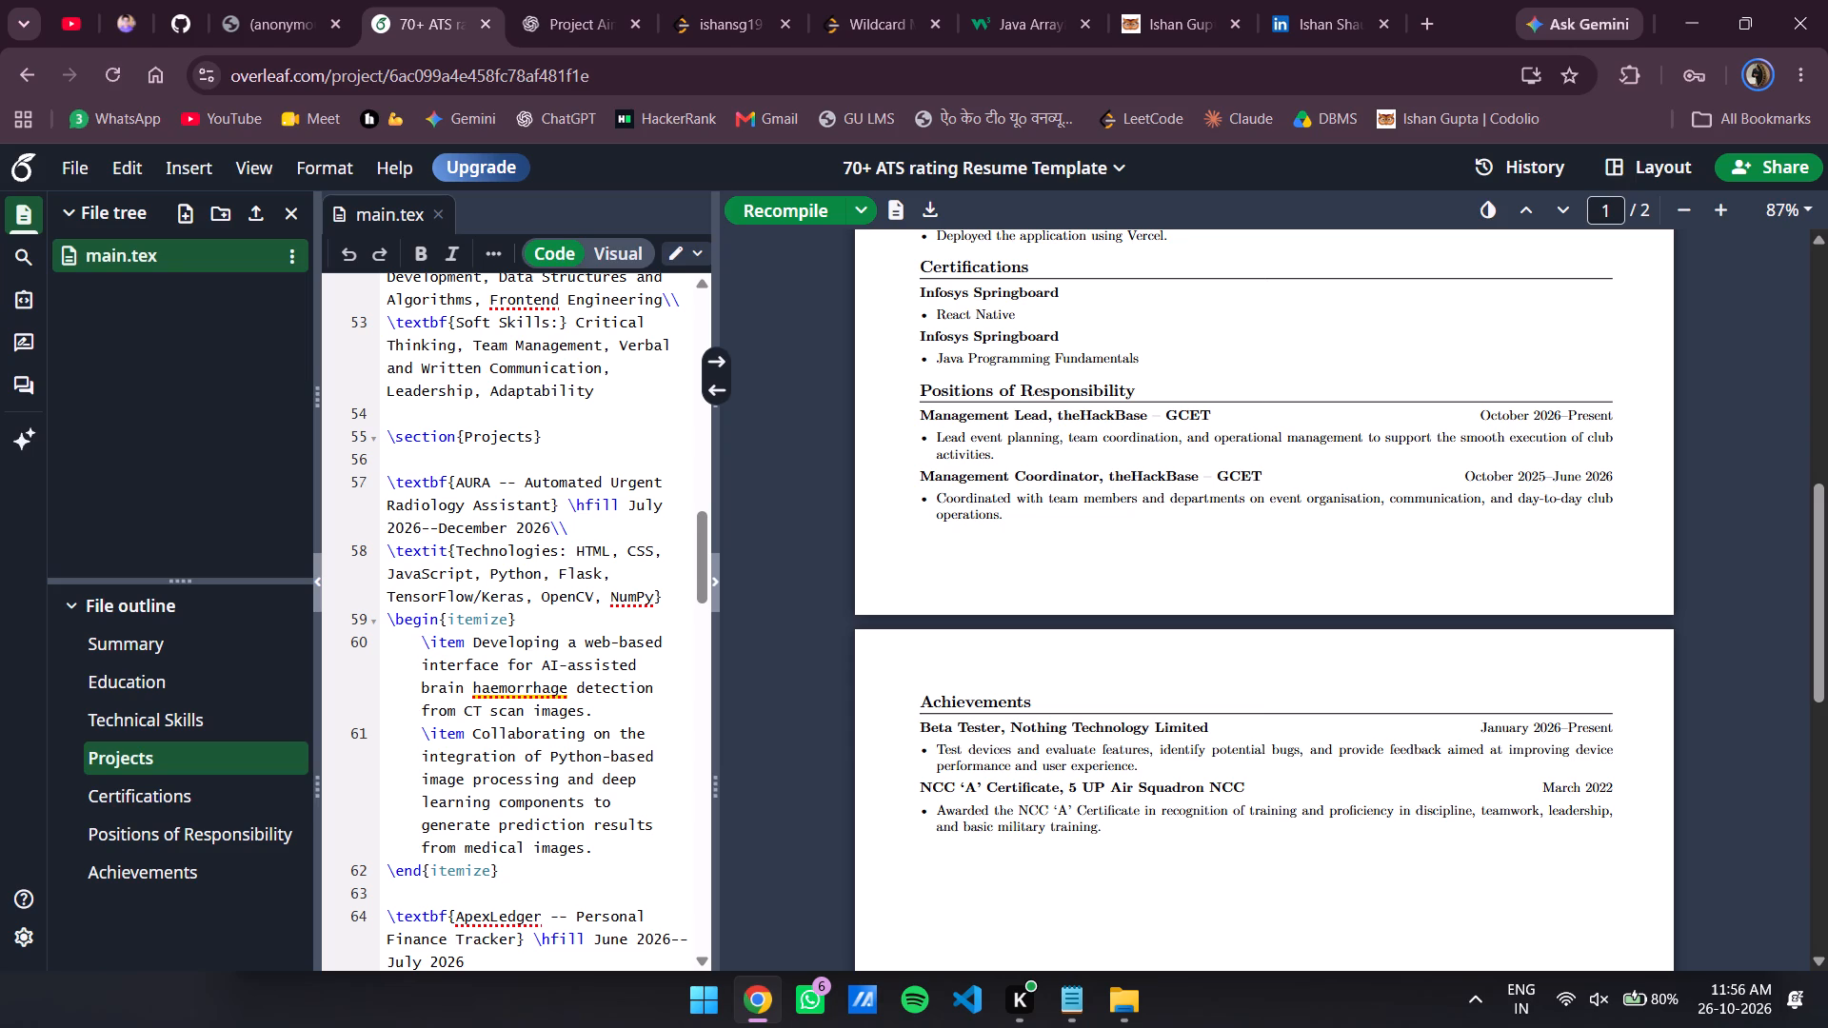
scroll(1287, 524, "up", 4)
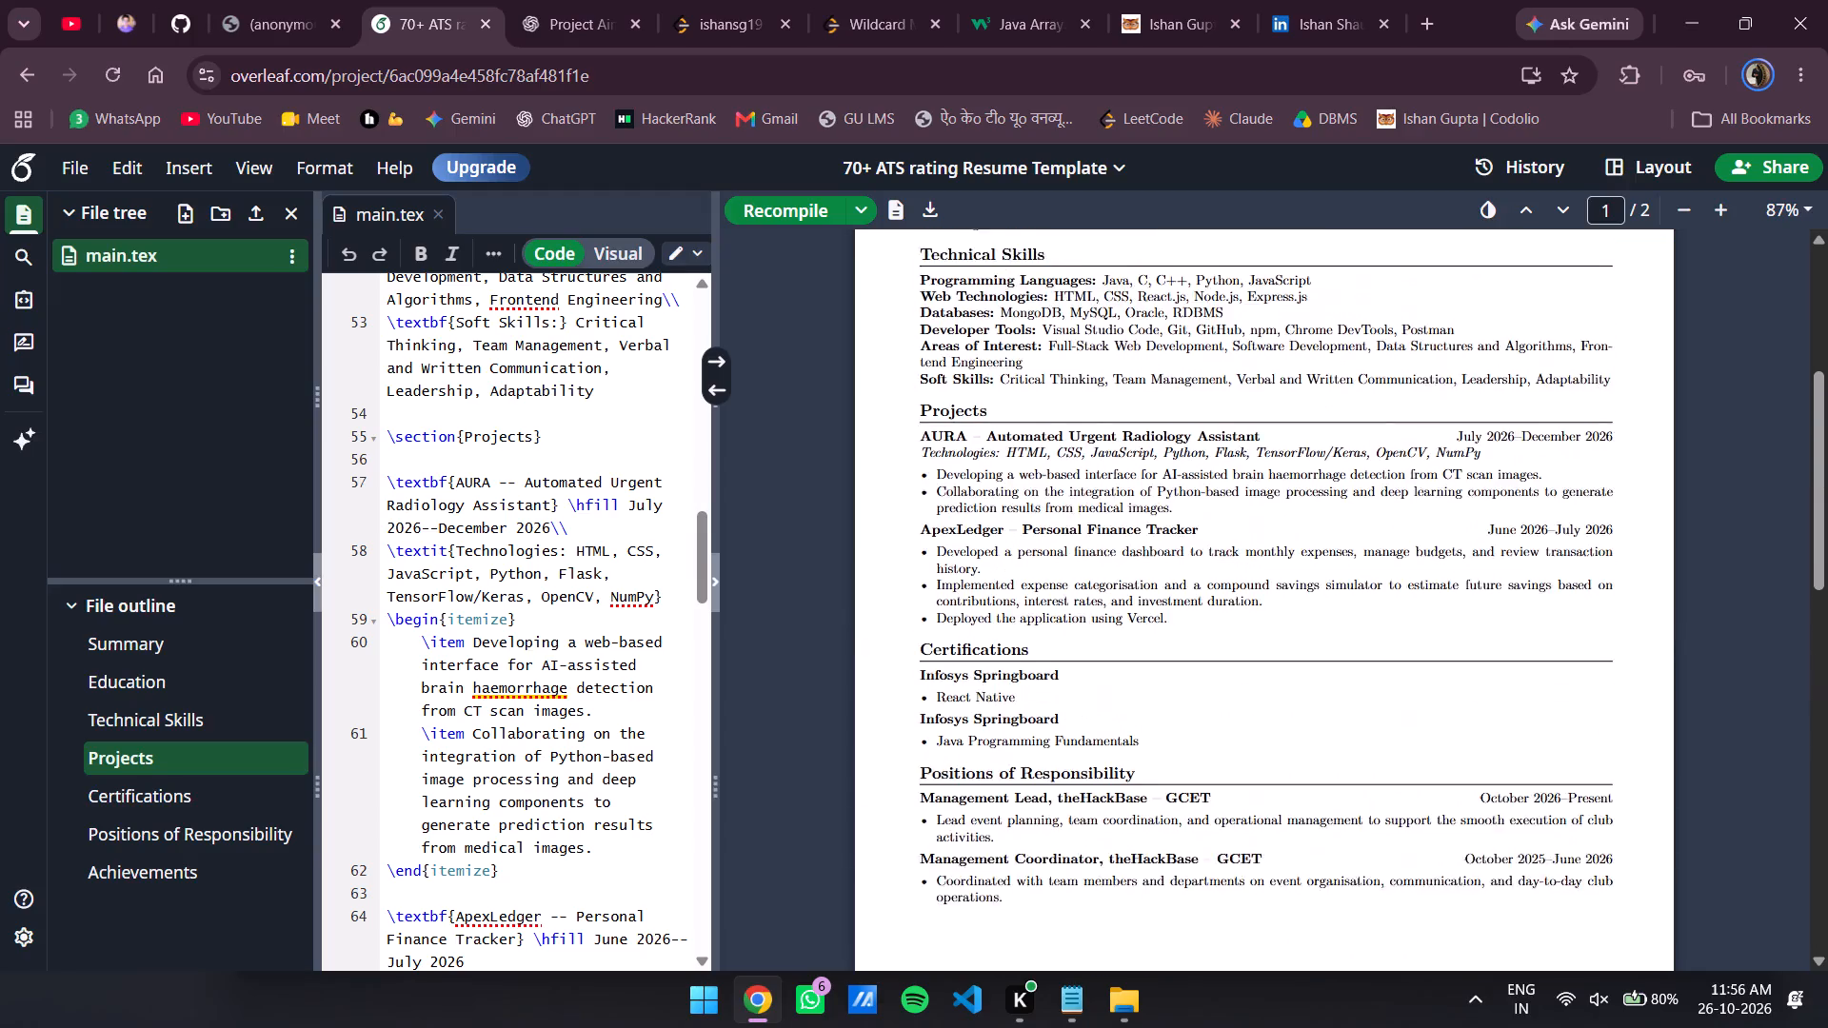
scroll(1287, 524, "up", 3)
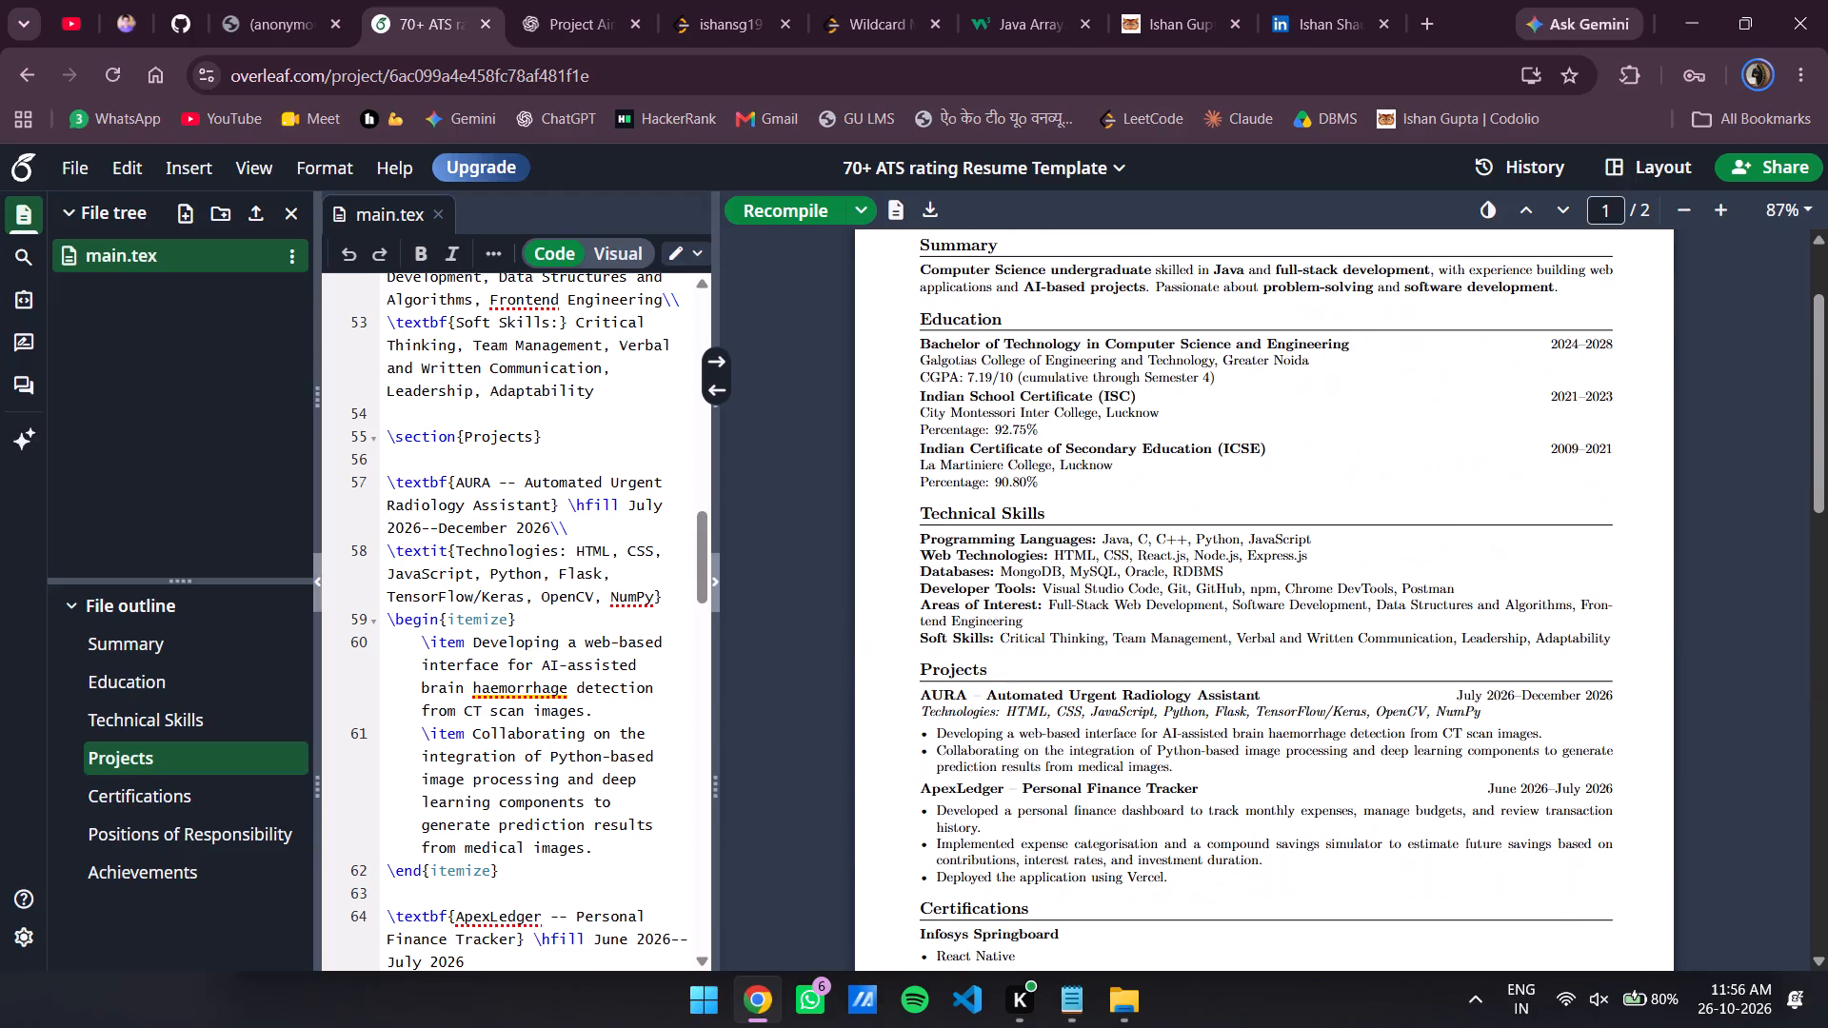
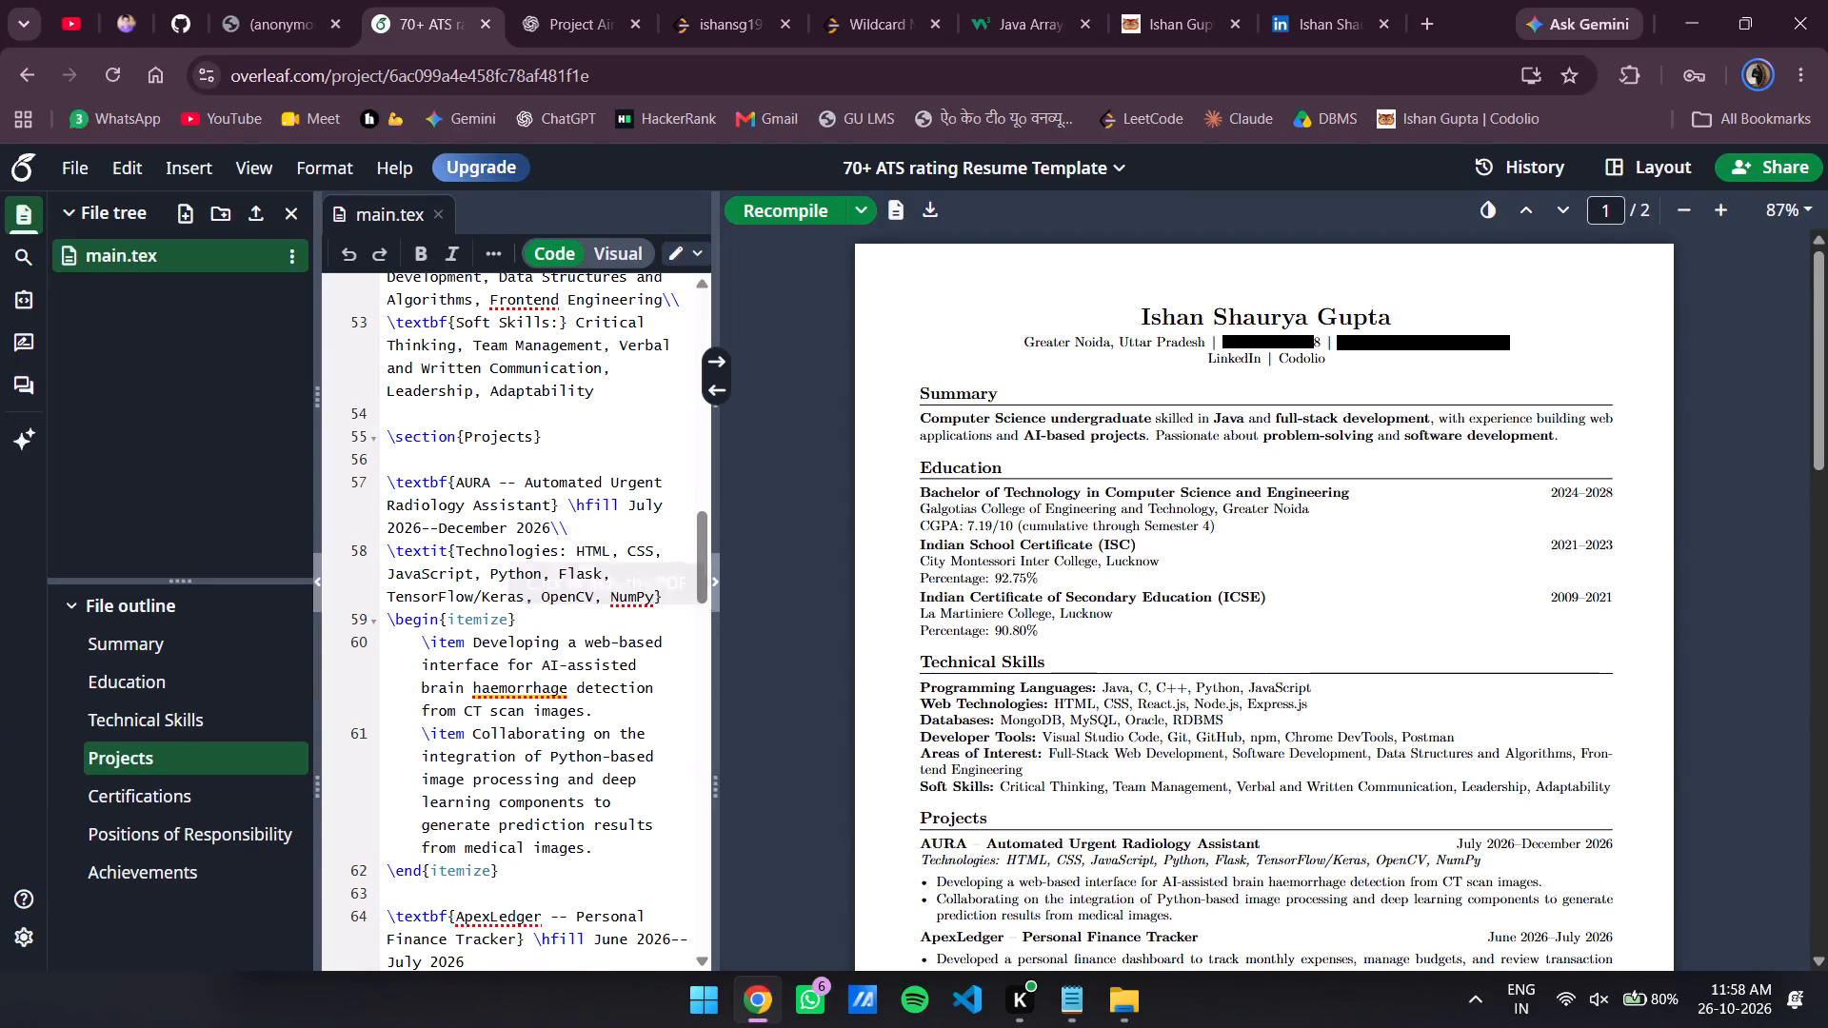
Widen the source editor pane relative to the compiled PDF preview.
left_click_drag(716, 533, 896, 564)
Delete the CGPA text under the Bachelor of Technology entry in the Education section of the source.
scroll(671, 476, "up", 3)
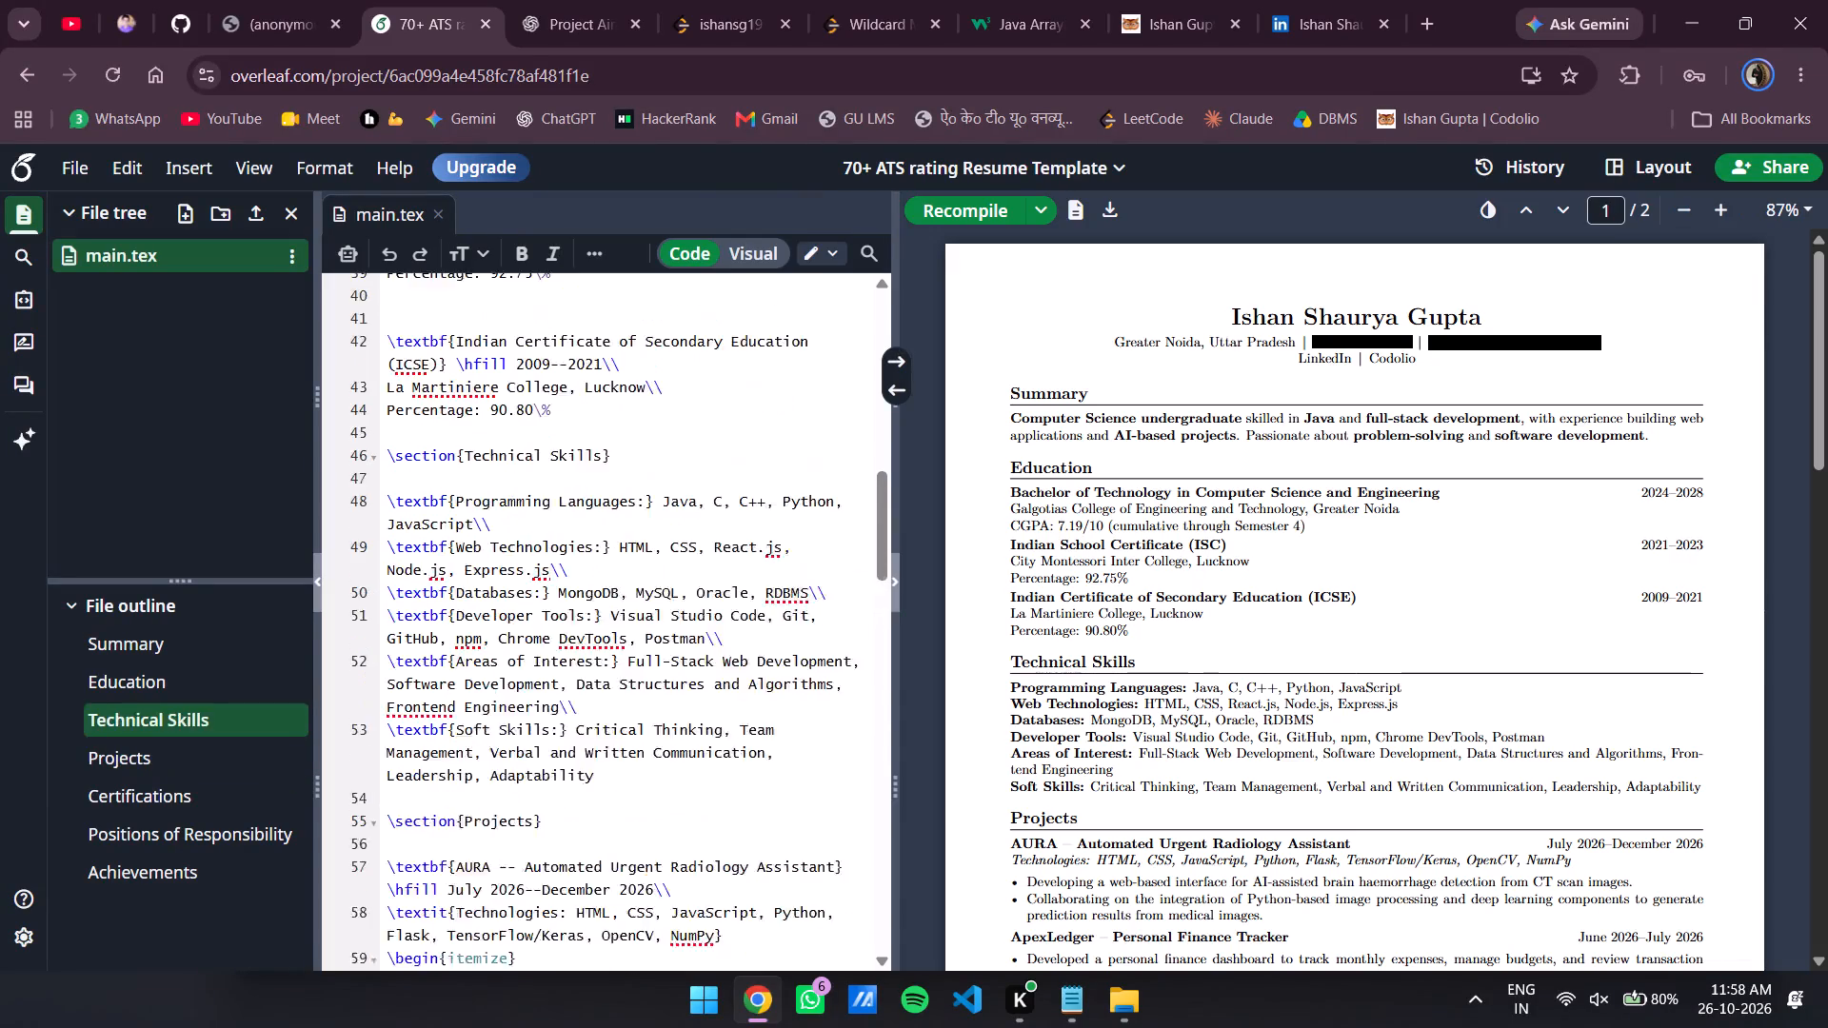
scroll(671, 476, "up", 3)
scroll(671, 476, "down", 2)
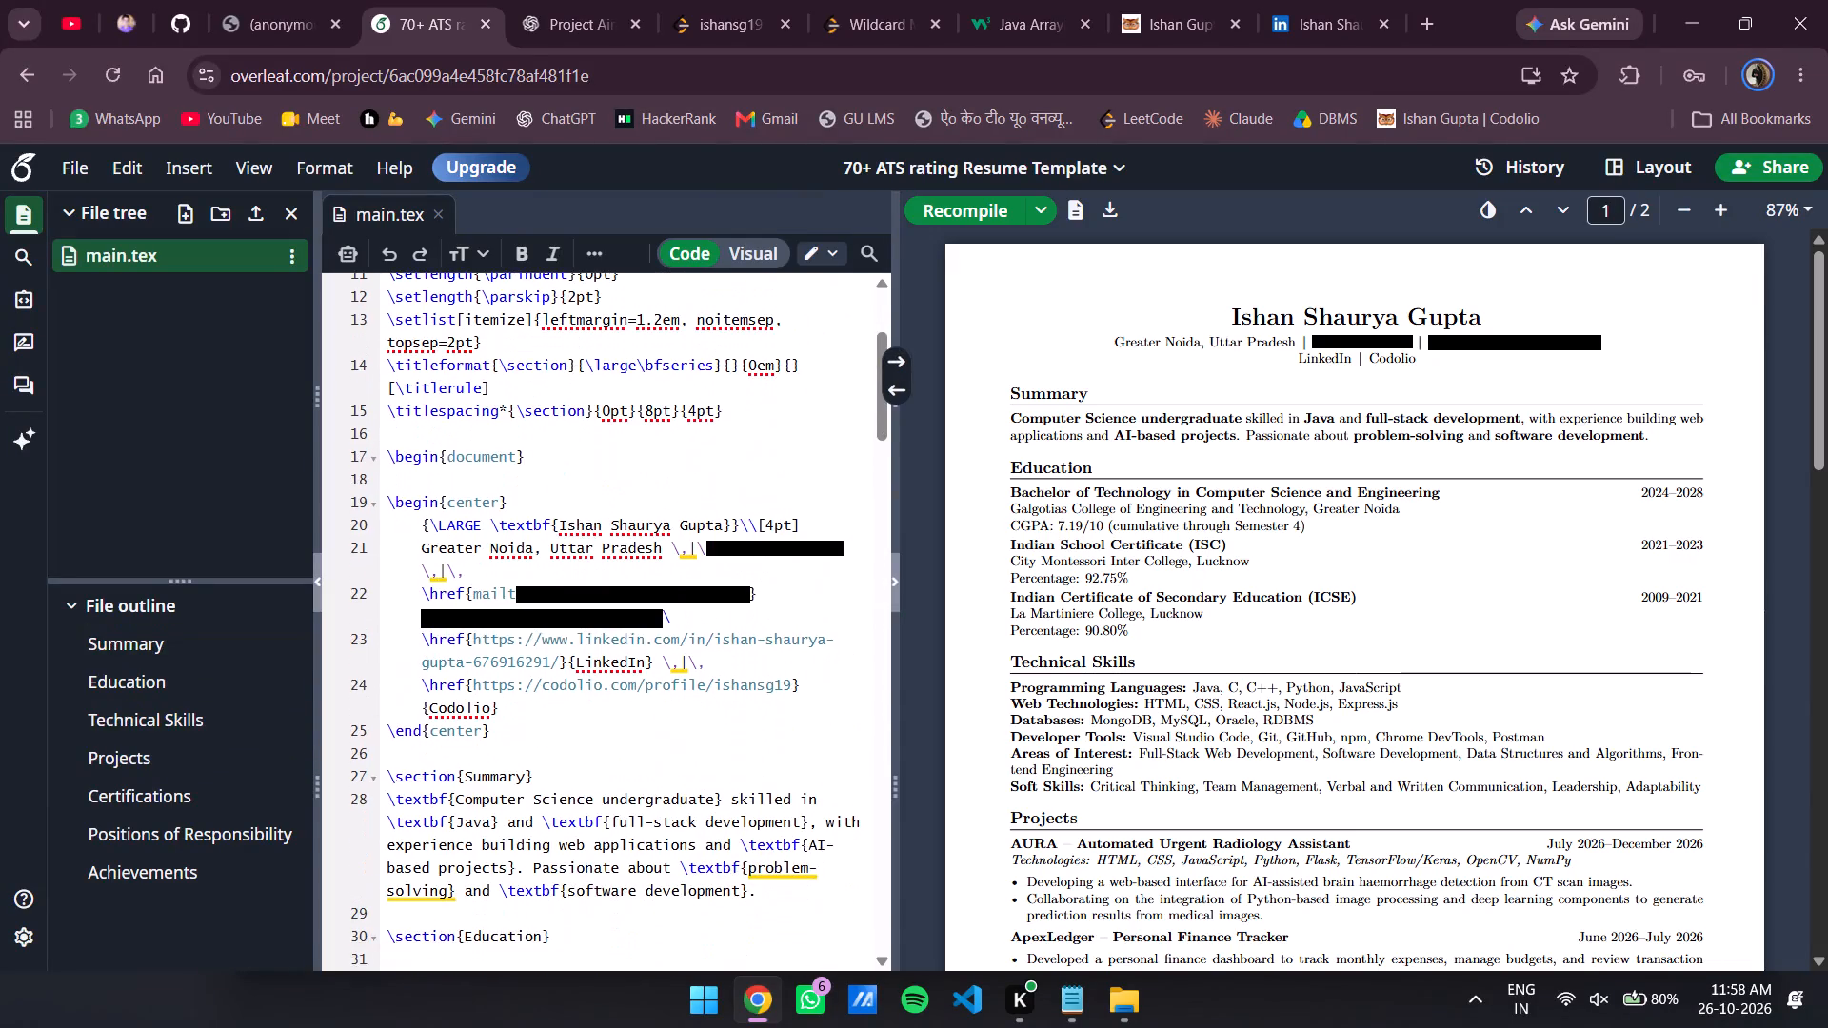
scroll(671, 476, "down", 5)
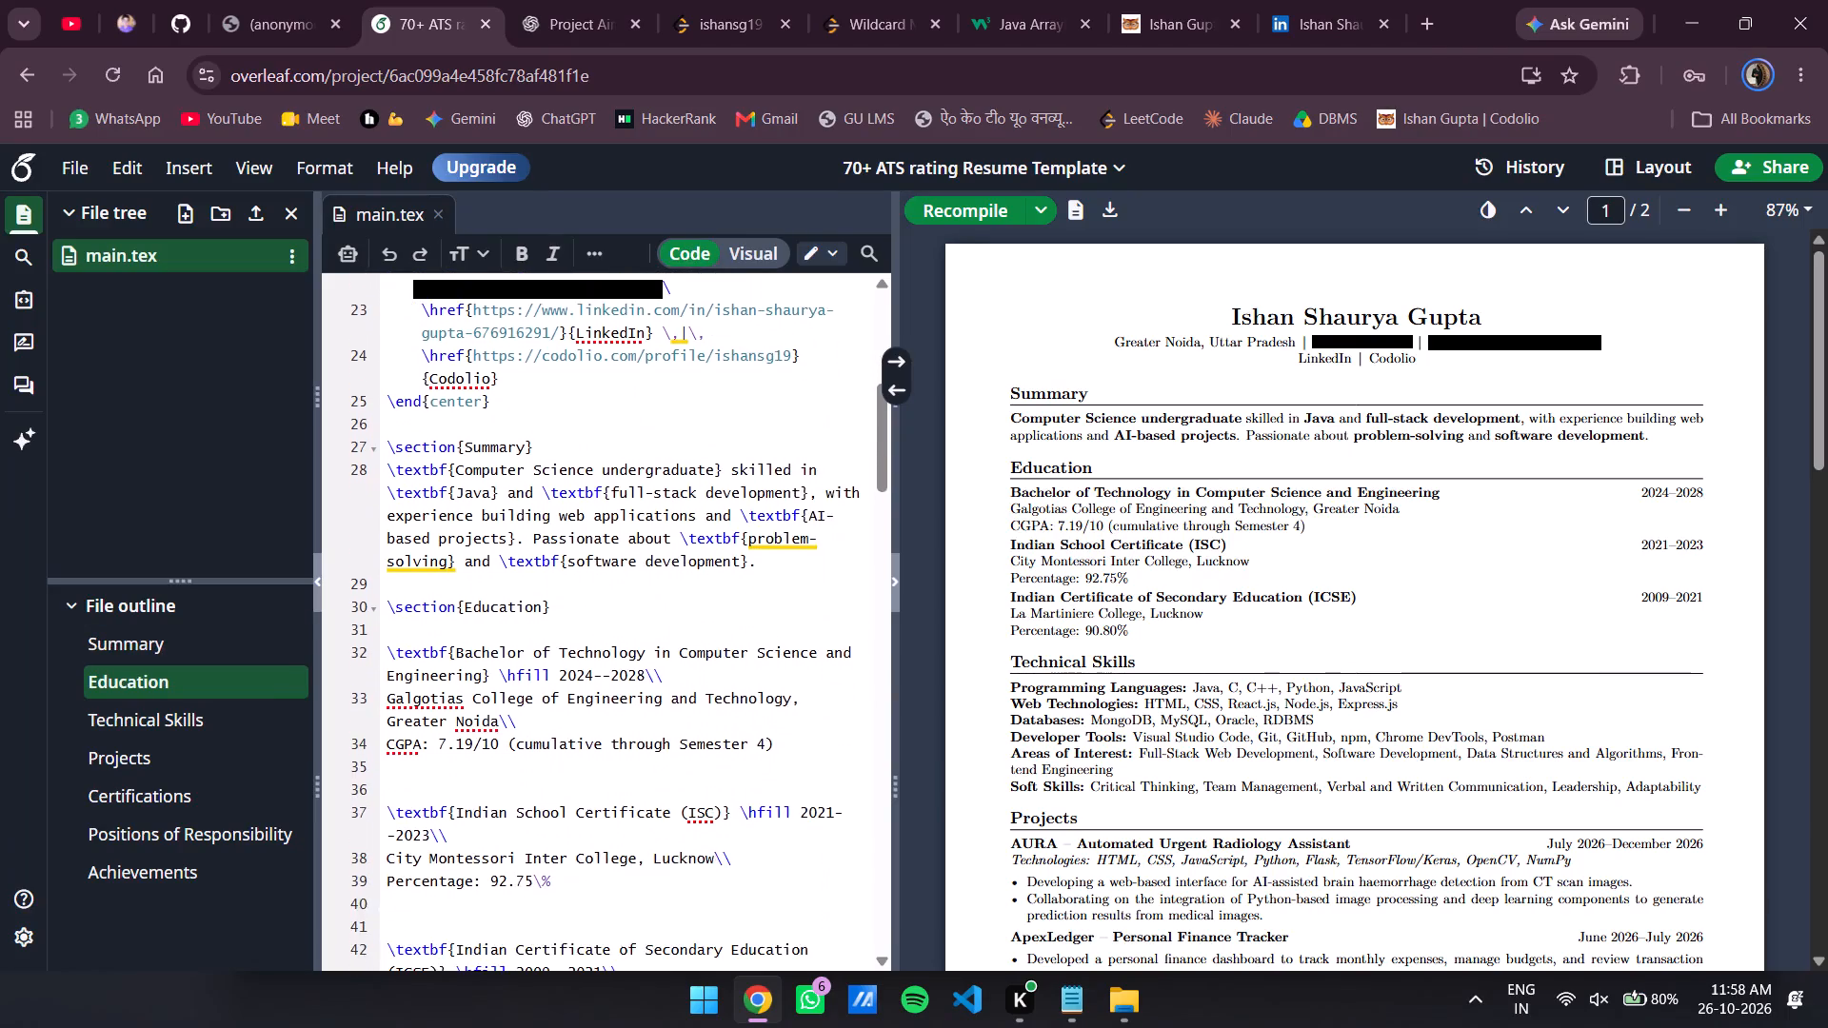
scroll(671, 476, "down", 1)
left_click(802, 618)
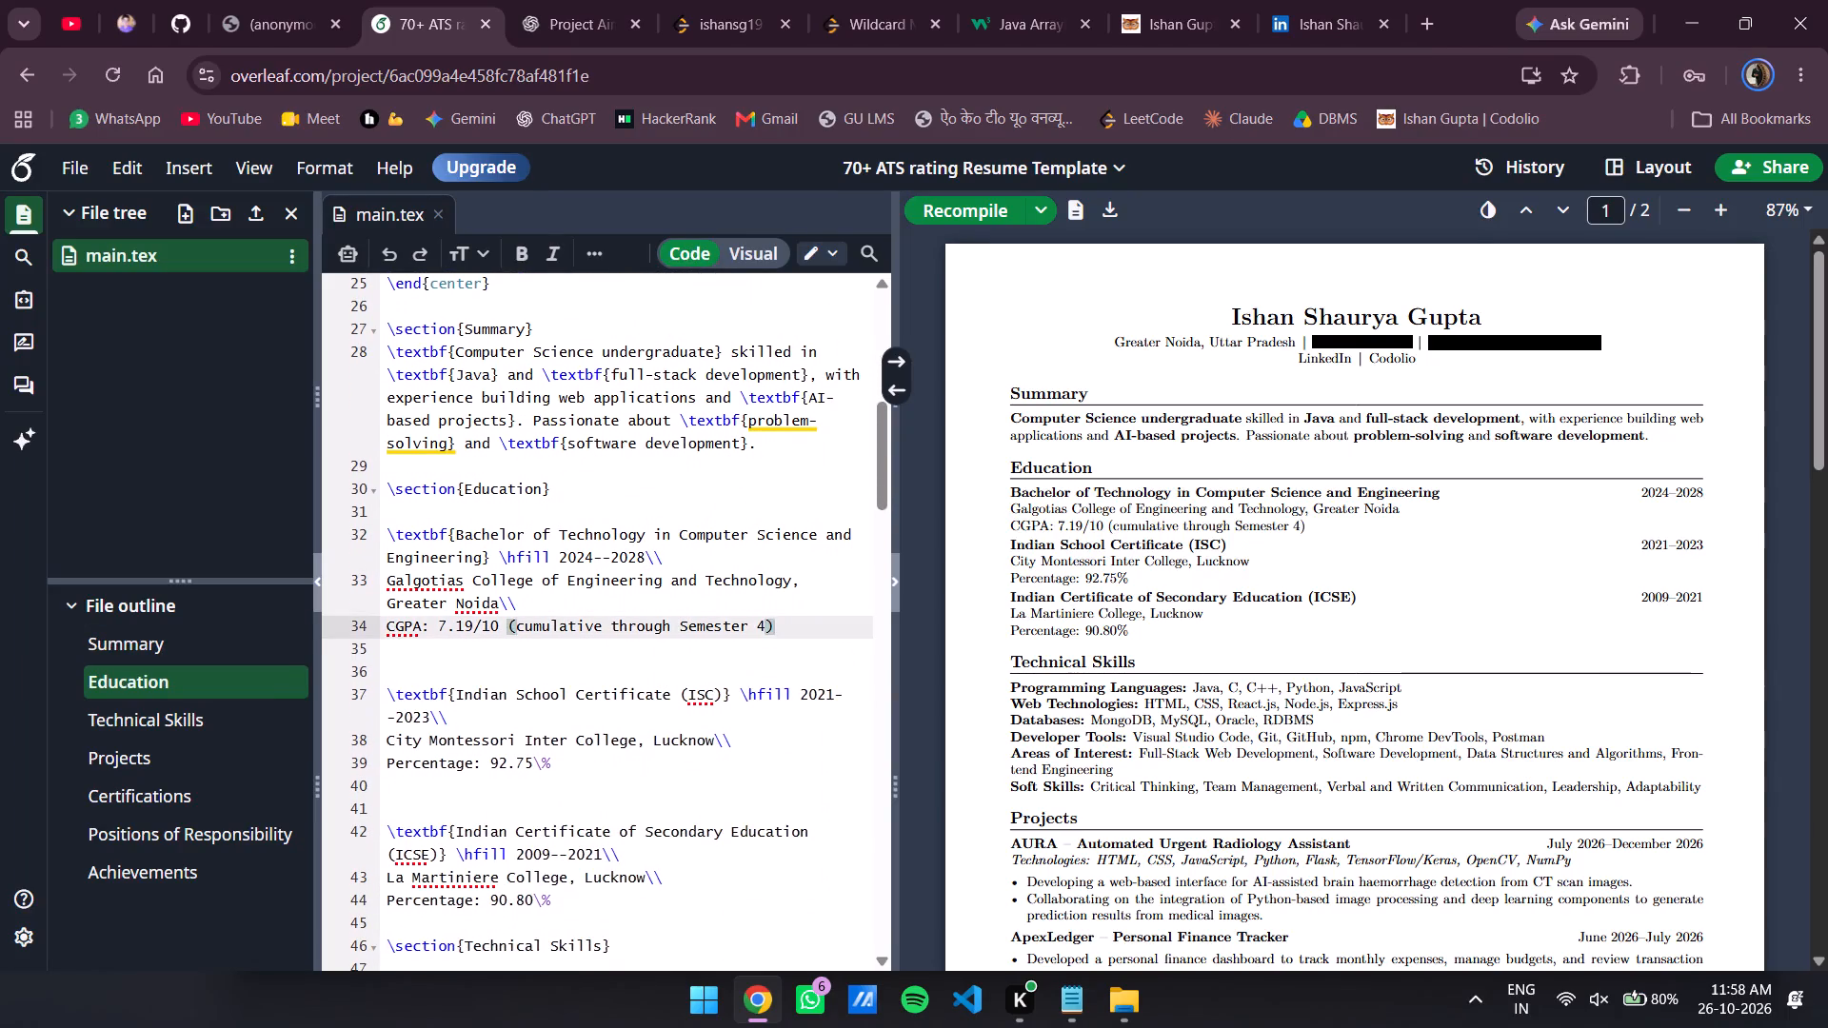
key("ctrl+BackSpace")
key("ctrl+BackSpace")
key("ctrl+BackSpace")
key("ctrl+BackSpace")
key("ctrl+BackSpace")
key("ctrl+BackSpace")
key("ctrl+BackSpace")
key("ctrl+BackSpace")
key("ctrl+BackSpace")
key("ctrl+BackSpace")
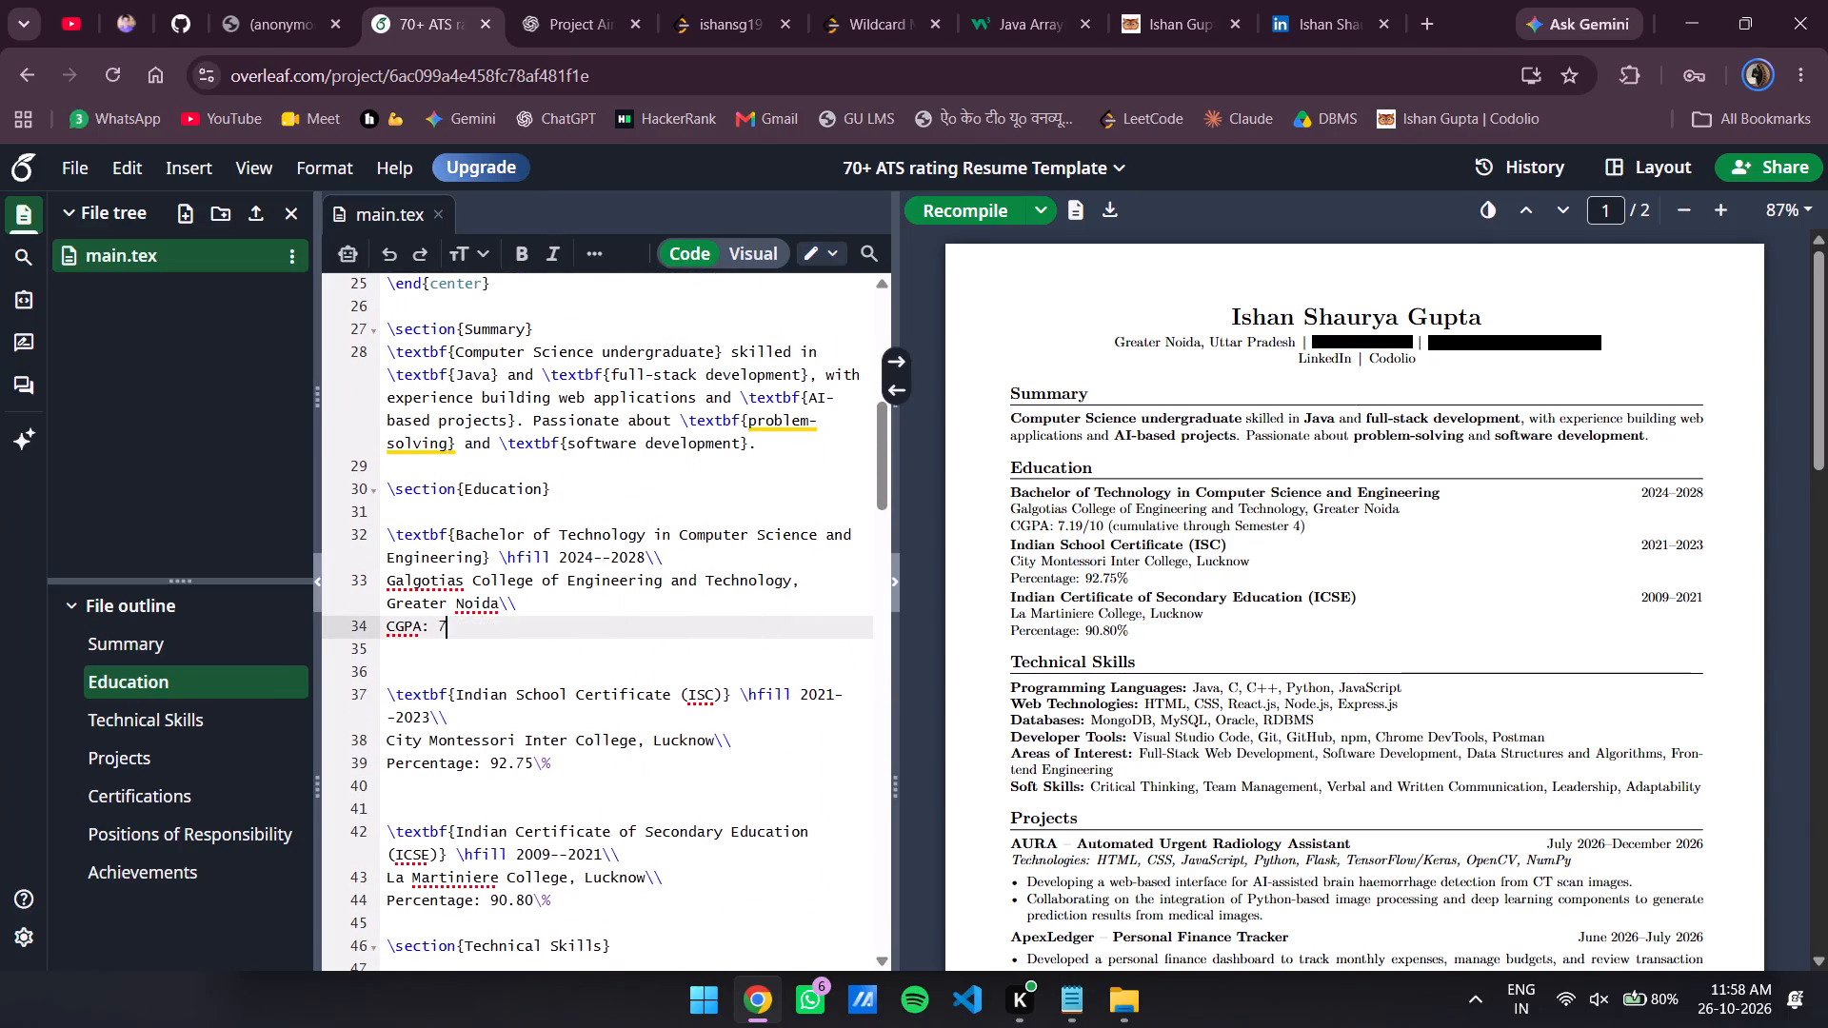
key("ctrl+BackSpace")
key("ctrl+BackSpace")
key("ctrl+BackSpace")
Delete the whole Areas of Interest line from the Technical Skills section of the source.
scroll(637, 768, "down", 3)
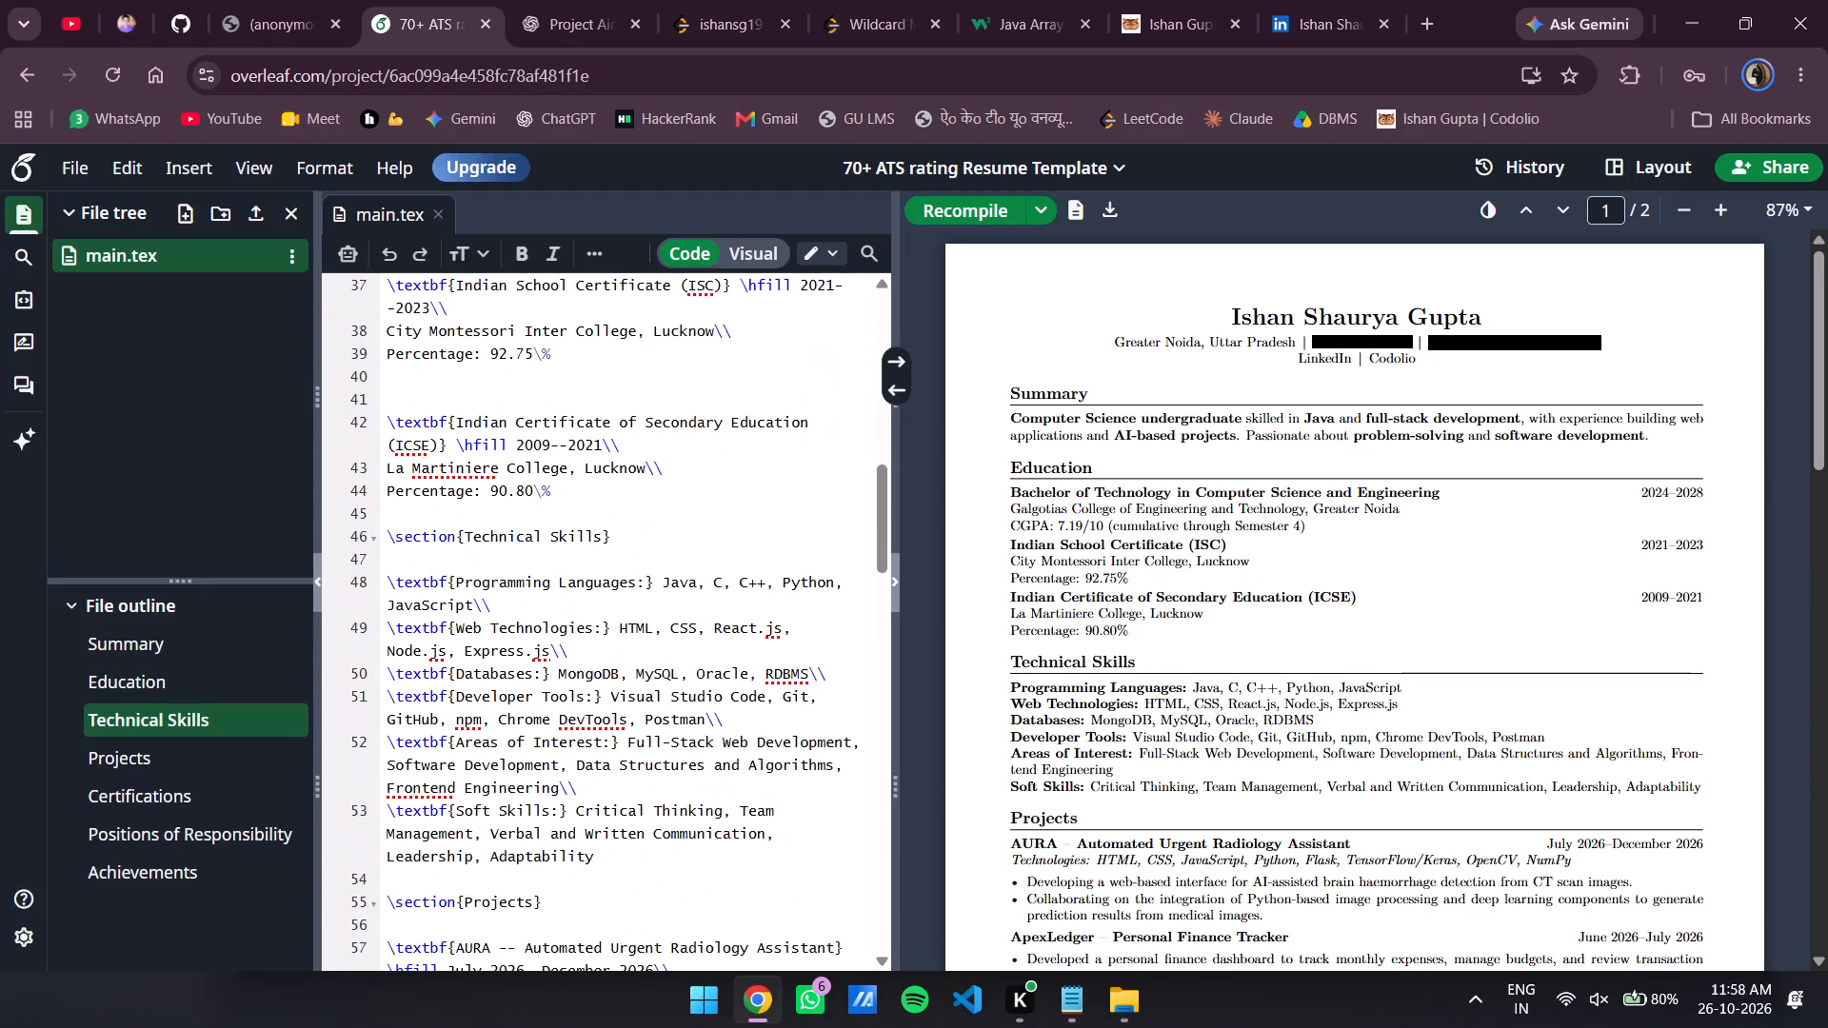
scroll(637, 768, "down", 1)
left_click_drag(584, 739, 389, 690)
key("BackSpace")
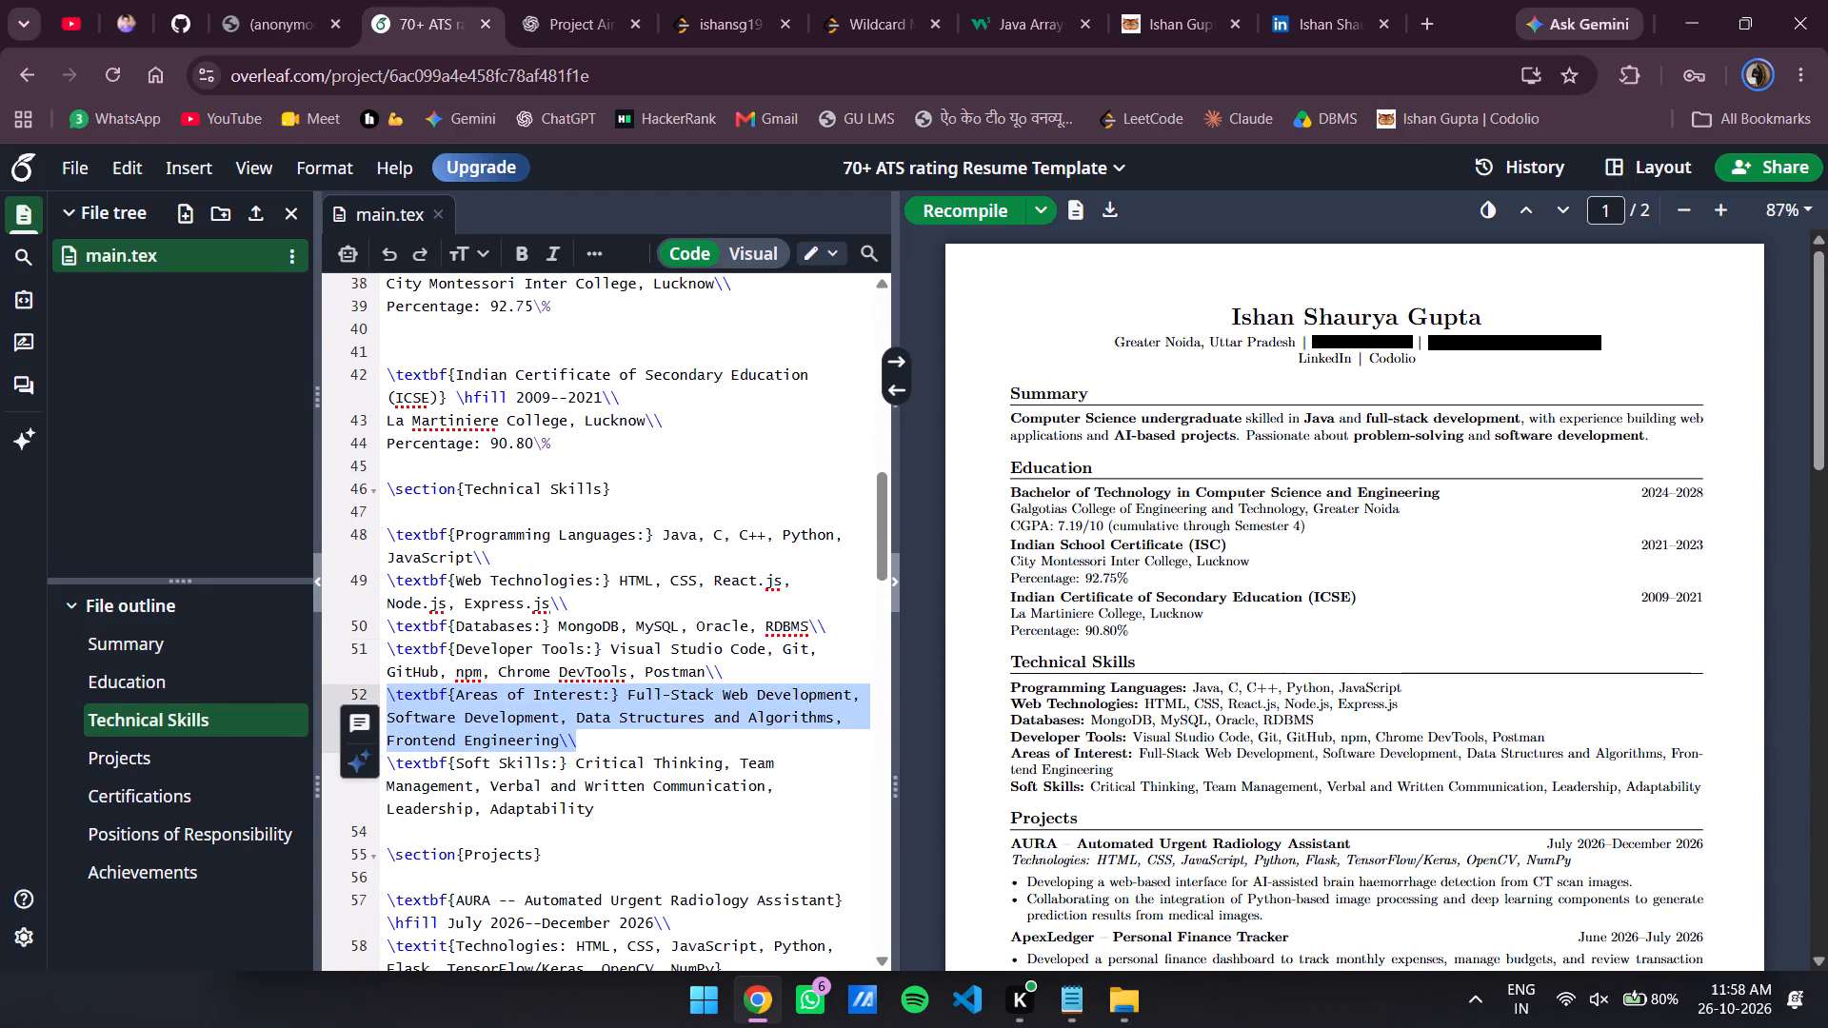
key("BackSpace")
Delete the second Infosys Springboard heading line, above the Java Programming Fundamentals list in the Certifications section.
scroll(1005, 598, "down", 2)
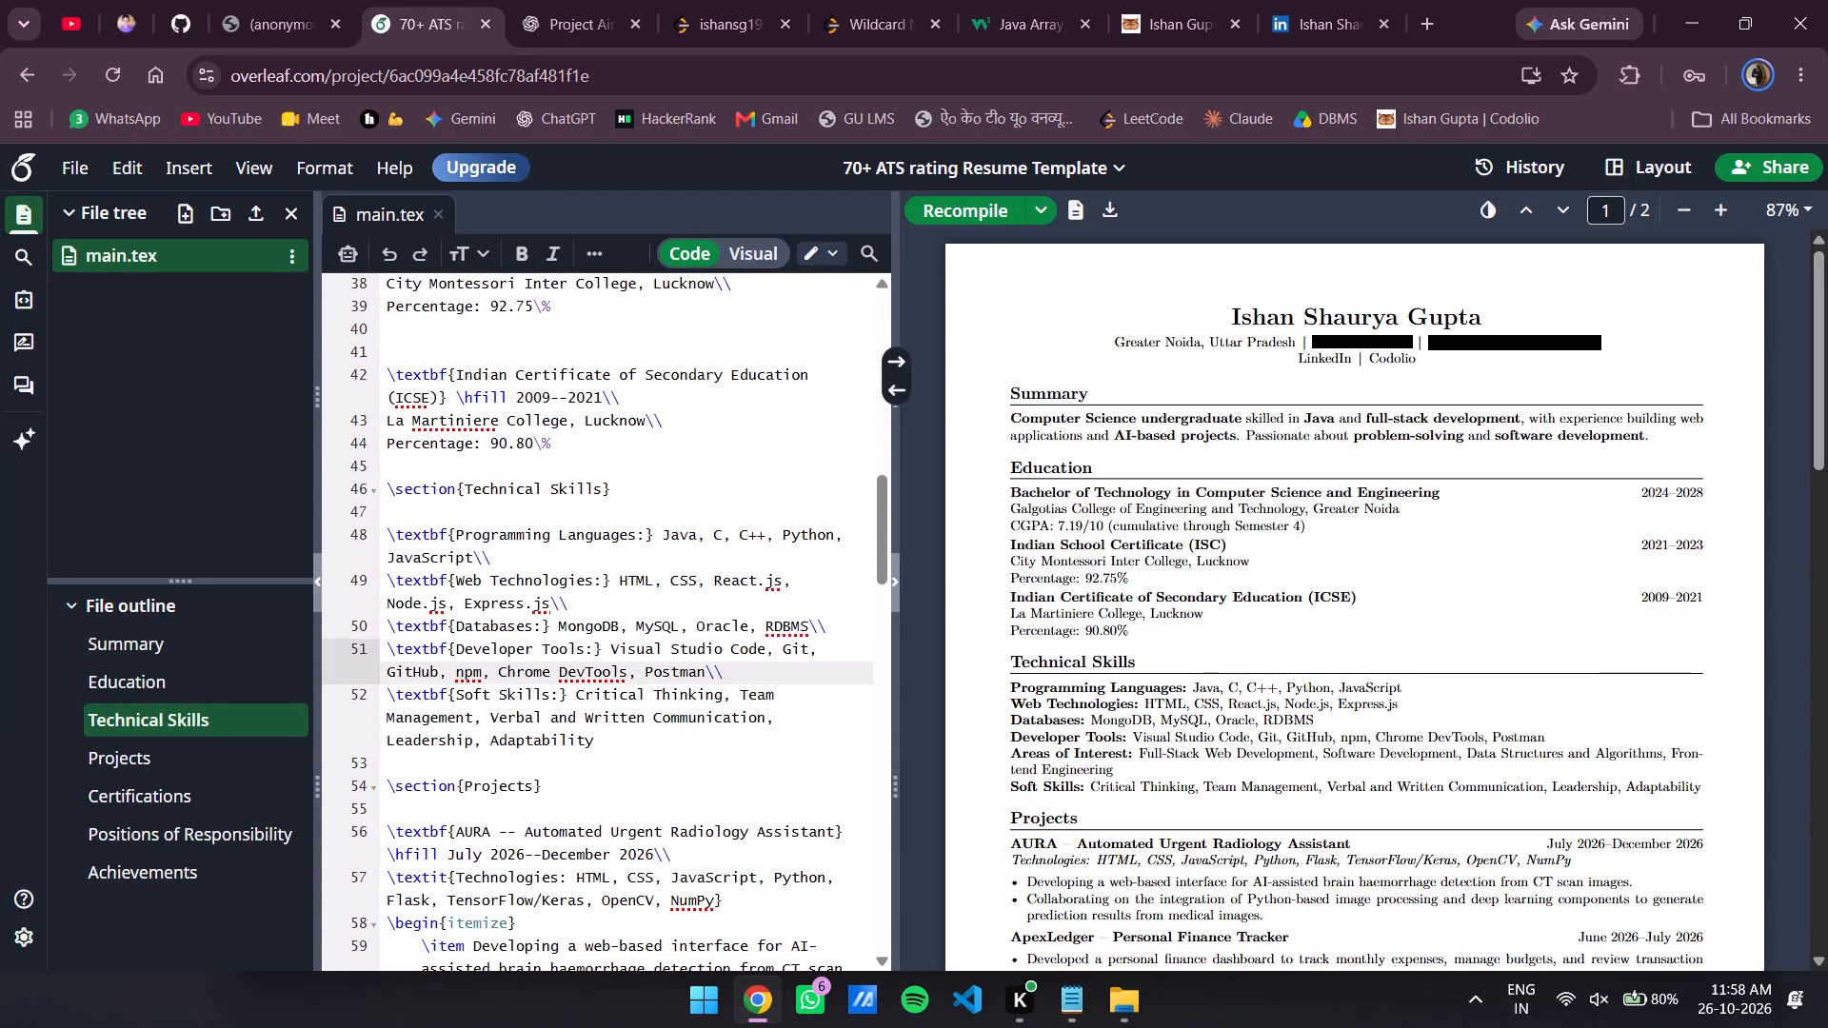
scroll(1046, 480, "down", 2)
scroll(1283, 693, "down", 1)
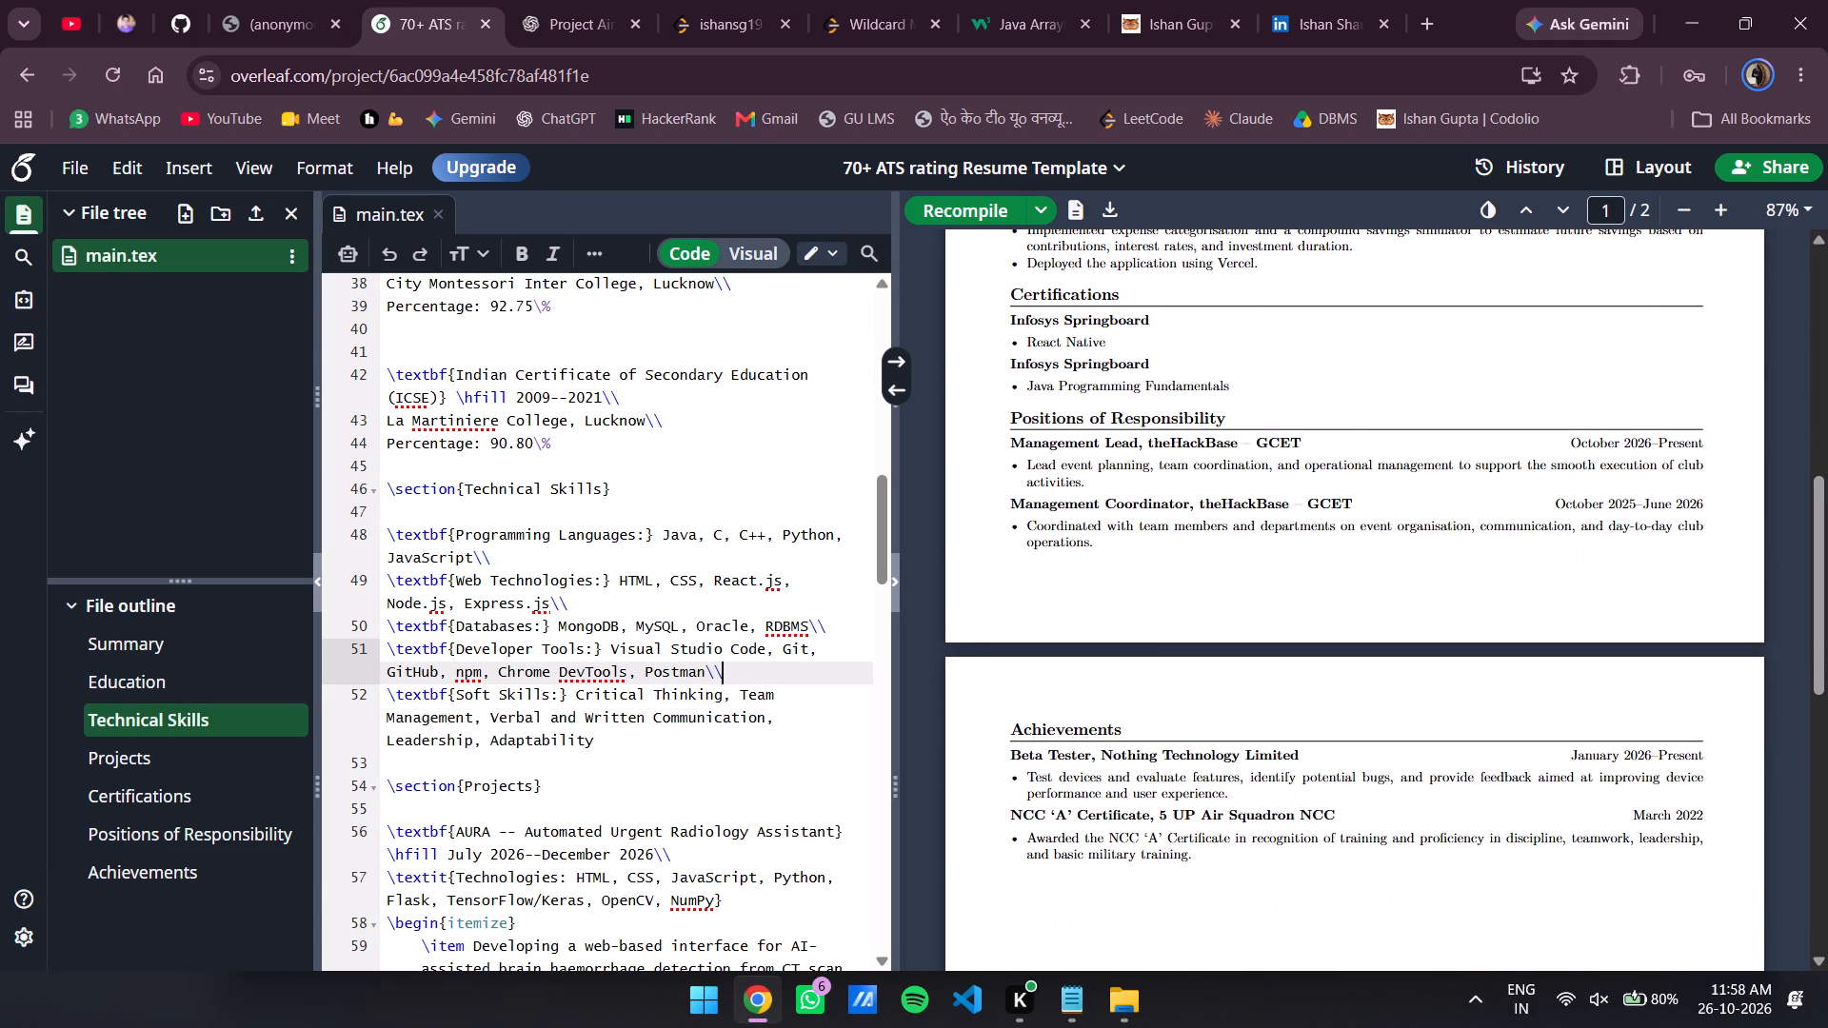
scroll(1283, 693, "up", 1)
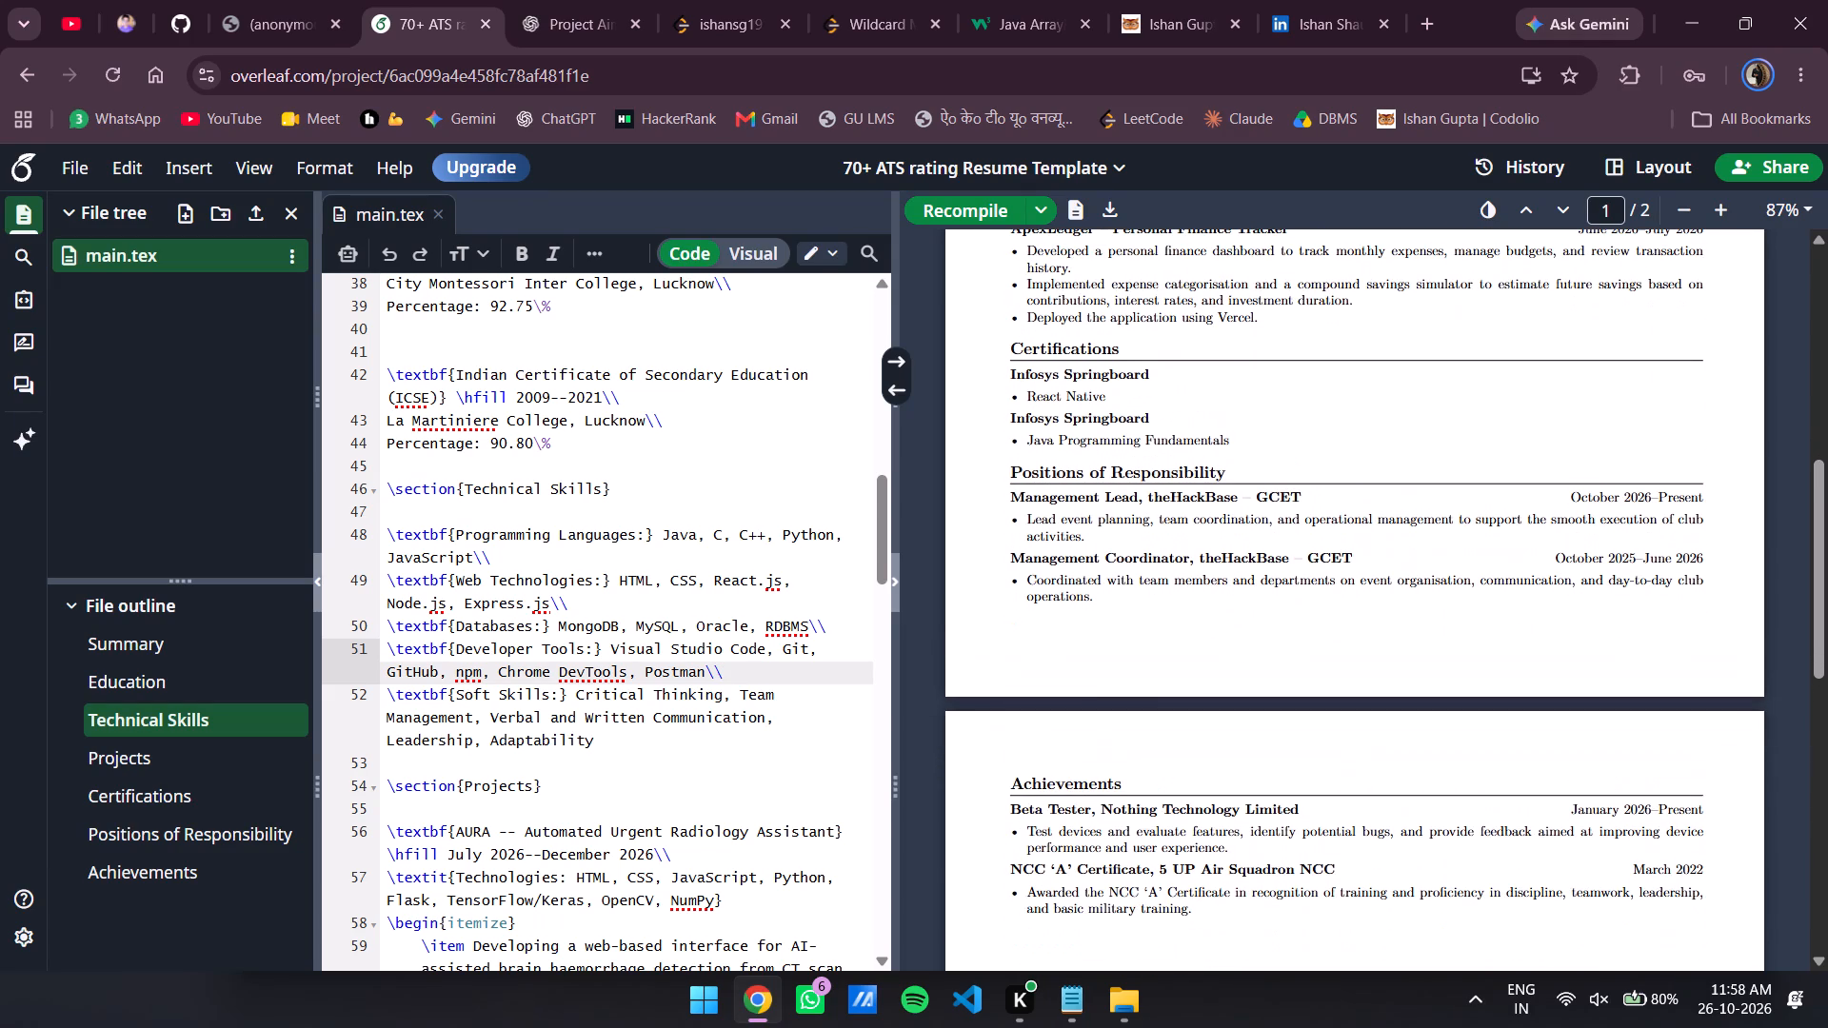
scroll(591, 660, "down", 4)
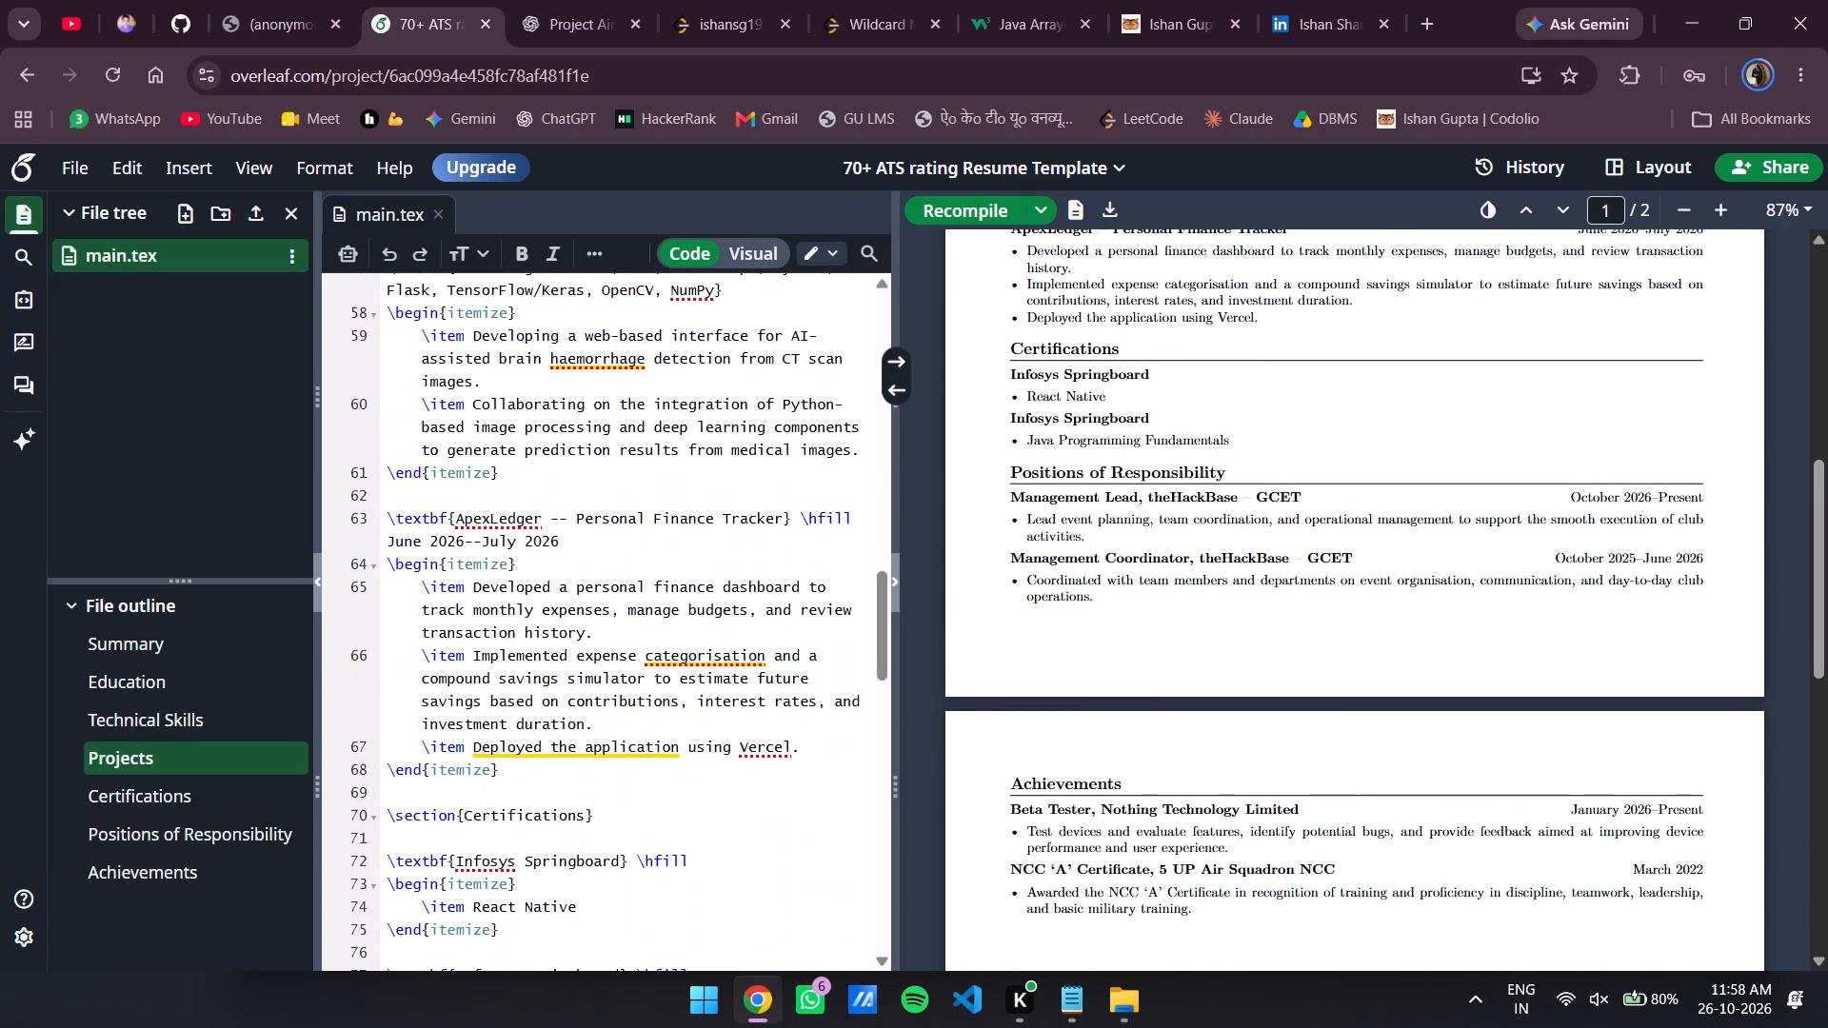
scroll(591, 660, "down", 1)
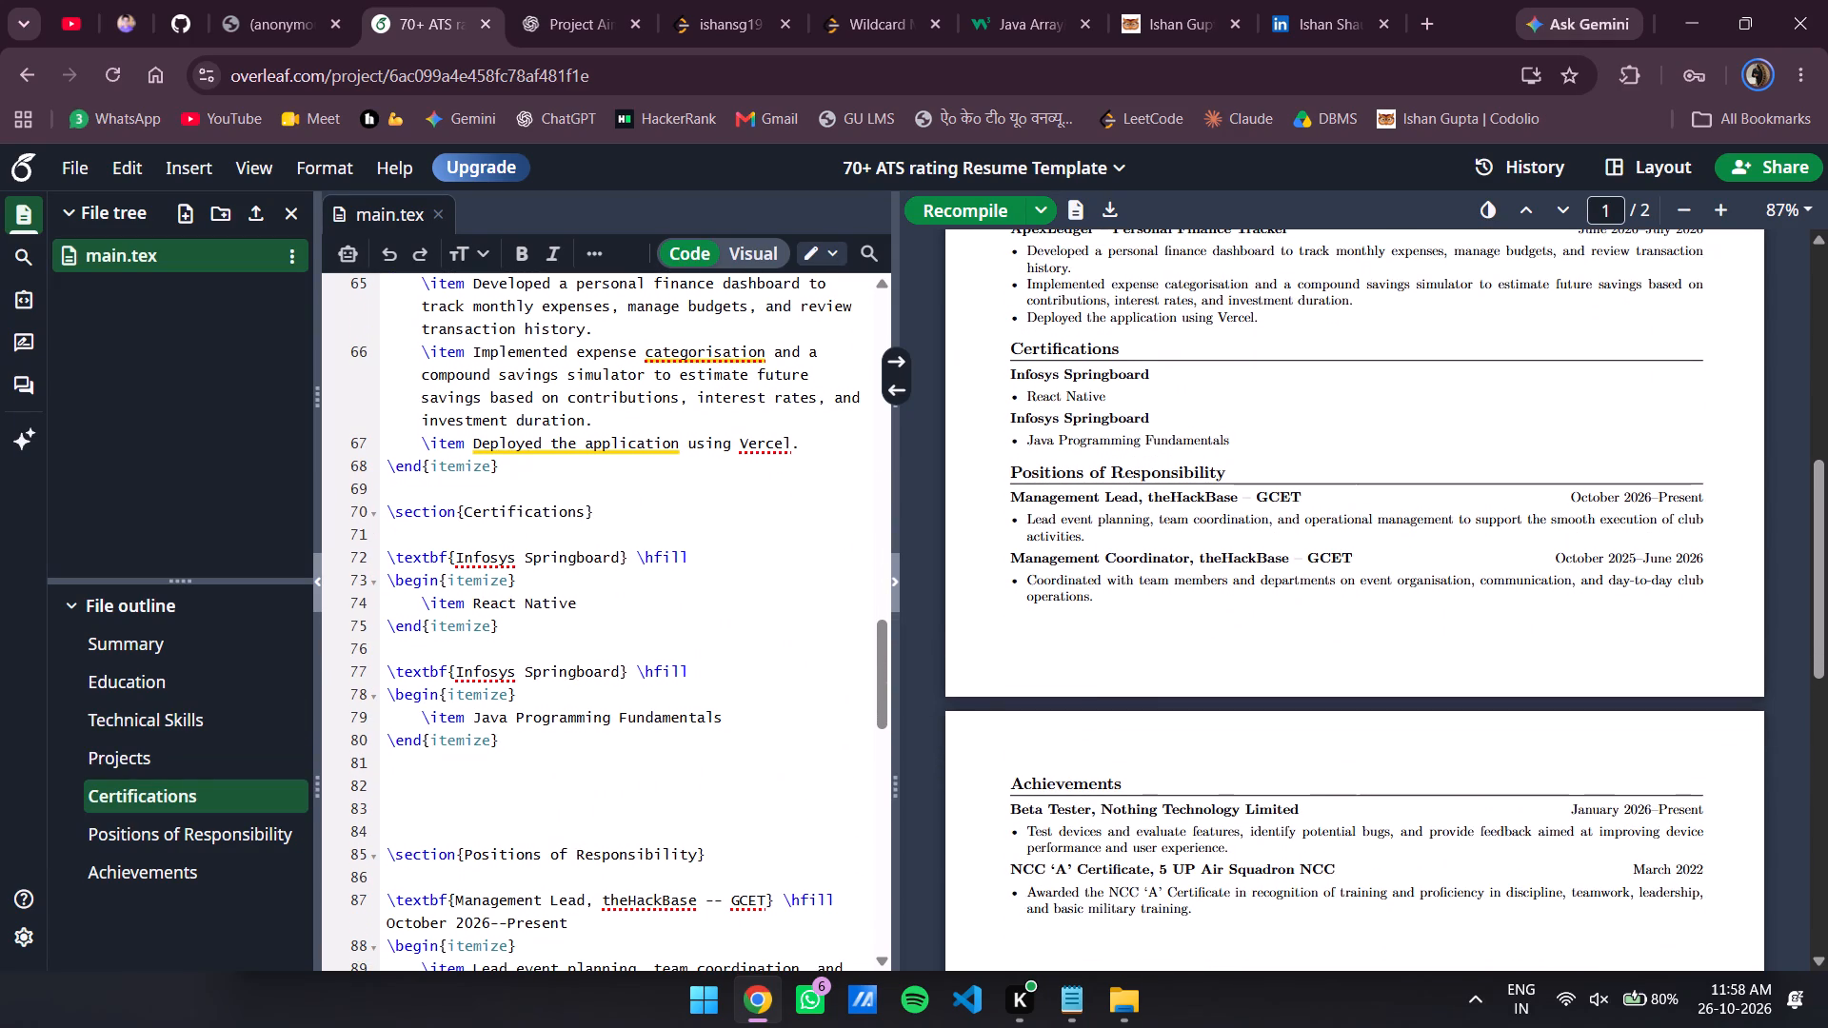
left_click(695, 670)
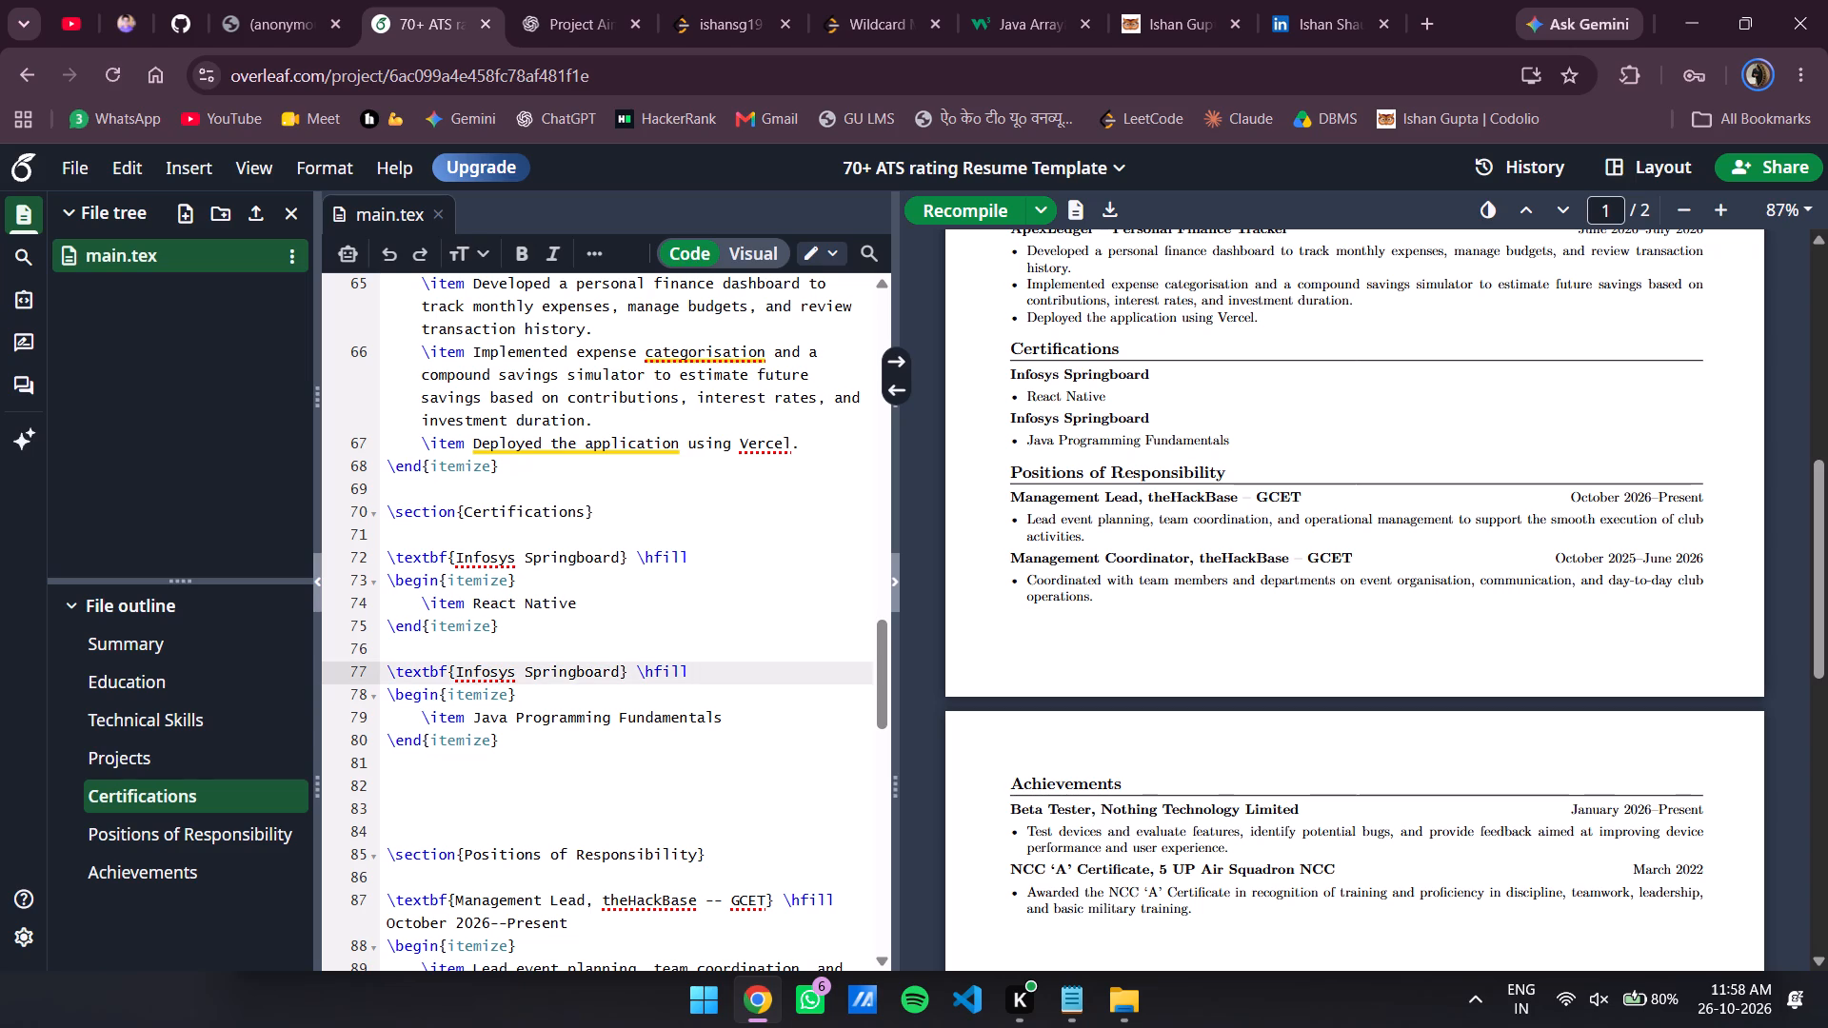
key("ctrl+BackSpace")
key("ctrl+BackSpace")
key("ctrl+BackSpace")
key("ctrl+BackSpace")
key("ctrl+BackSpace")
key("ctrl+BackSpace")
key("ctrl+BackSpace")
key("ctrl+BackSpace")
key("ctrl+BackSpace")
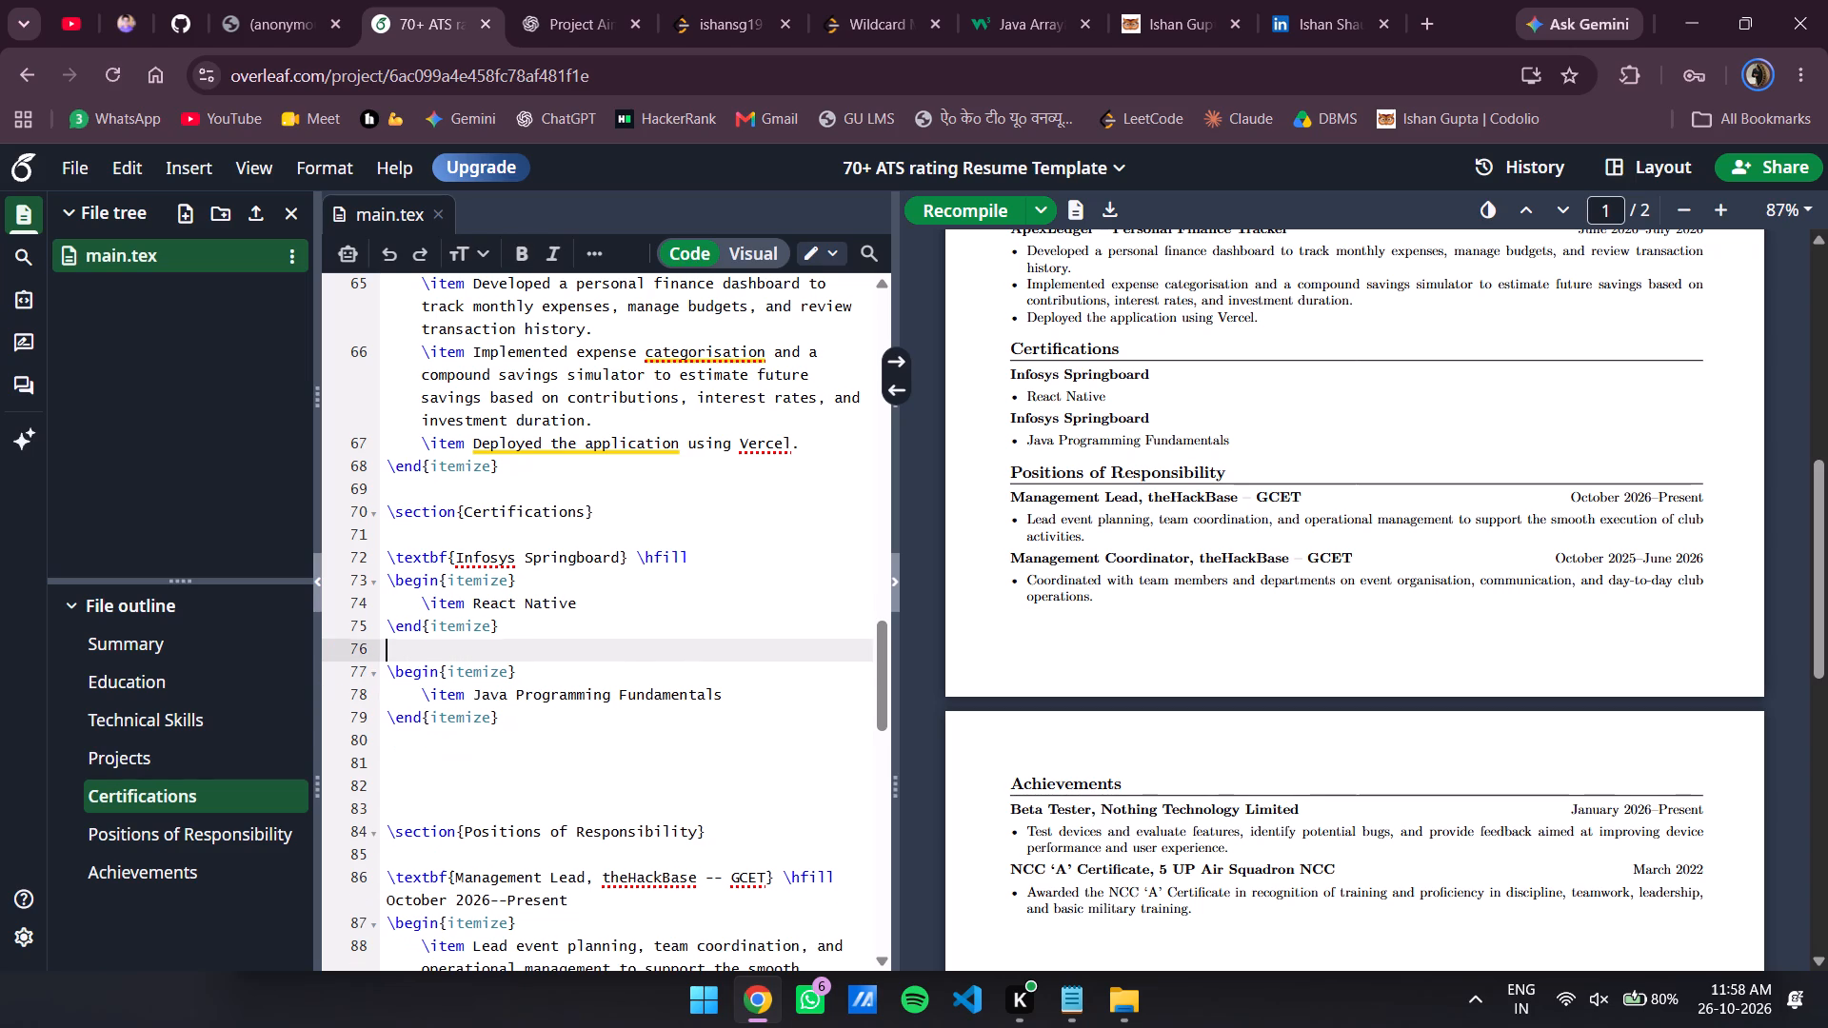
Recompile the resume and check the Certifications section and the page break in the preview.
left_click(977, 219)
scroll(1379, 429, "up", 1)
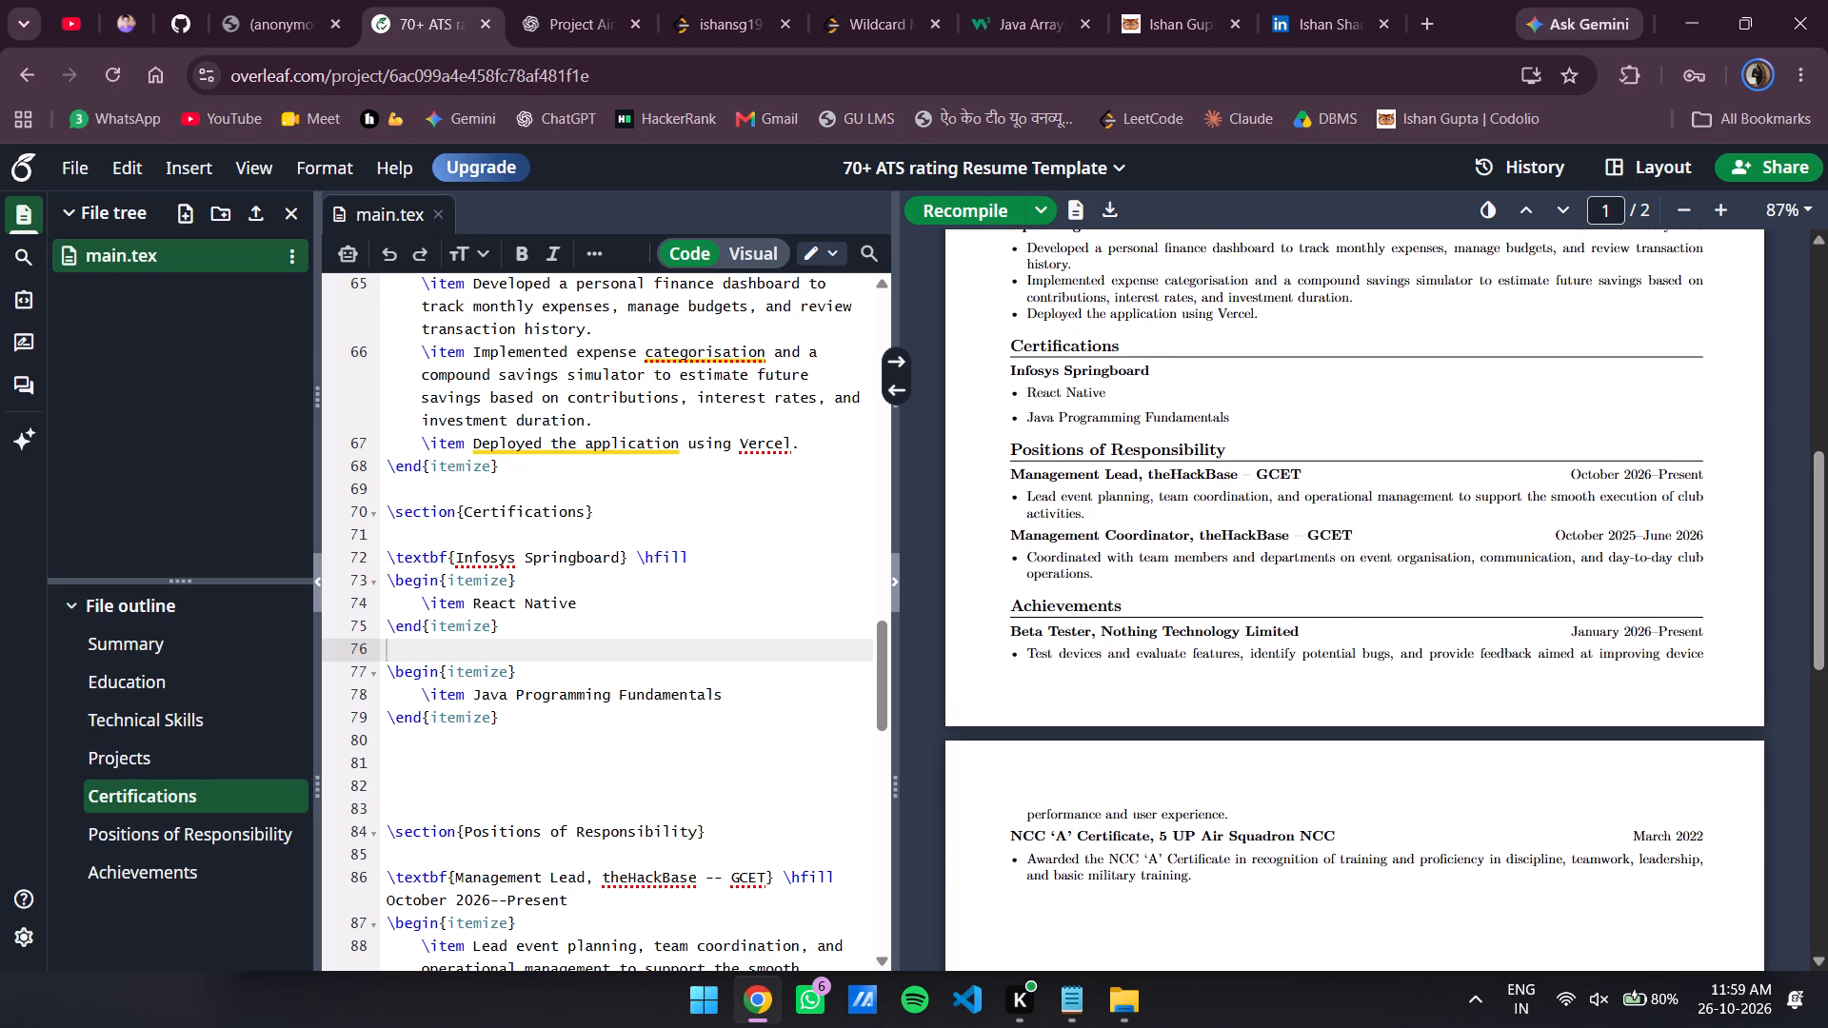
scroll(1379, 429, "up", 1)
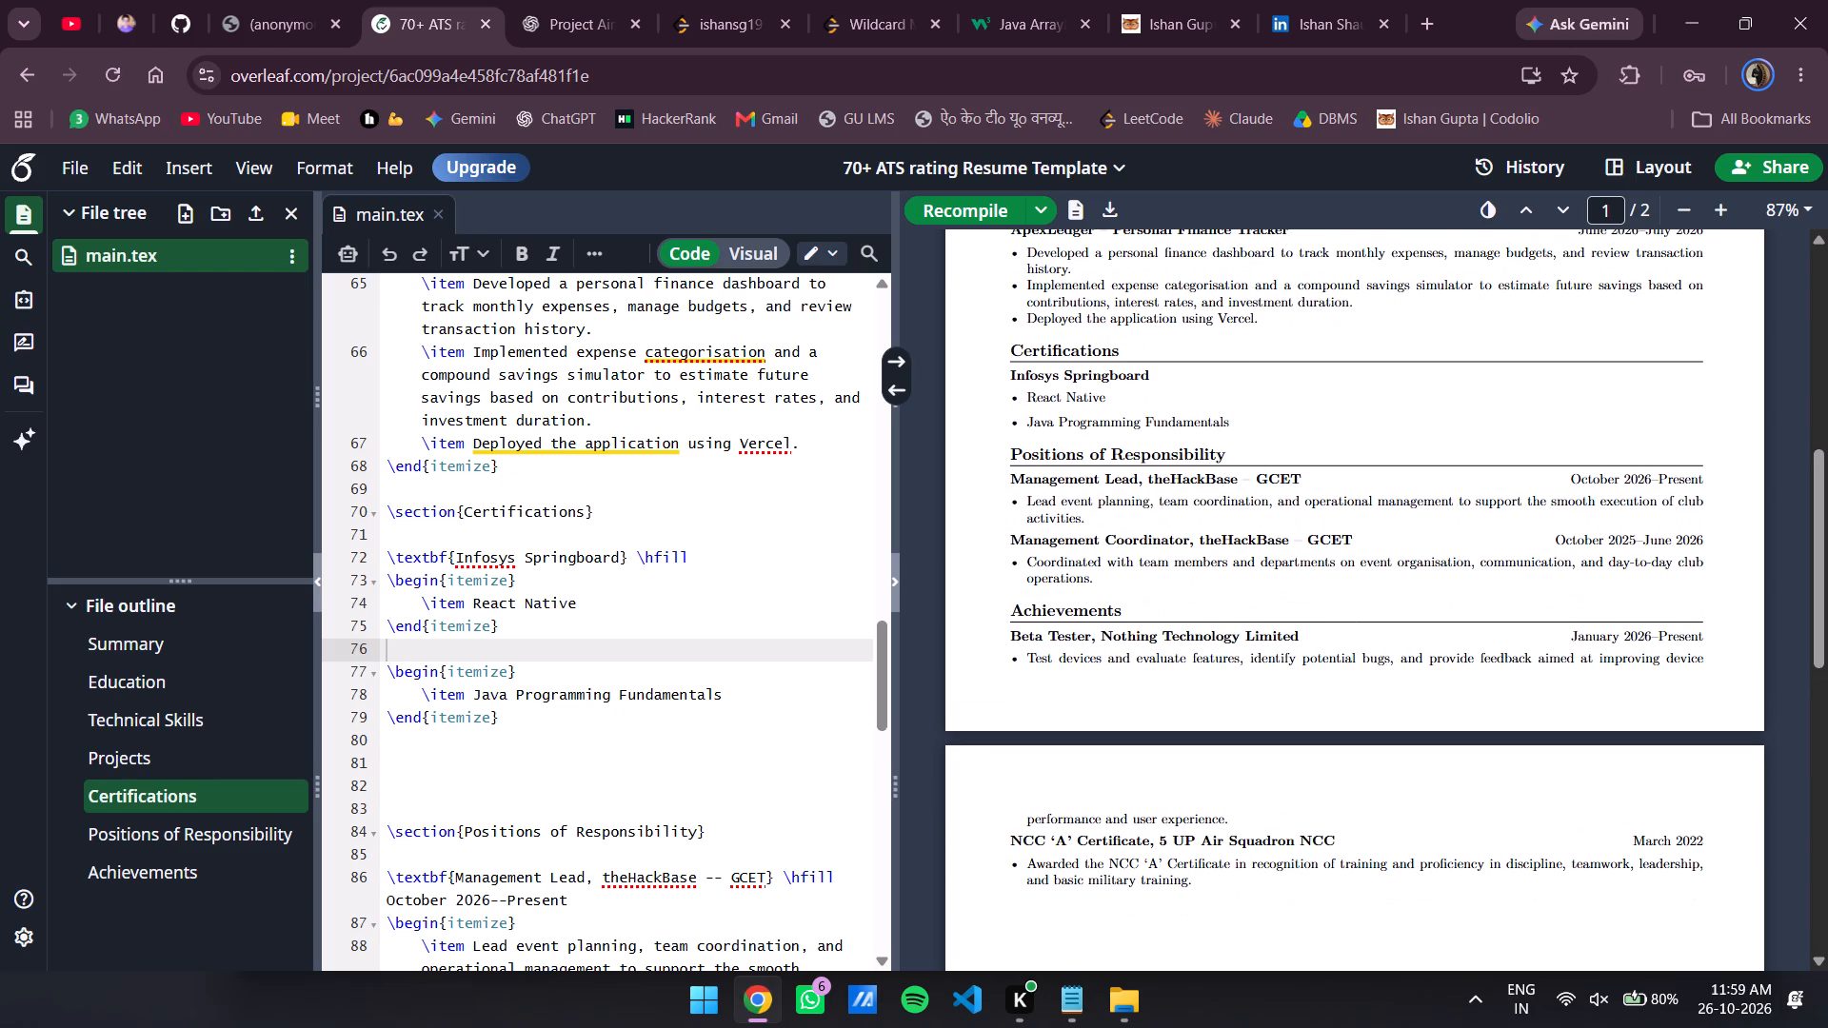
Remove the blank line between the React Native and Java Programming Fundamentals lists in the Certifications source.
left_click(543, 647)
key("BackSpace")
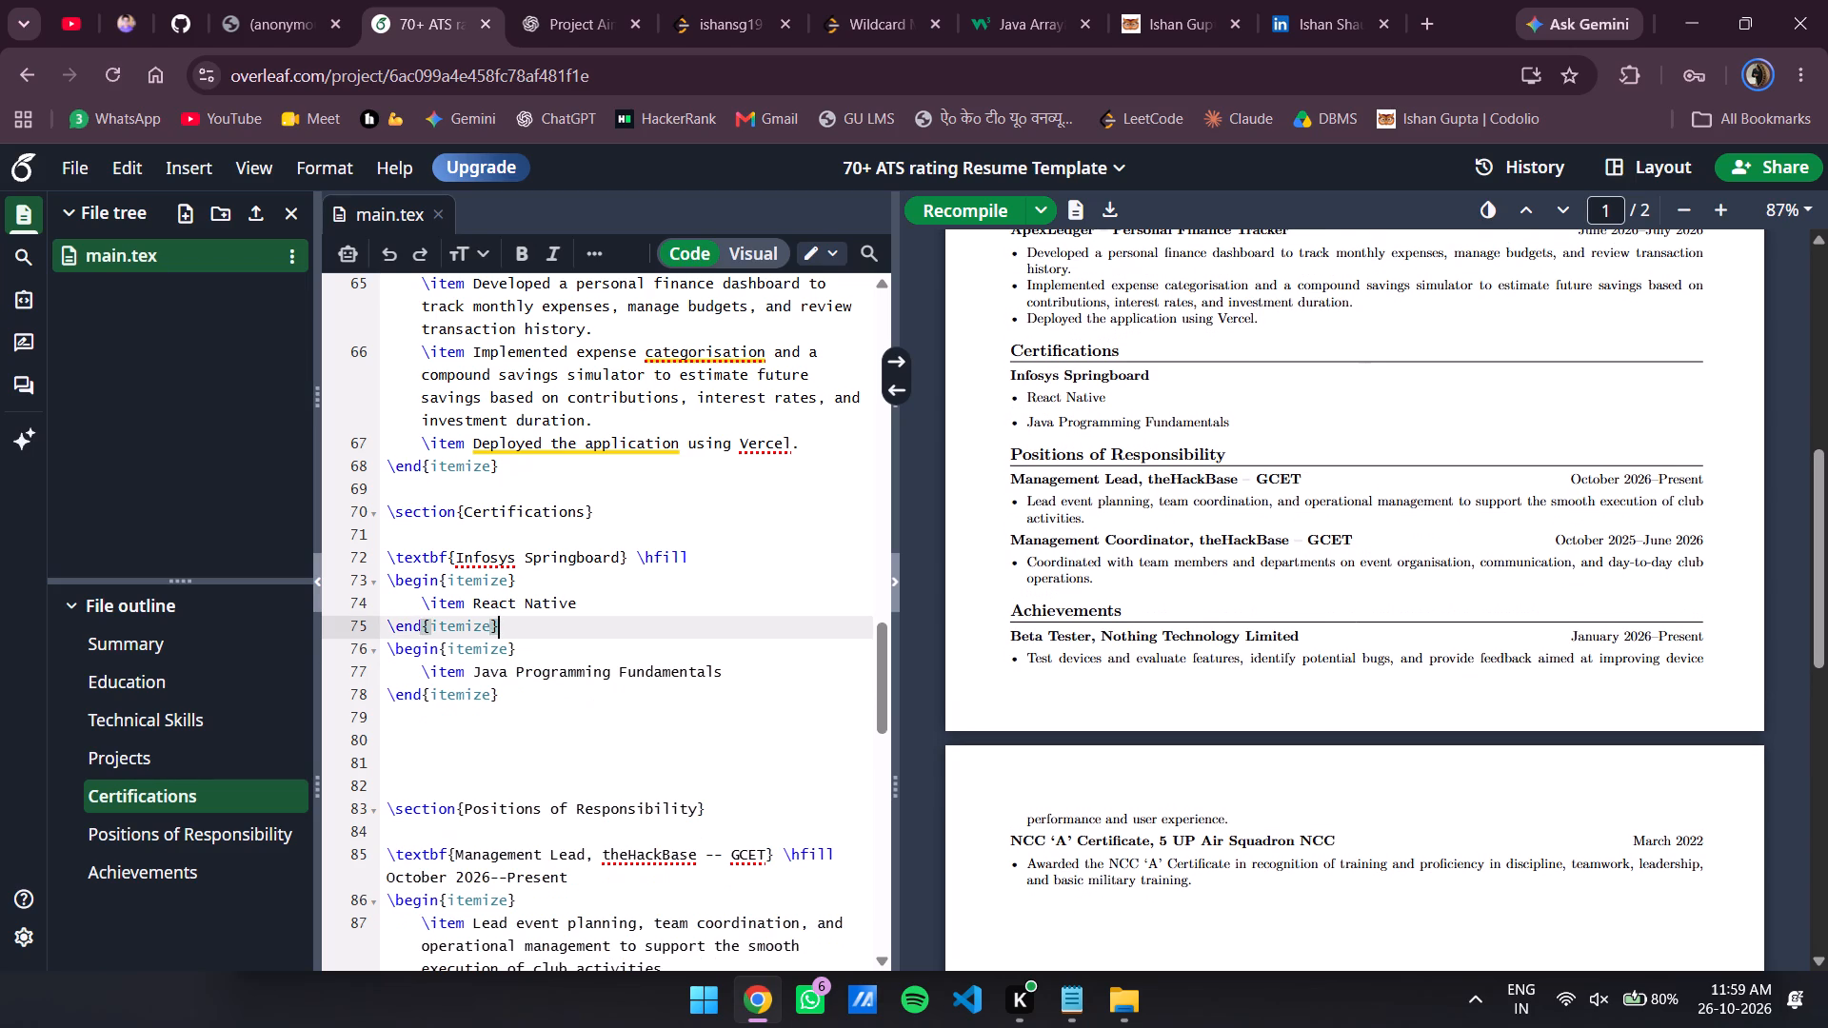
scroll(686, 626, "up", 1)
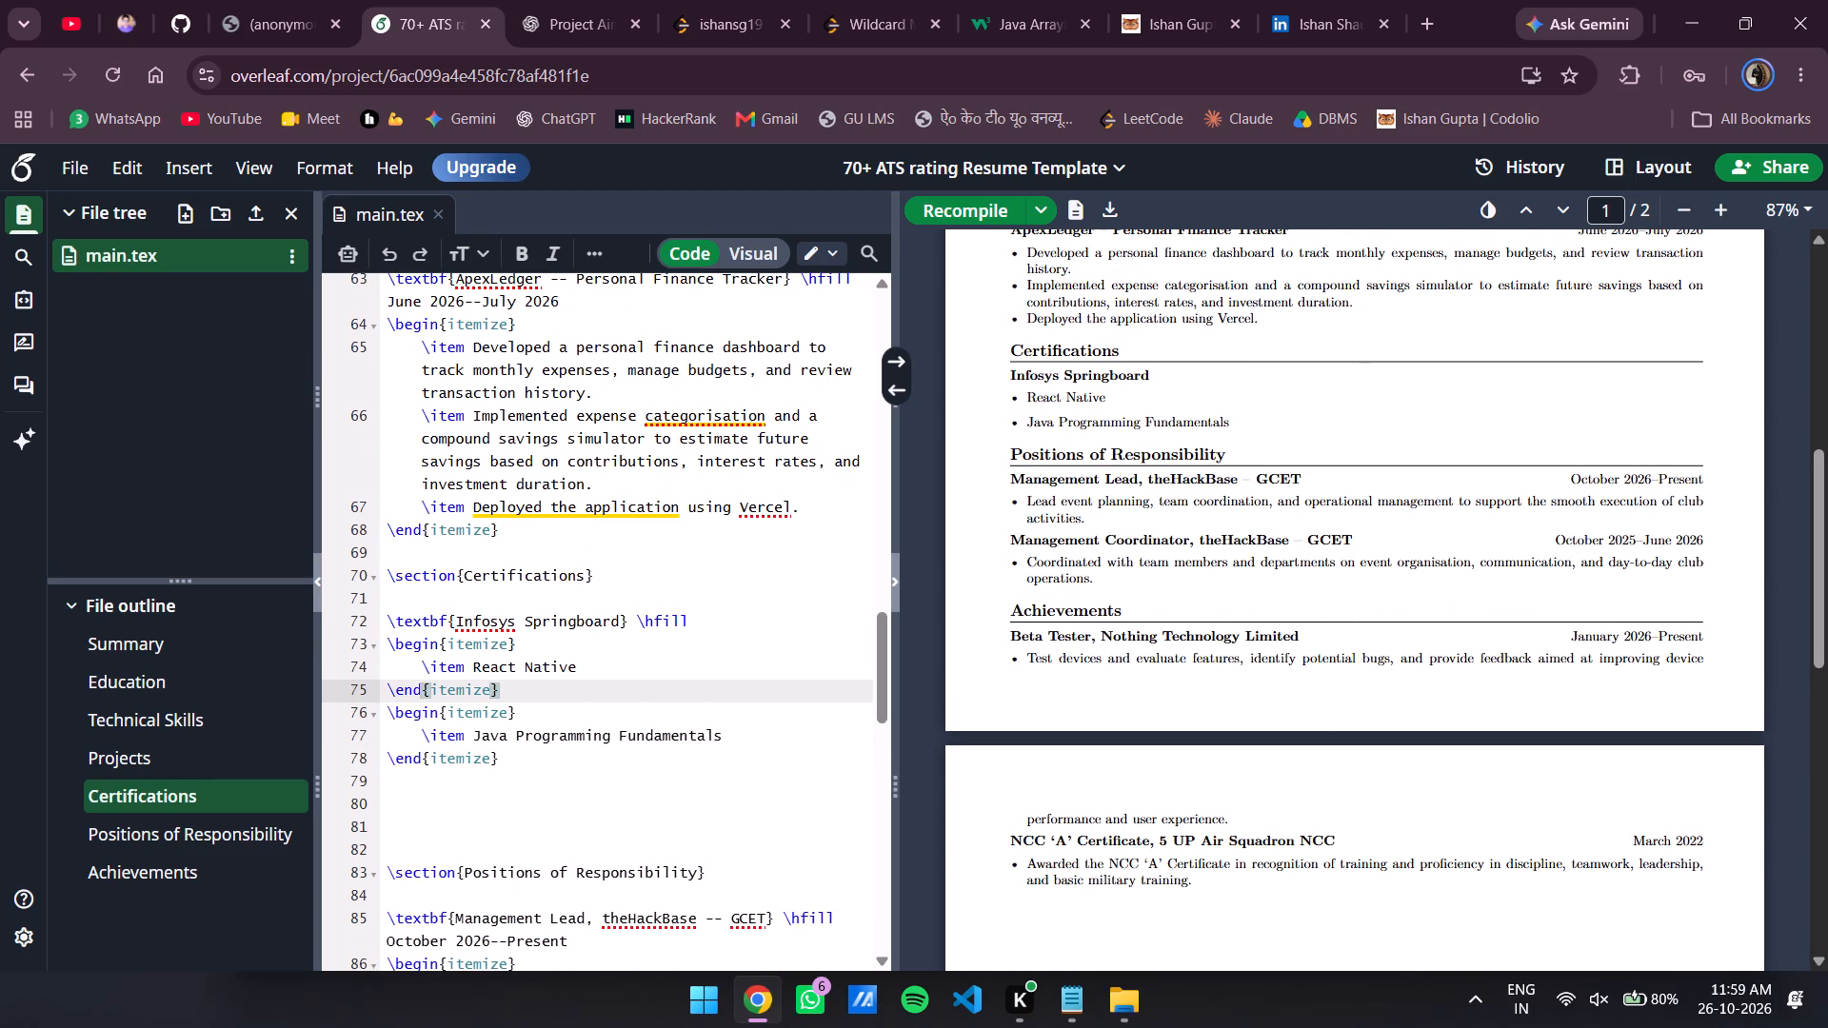
scroll(686, 626, "up", 1)
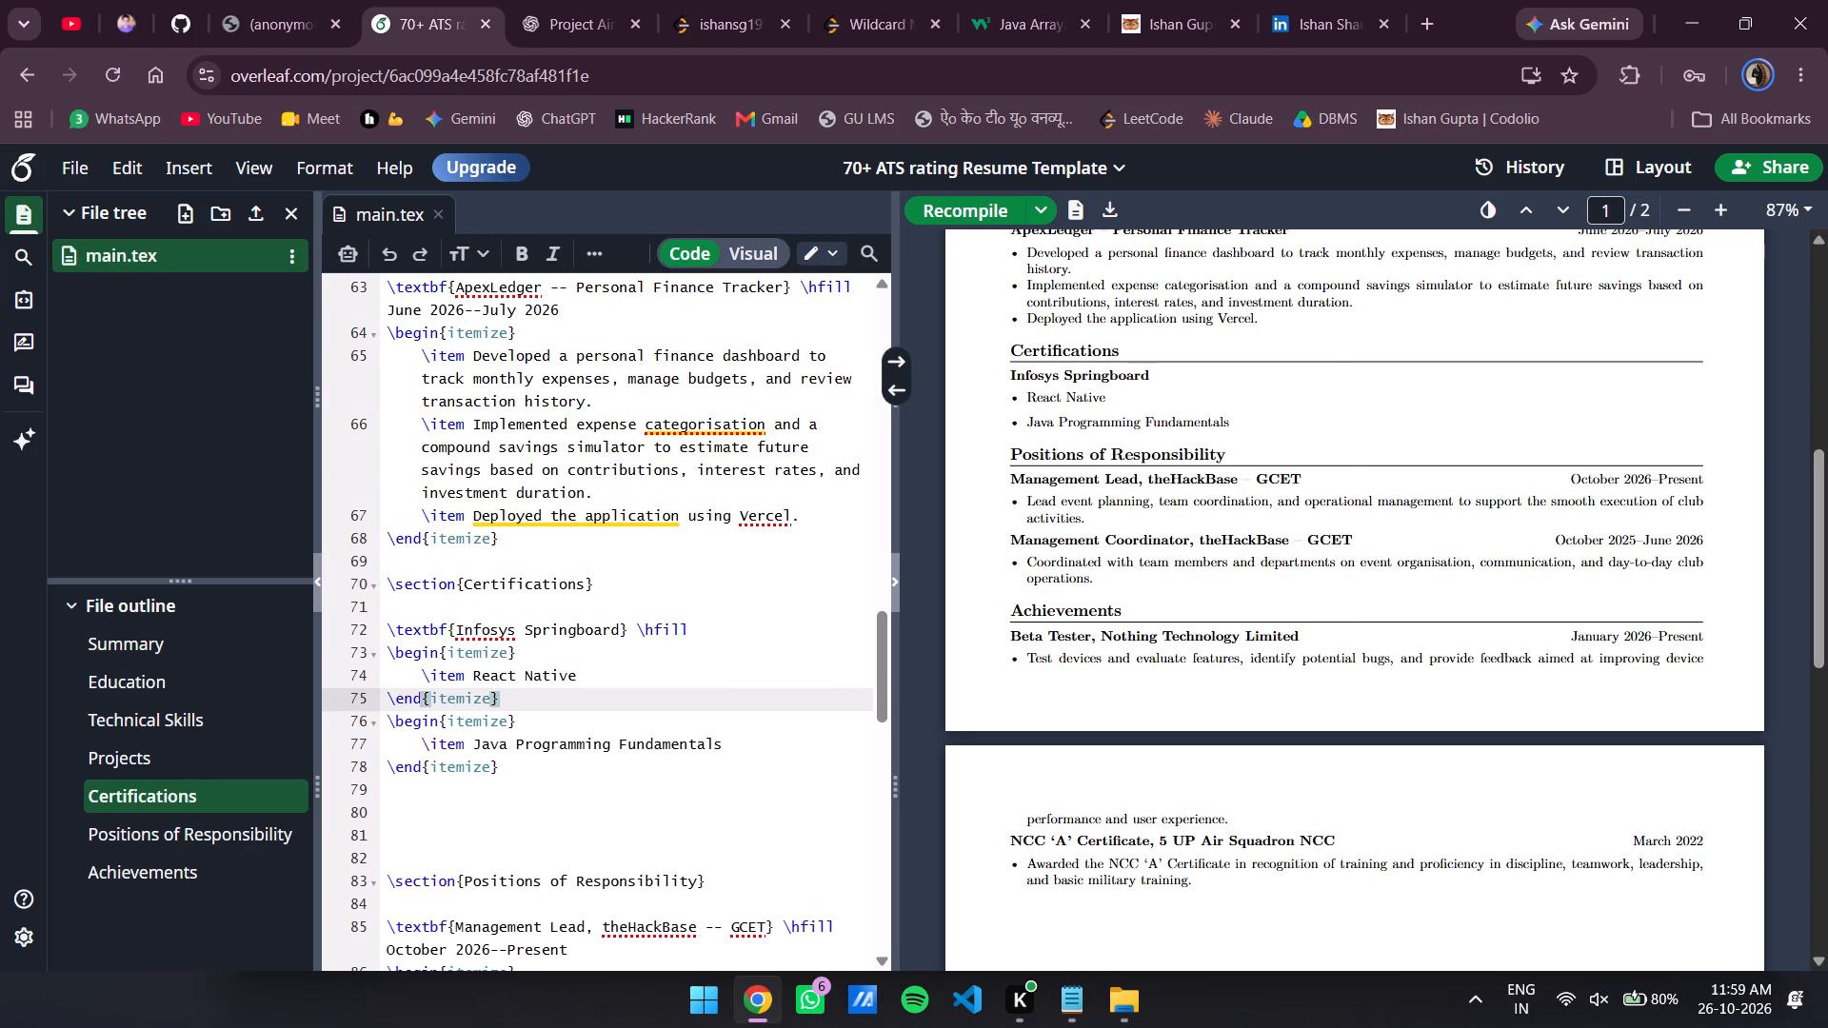
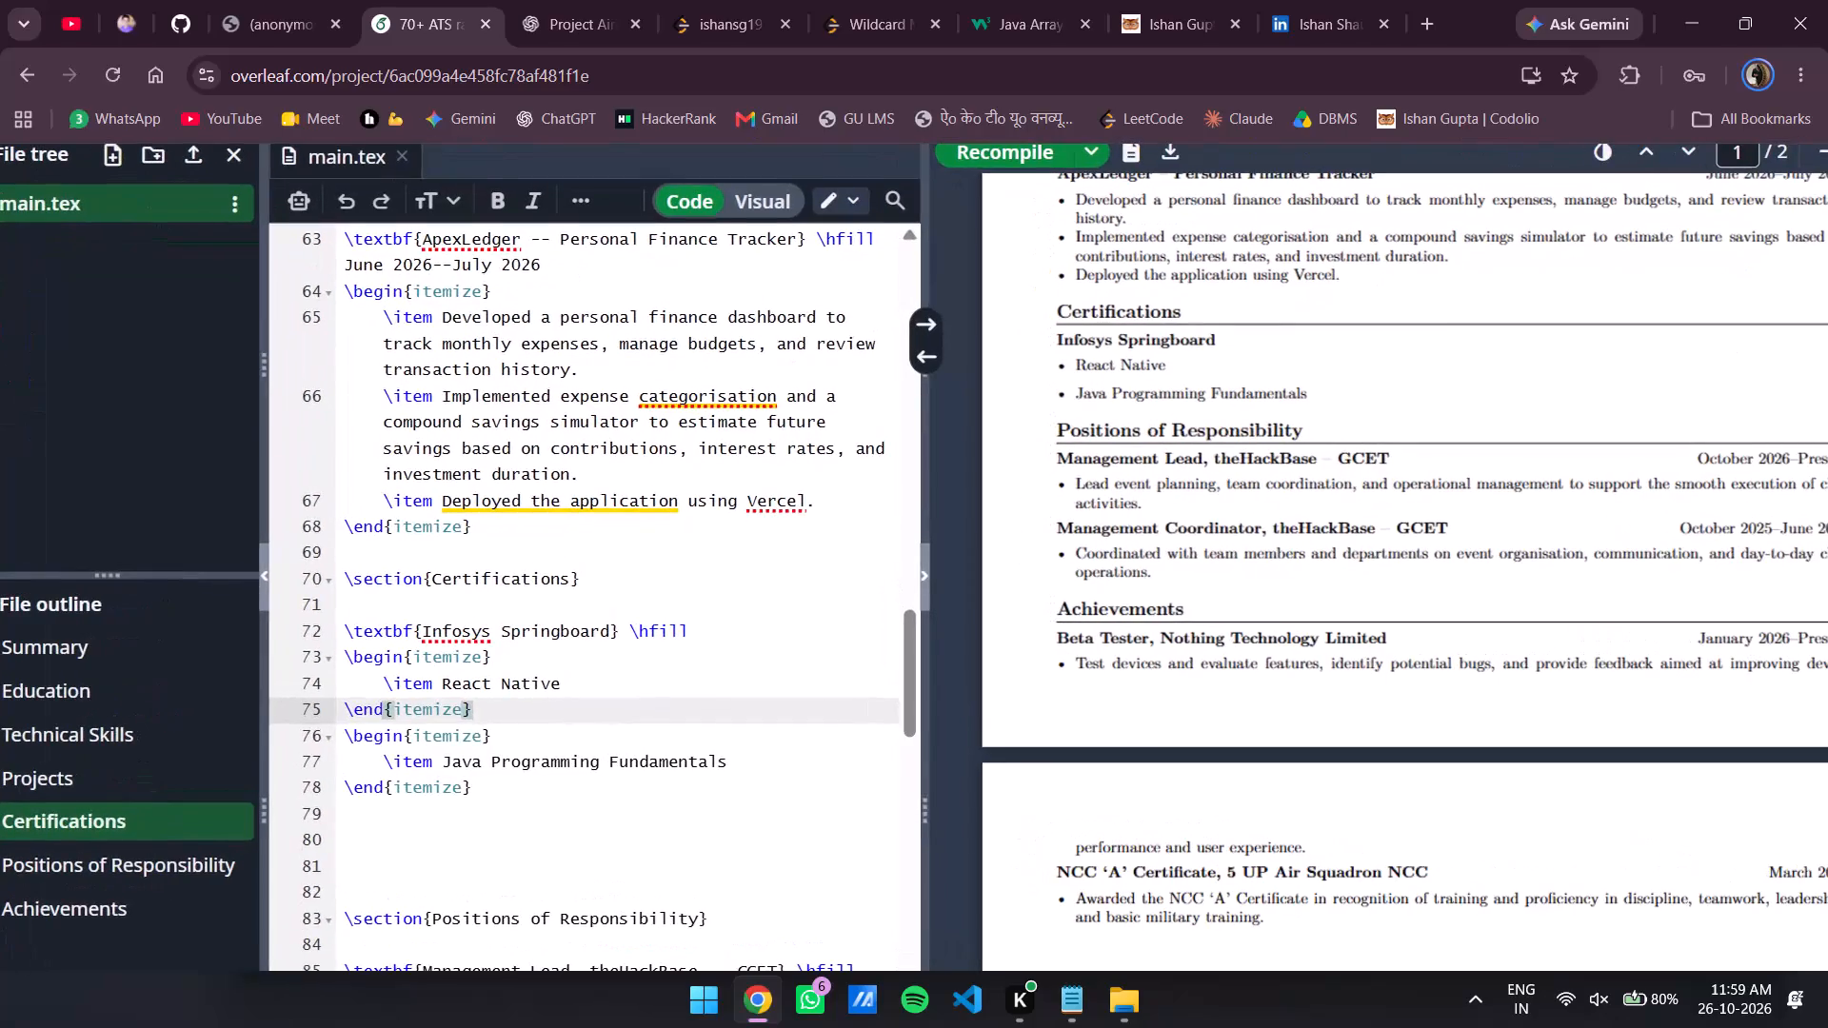
Remove all blank lines between the Bachelor of Technology and Indian School Certificate entries in the Education source, and recompile the resume.
scroll(1244, 472, "up", 4)
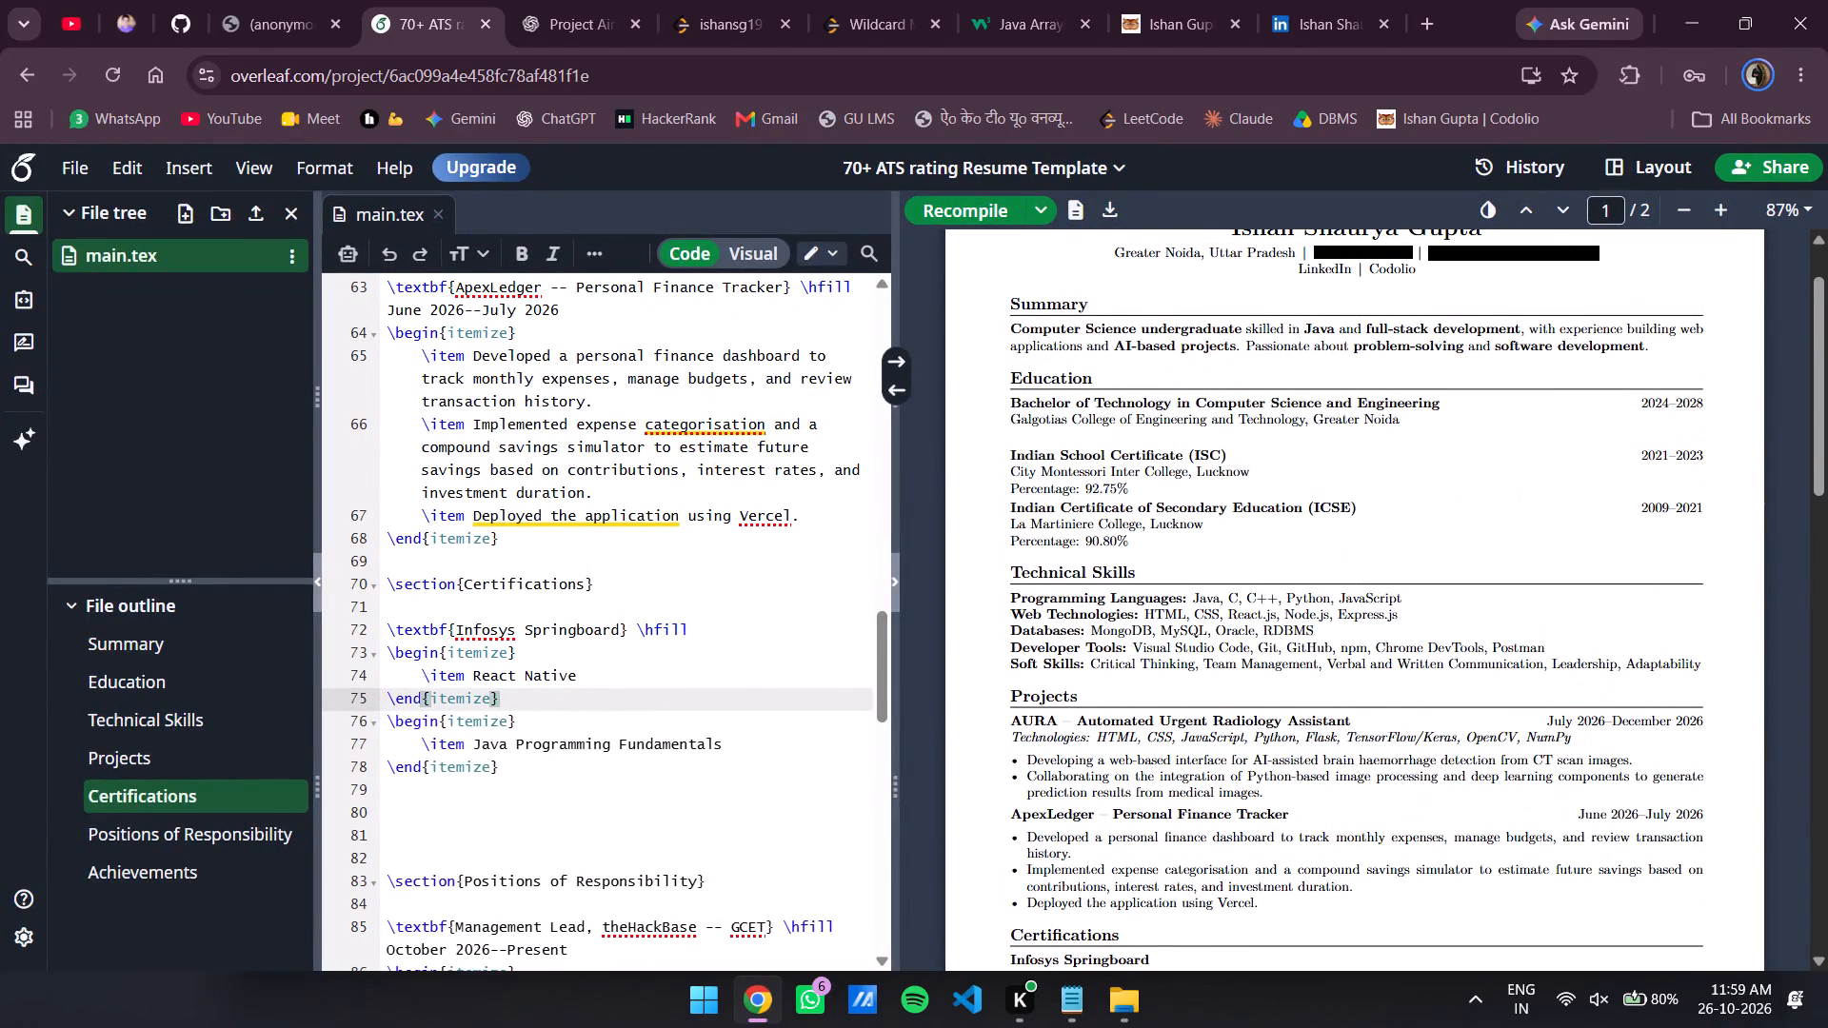
scroll(573, 636, "up", 6)
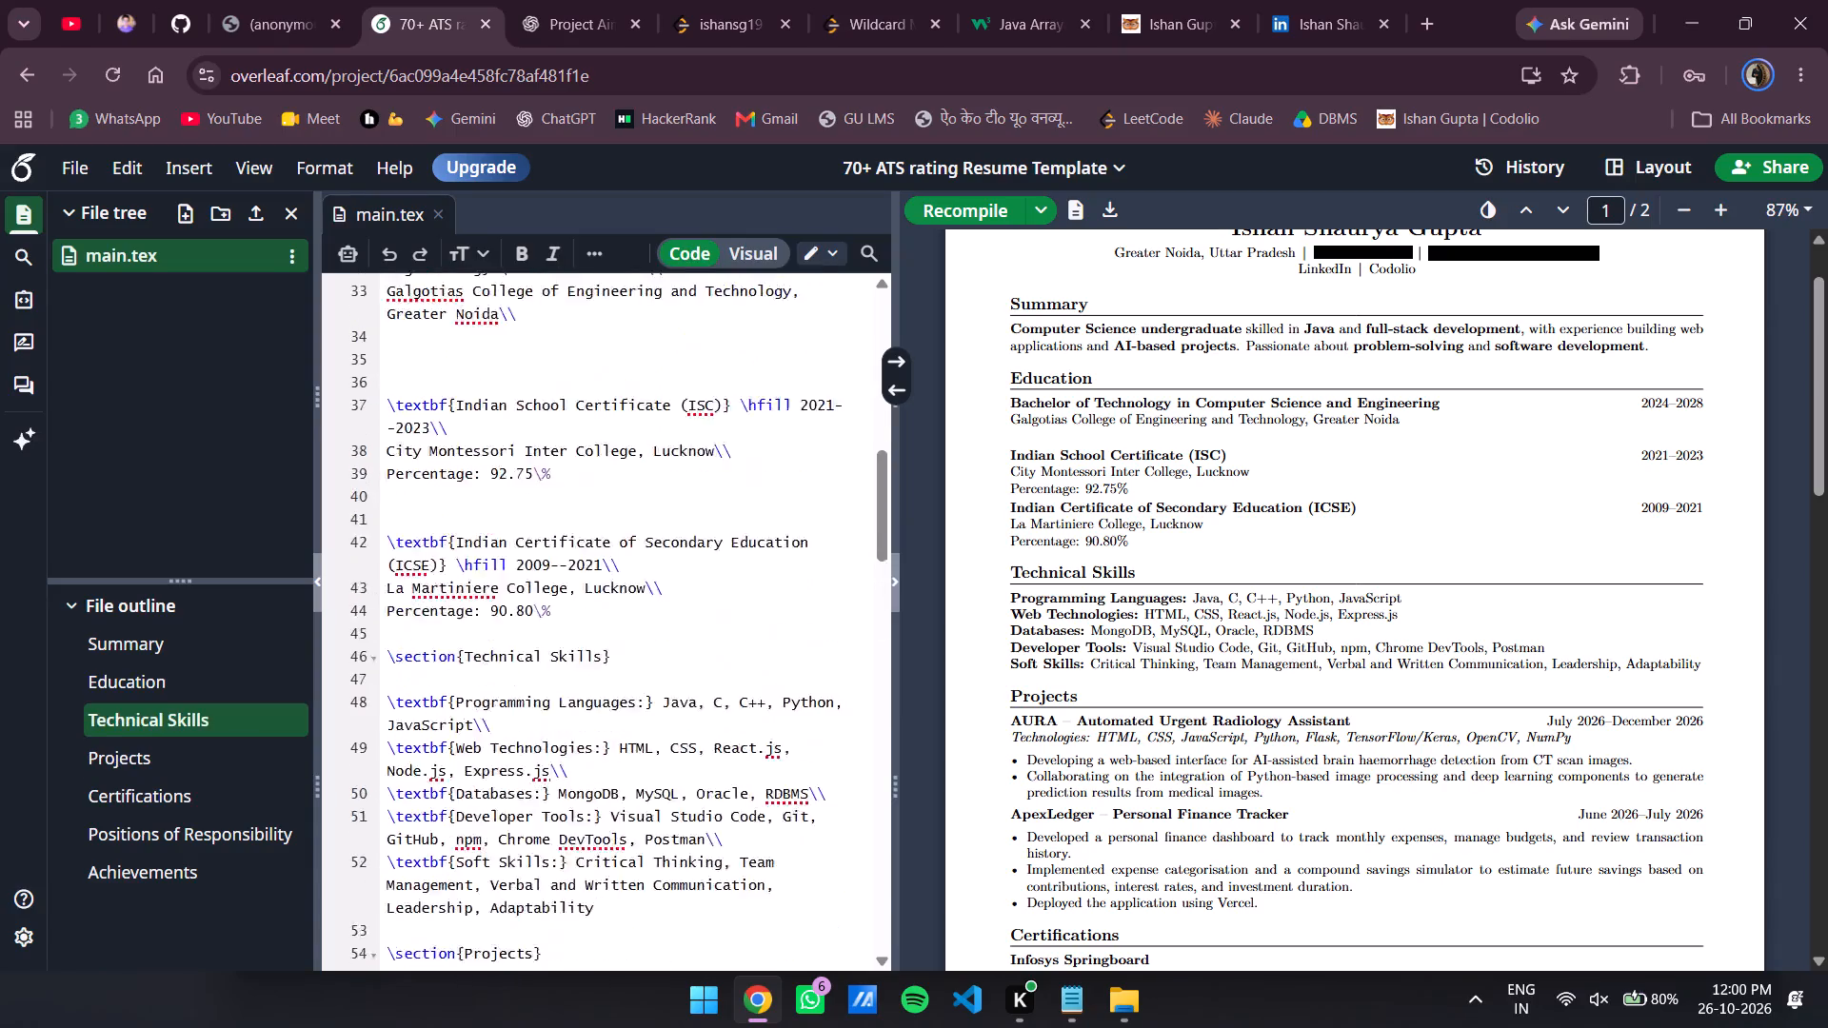
scroll(573, 636, "up", 2)
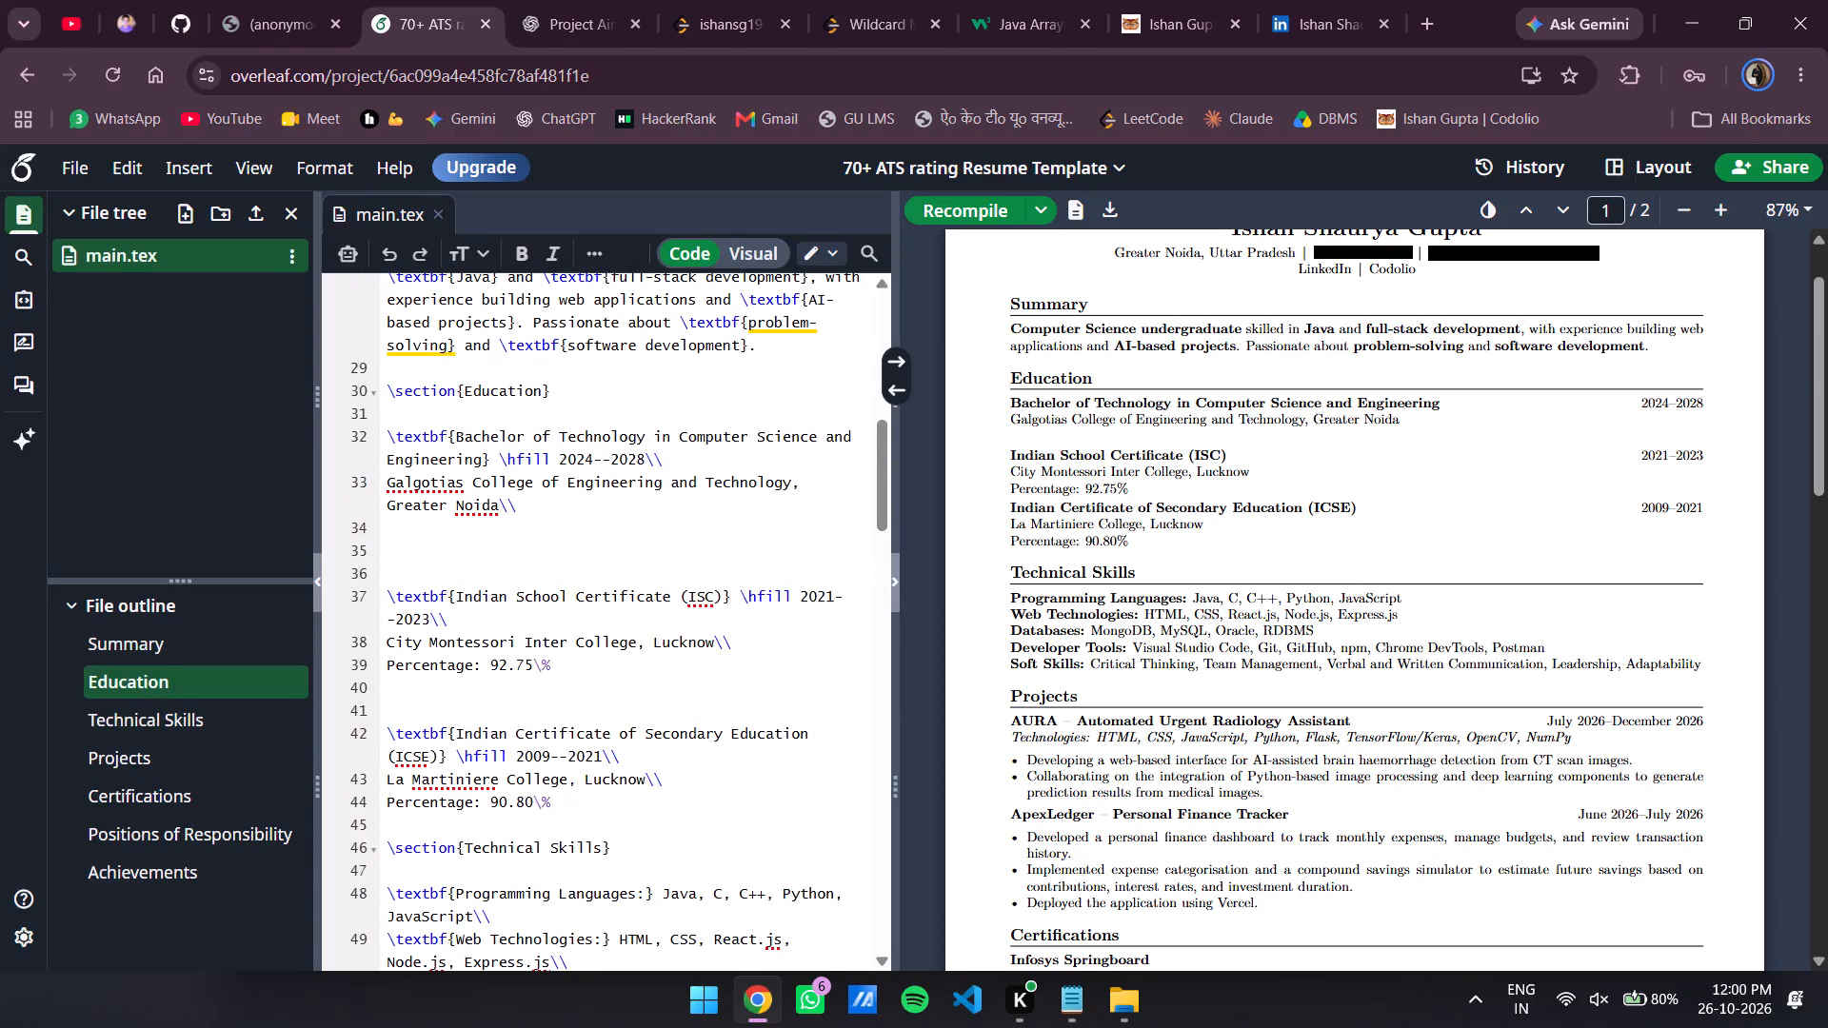
left_click(554, 545)
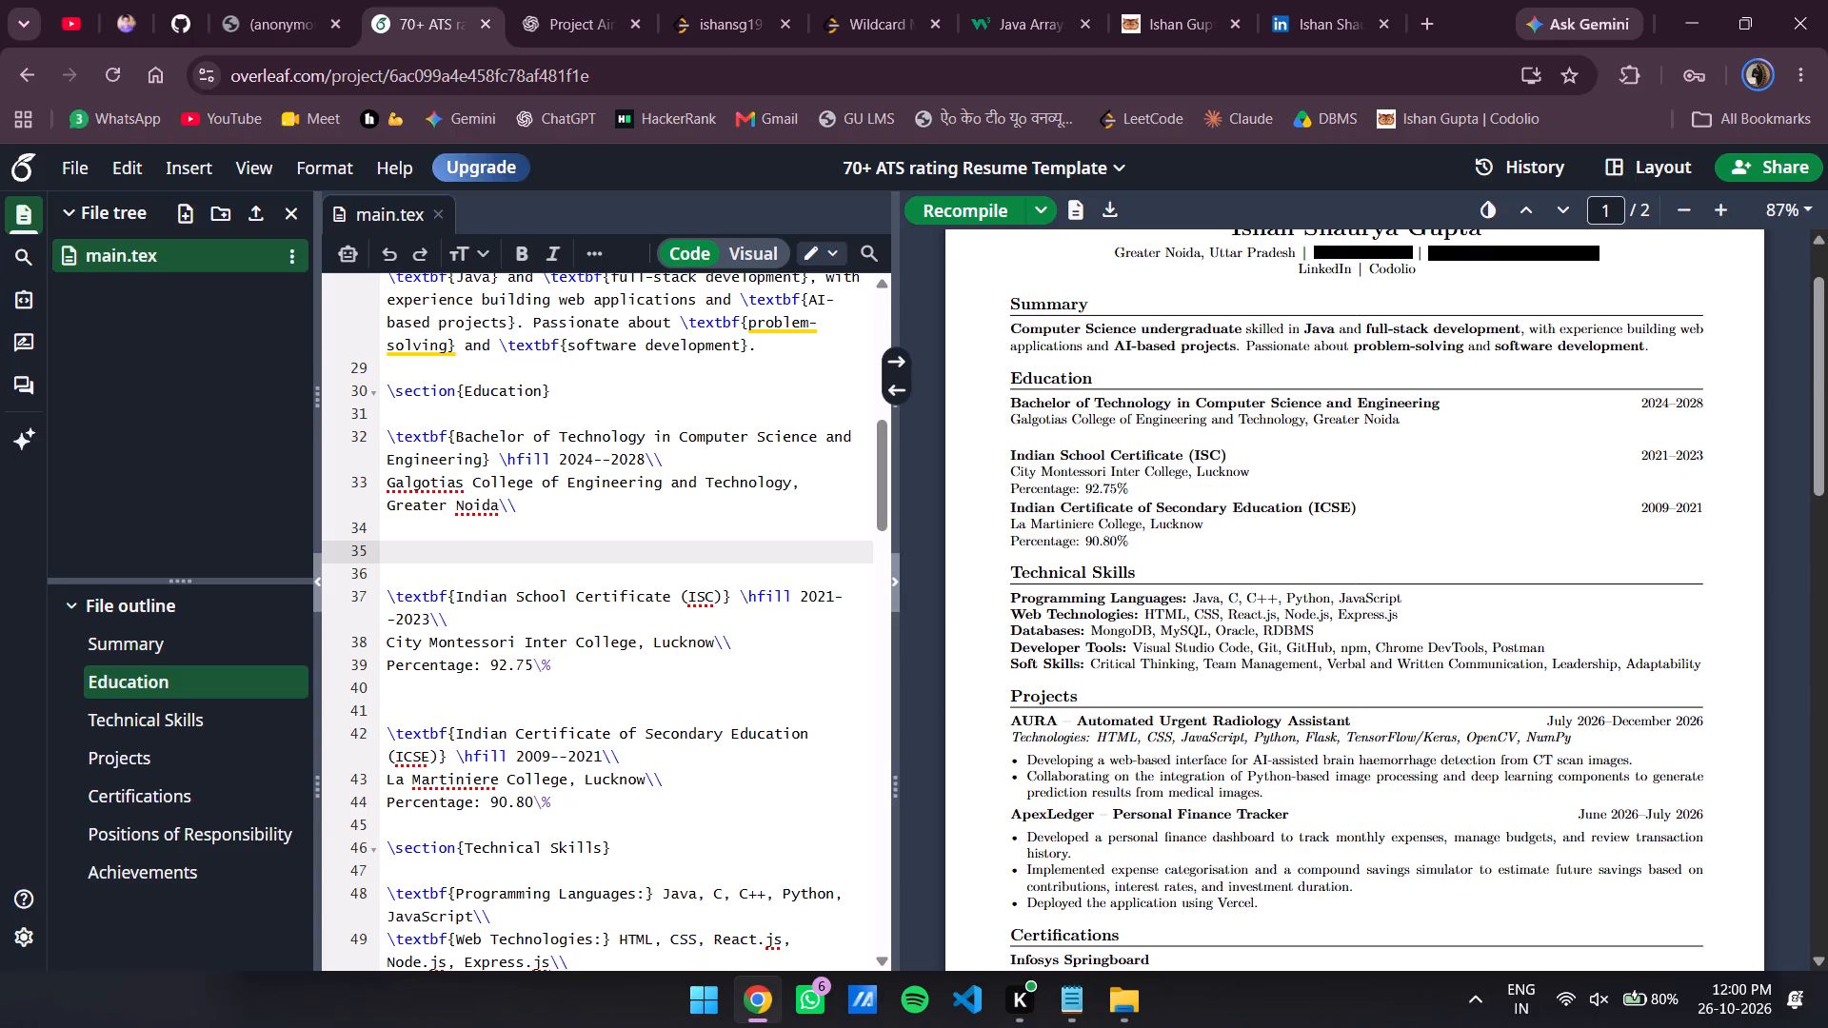
left_click(571, 547)
key("BackSpace")
left_click(518, 550)
key("BackSpace")
key("BackSpace")
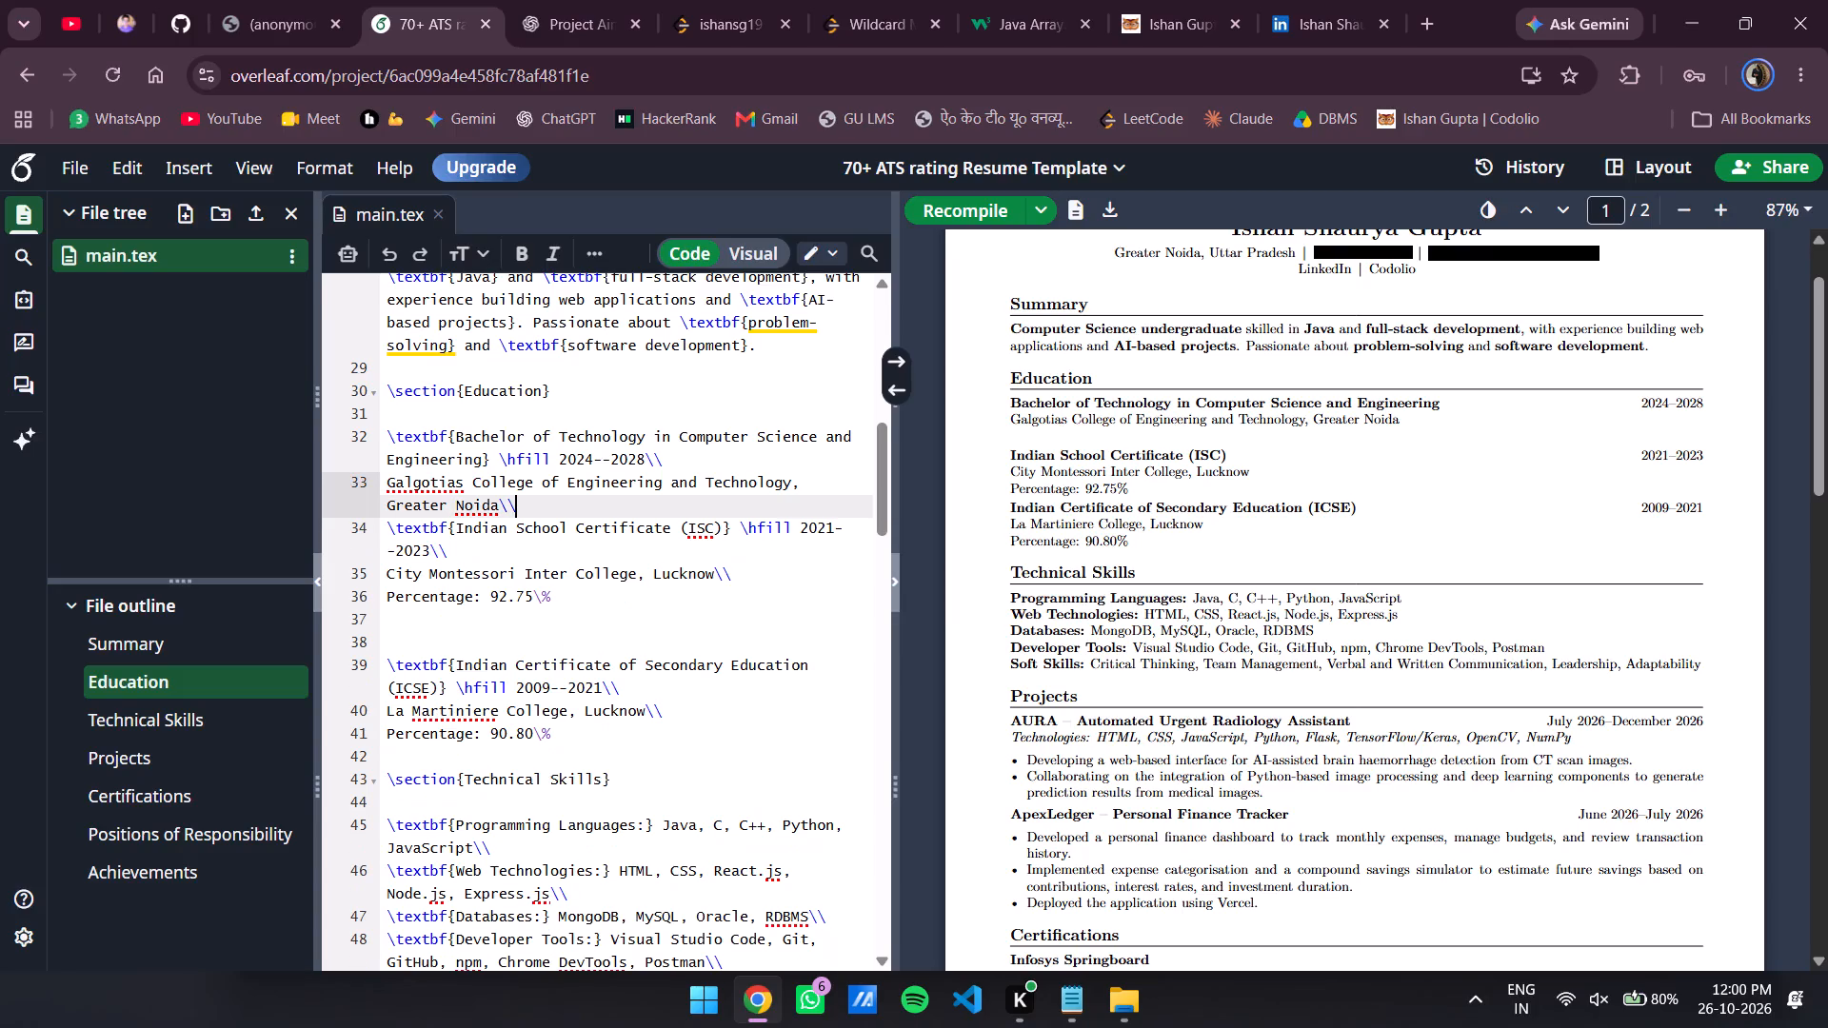
left_click(979, 214)
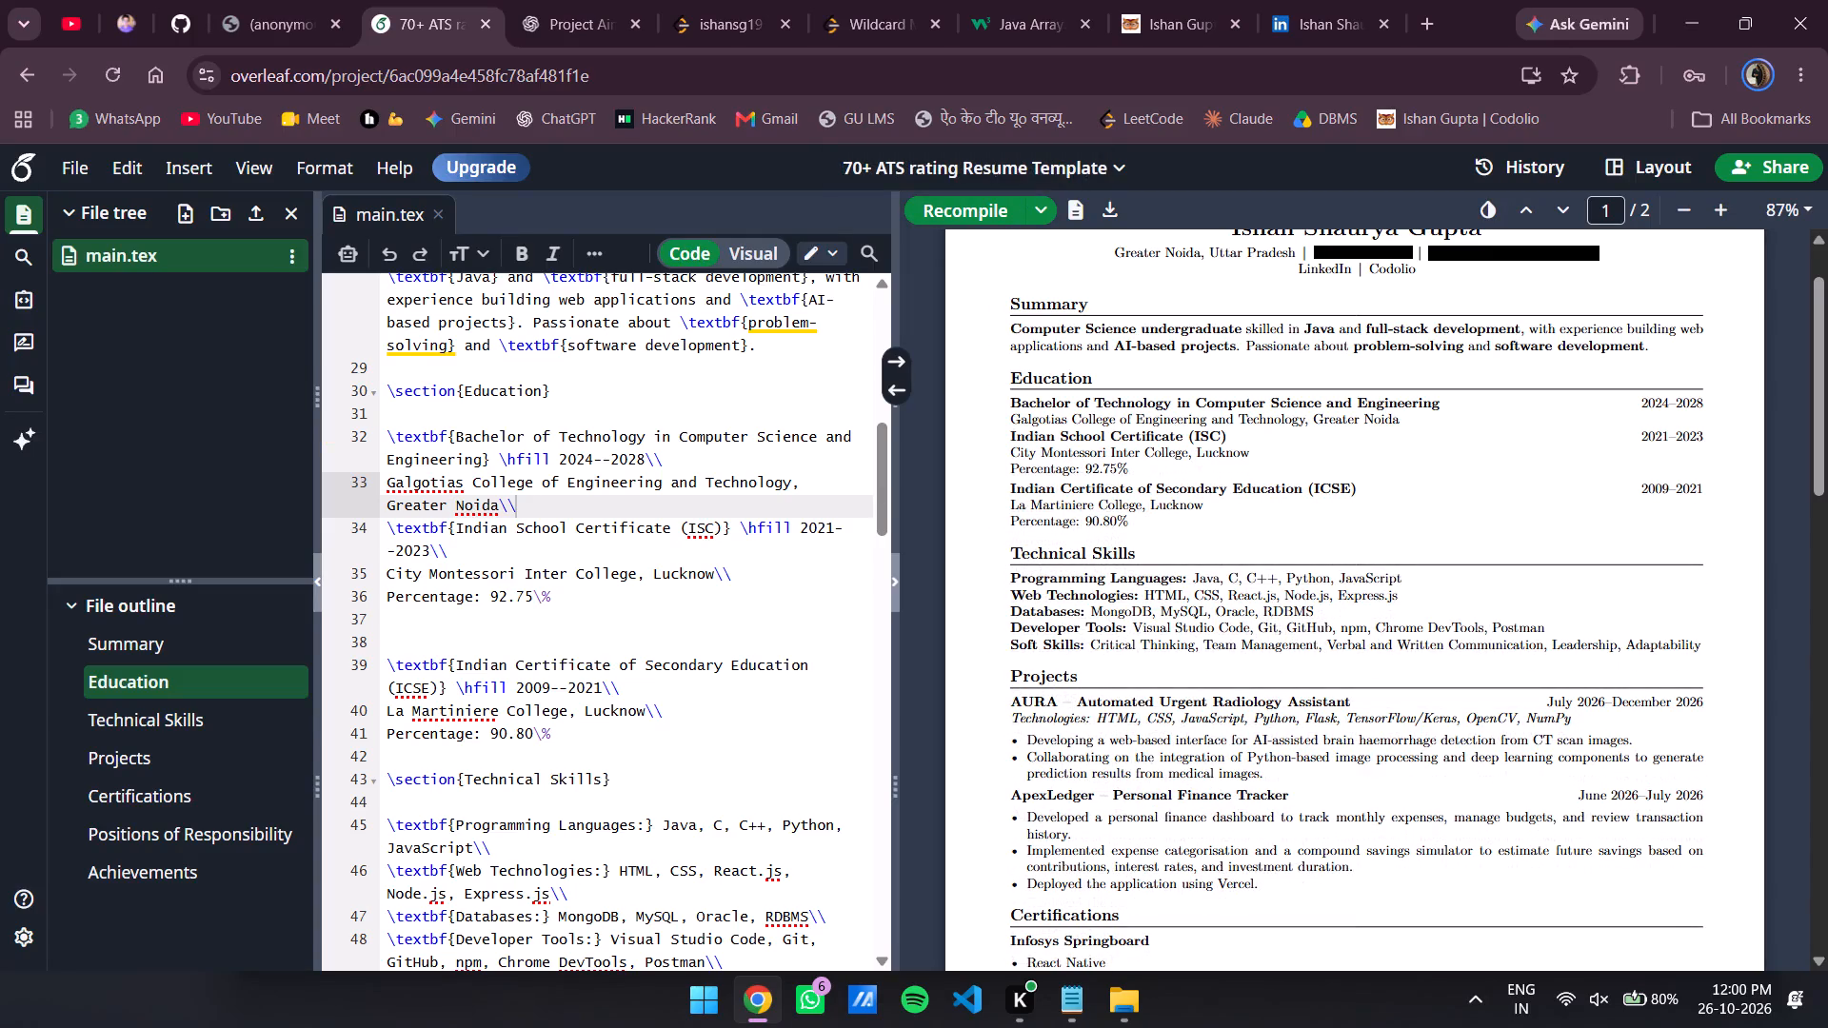
Remove the two blank lines between the Indian School Certificate and Indian Certificate of Secondary Education entries in the source.
left_click(451, 647)
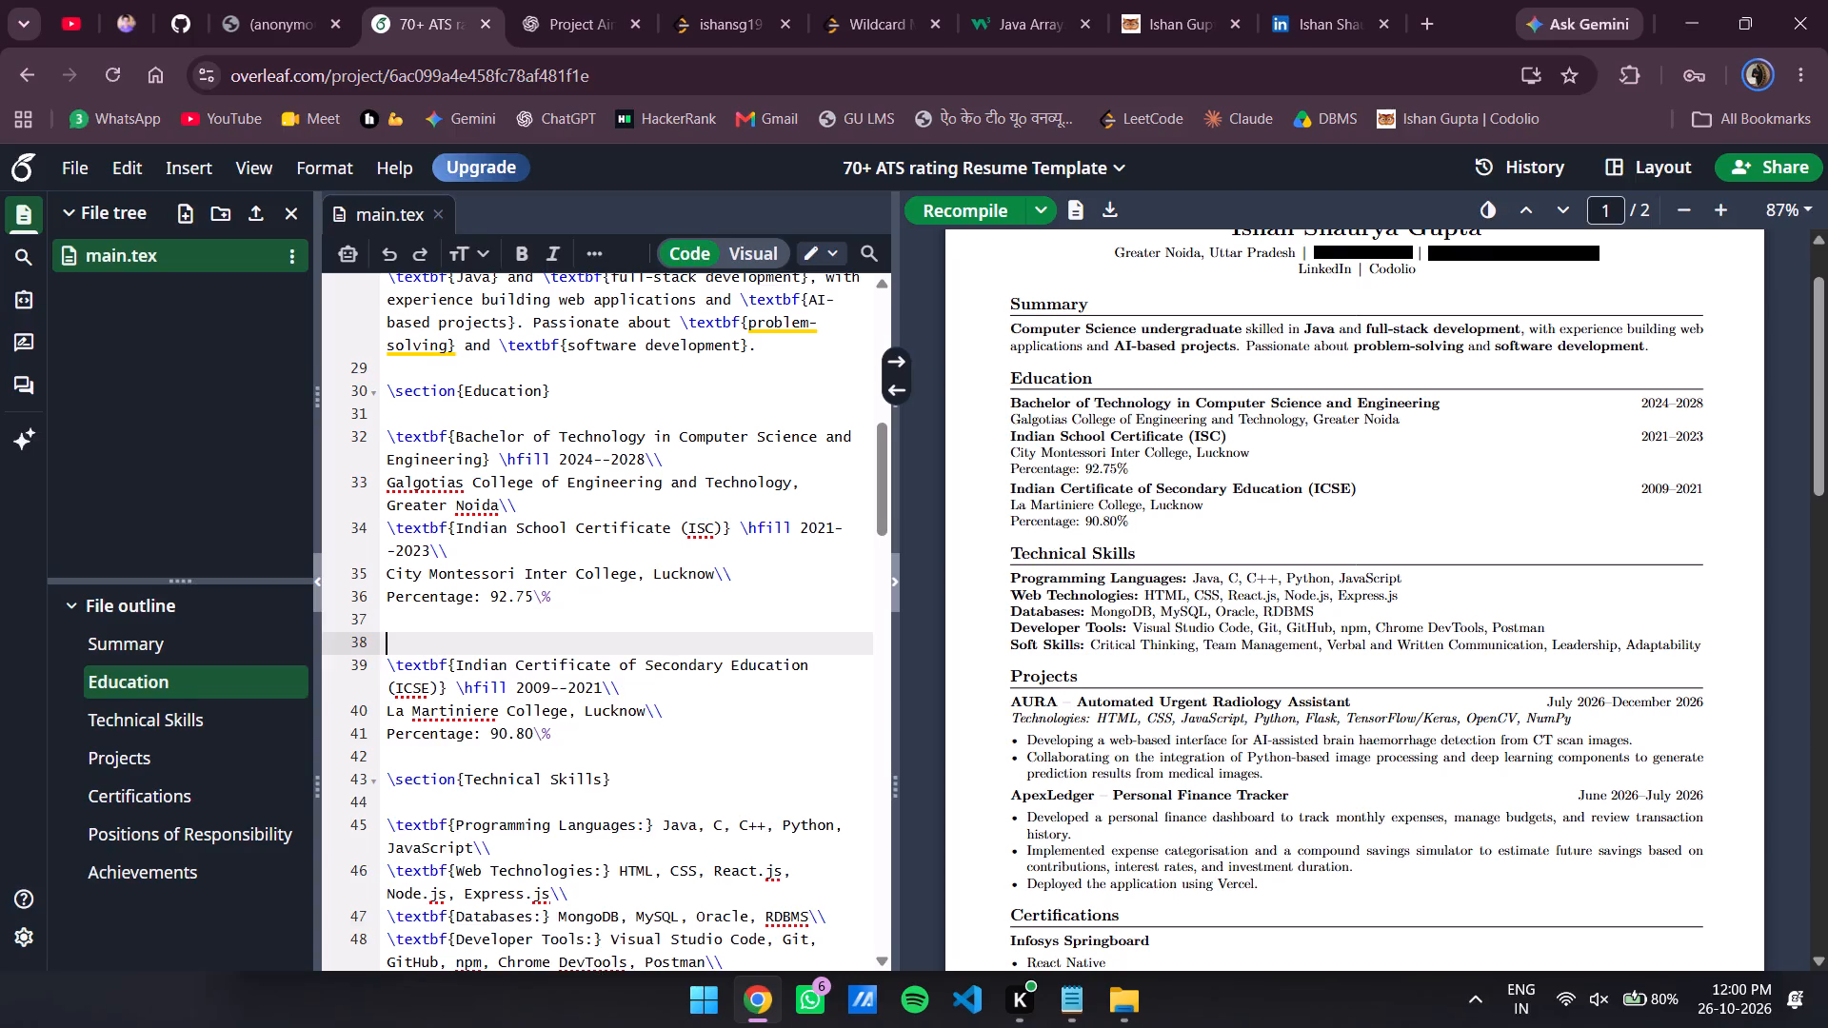
key("BackSpace")
key("BackSpace")
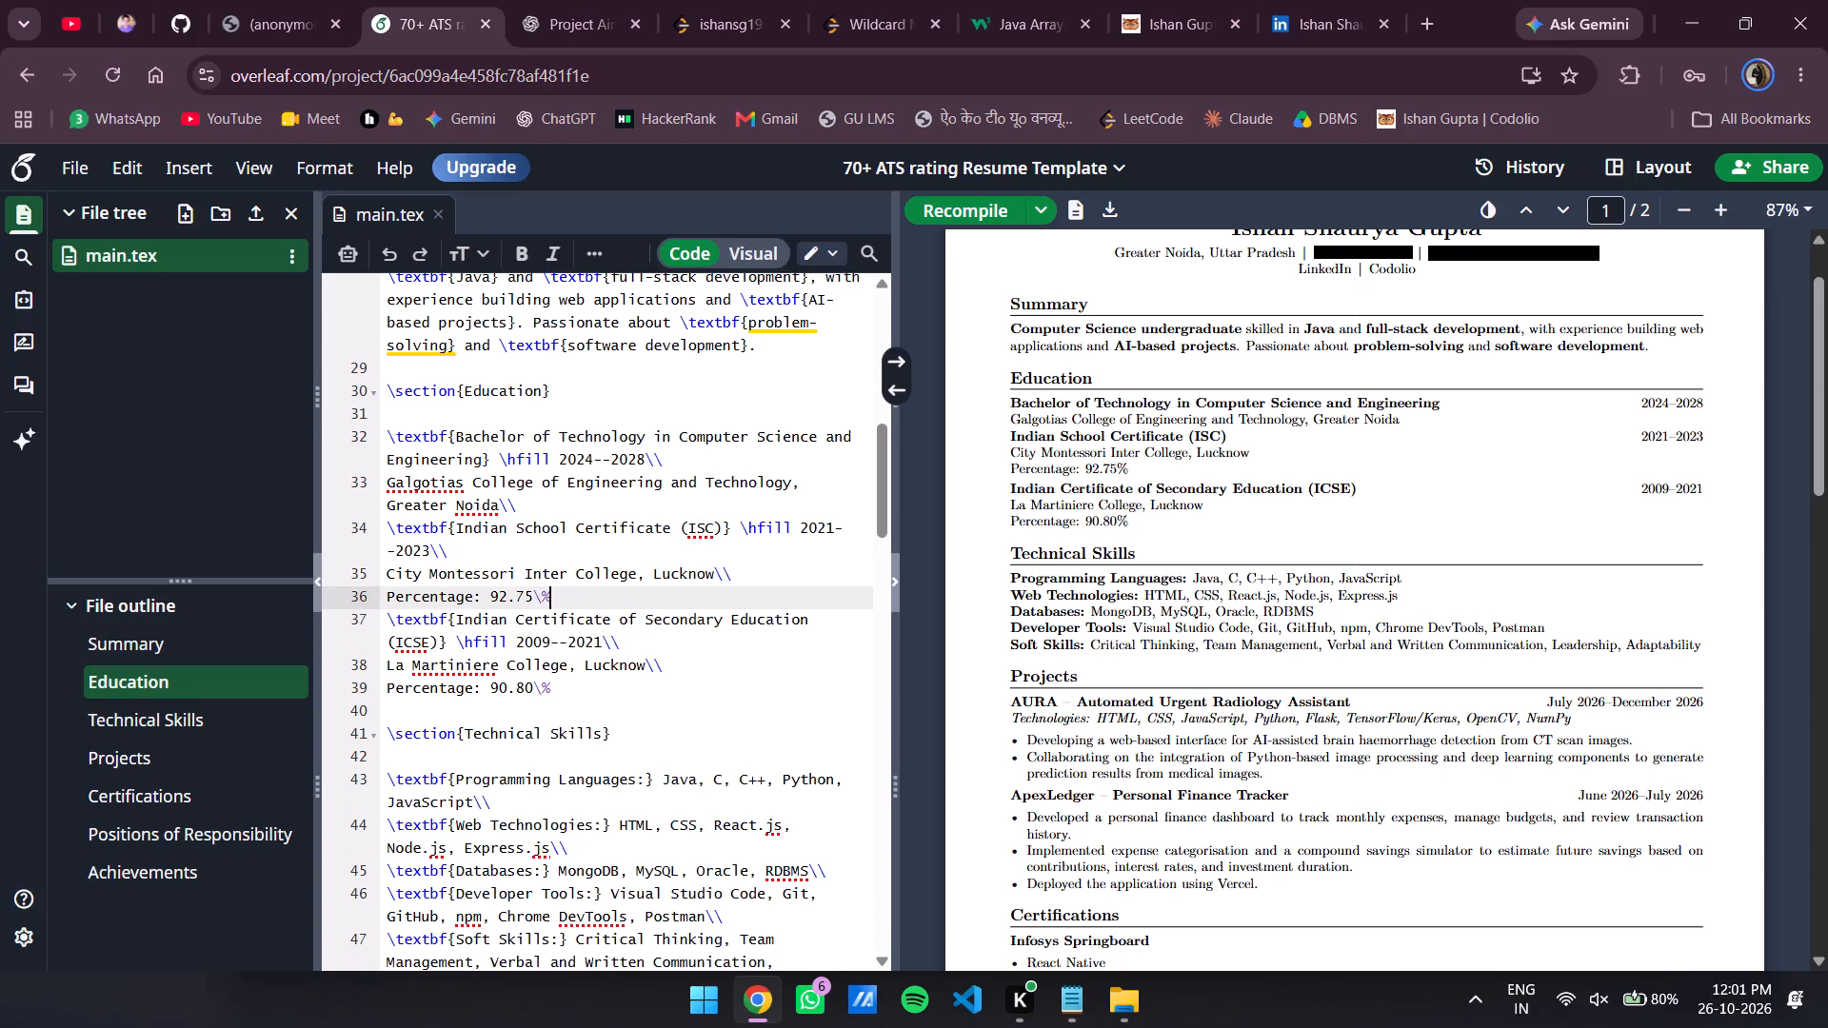
Delete both itemize blocks, React Native and Java Programming Fundamentals, below the Infosys Springboard heading in the Certifications source.
scroll(685, 710, "down", 1)
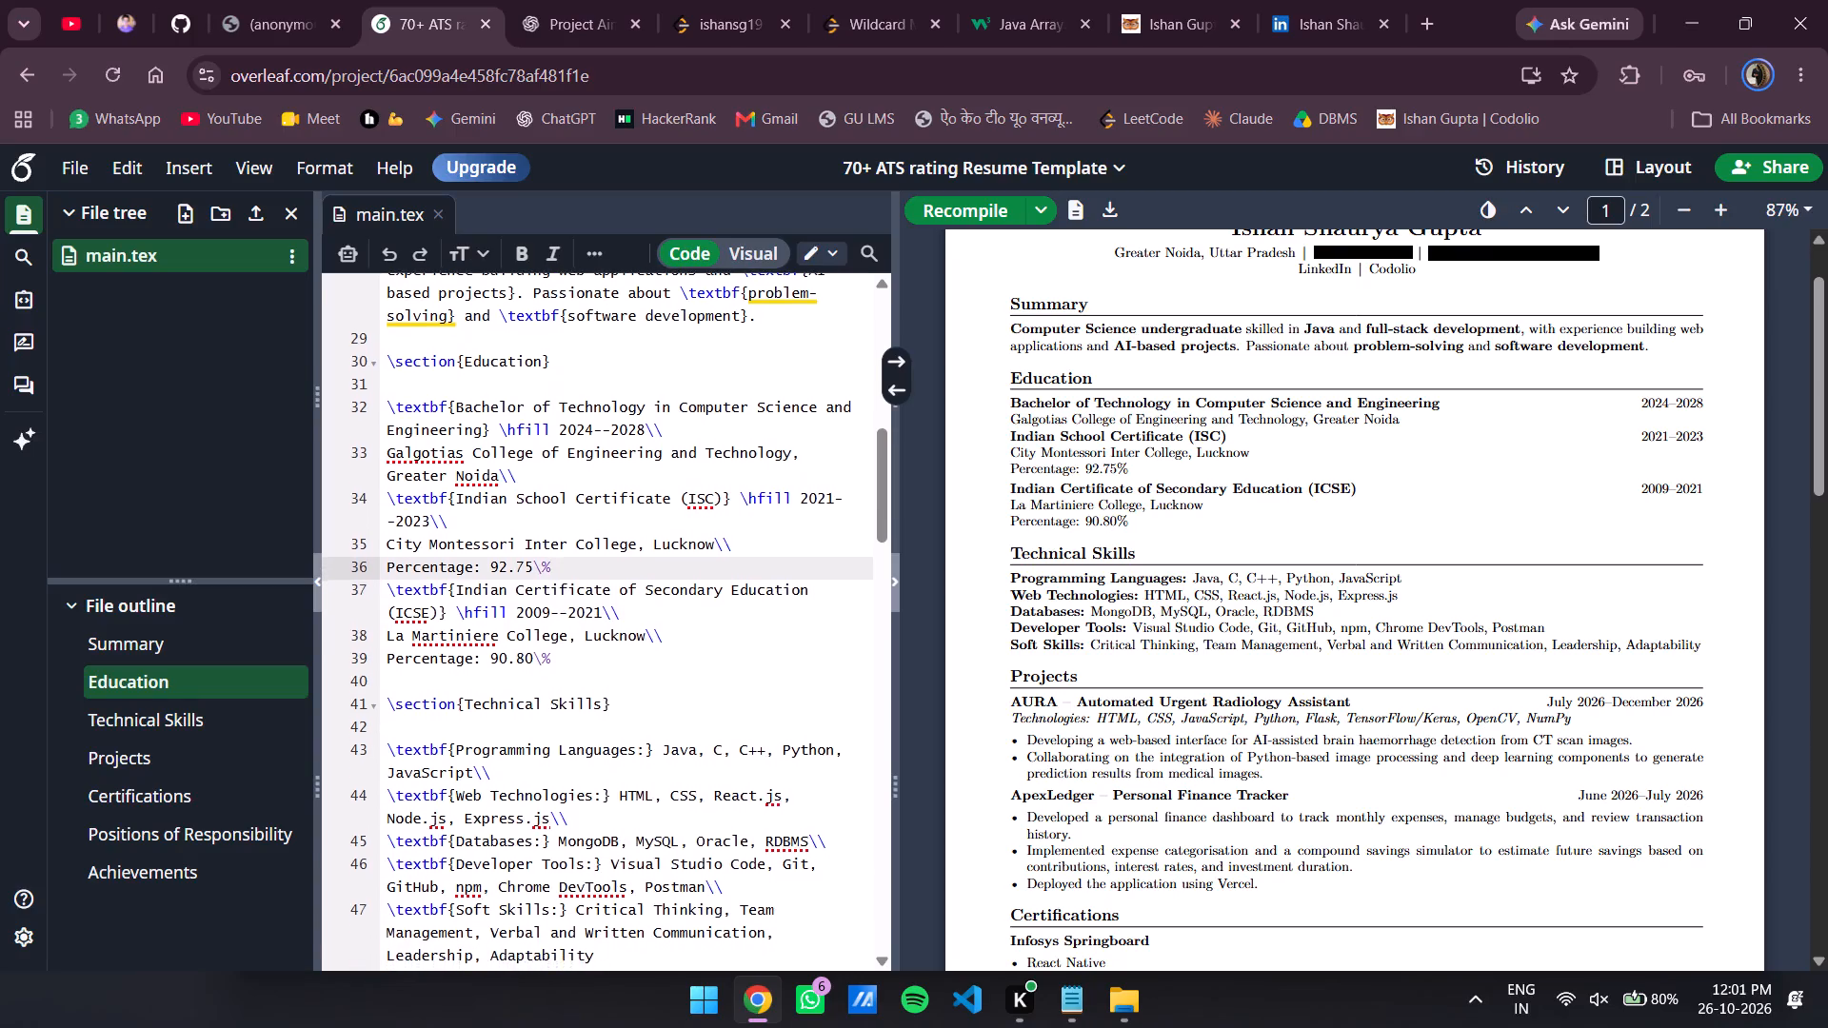
scroll(685, 710, "down", 1)
scroll(1202, 710, "down", 1)
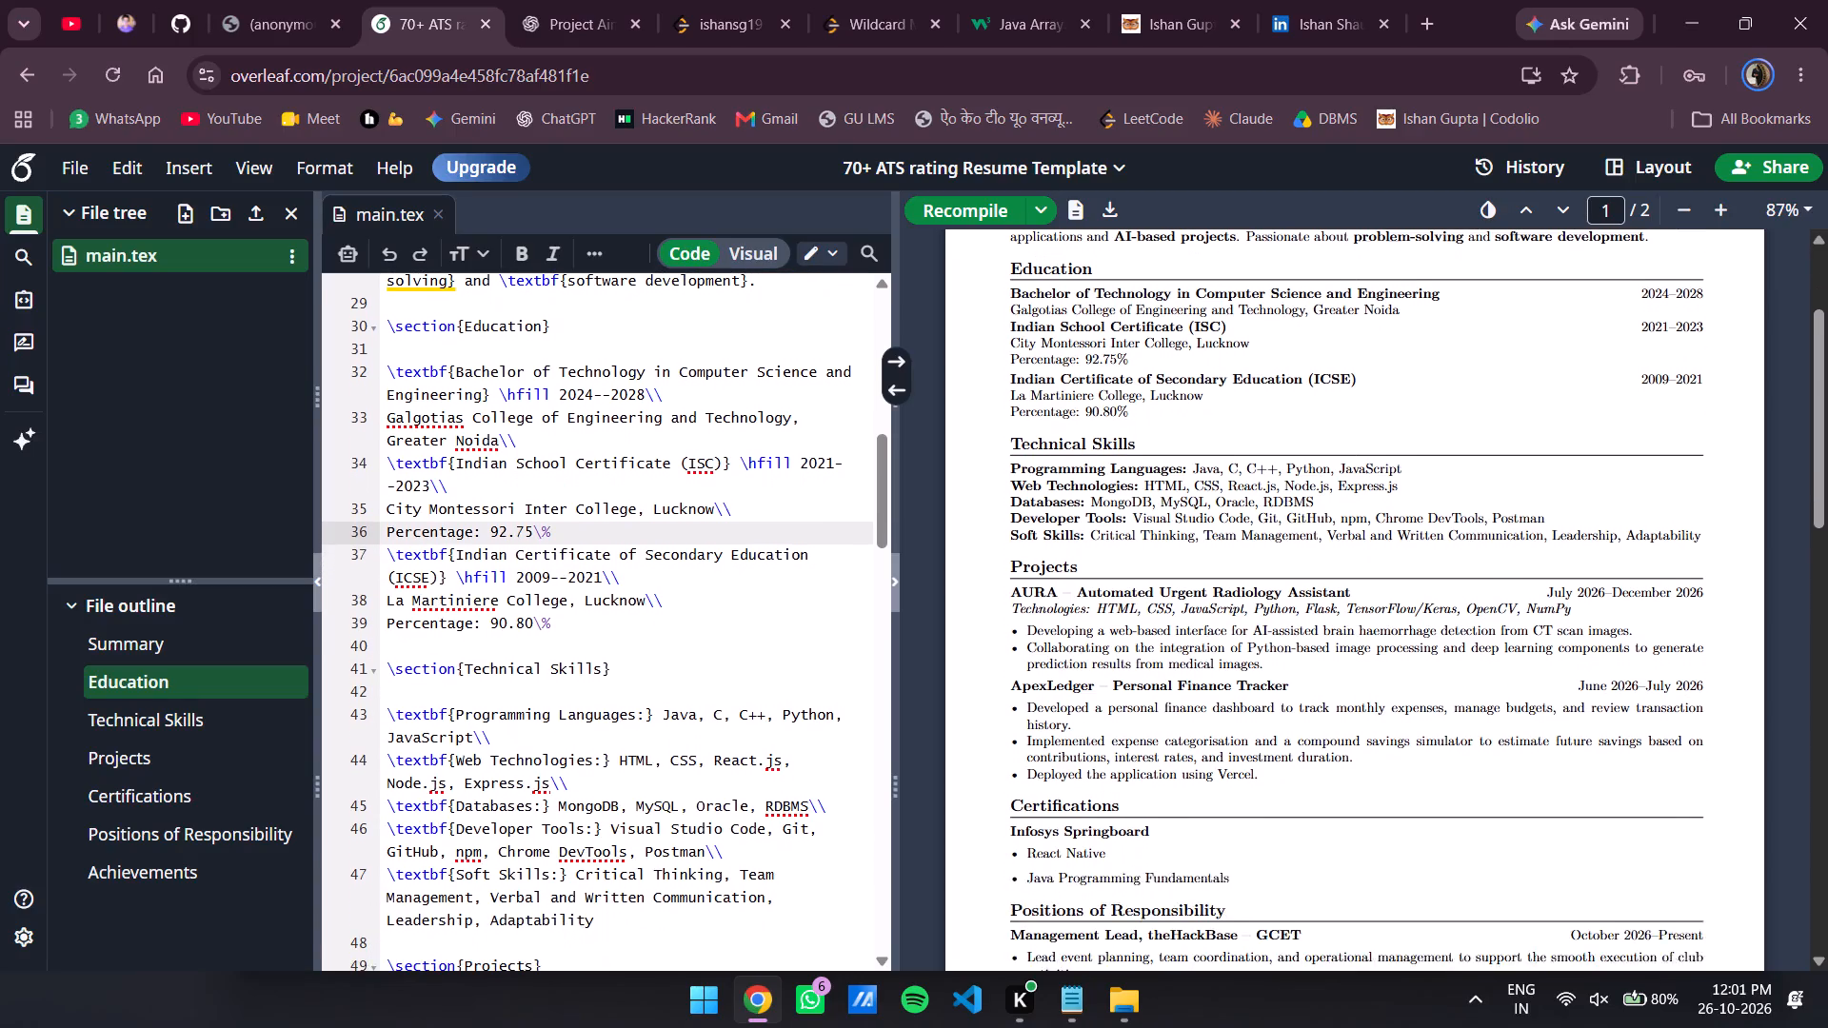
scroll(1202, 710, "down", 2)
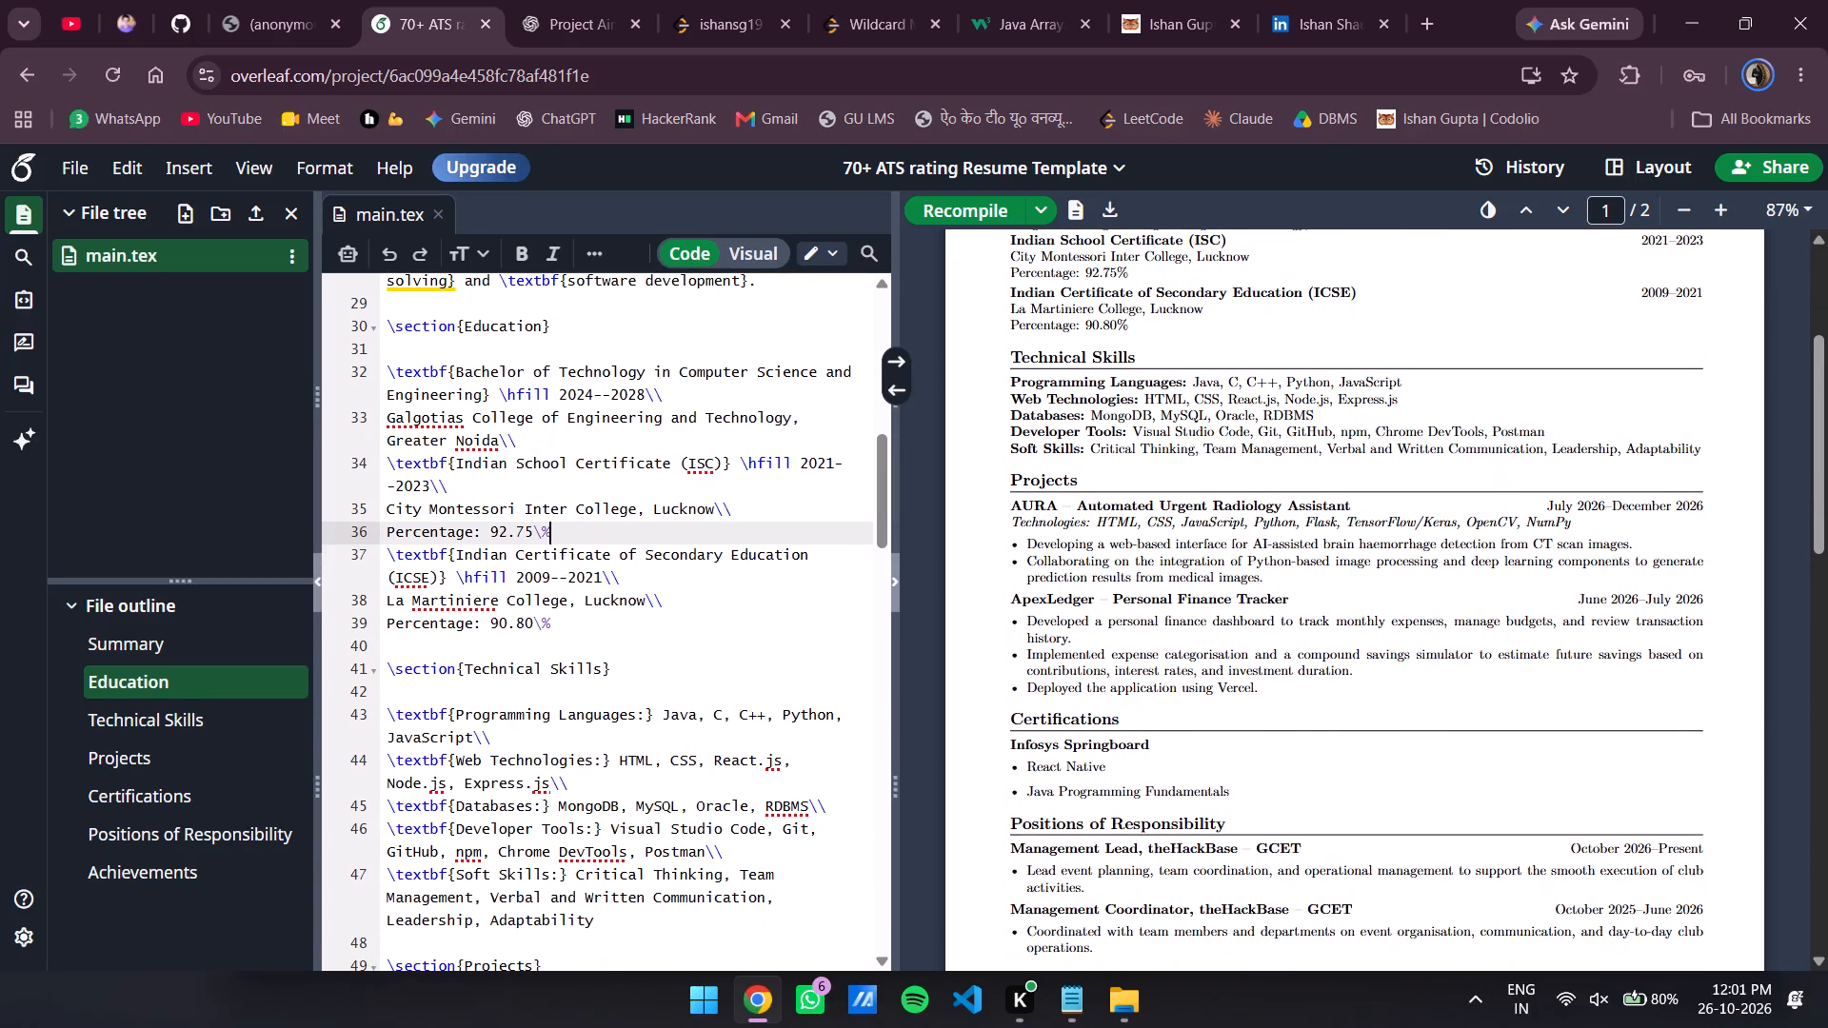
scroll(1202, 710, "down", 1)
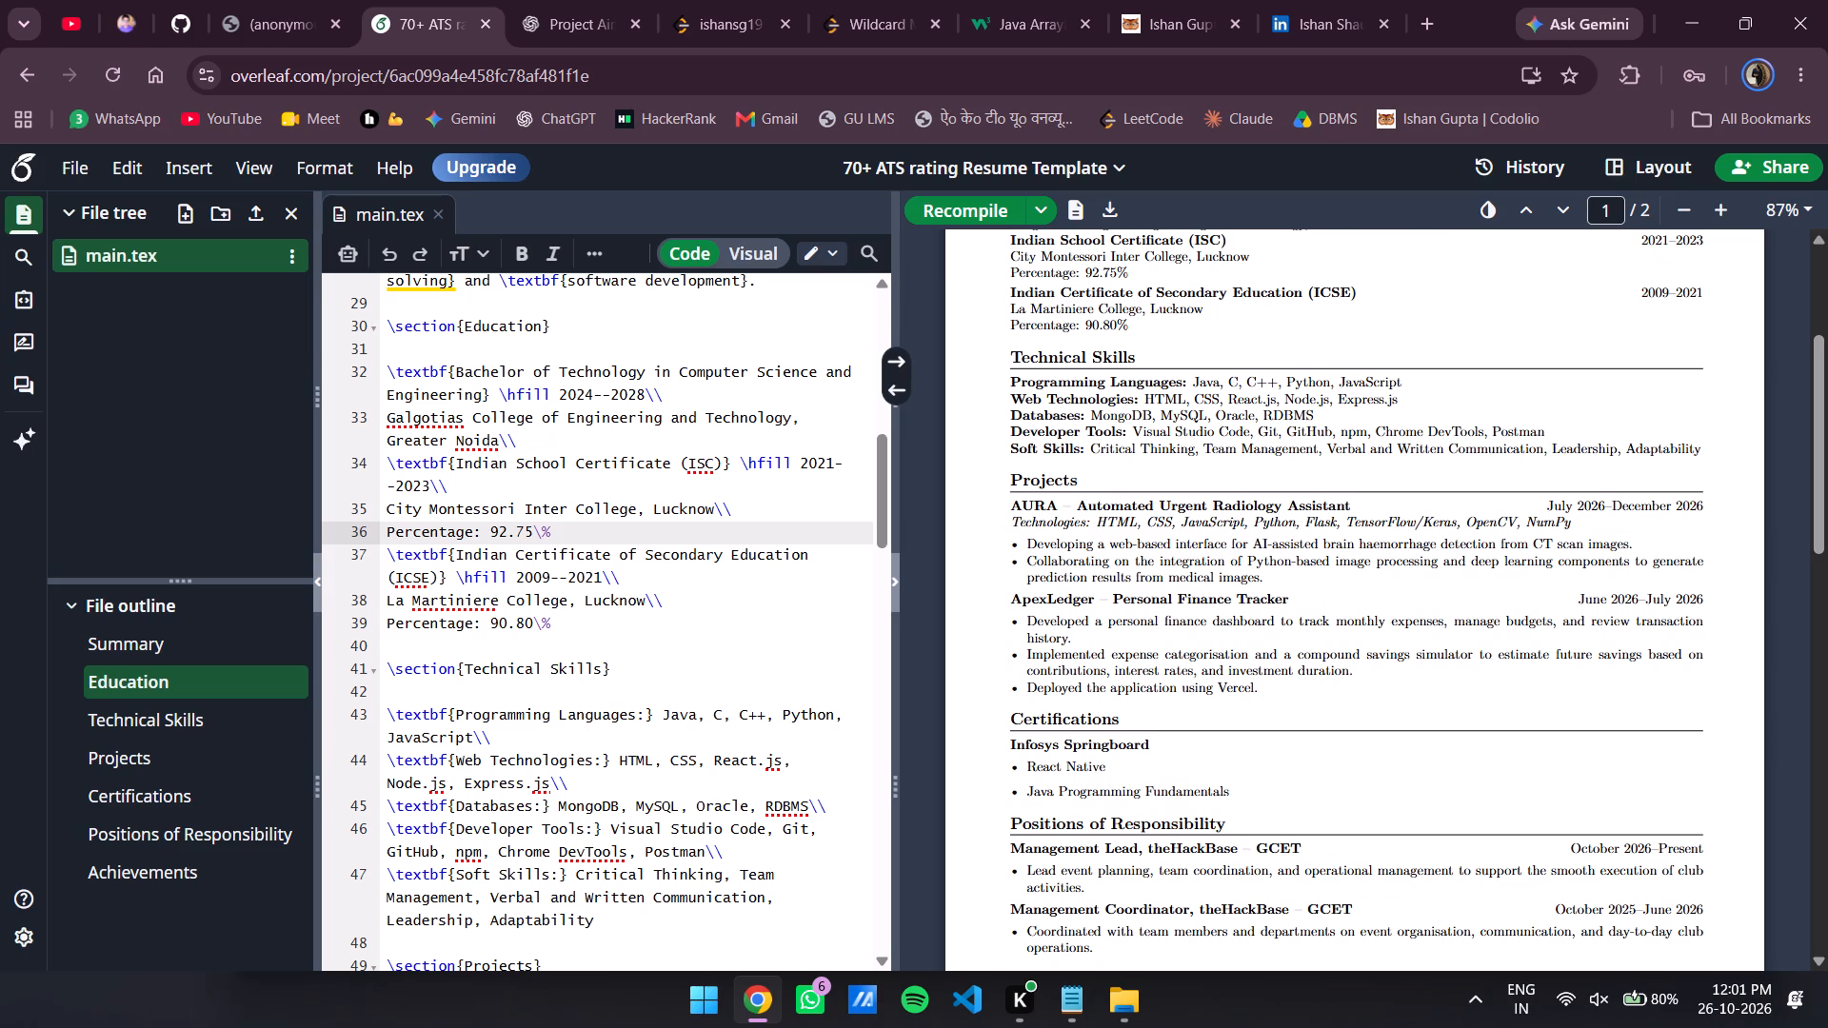
scroll(842, 697, "down", 2)
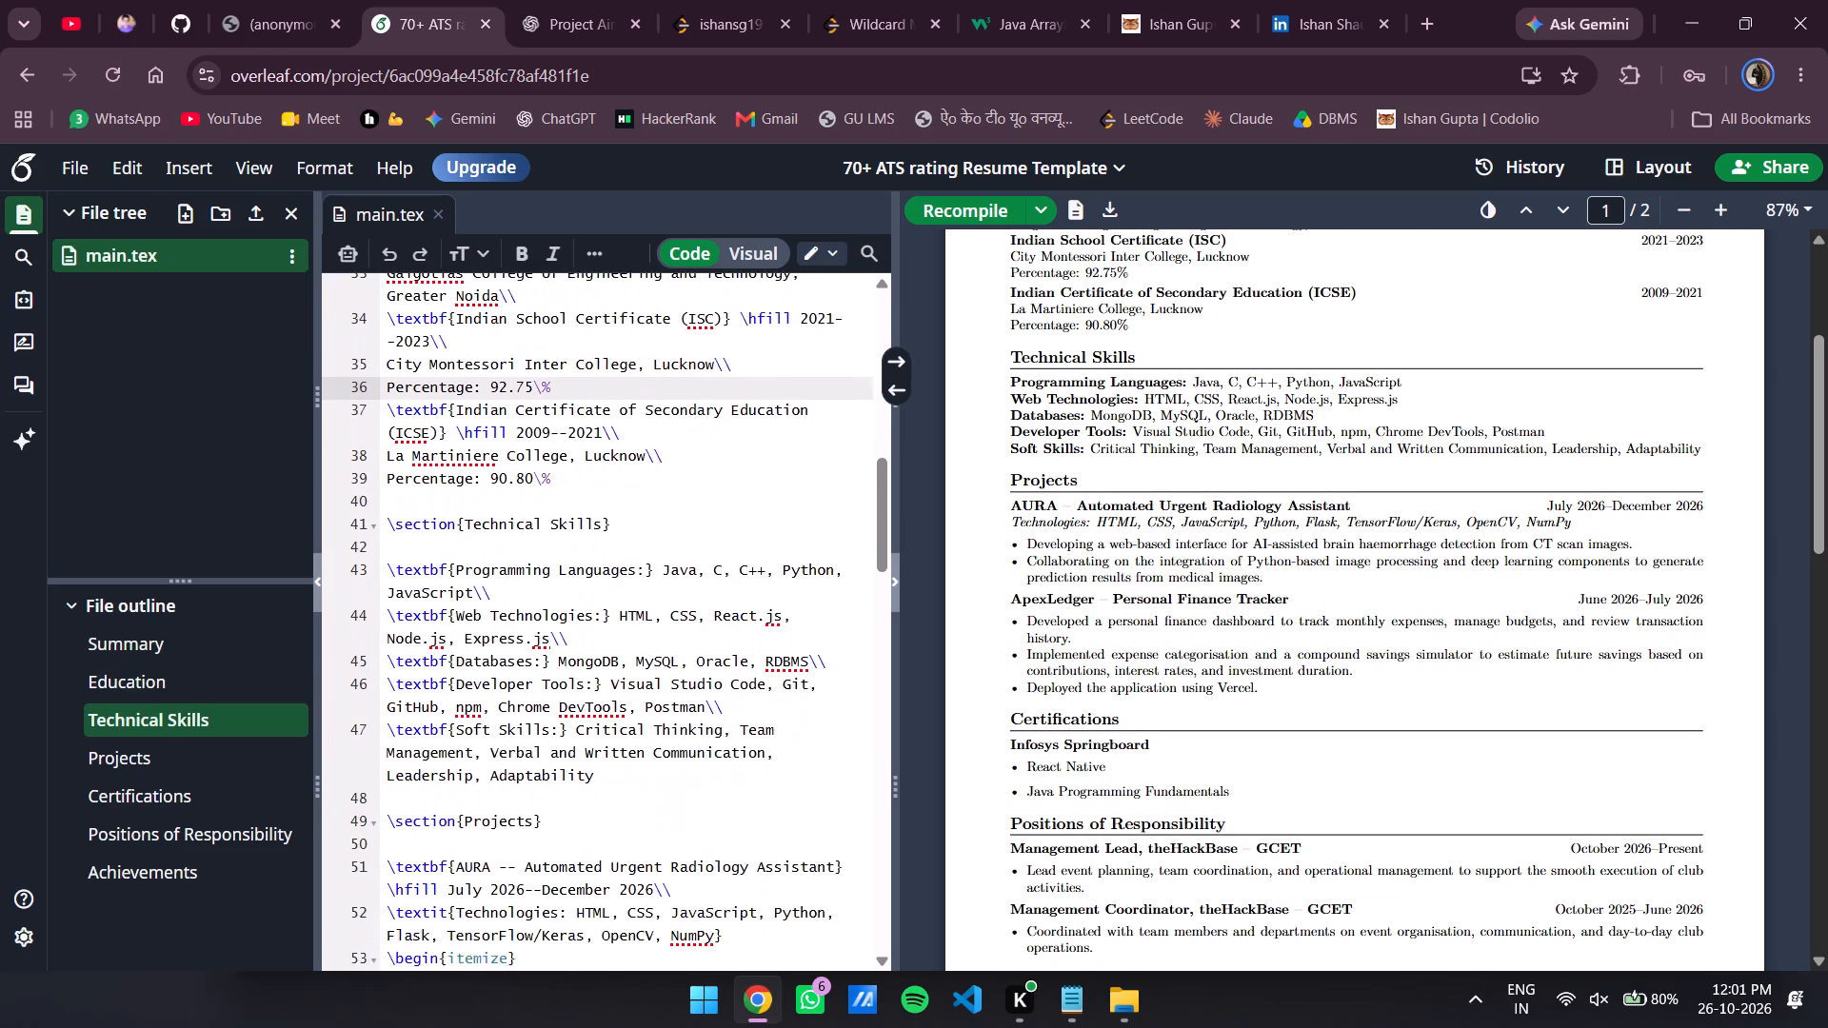
scroll(842, 697, "down", 6)
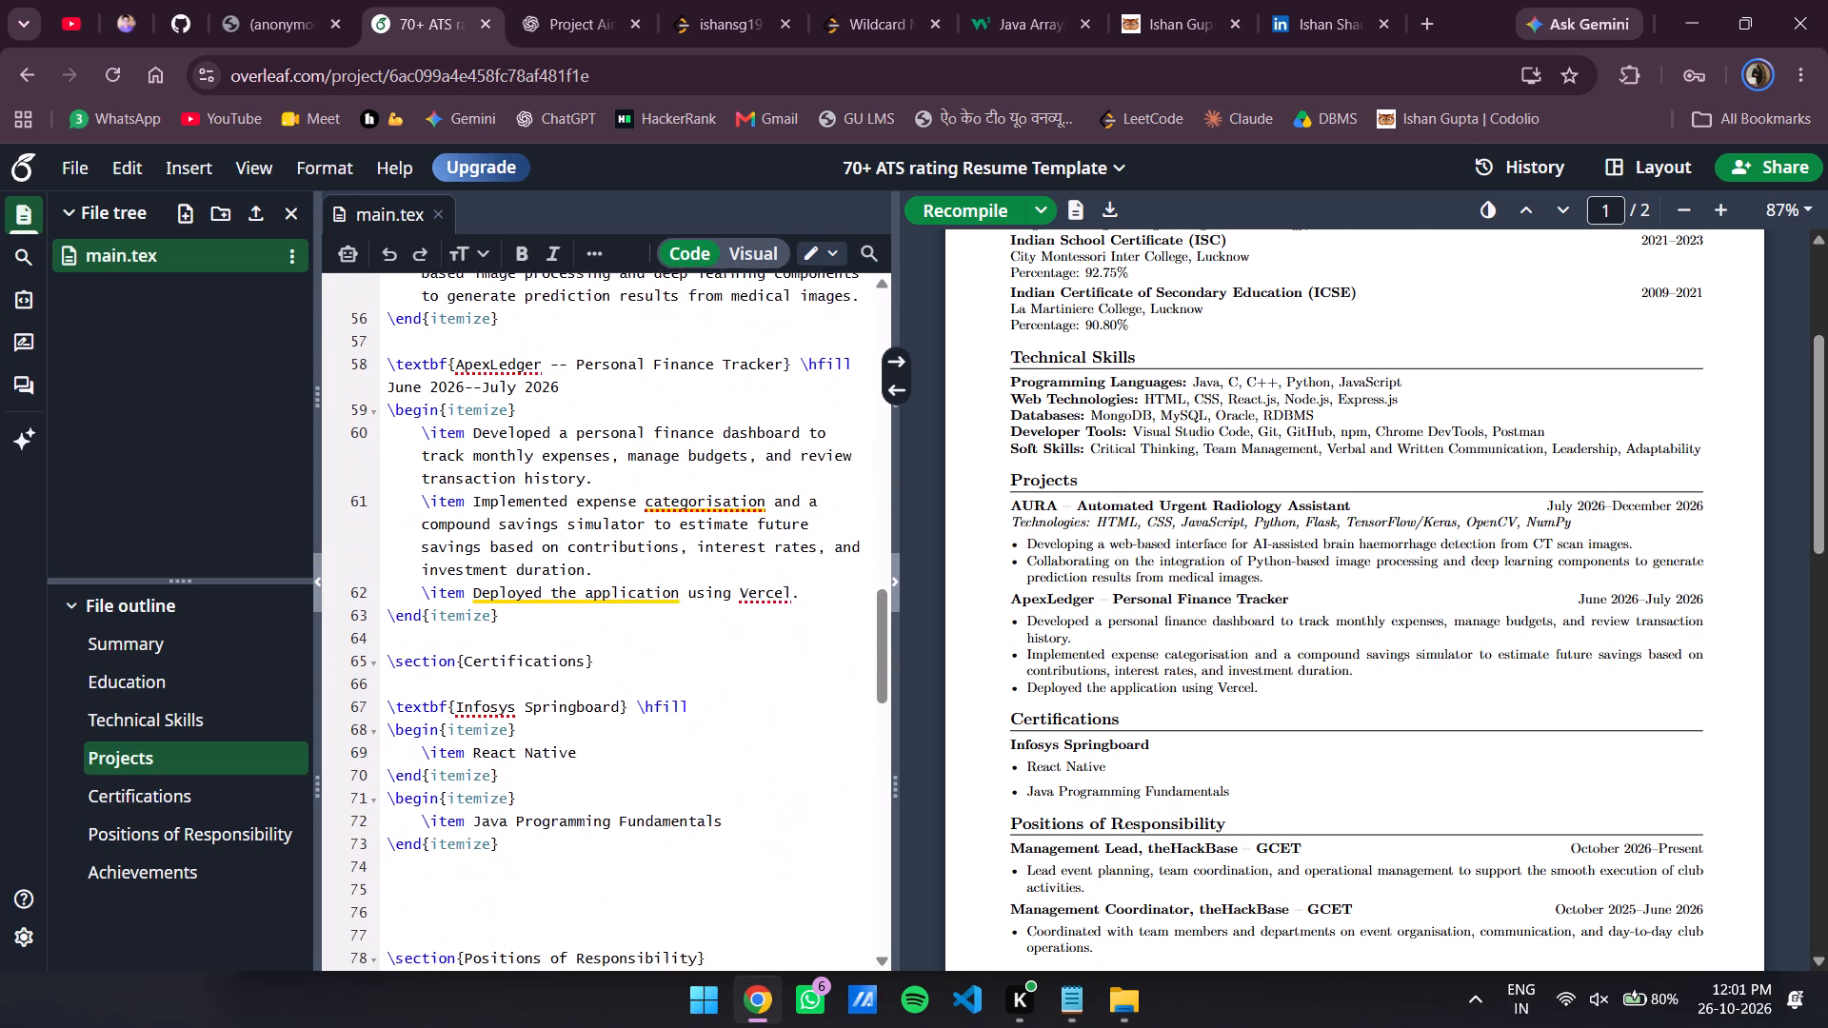
scroll(842, 697, "down", 1)
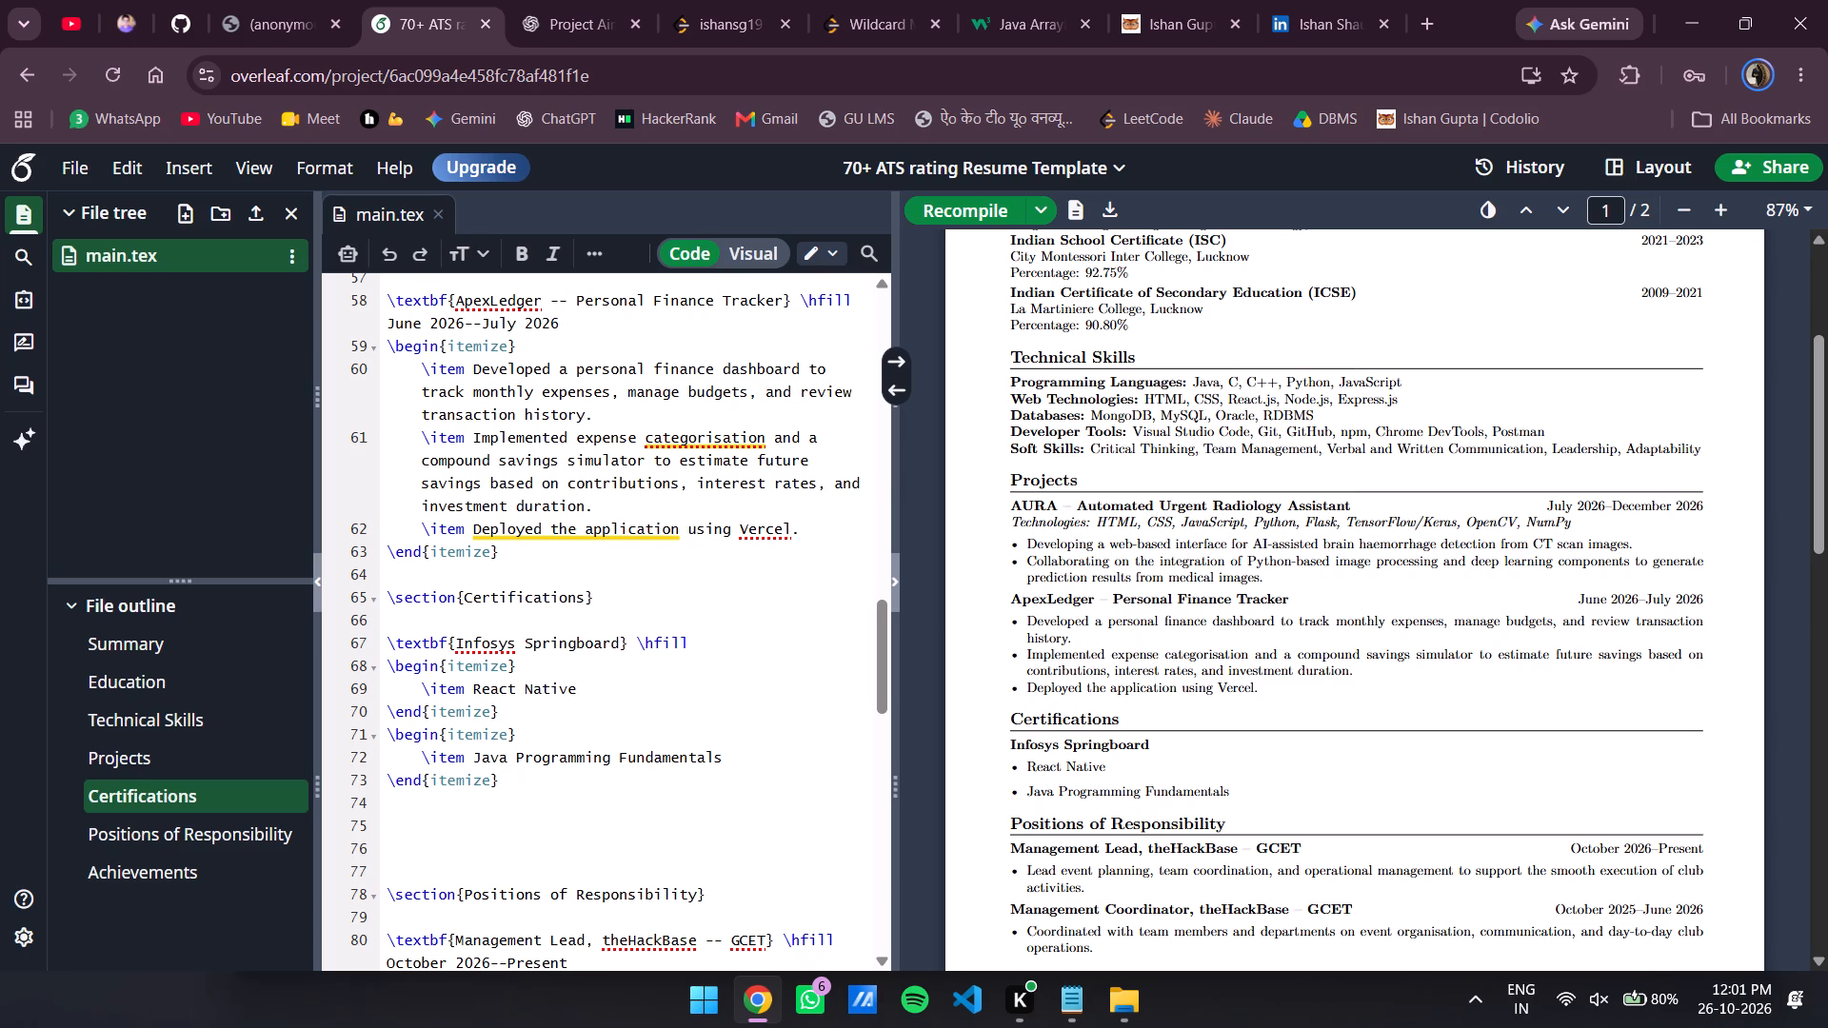
left_click_drag(730, 760, 434, 687)
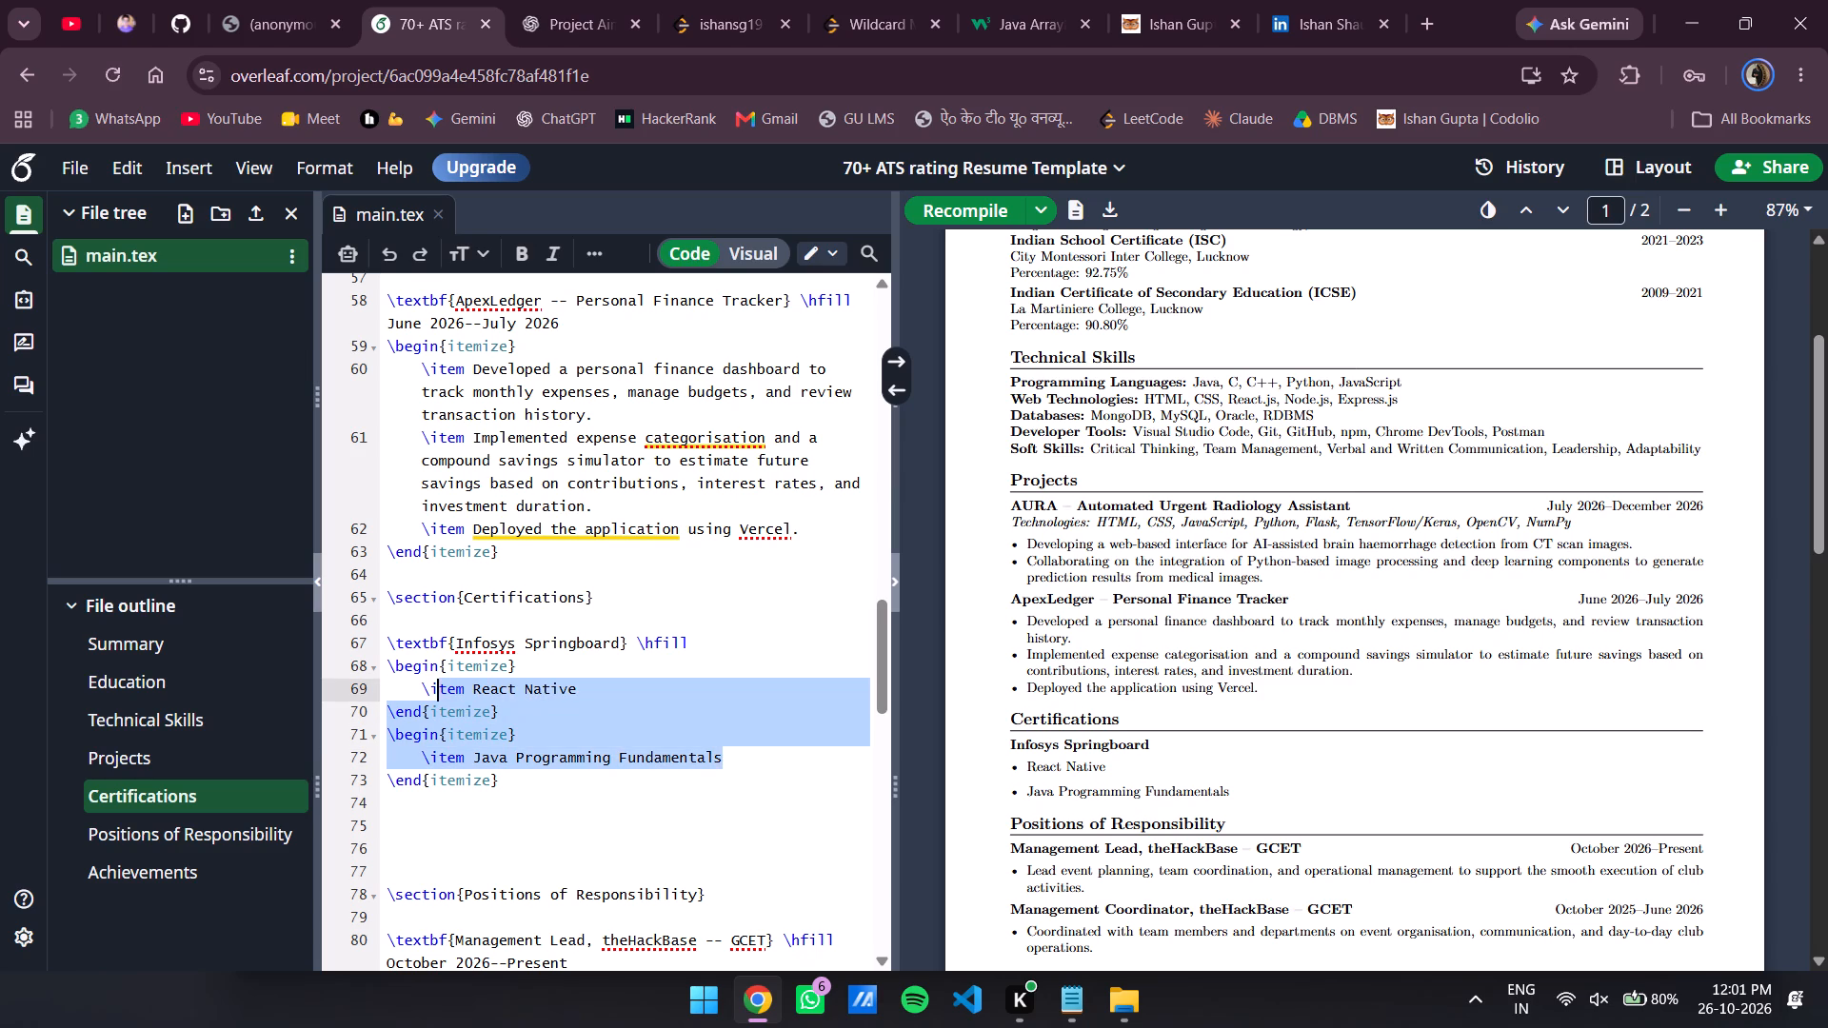
left_click_drag(434, 687, 427, 685)
left_click(522, 786)
left_click_drag(521, 783, 466, 753)
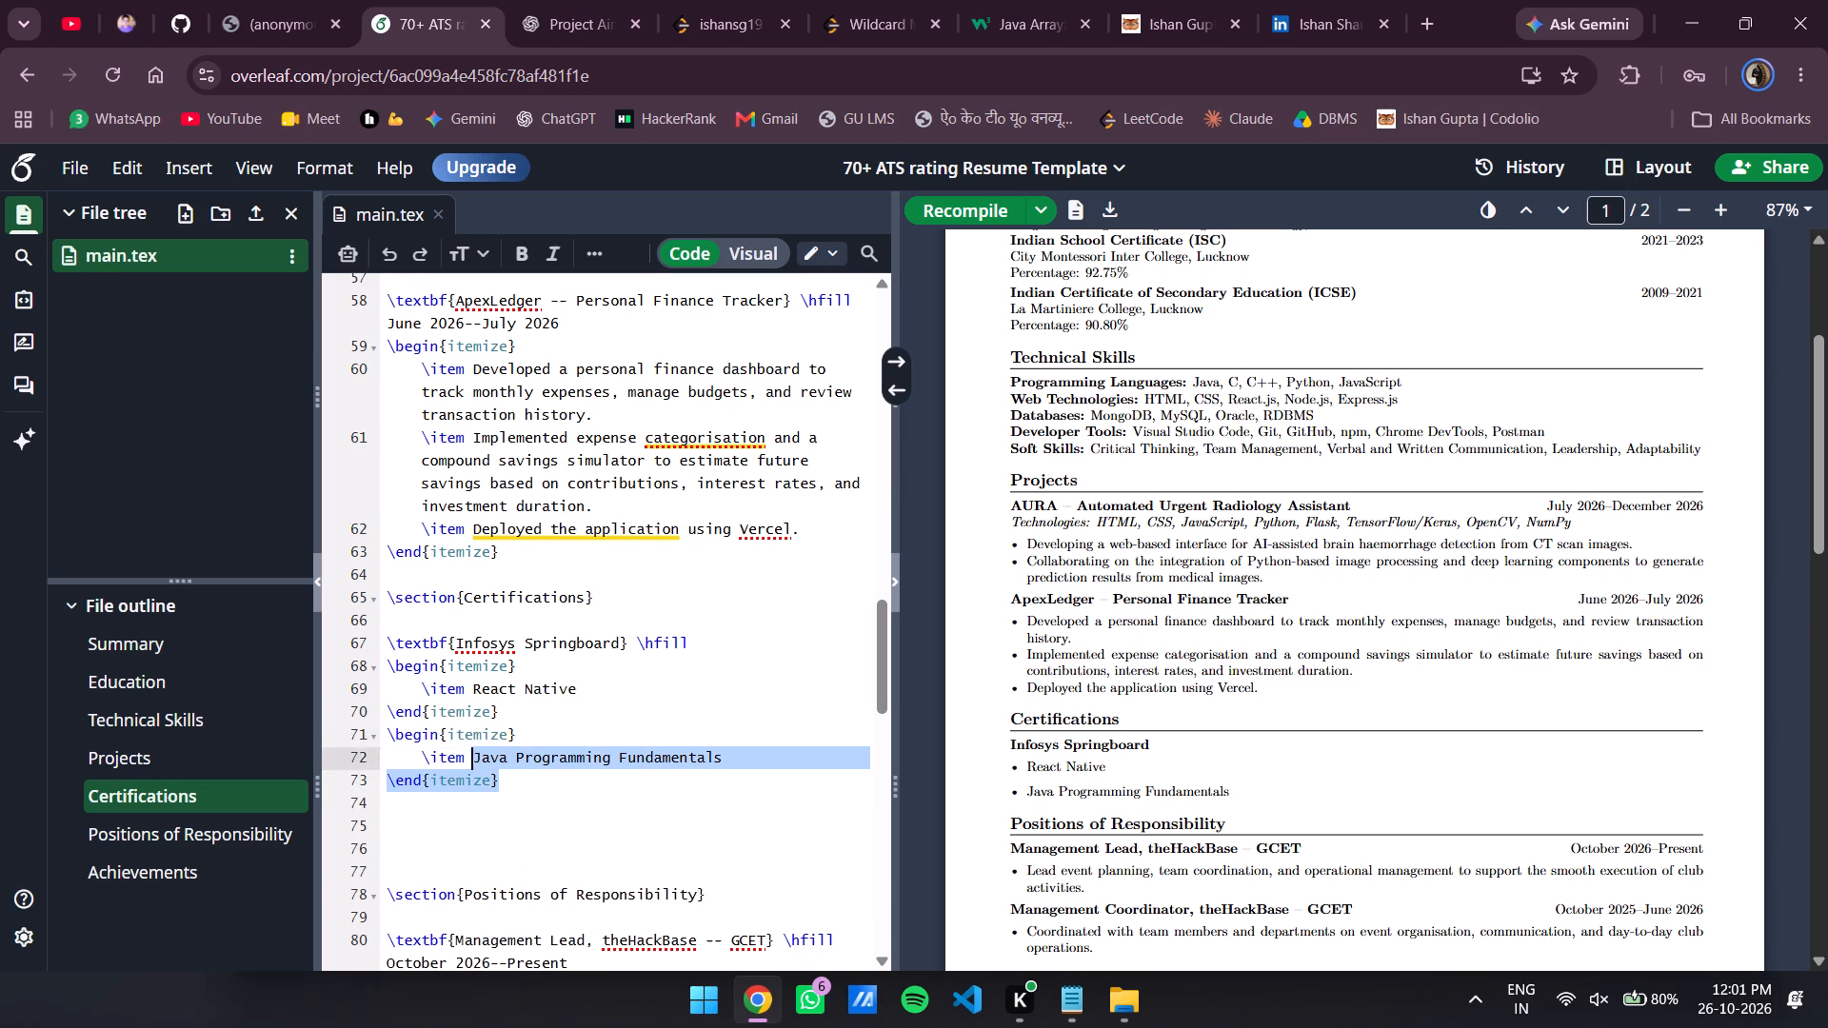
left_click_drag(466, 753, 387, 668)
key("BackSpace")
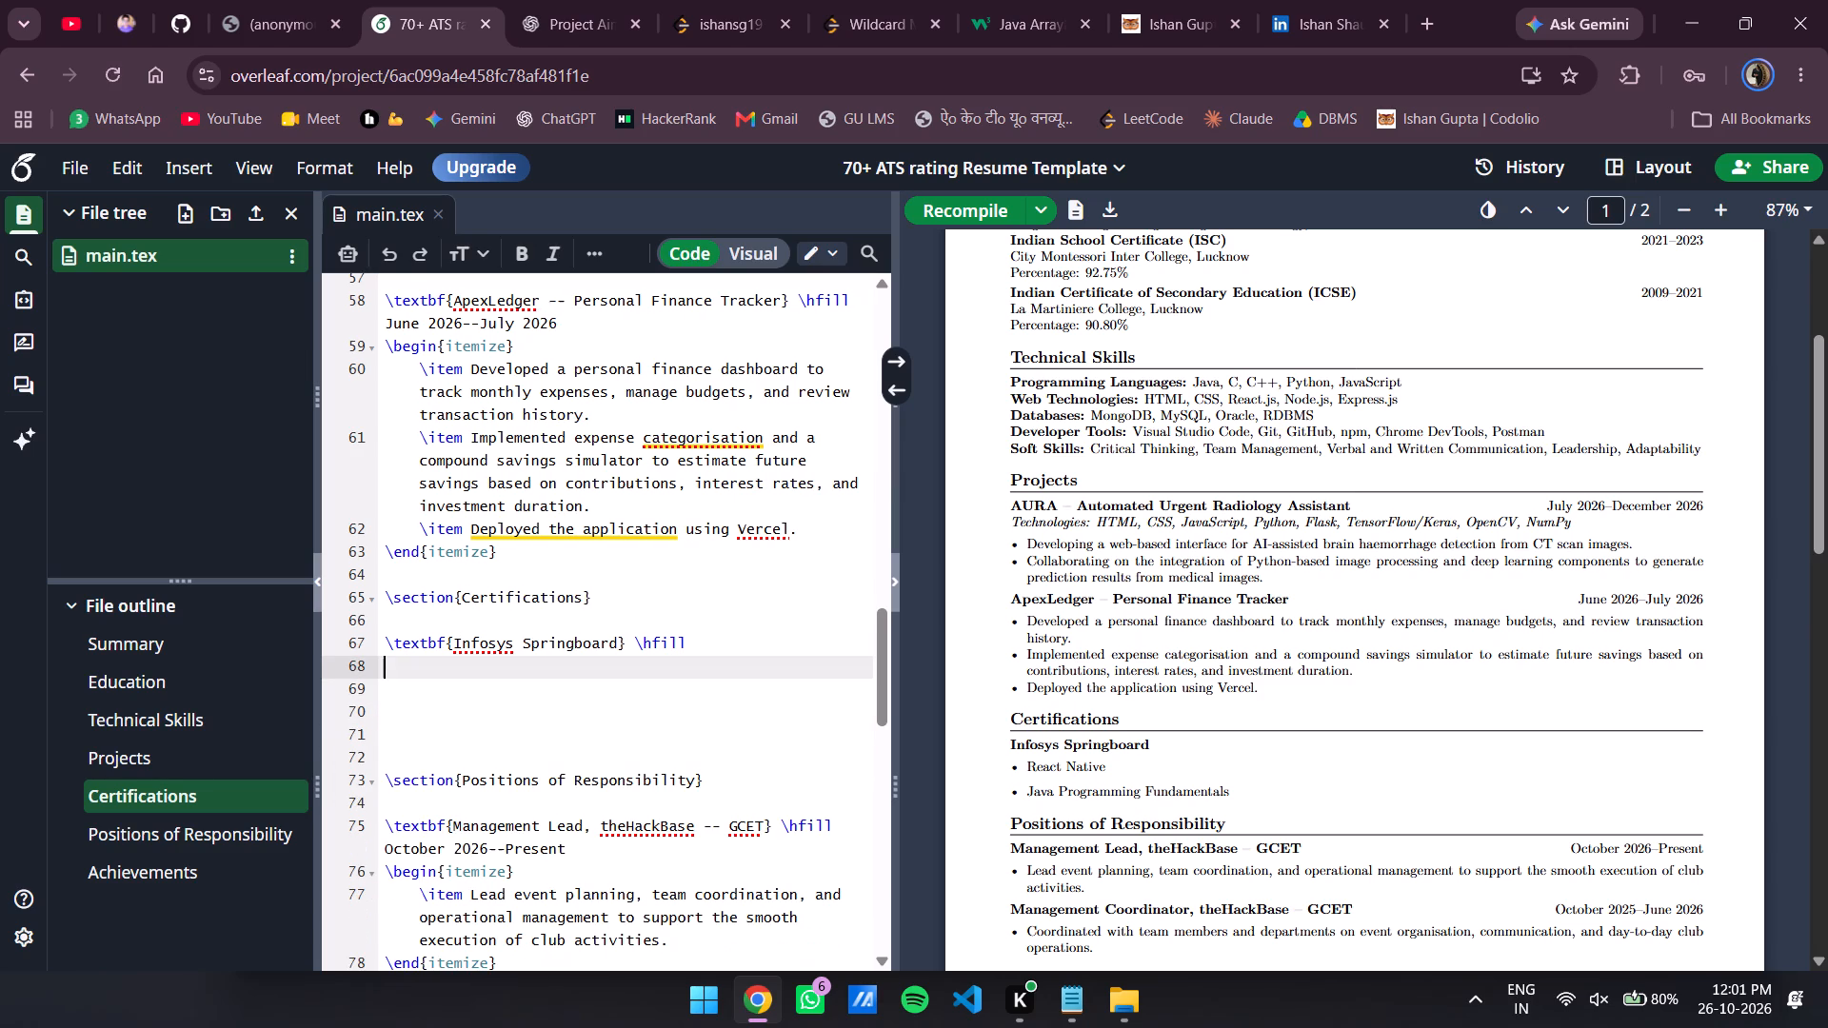
Enter the lines "\item React Native" and "\item Java Programming Fundamentals" directly under the Infosys Springboard heading.
type("\\item")
key("space")
type("React Native")
key("Return")
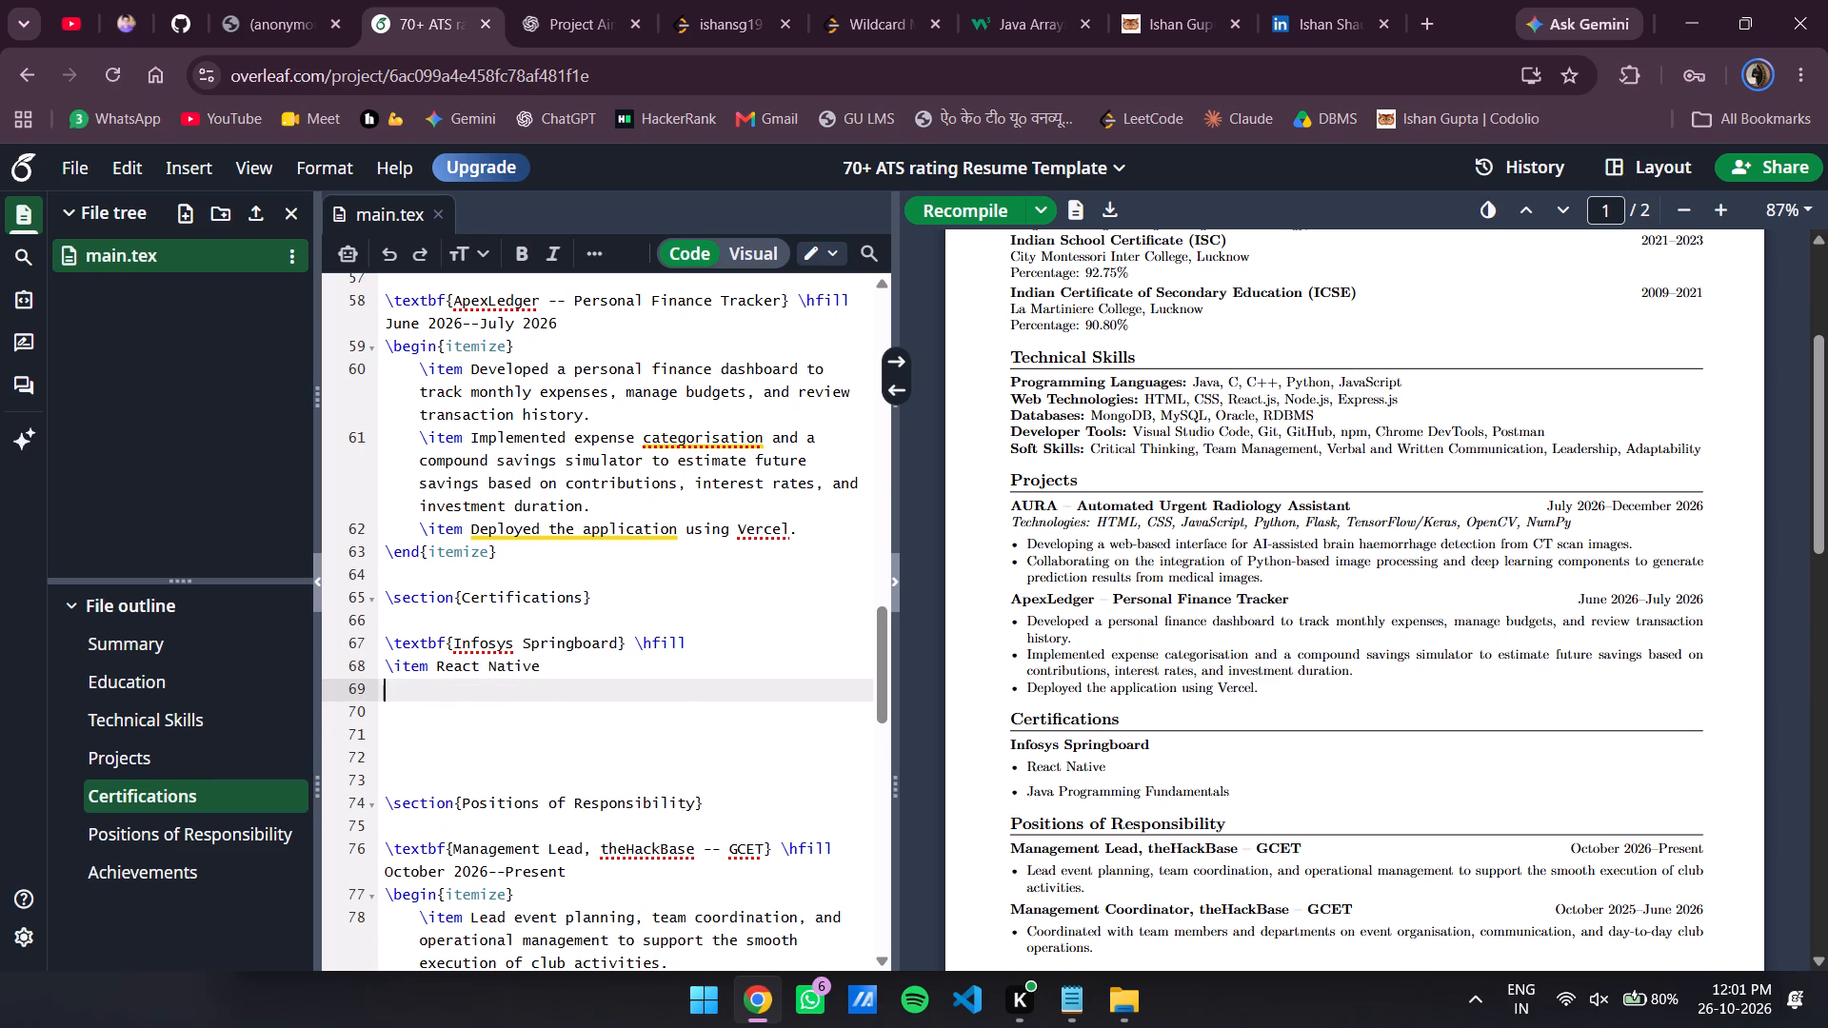
type("\\item Java Po")
key("BackSpace")
type("rogramming Fundat")
key("BackSpace")
type("mentals")
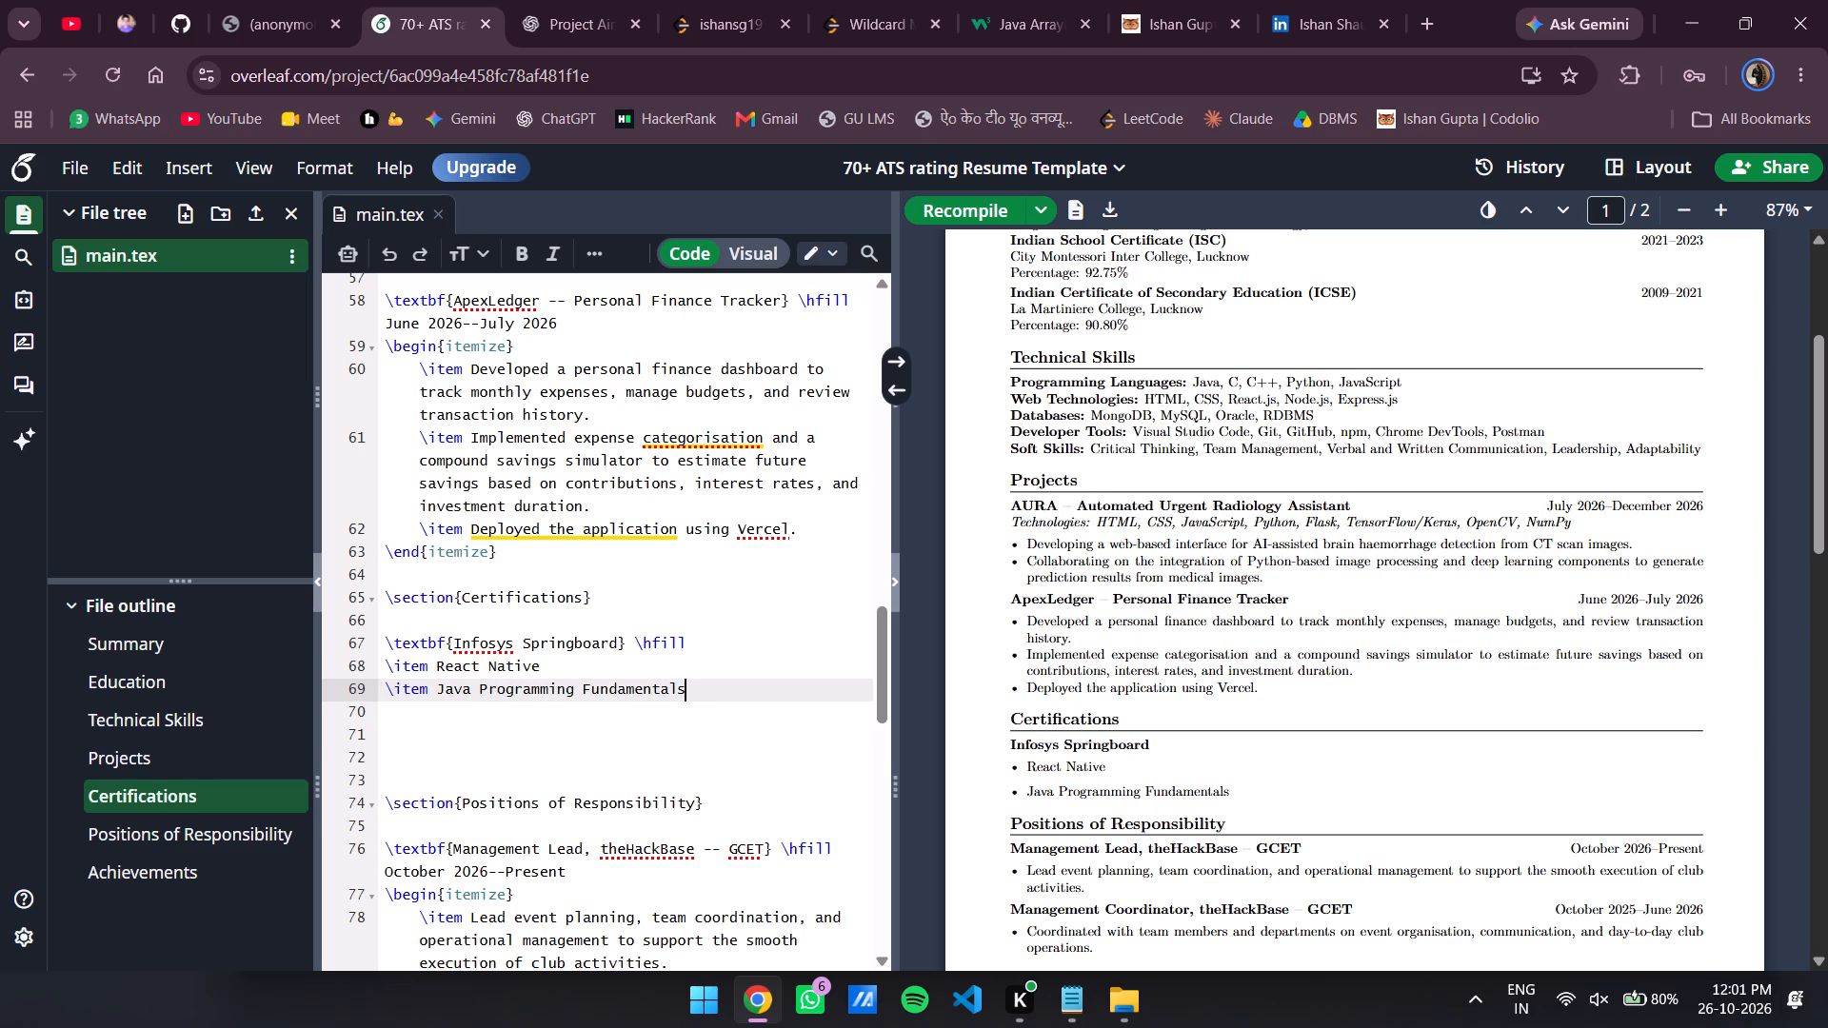
Remove three blank lines after the Java Programming Fundamentals item, leaving one above the Positions of Responsibility section.
key("Delete")
key("Delete")
key("Delete")
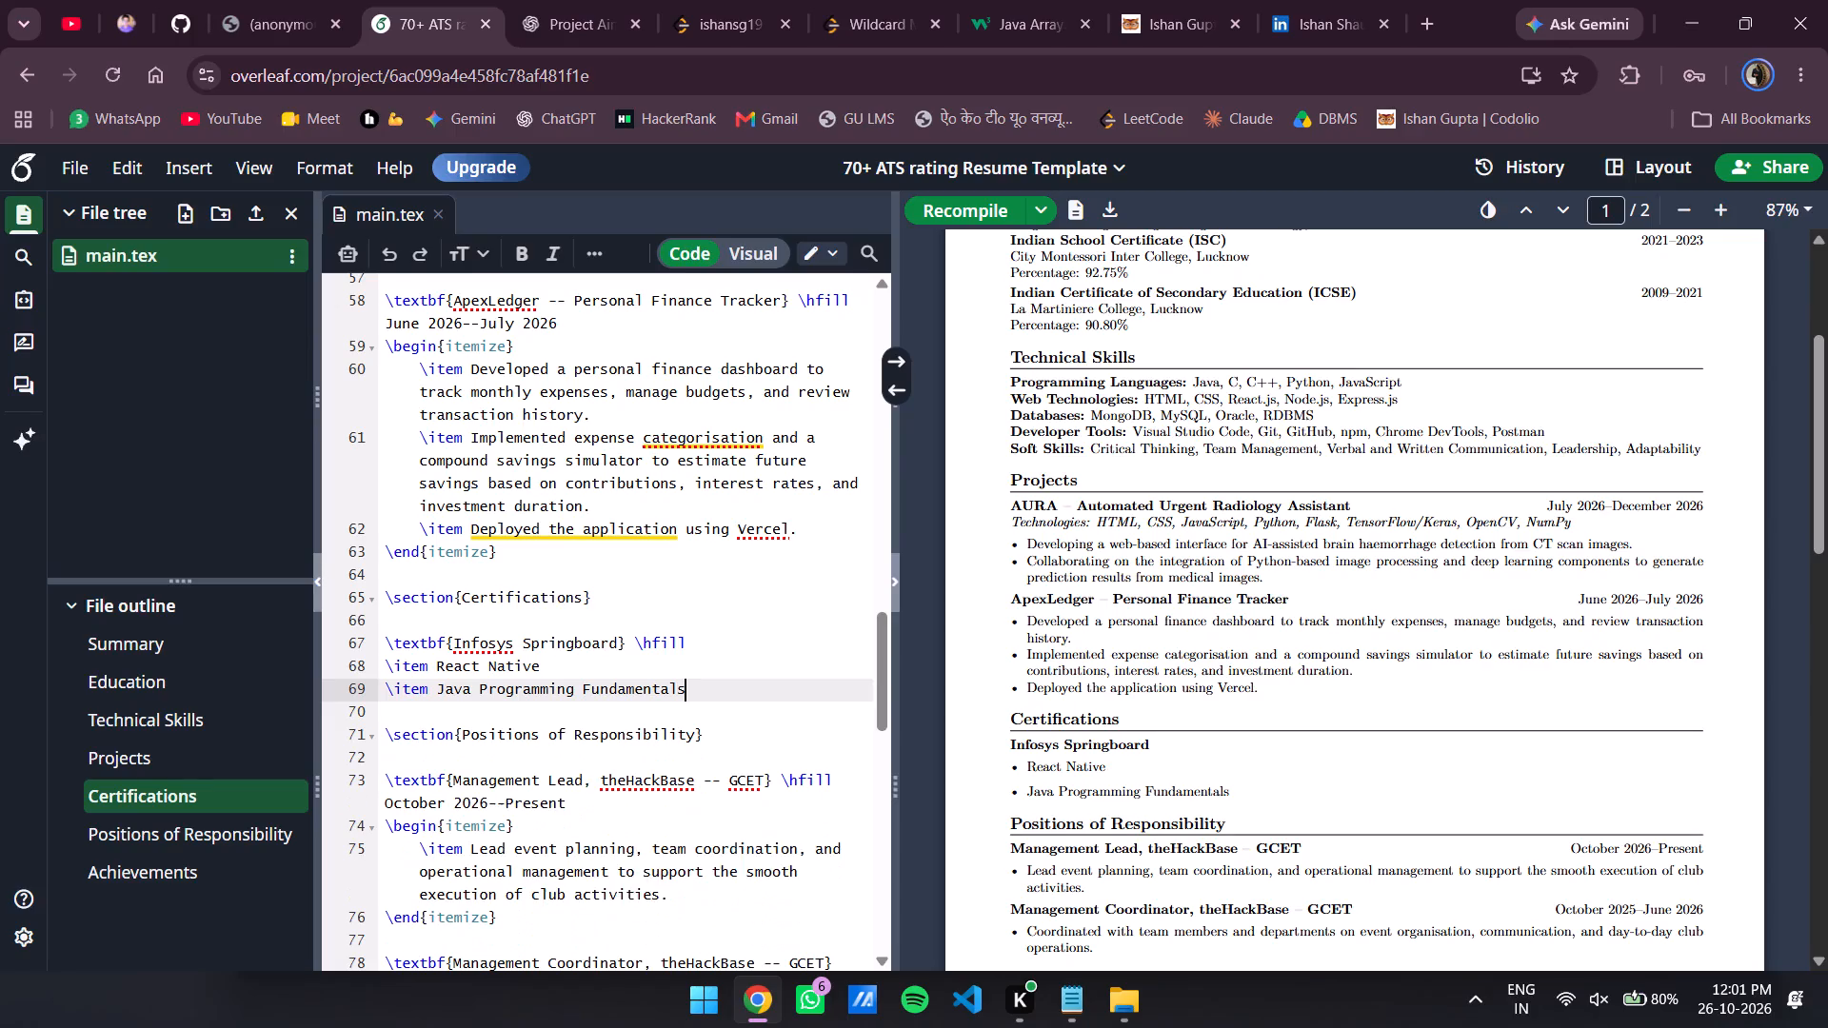
Remove two of the blank lines above the Achievements section, leaving one after the Management Coordinator list.
scroll(553, 663, "down", 3)
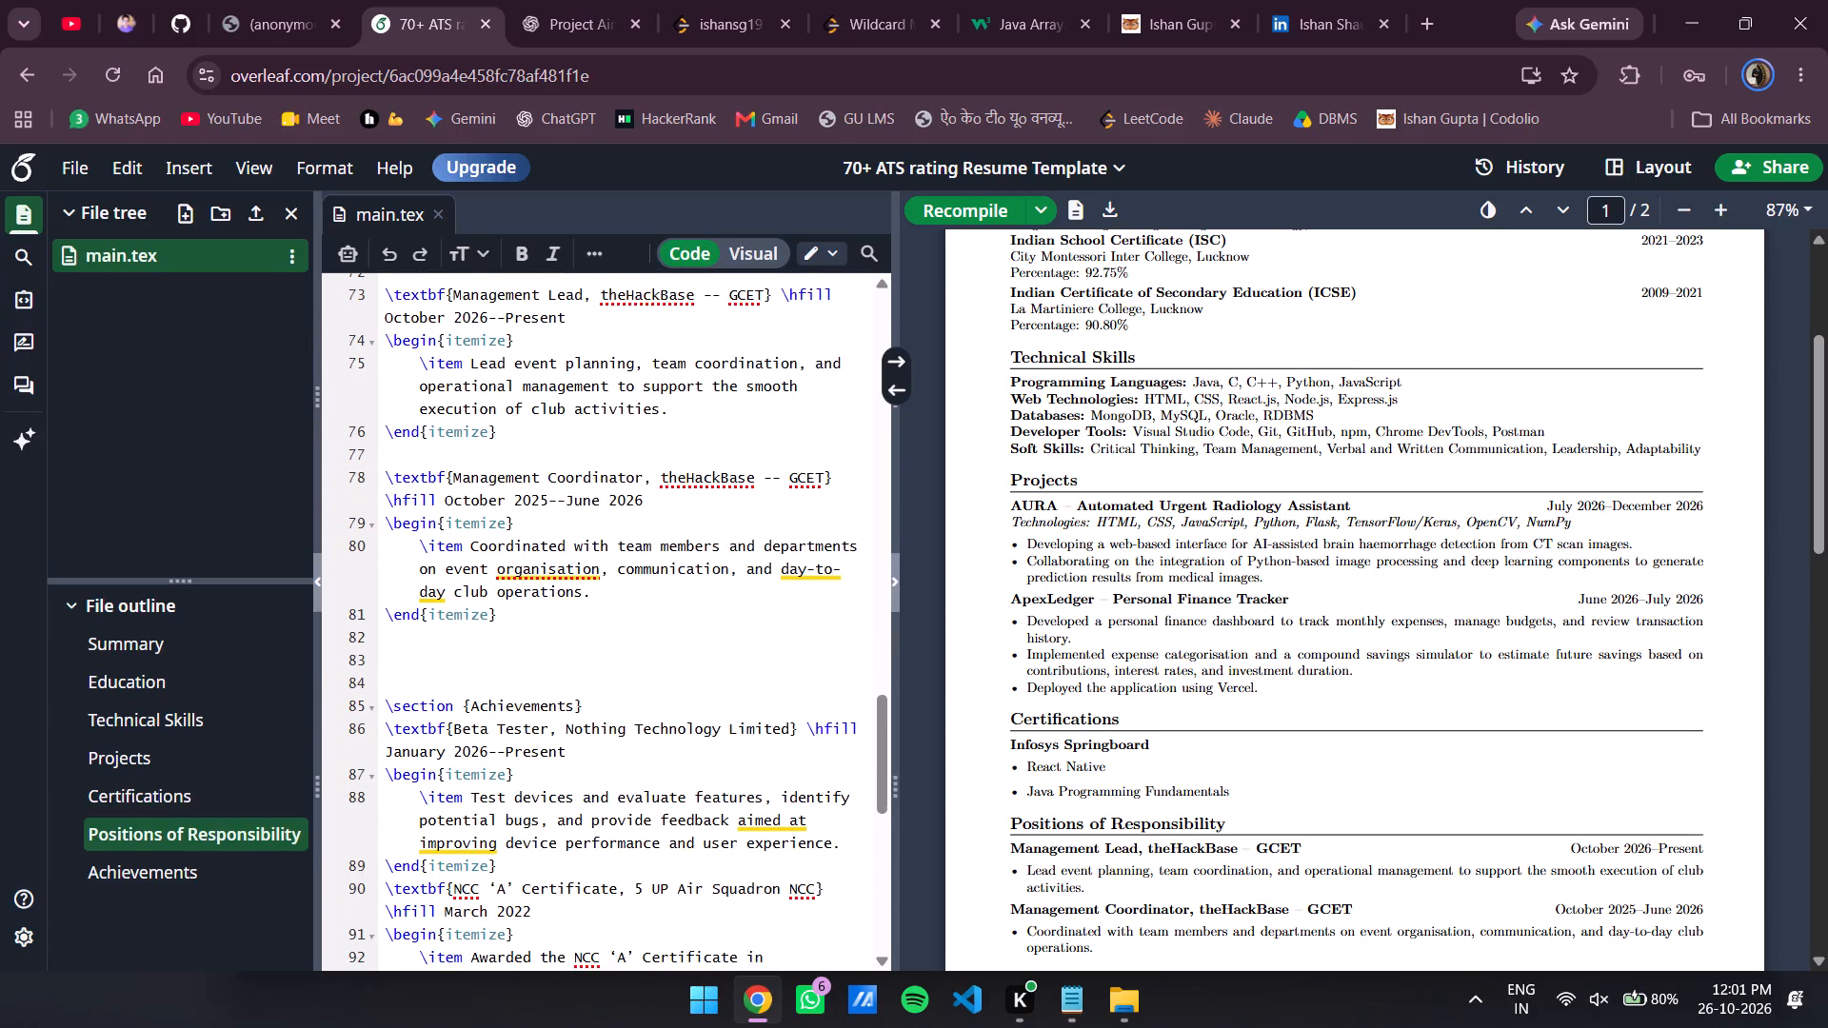
left_click(528, 662)
key("BackSpace")
key("BackSpace")
Review the source from its end back to the preamble and recompile the resume.
scroll(528, 662, "down", 3)
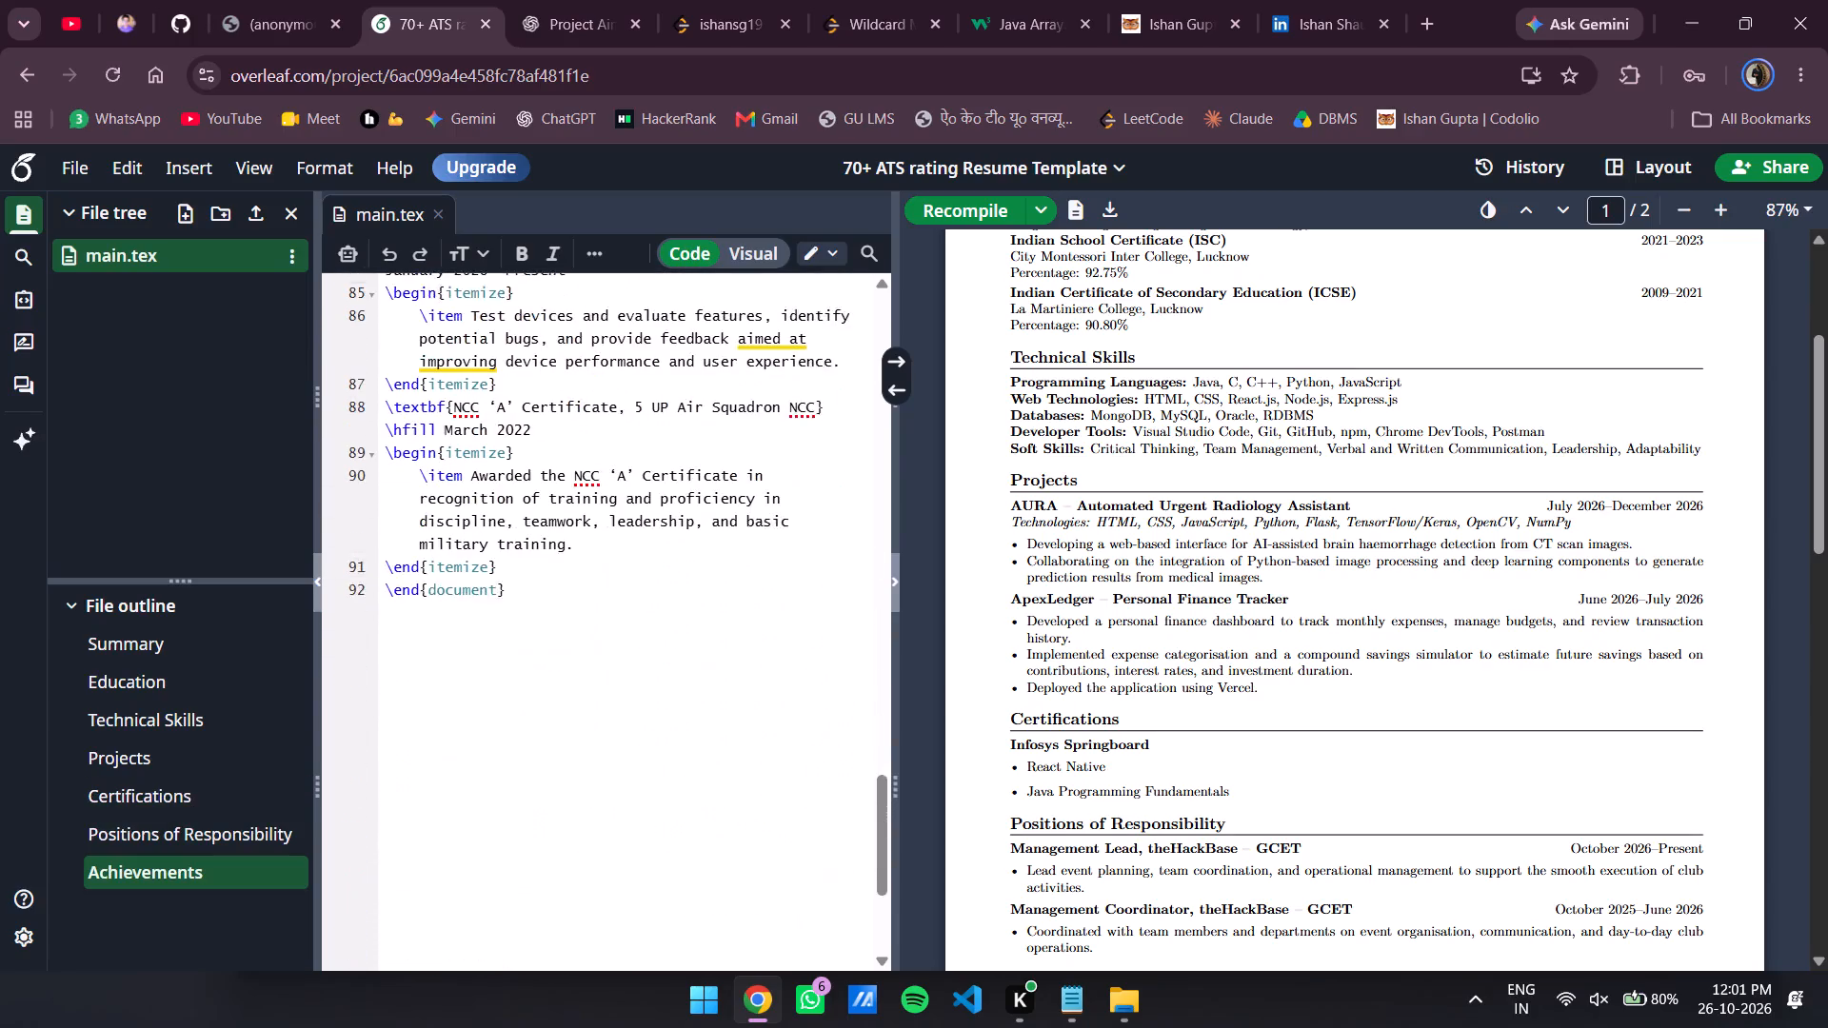
scroll(581, 663, "up", 10)
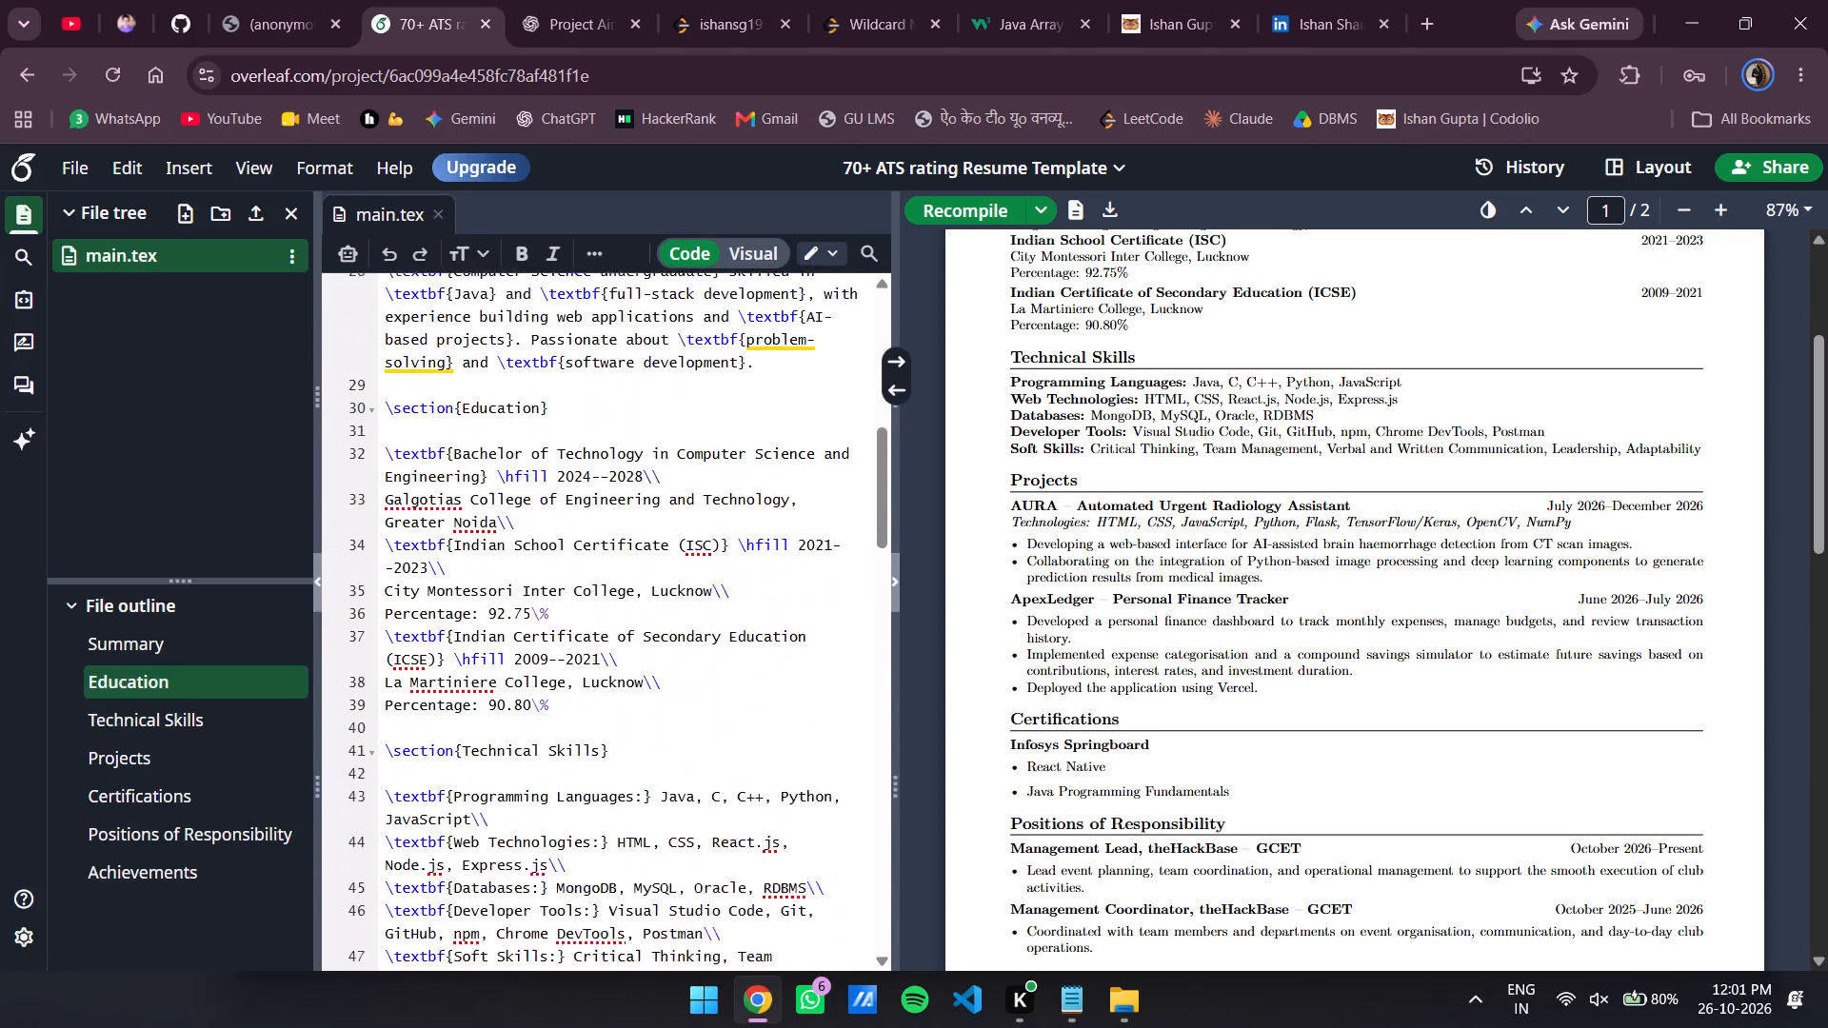
scroll(581, 663, "up", 8)
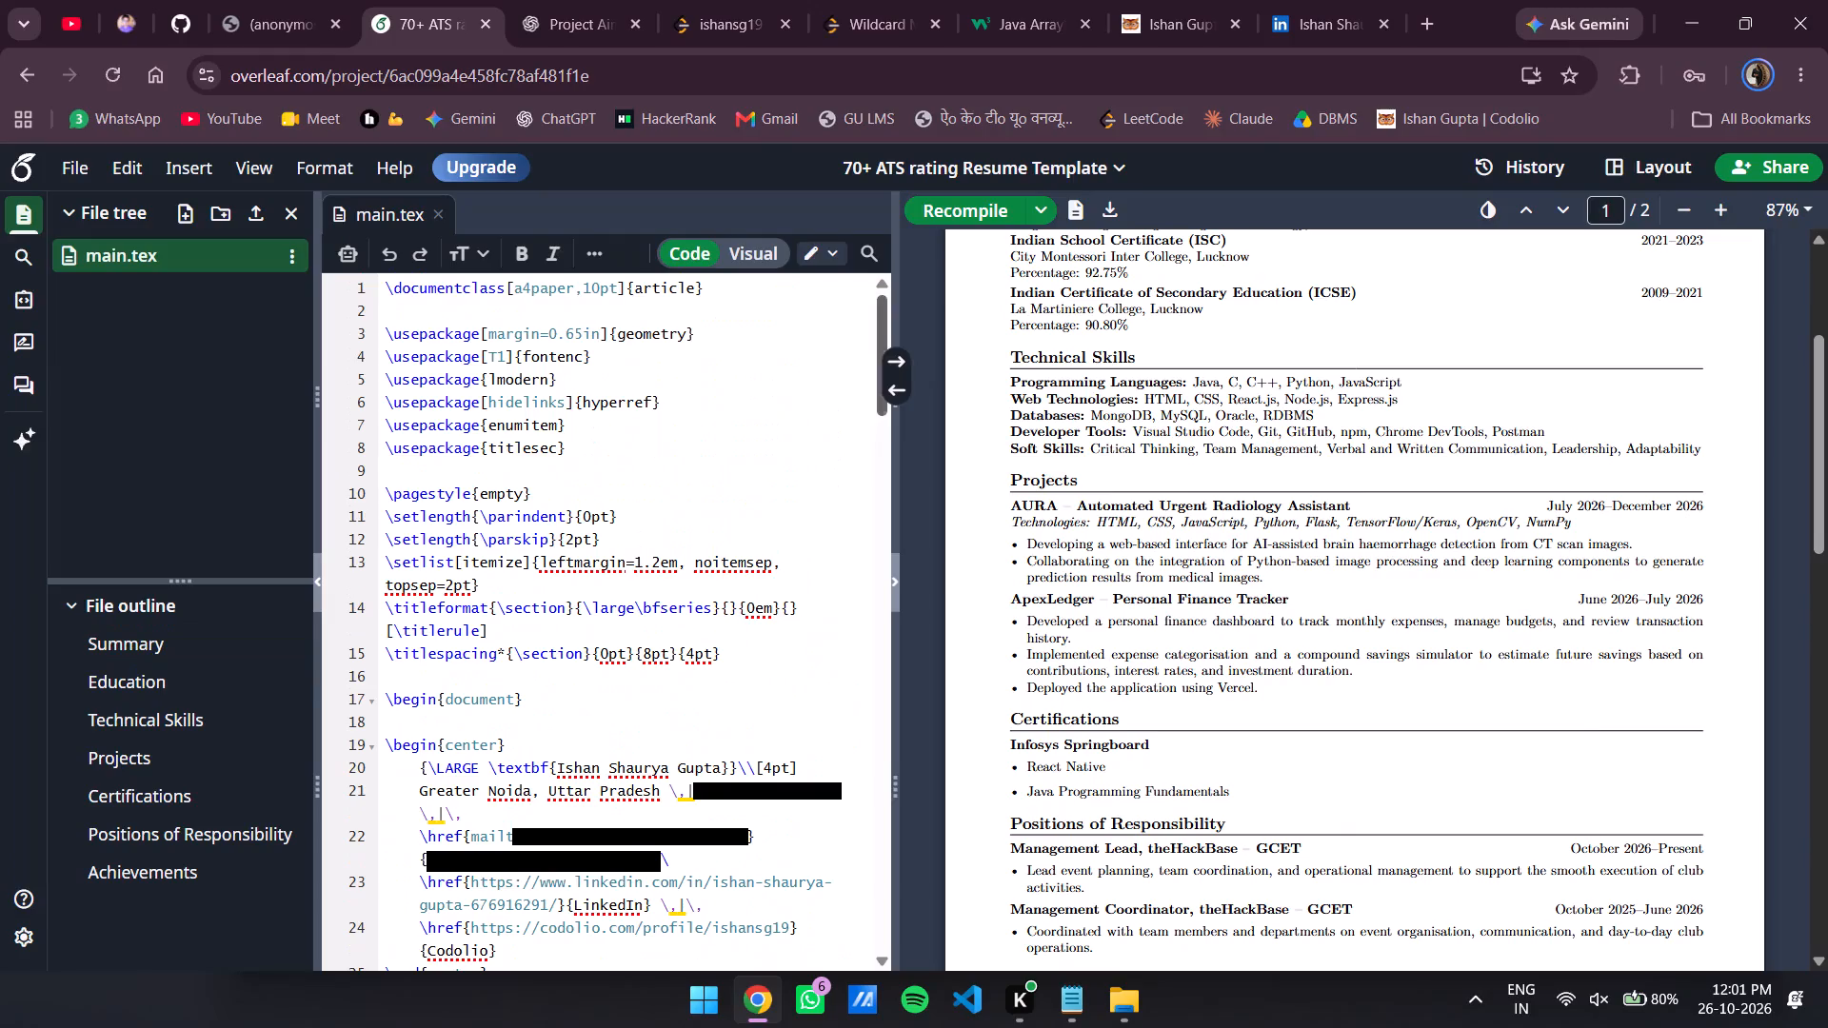
left_click(976, 201)
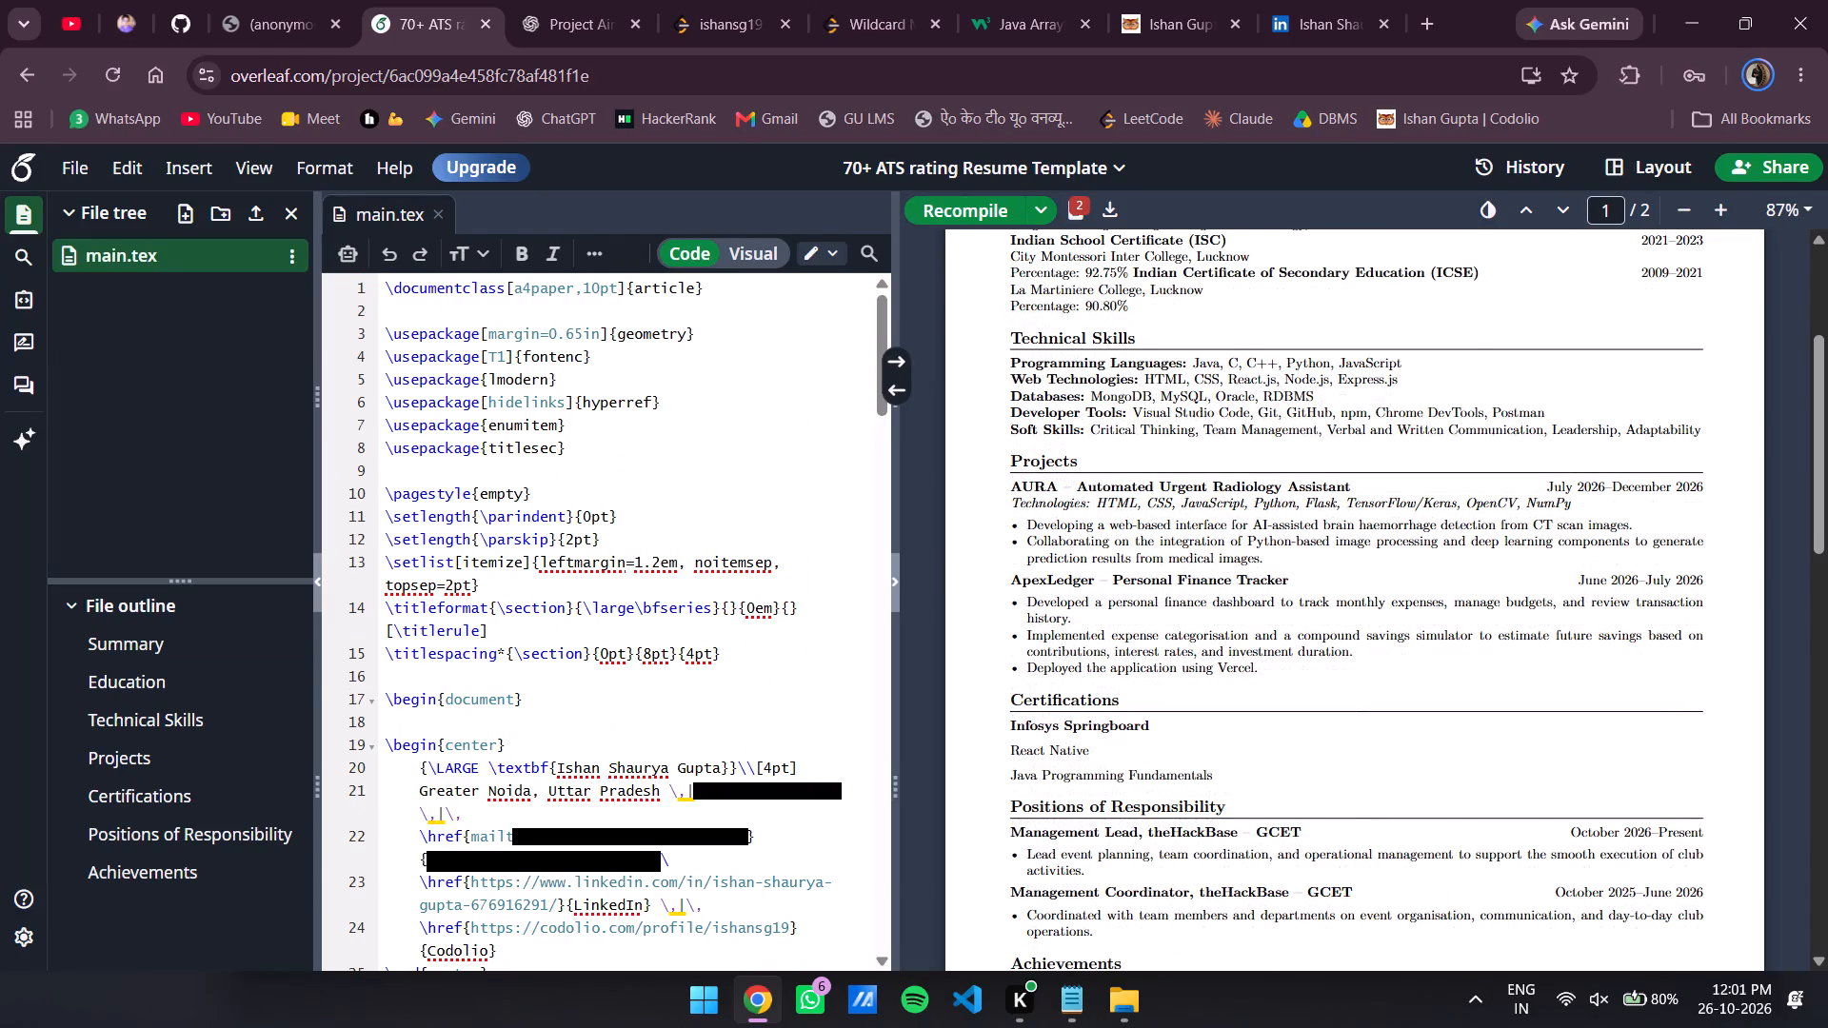
Insert an itemize environment directly under the Infosys Springboard heading in the Certifications section.
scroll(612, 666, "down", 5)
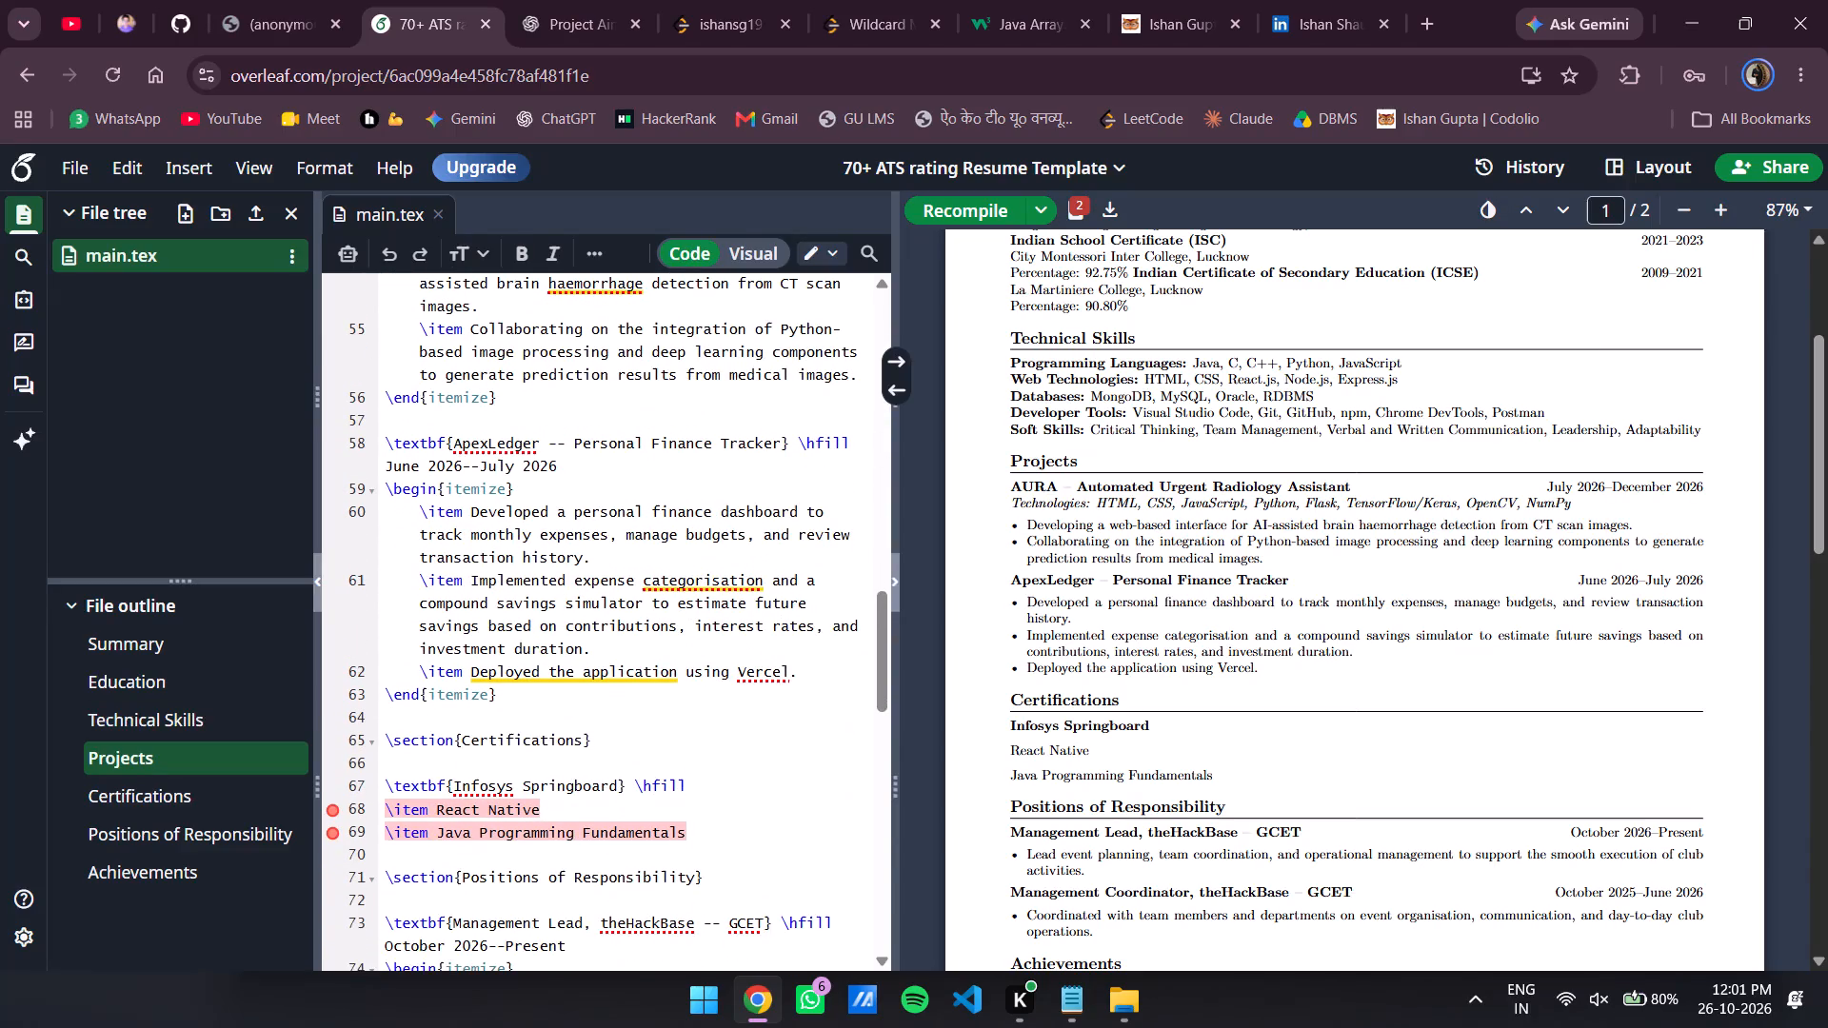
scroll(612, 666, "down", 2)
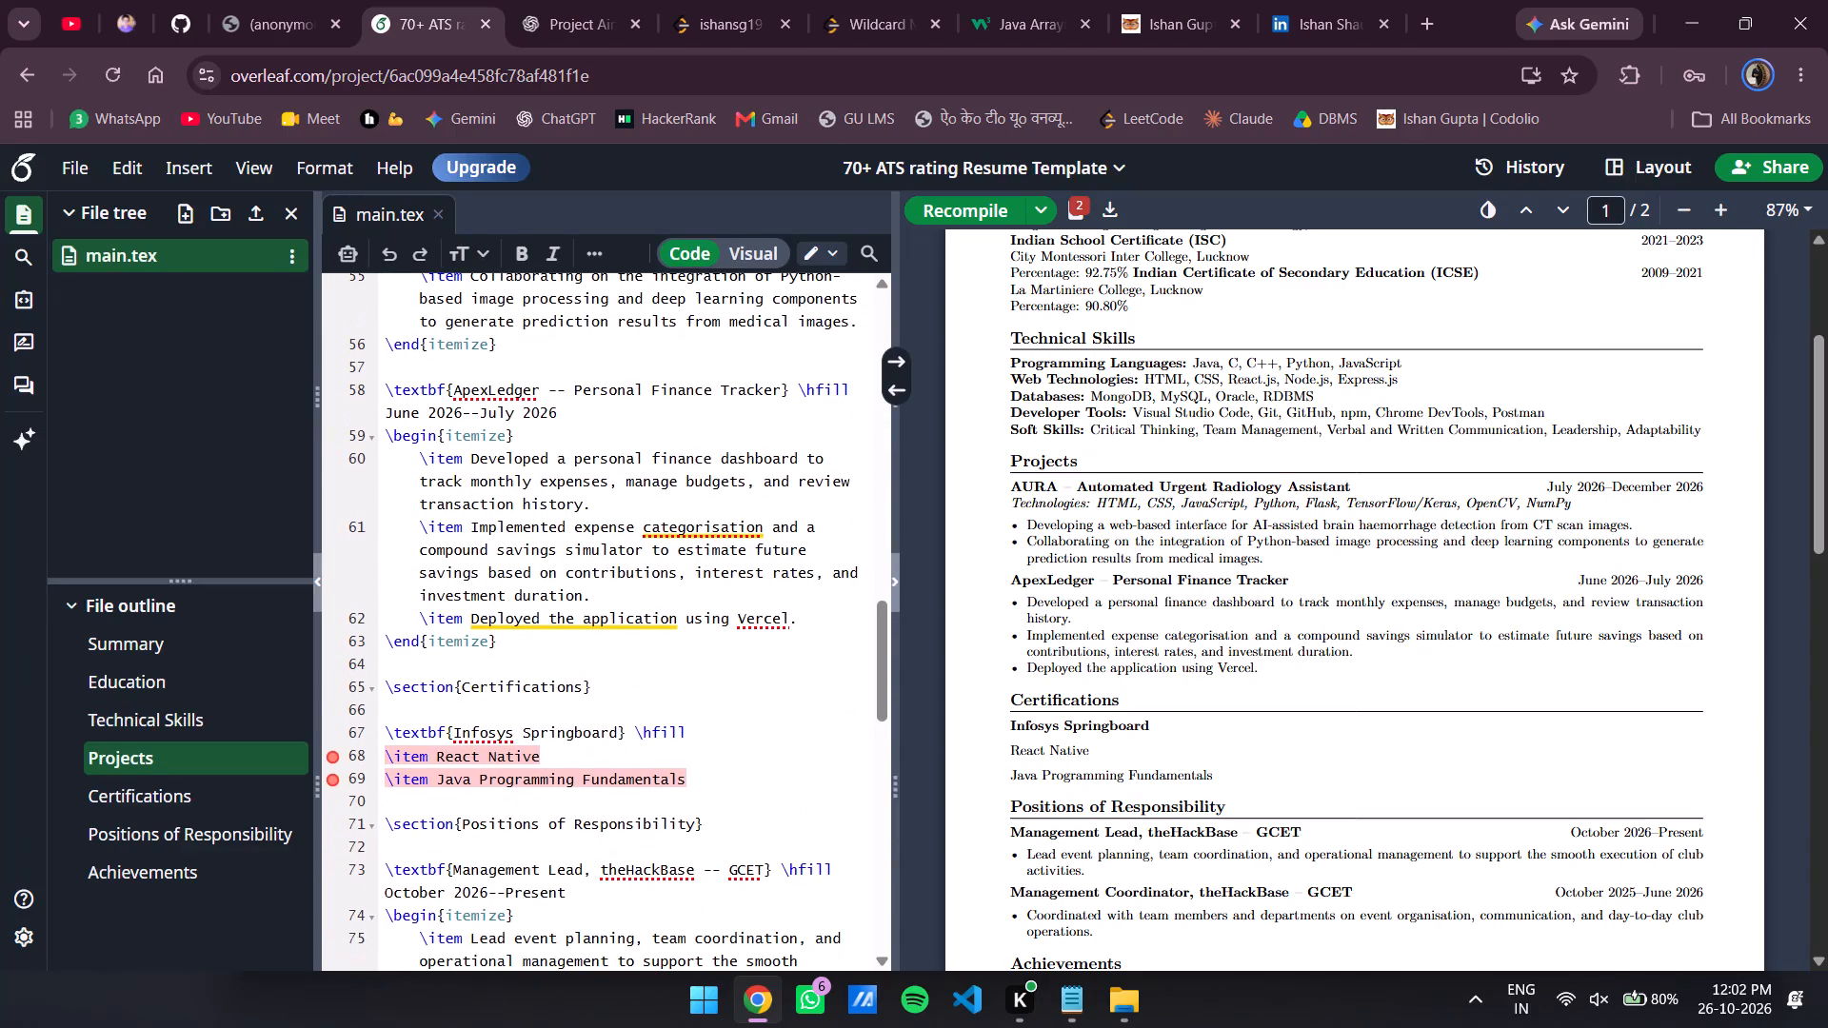
scroll(612, 666, "down", 5)
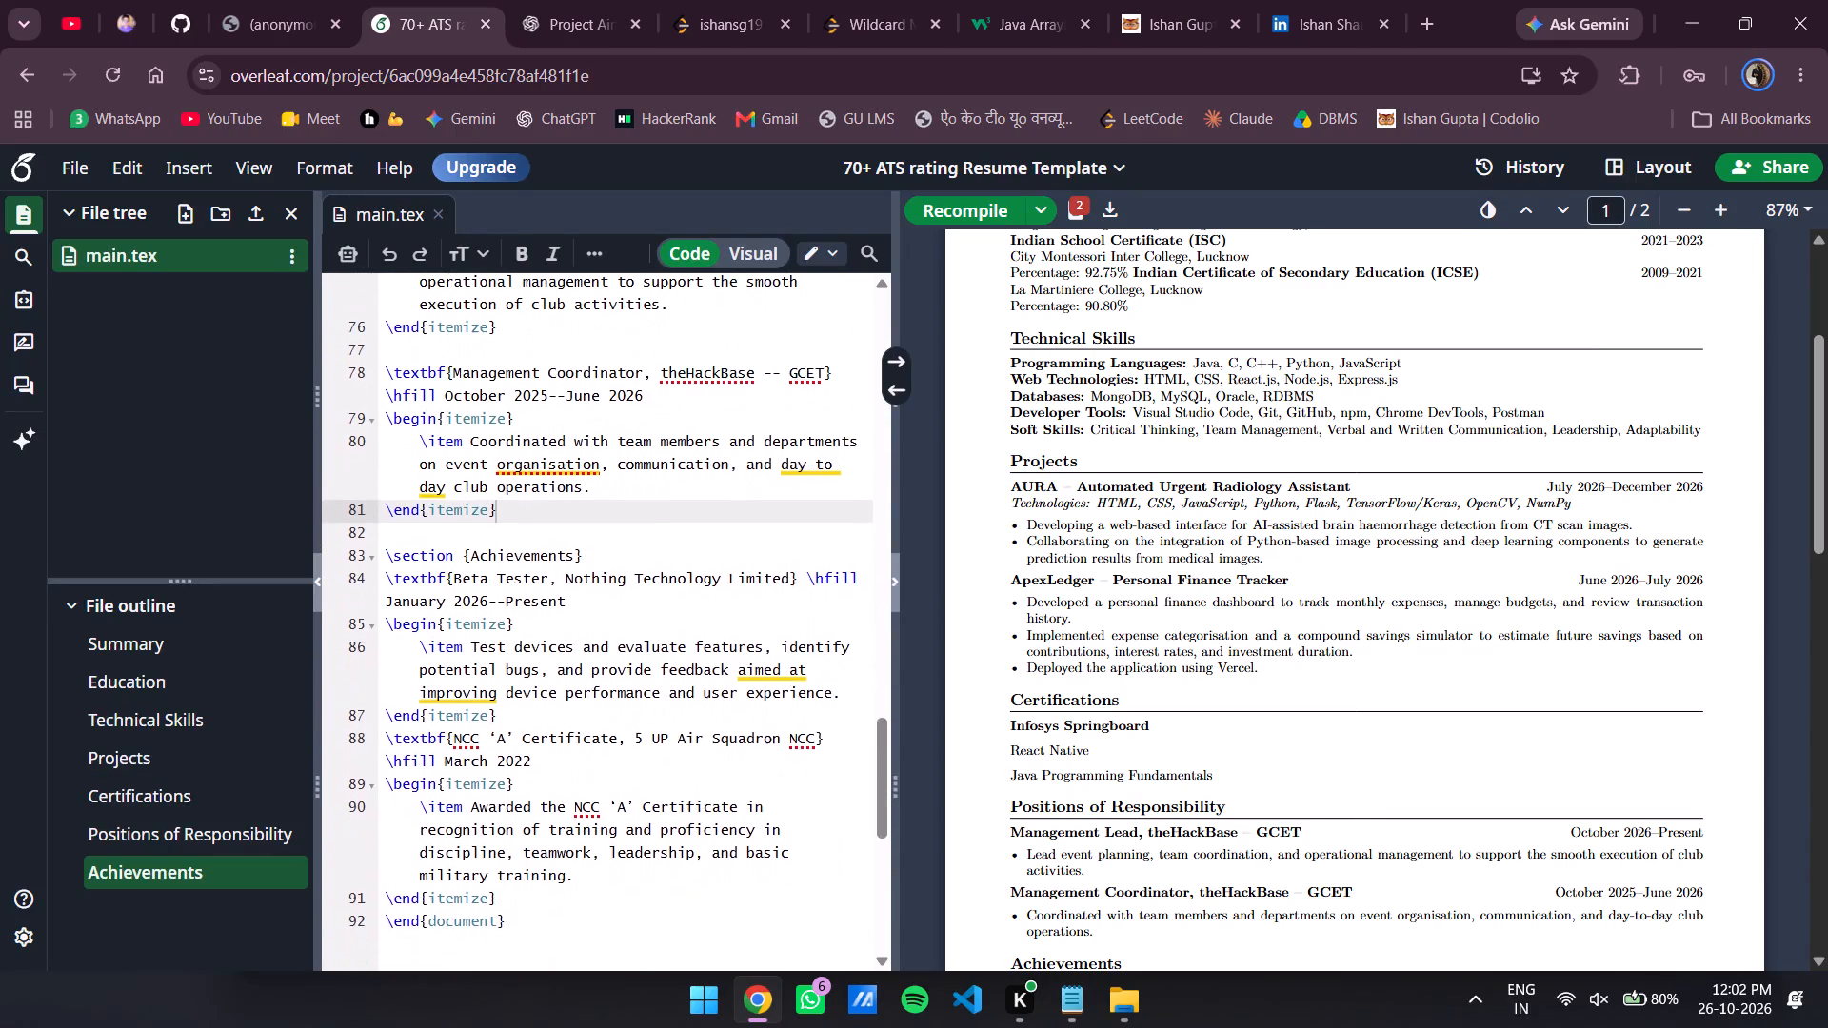
scroll(612, 666, "down", 1)
scroll(612, 666, "up", 4)
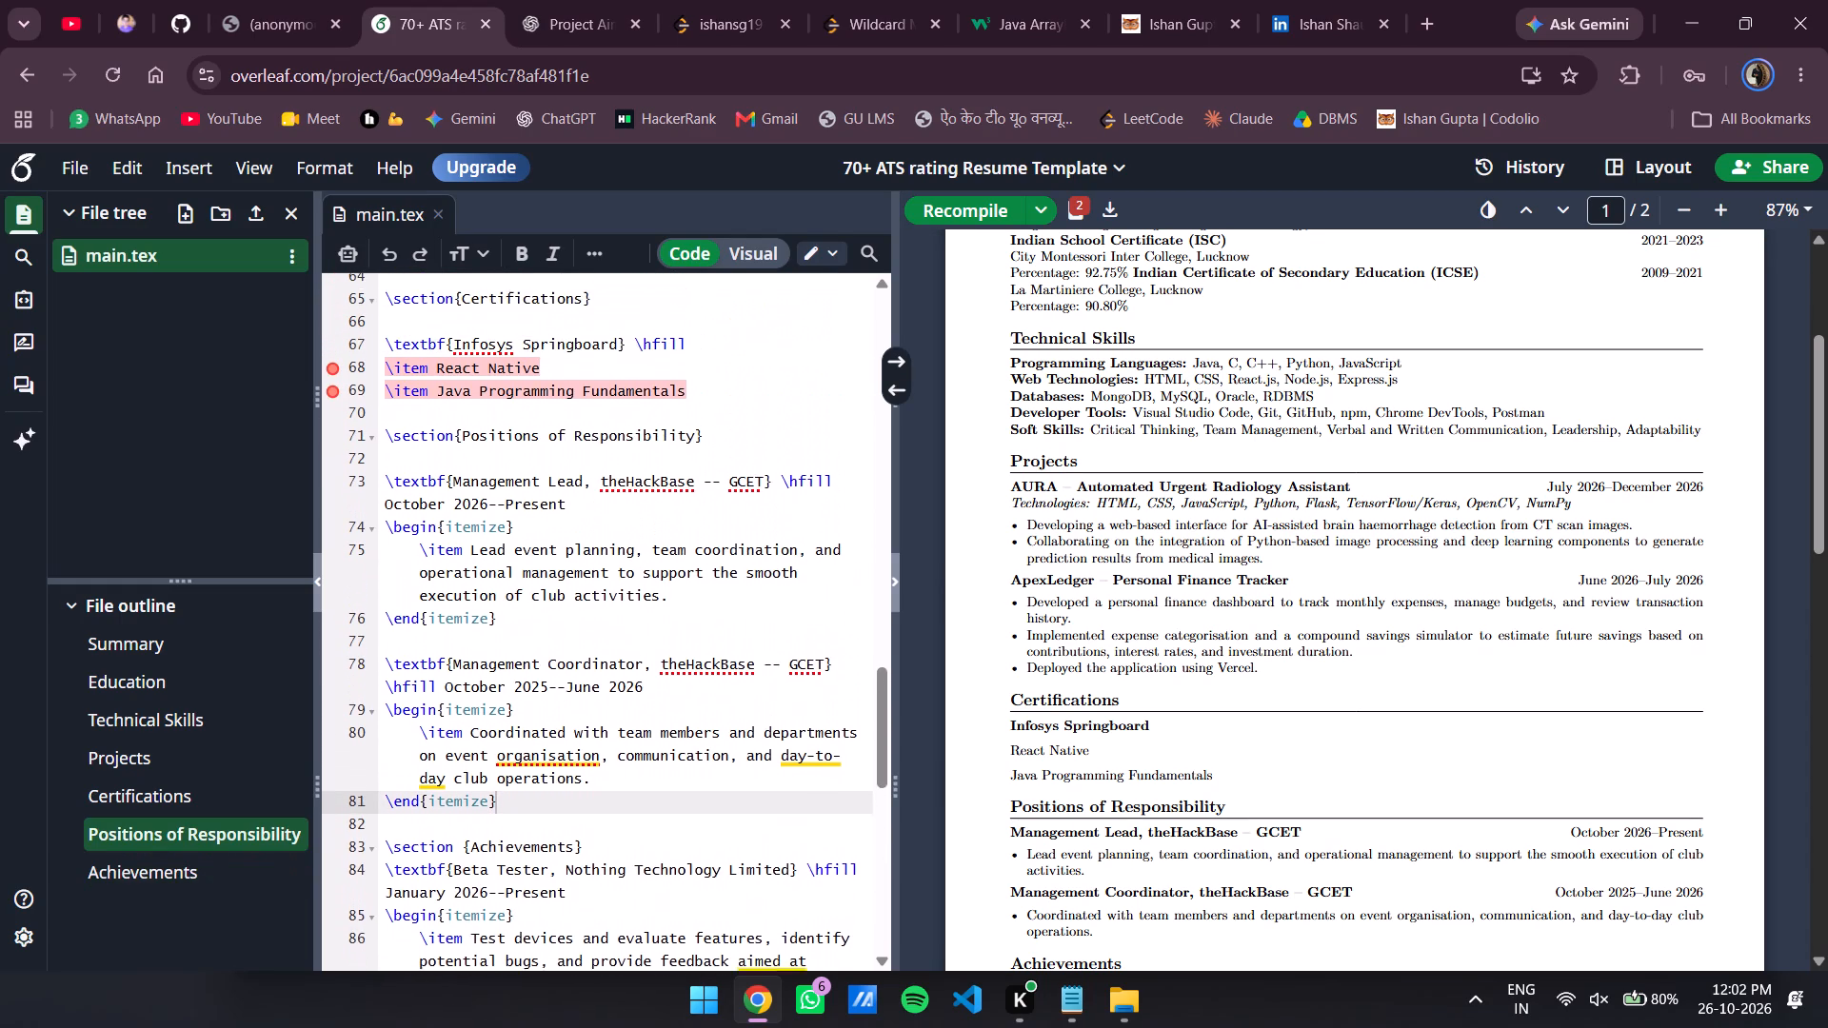
scroll(612, 666, "up", 1)
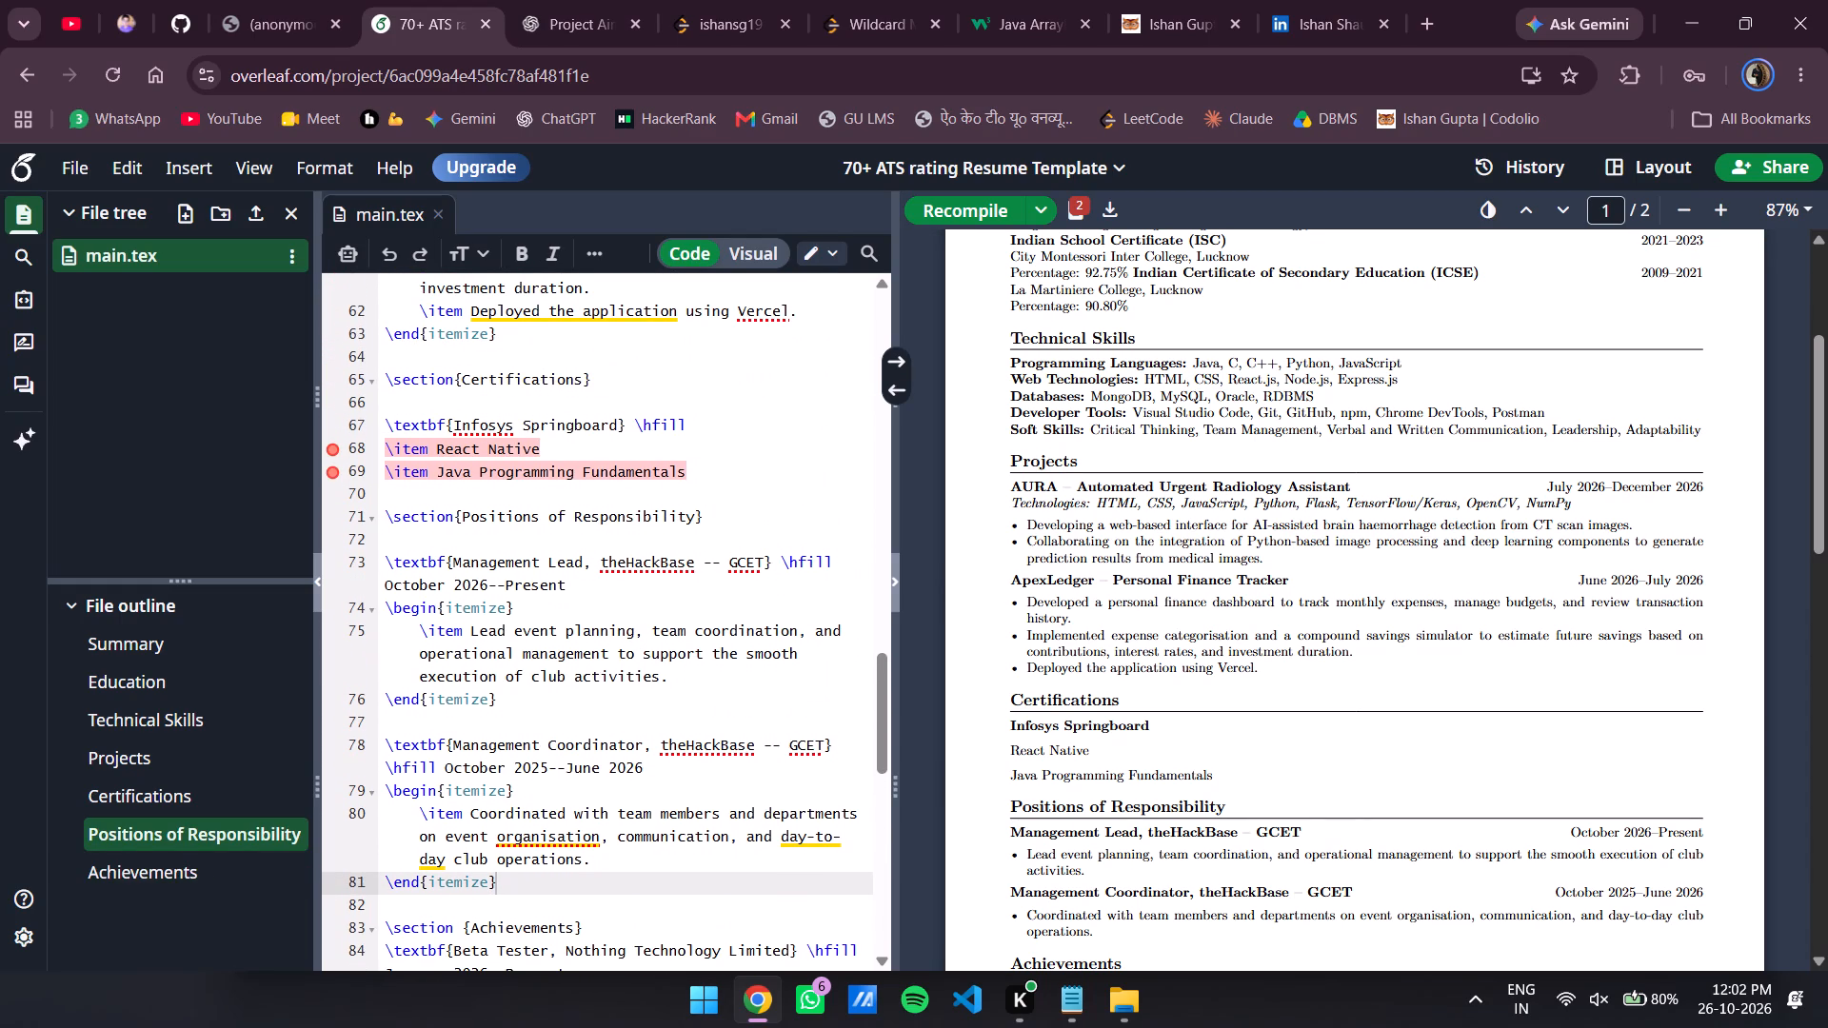
left_click(701, 425)
key("Return")
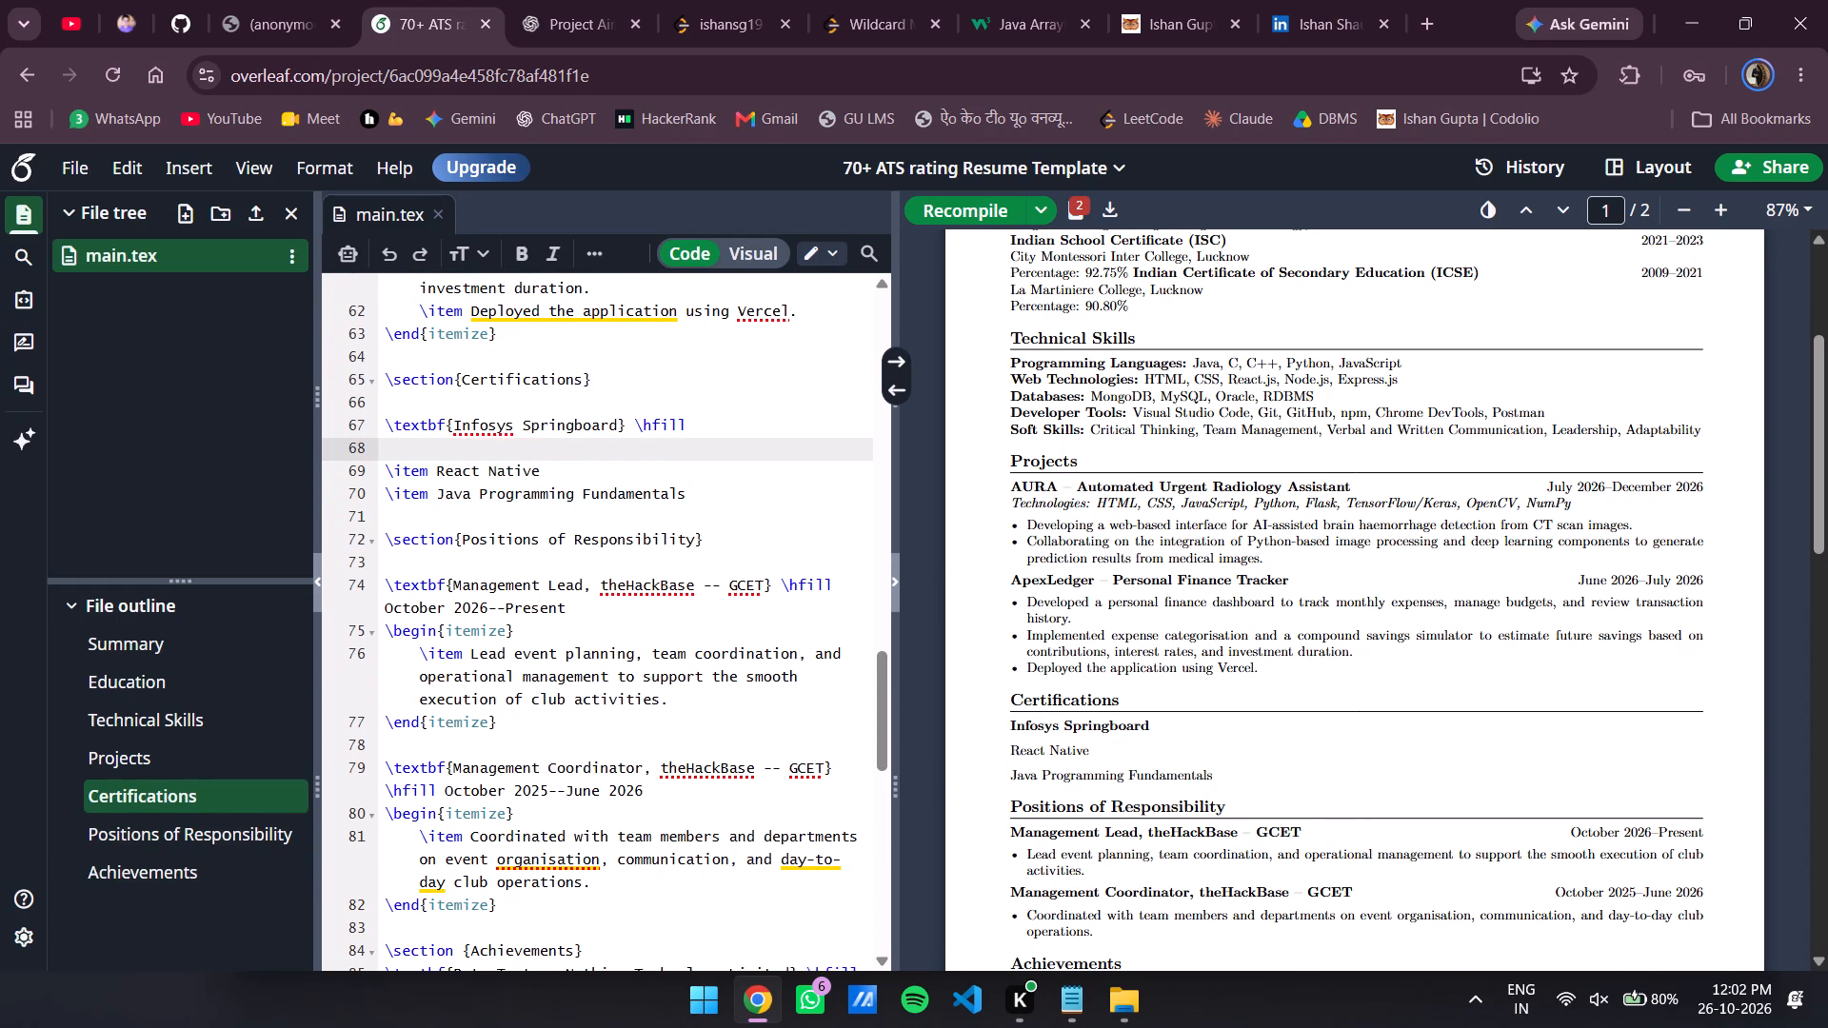
type("\\be")
key("Tab")
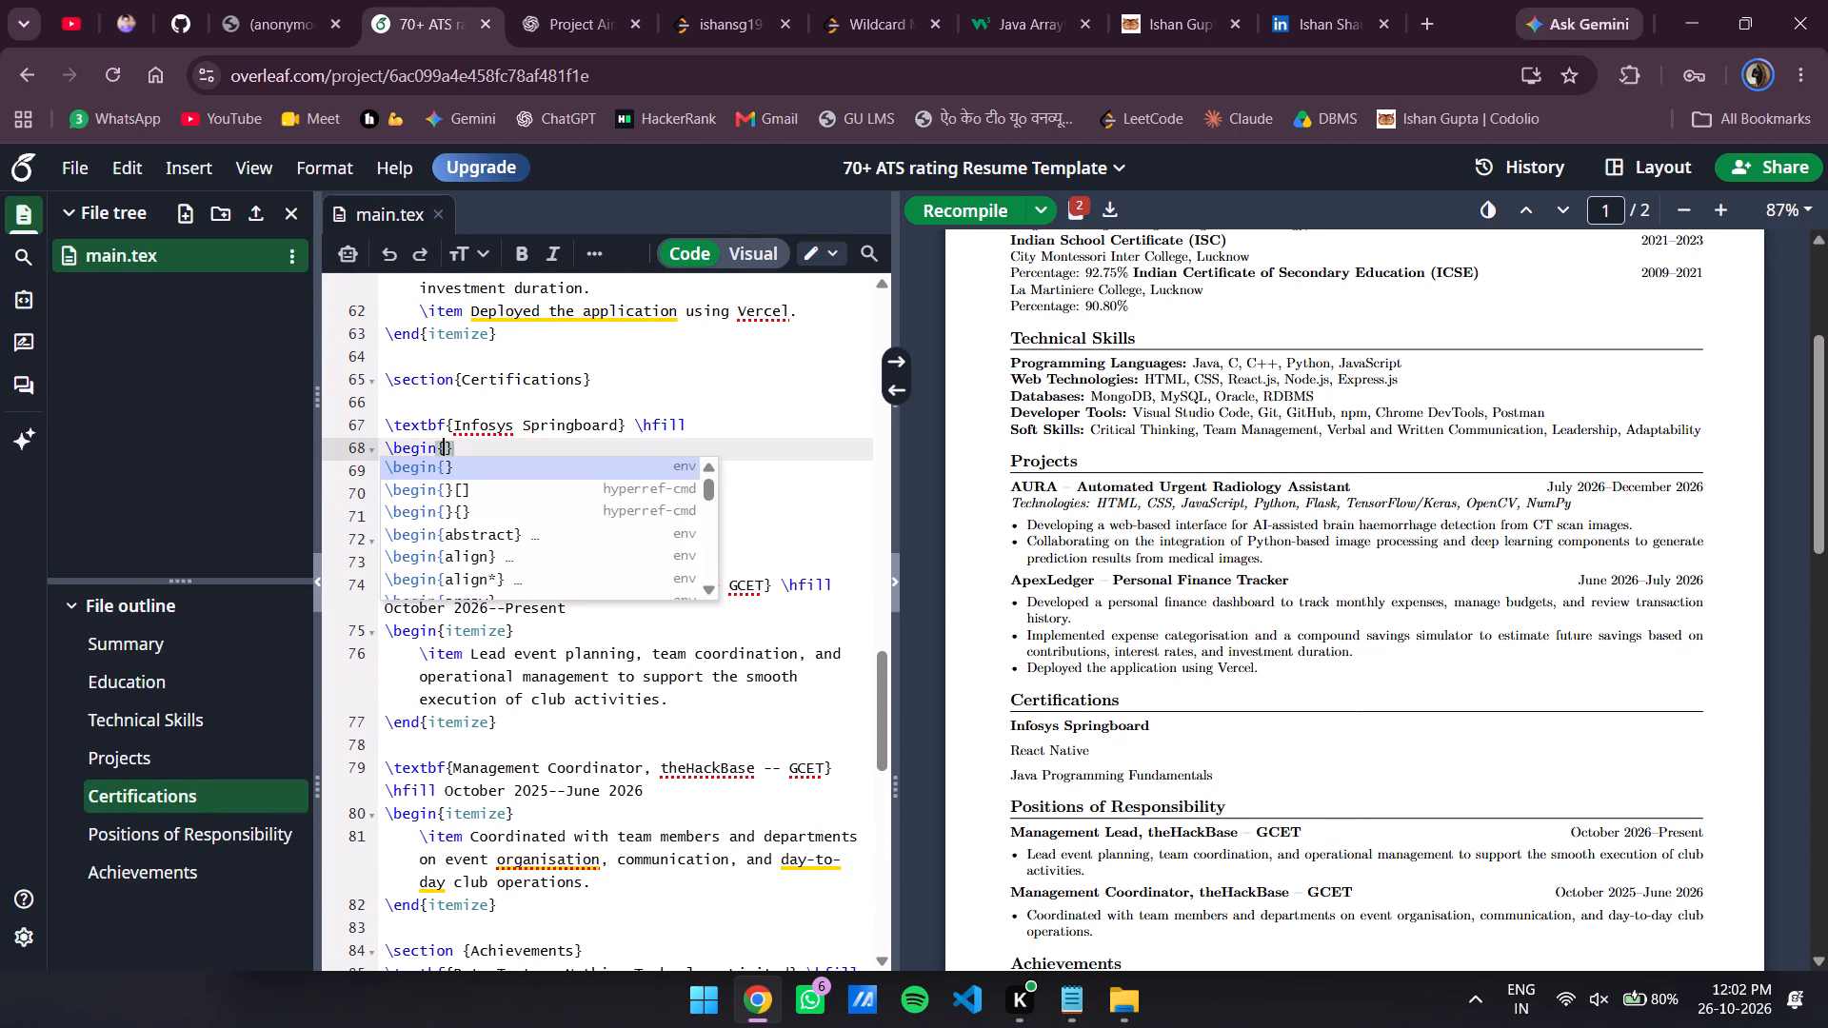
type("item")
key("Tab")
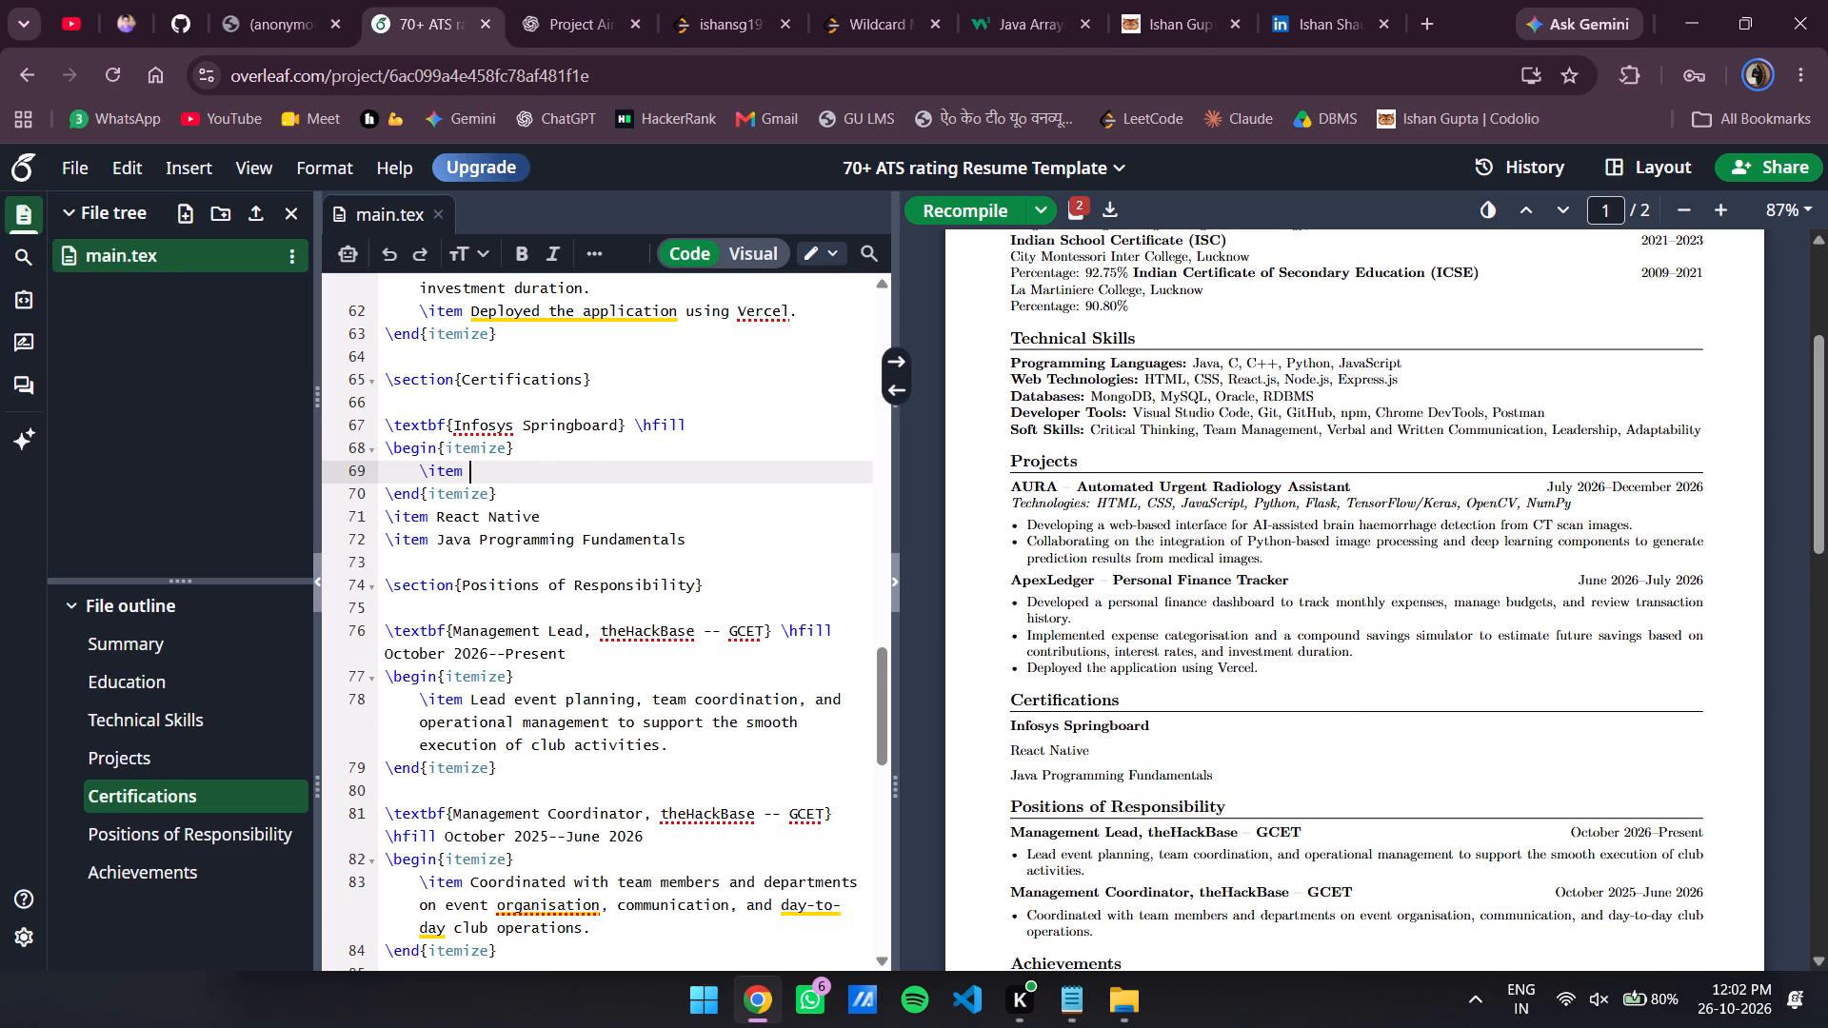
Remove the empty \item line and move \end{itemize} below Java Programming Fundamentals so the list encloses both certifications.
key("BackSpace")
key("BackSpace")
key("BackSpace")
key("BackSpace")
key("BackSpace")
key("BackSpace")
key("BackSpace")
key("BackSpace")
key("Down")
key("alt+Down")
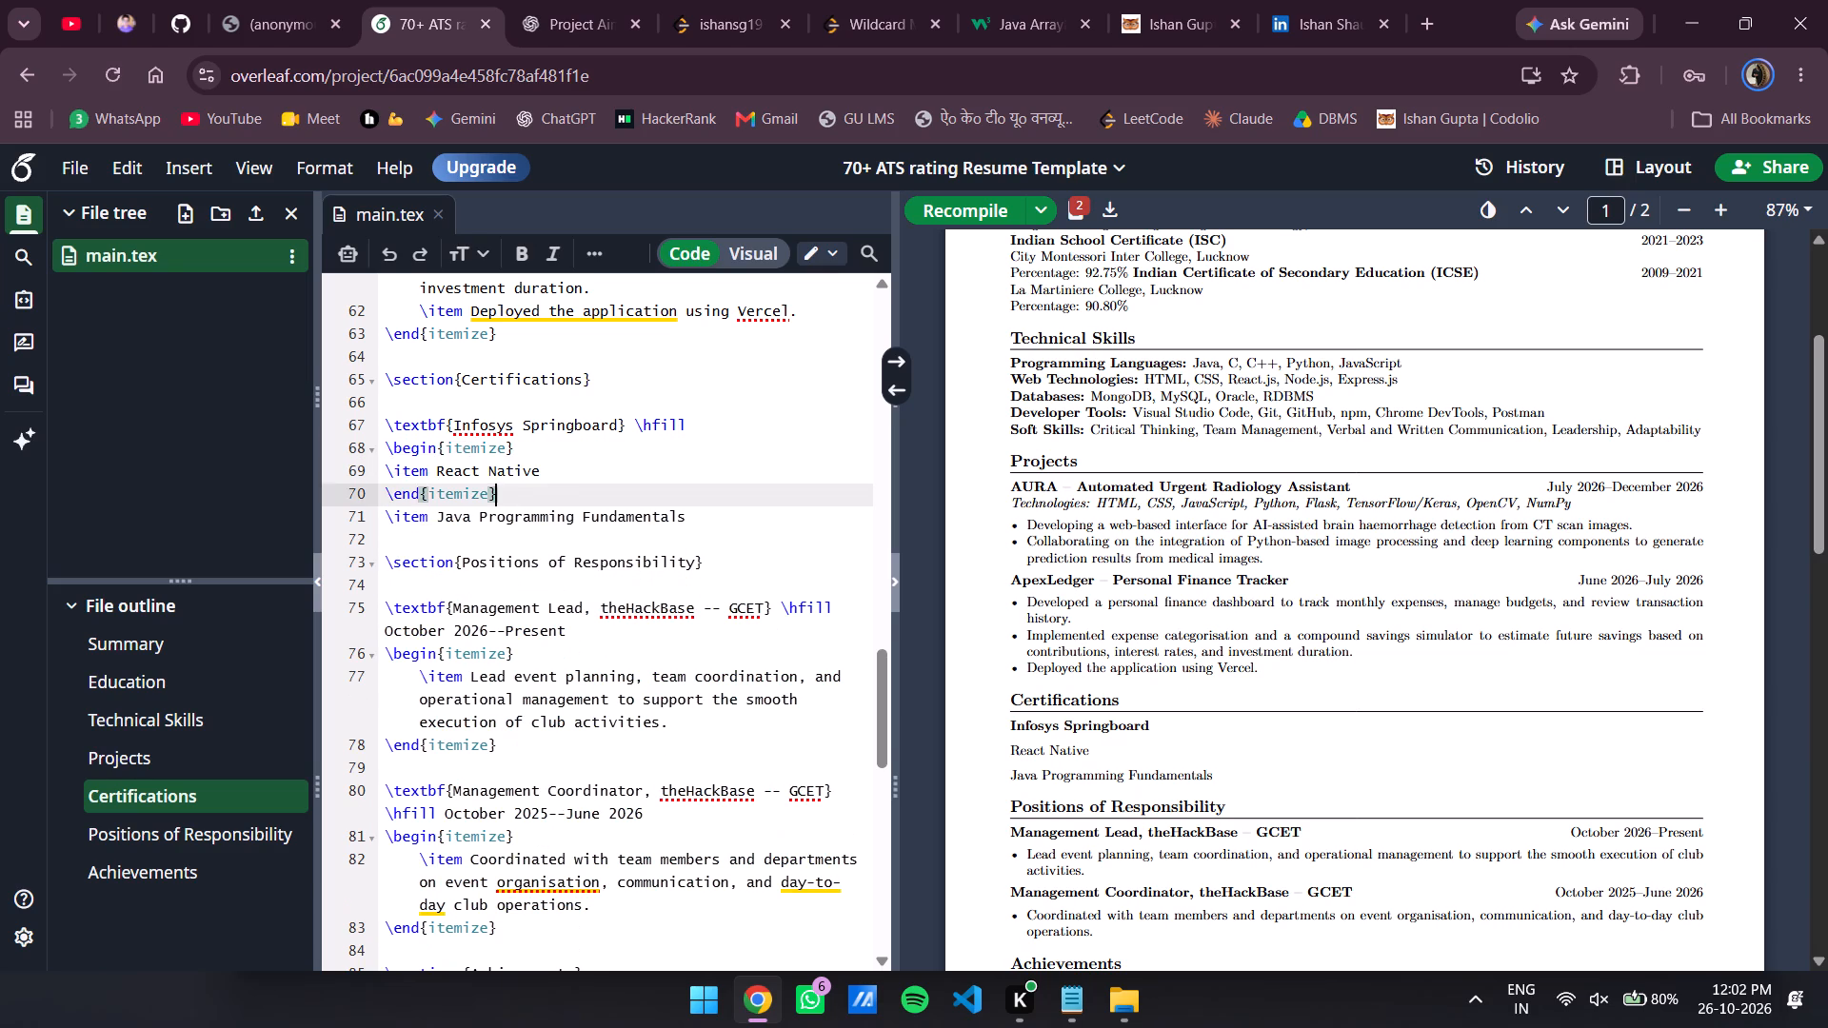
key("alt+Down")
key("BackSpace")
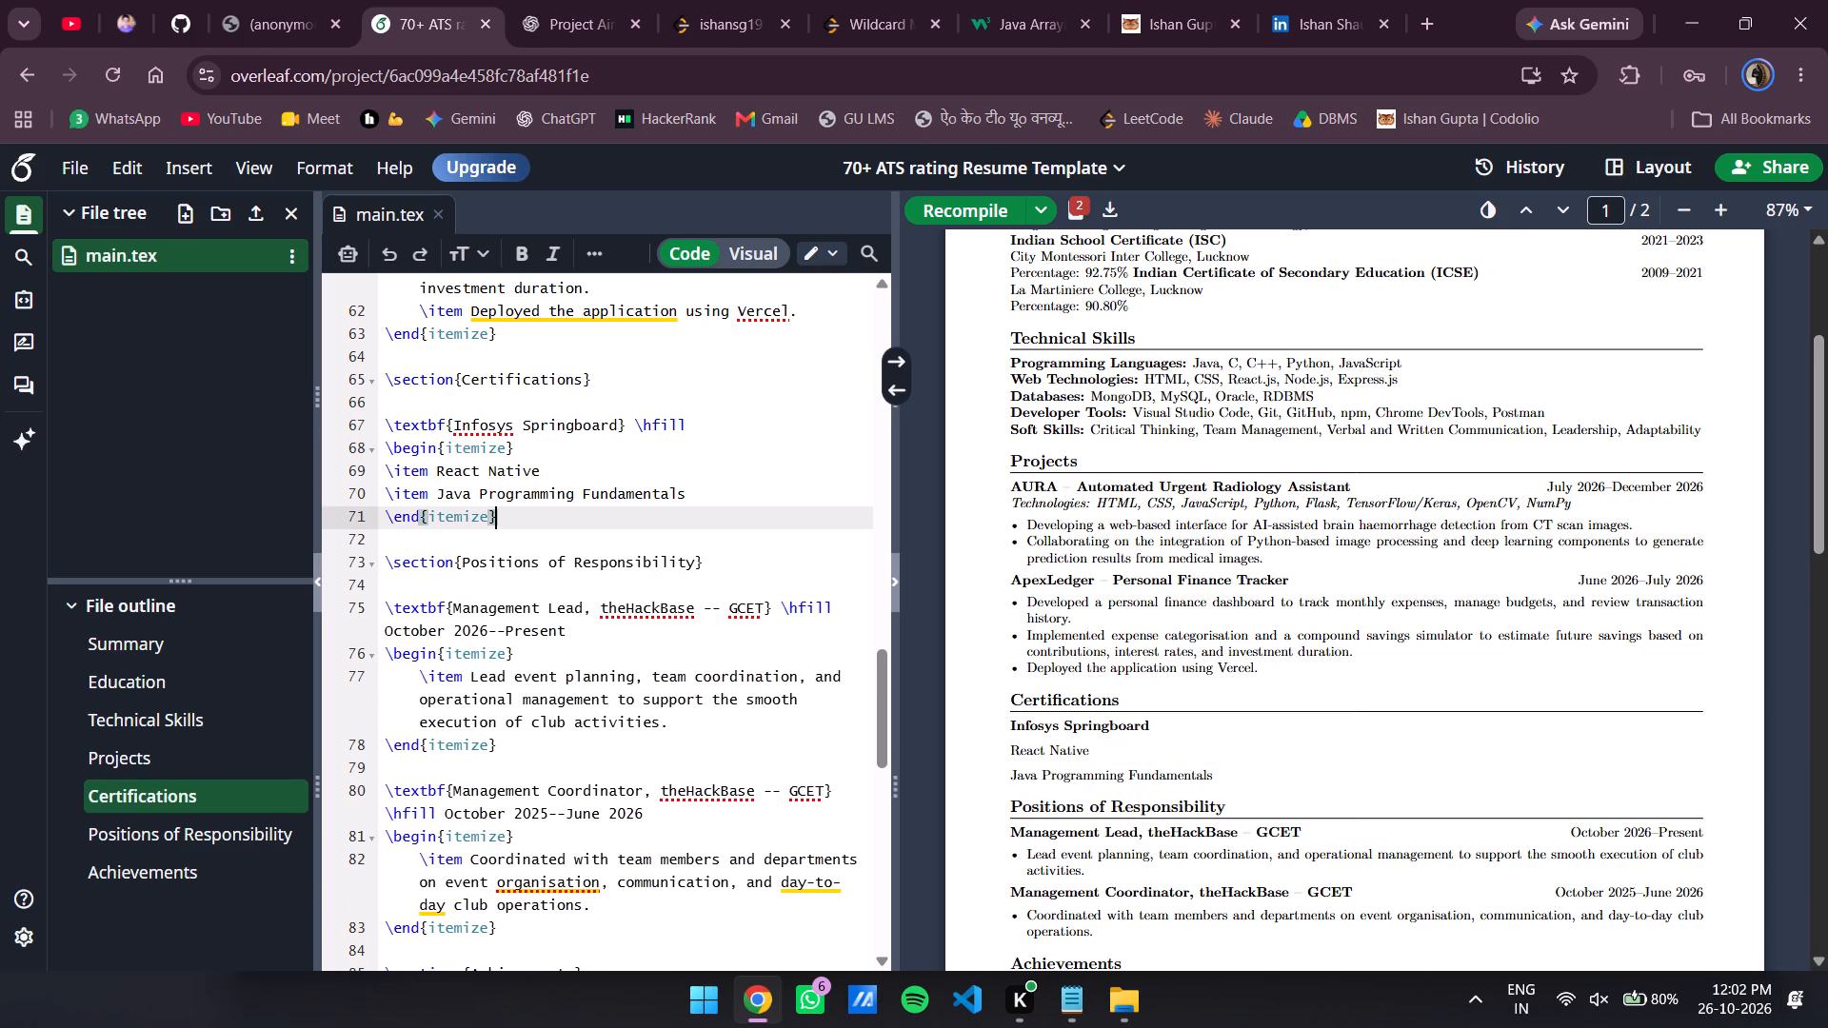
Recompile the resume and review its page layout from the Achievements section back up to Technical Skills.
left_click(988, 207)
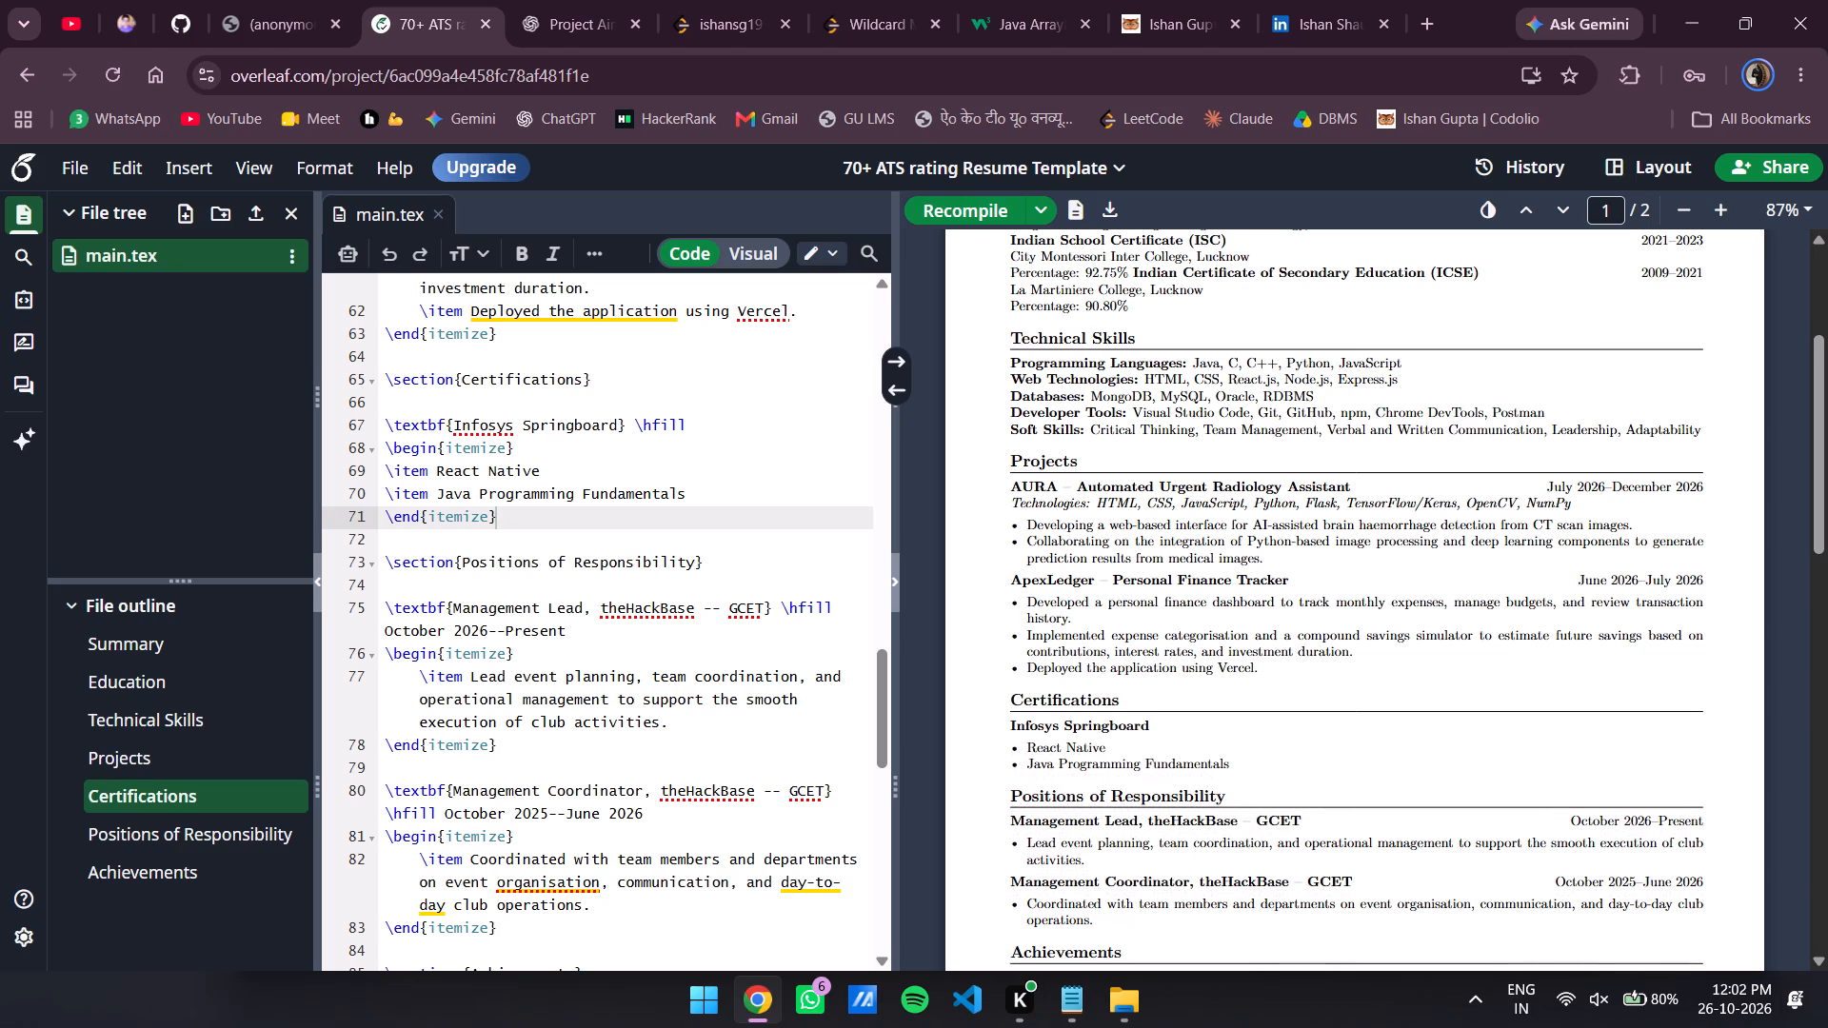
scroll(1379, 613, "down", 2)
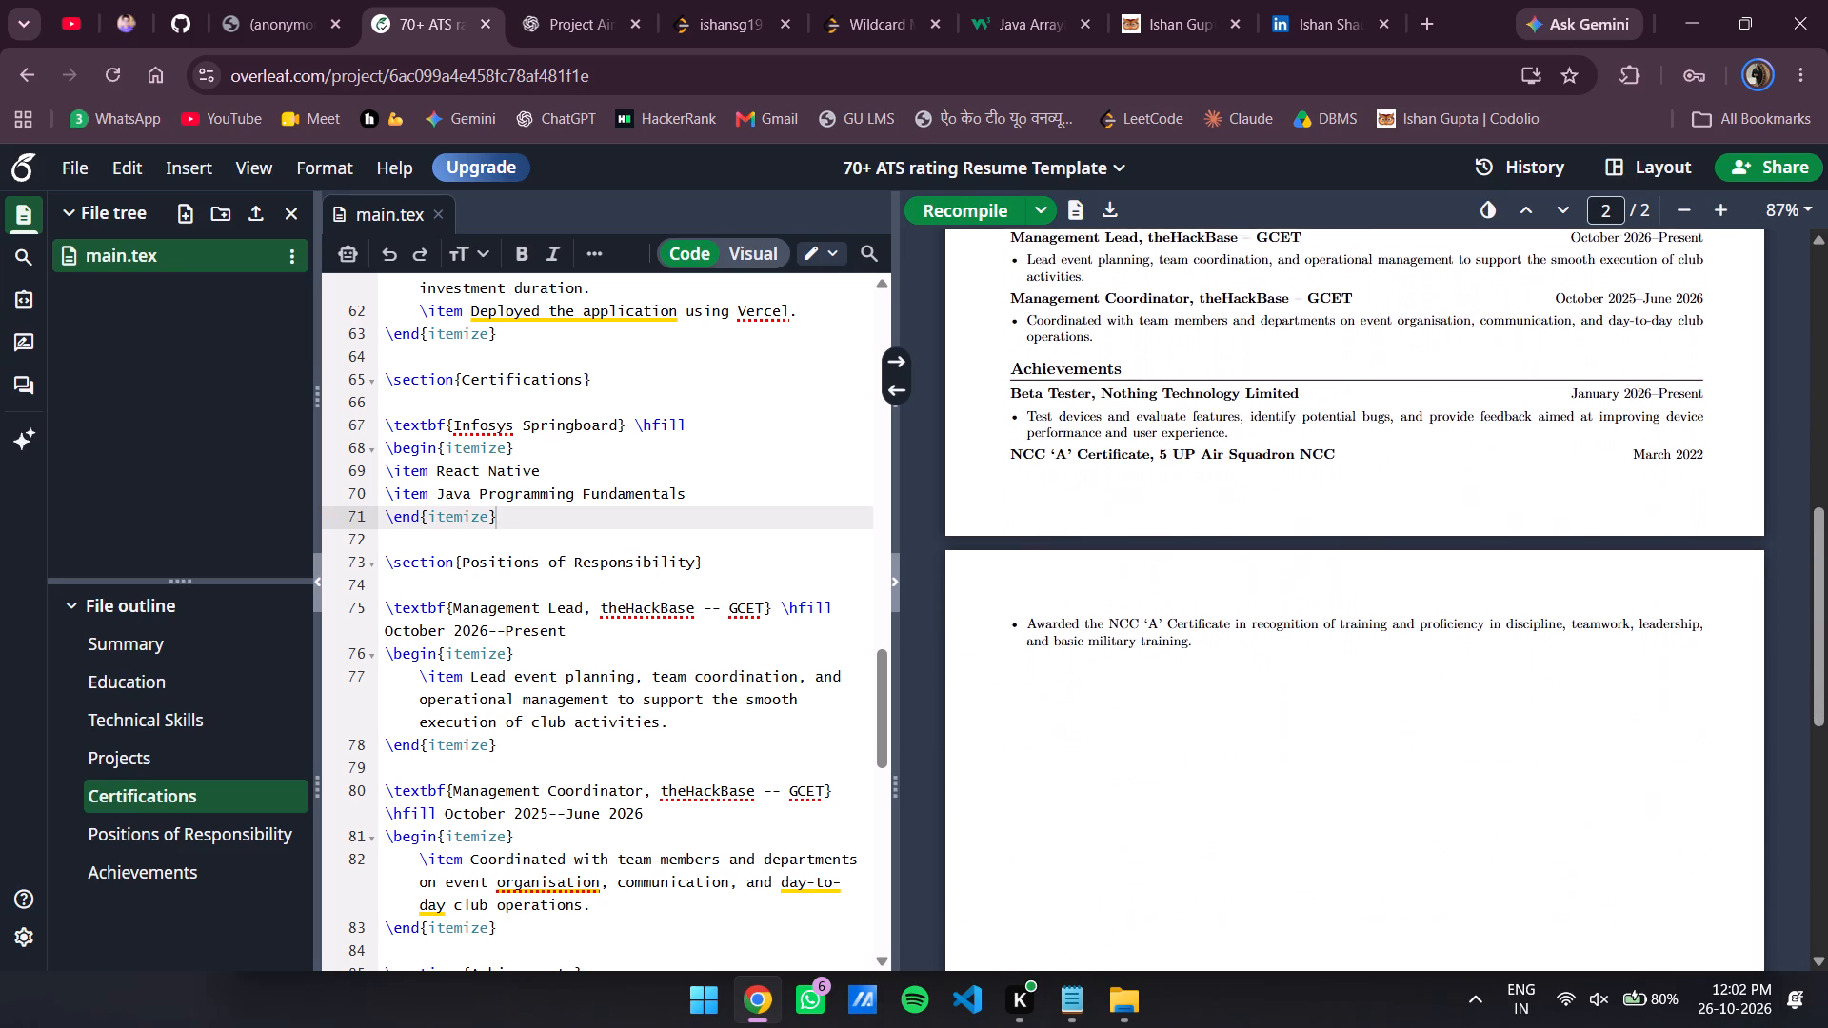
scroll(1379, 613, "up", 2)
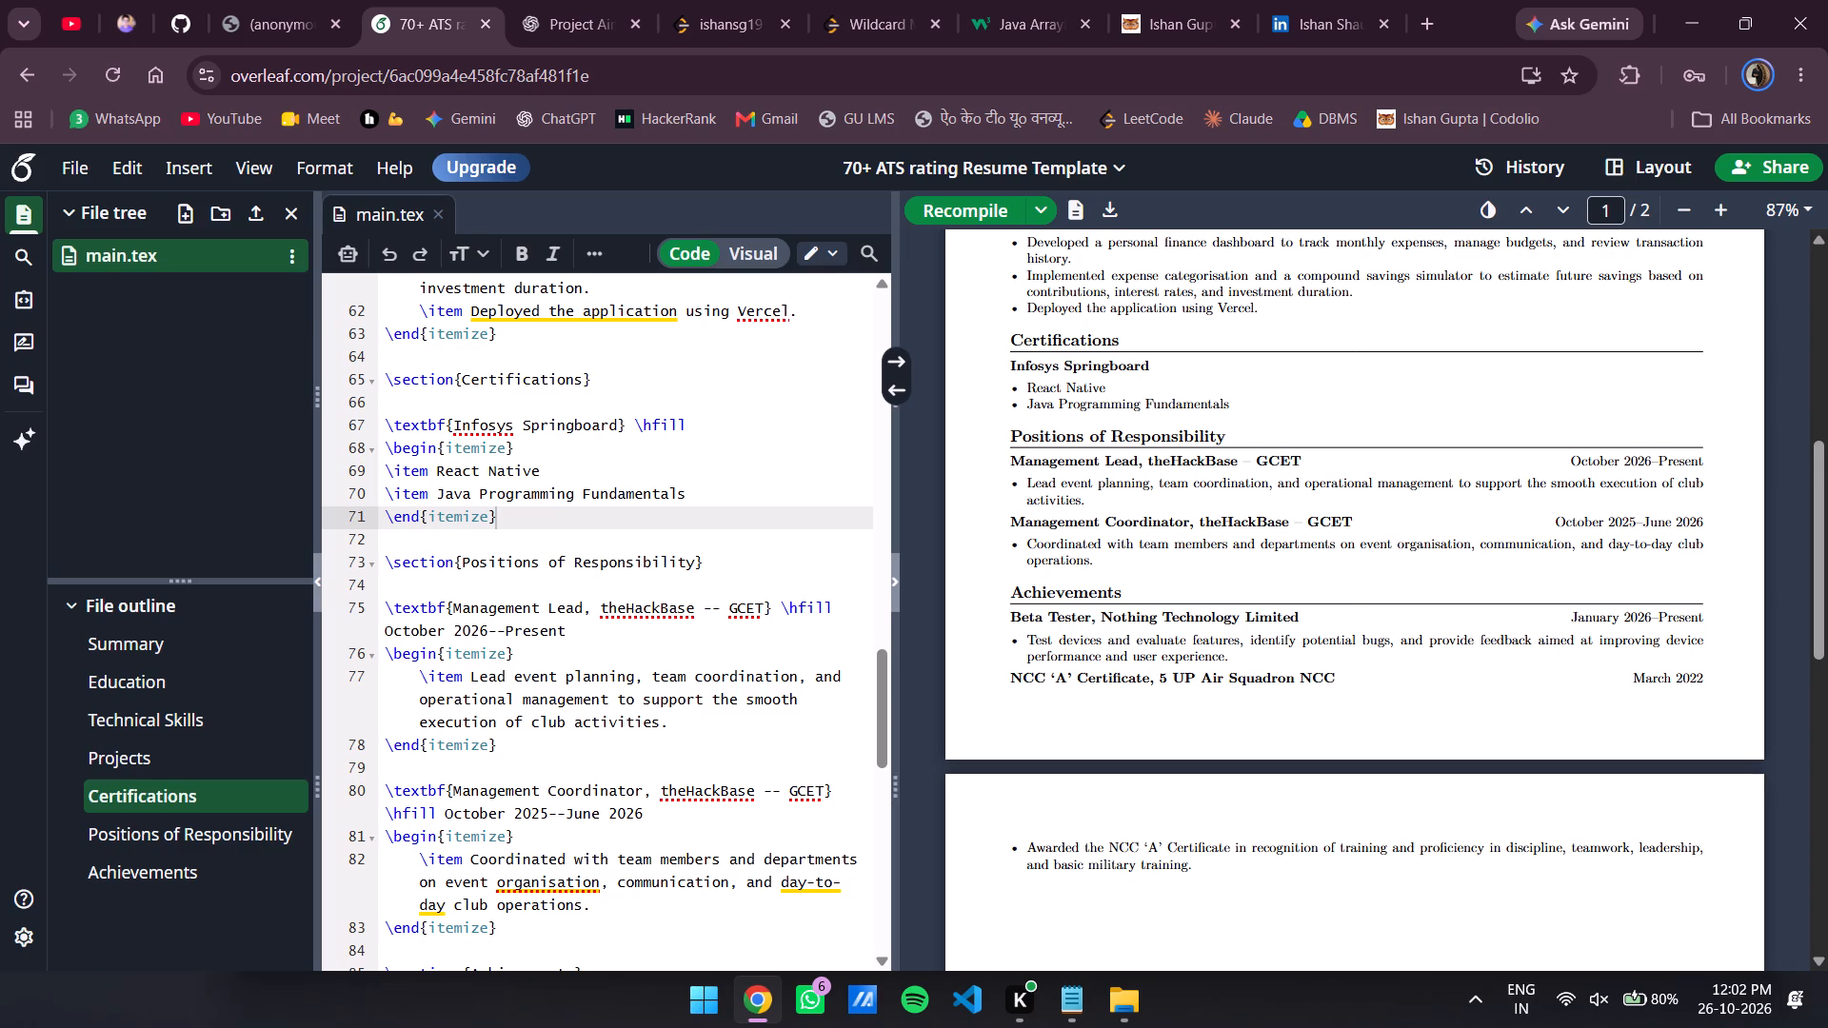
scroll(622, 670, "down", 2)
left_click(189, 882)
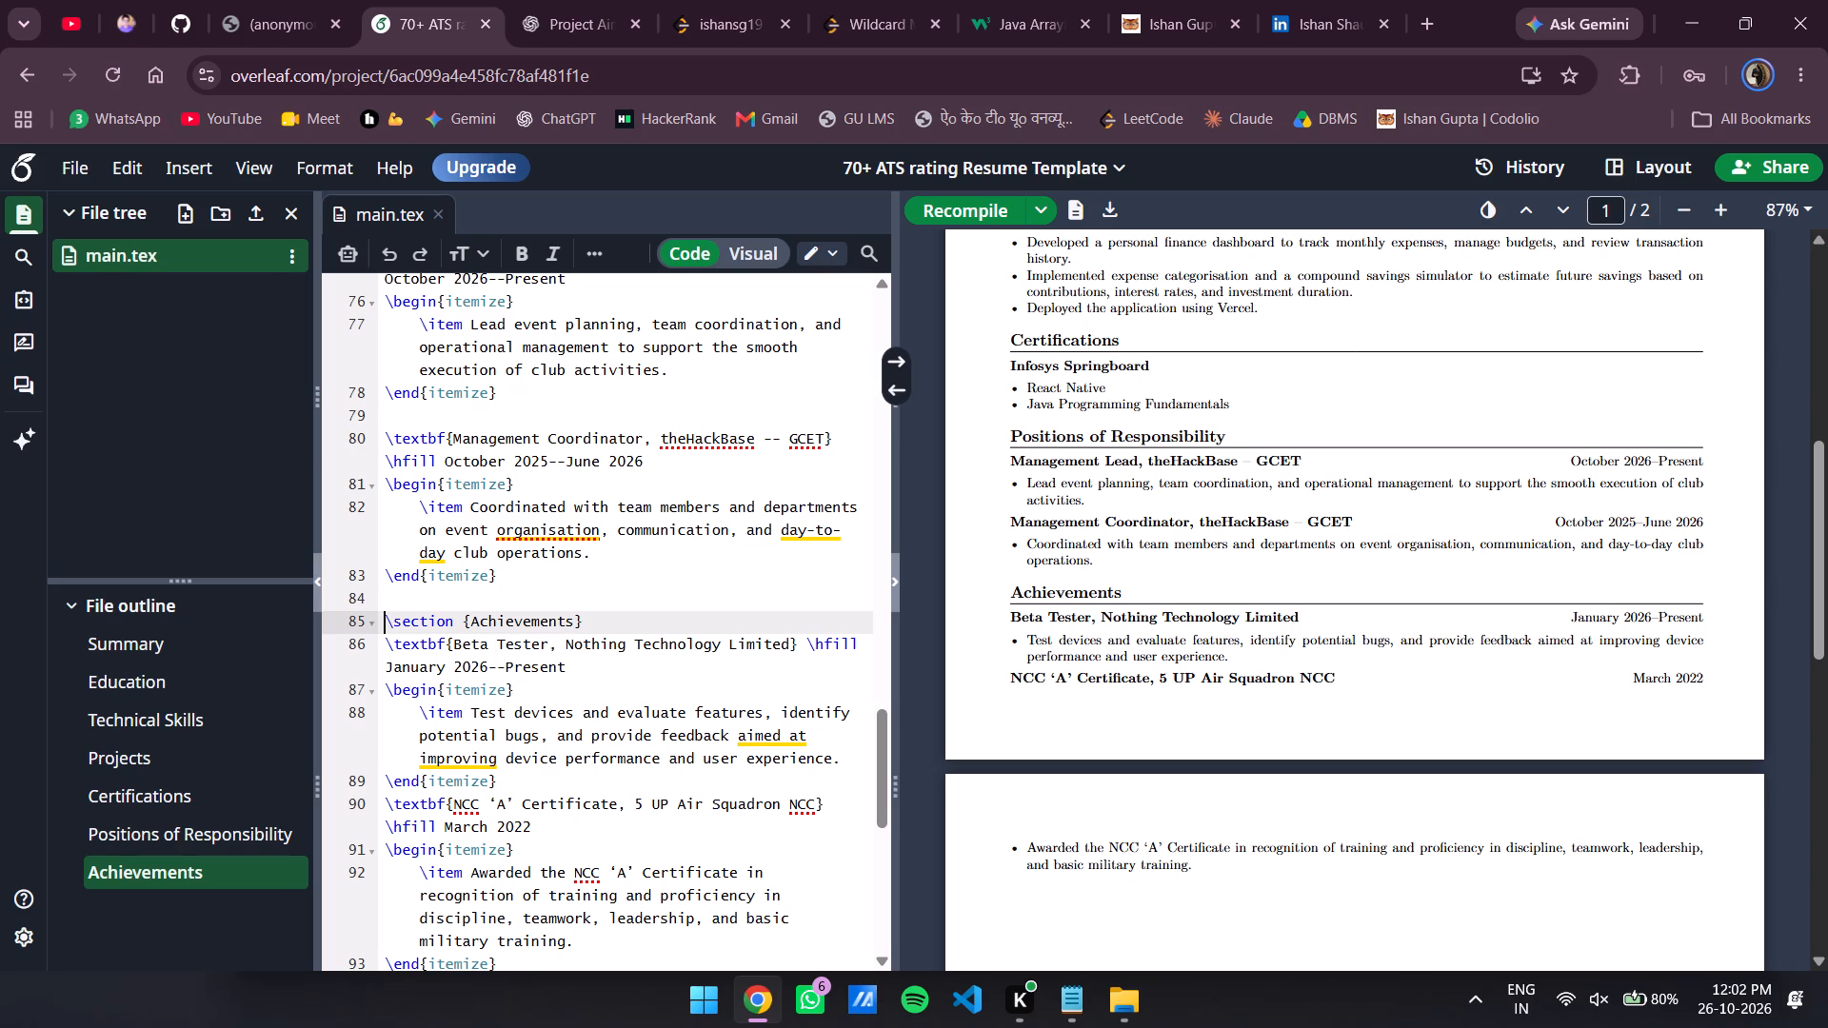
scroll(1180, 690, "up", 2)
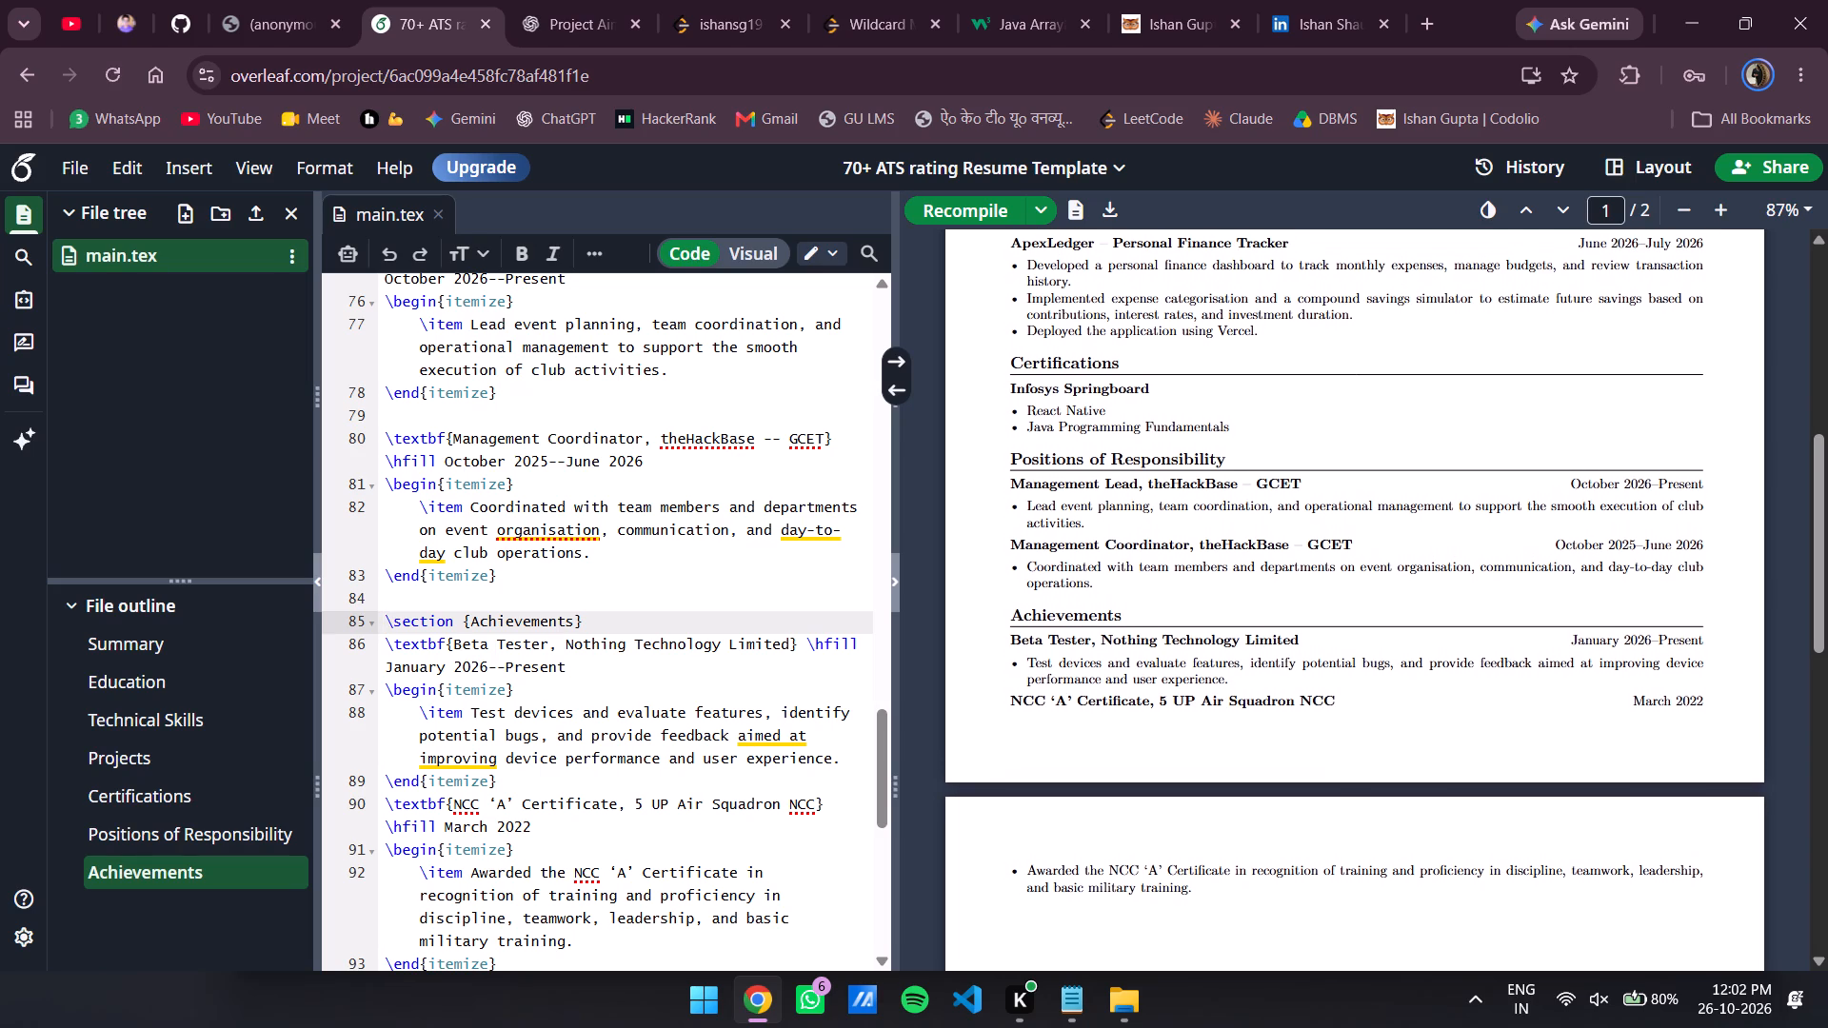
scroll(1180, 690, "up", 3)
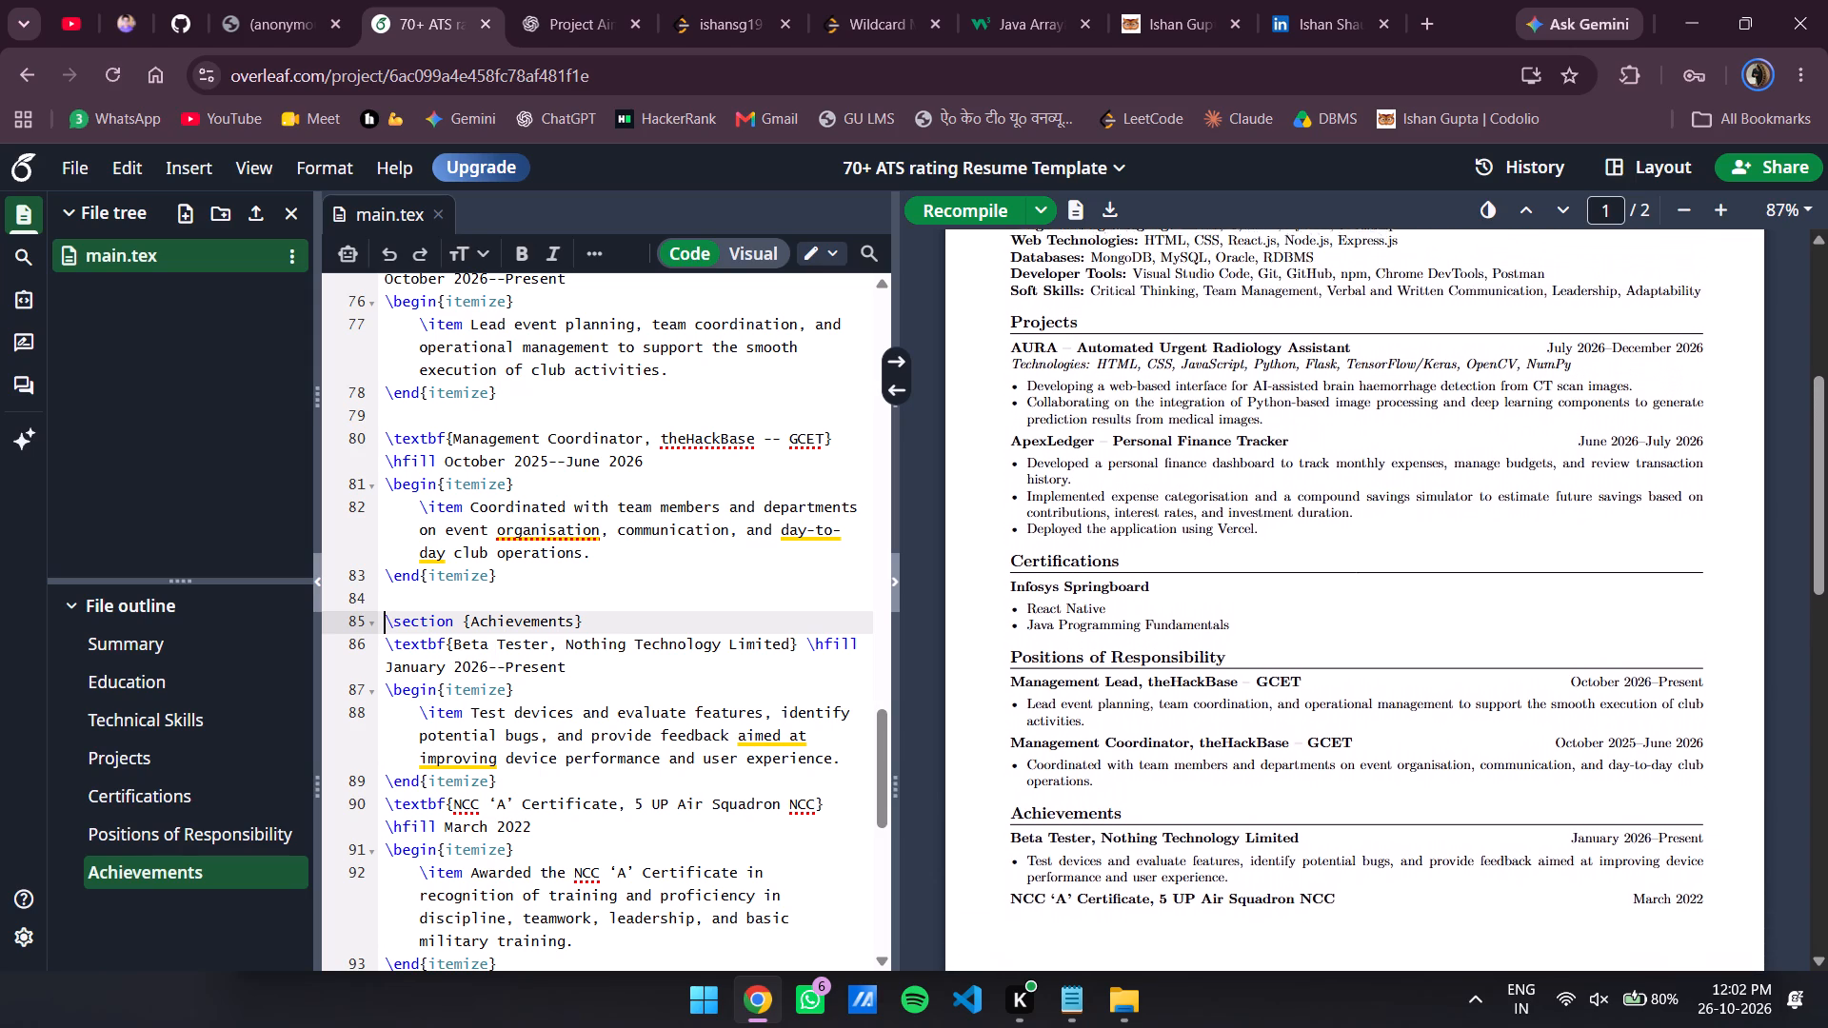
scroll(1180, 690, "up", 2)
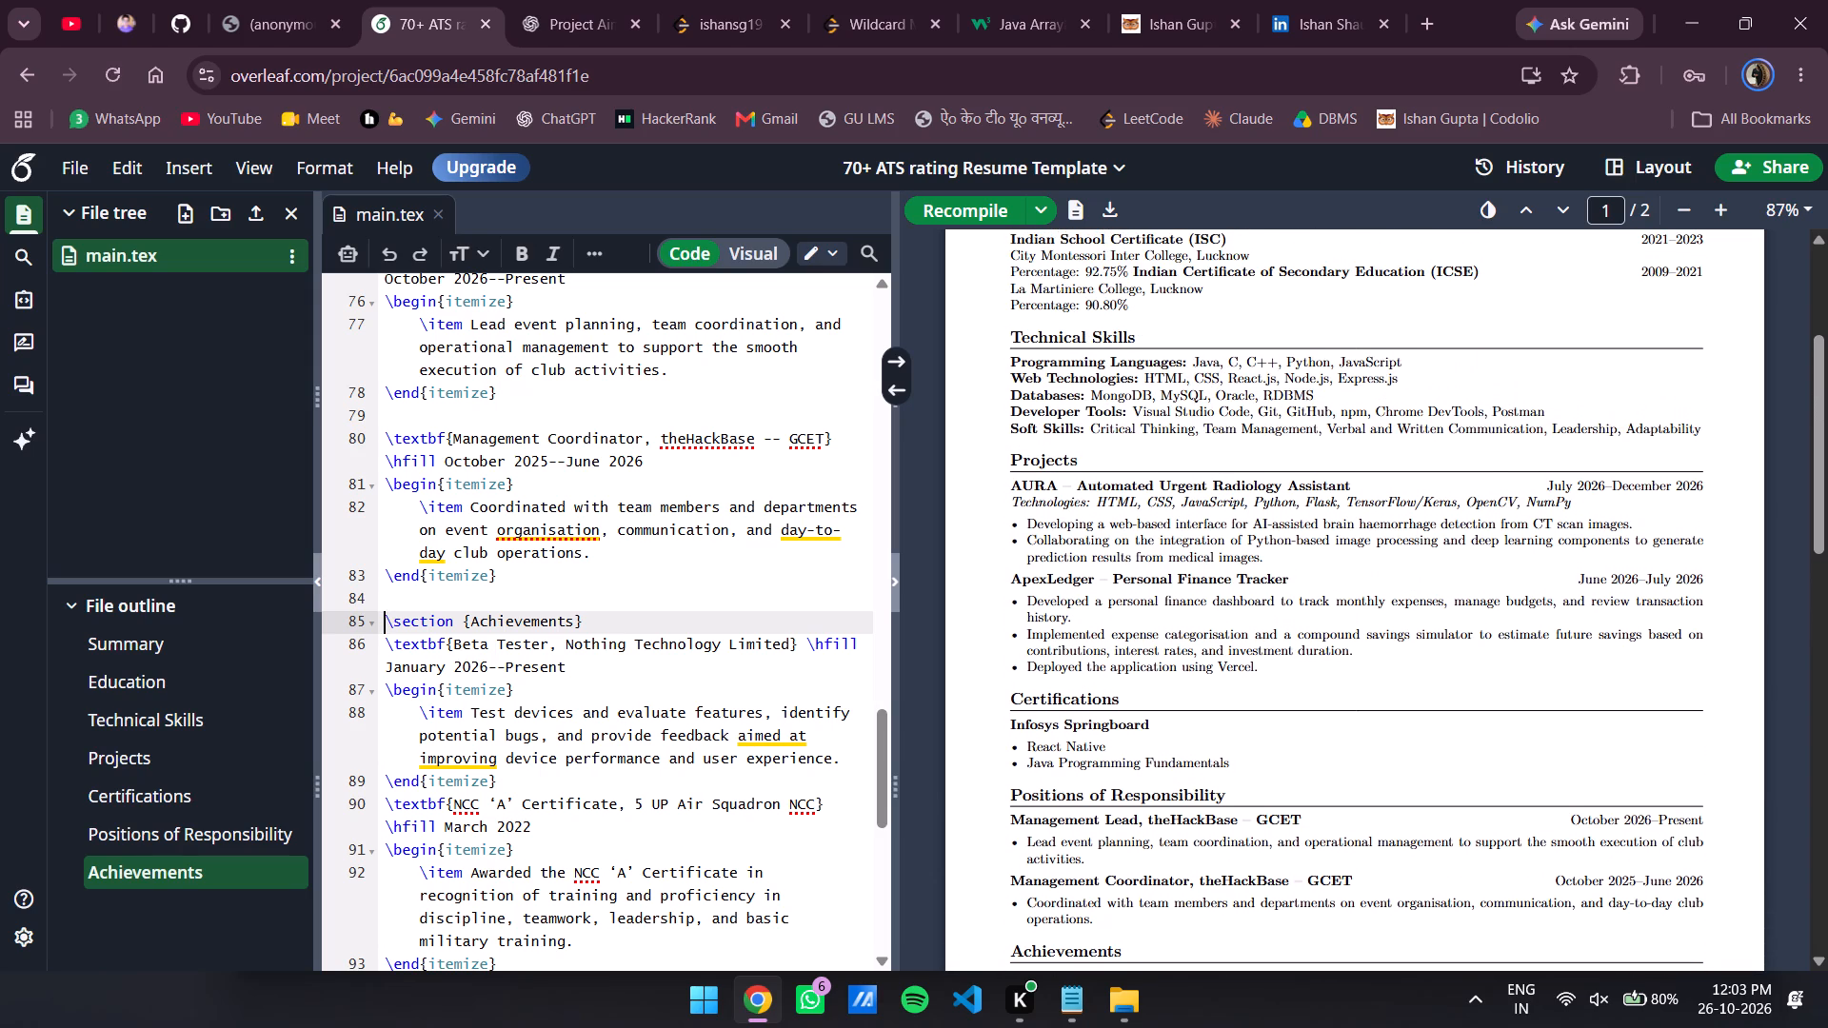
Delete the whole Soft Skills line, including its empty line, from the Technical Skills section.
scroll(663, 622, "up", 7)
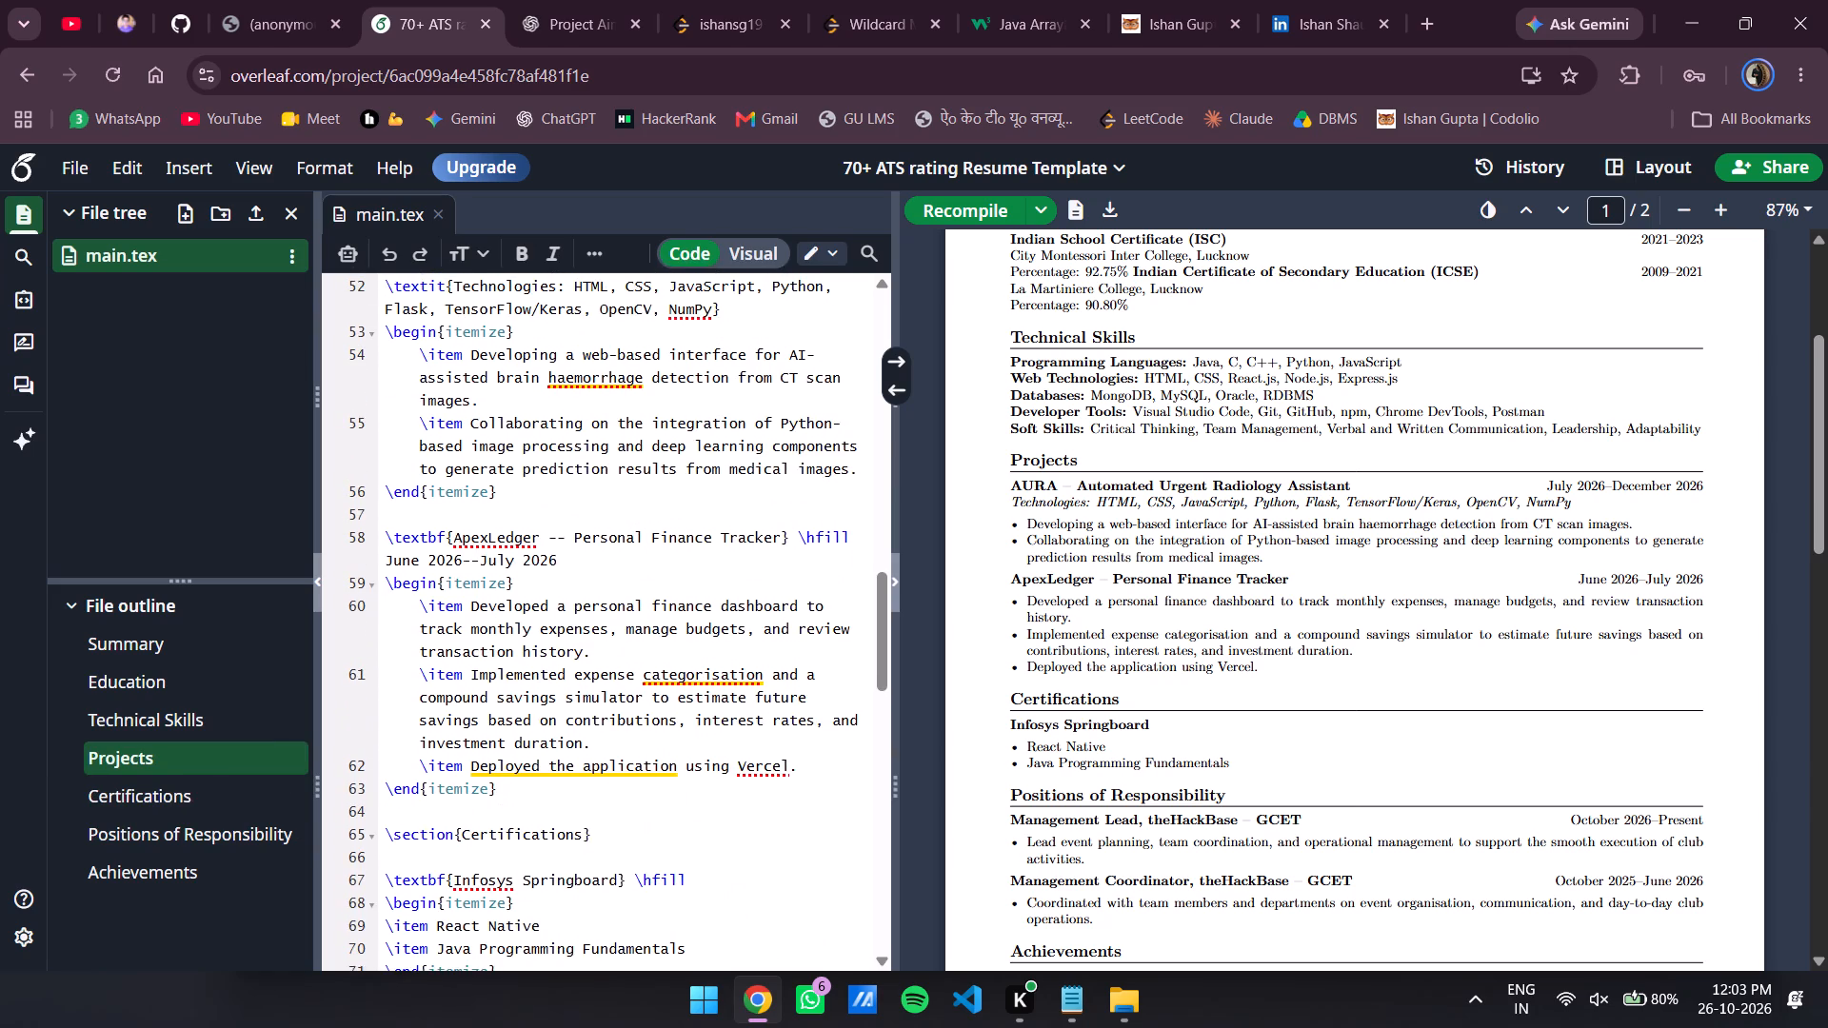
scroll(663, 622, "up", 5)
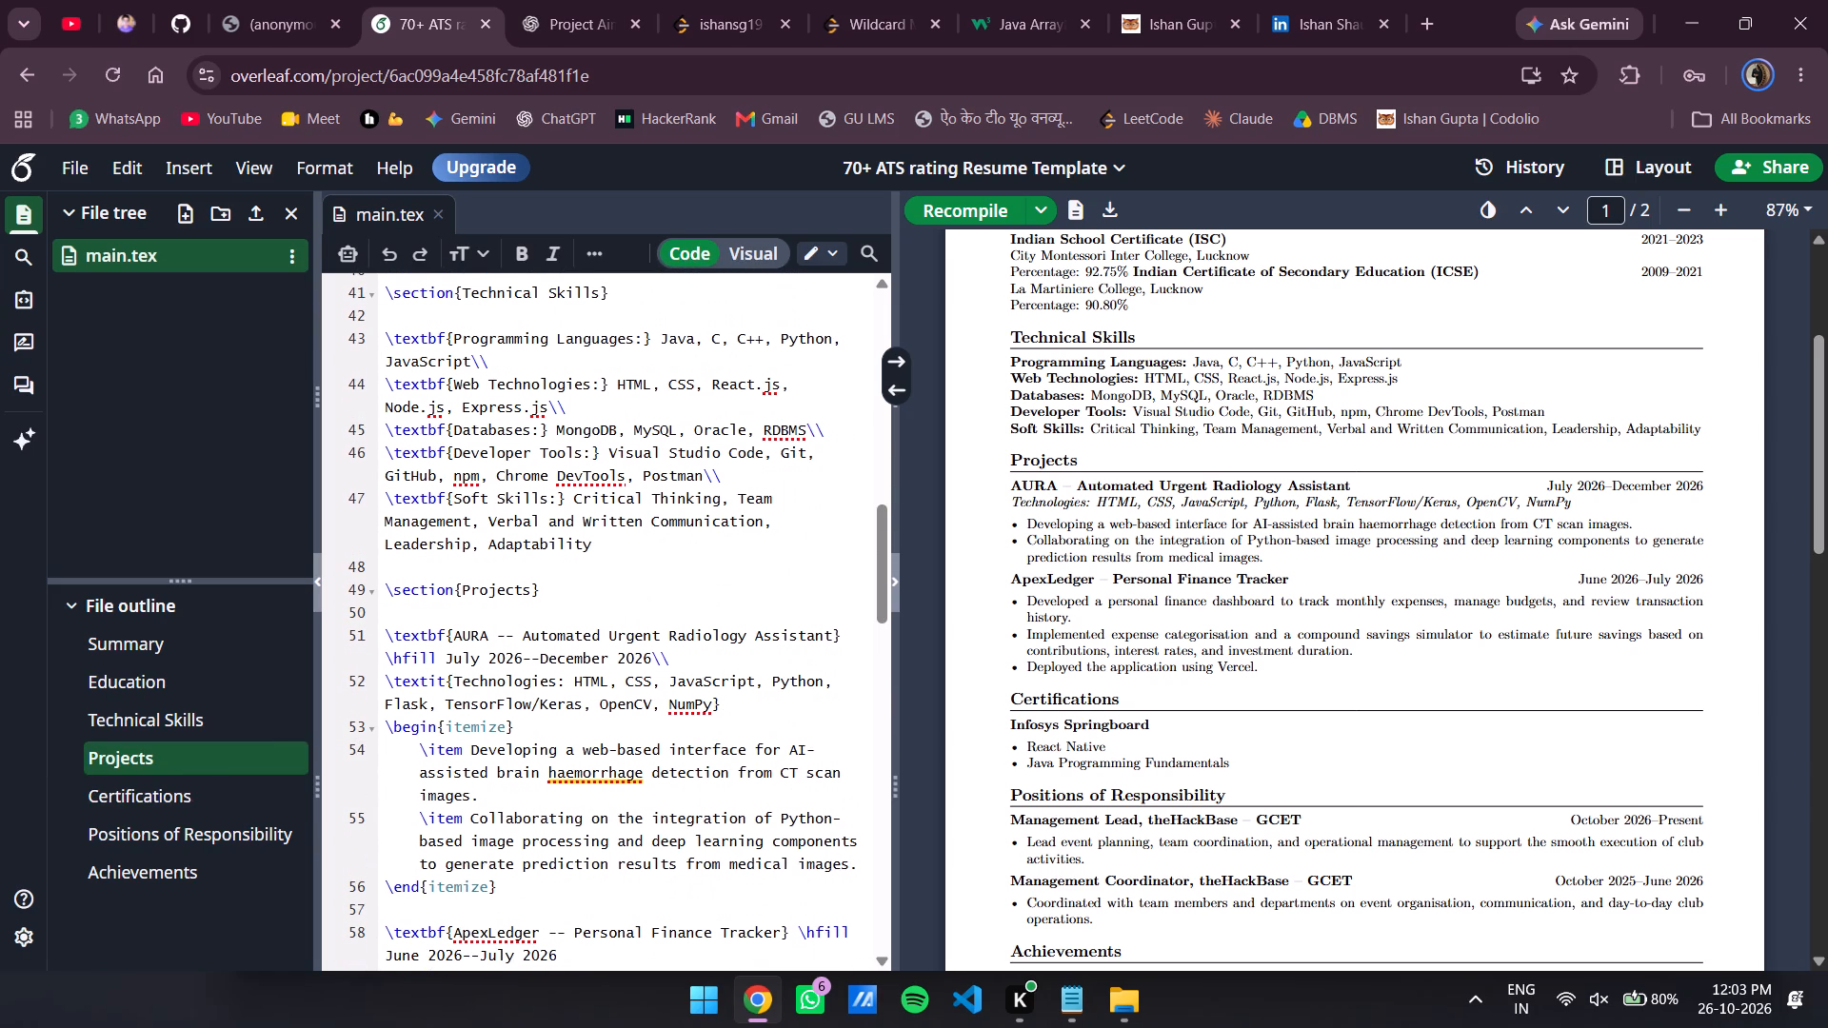
left_click_drag(598, 553, 387, 496)
key("BackSpace")
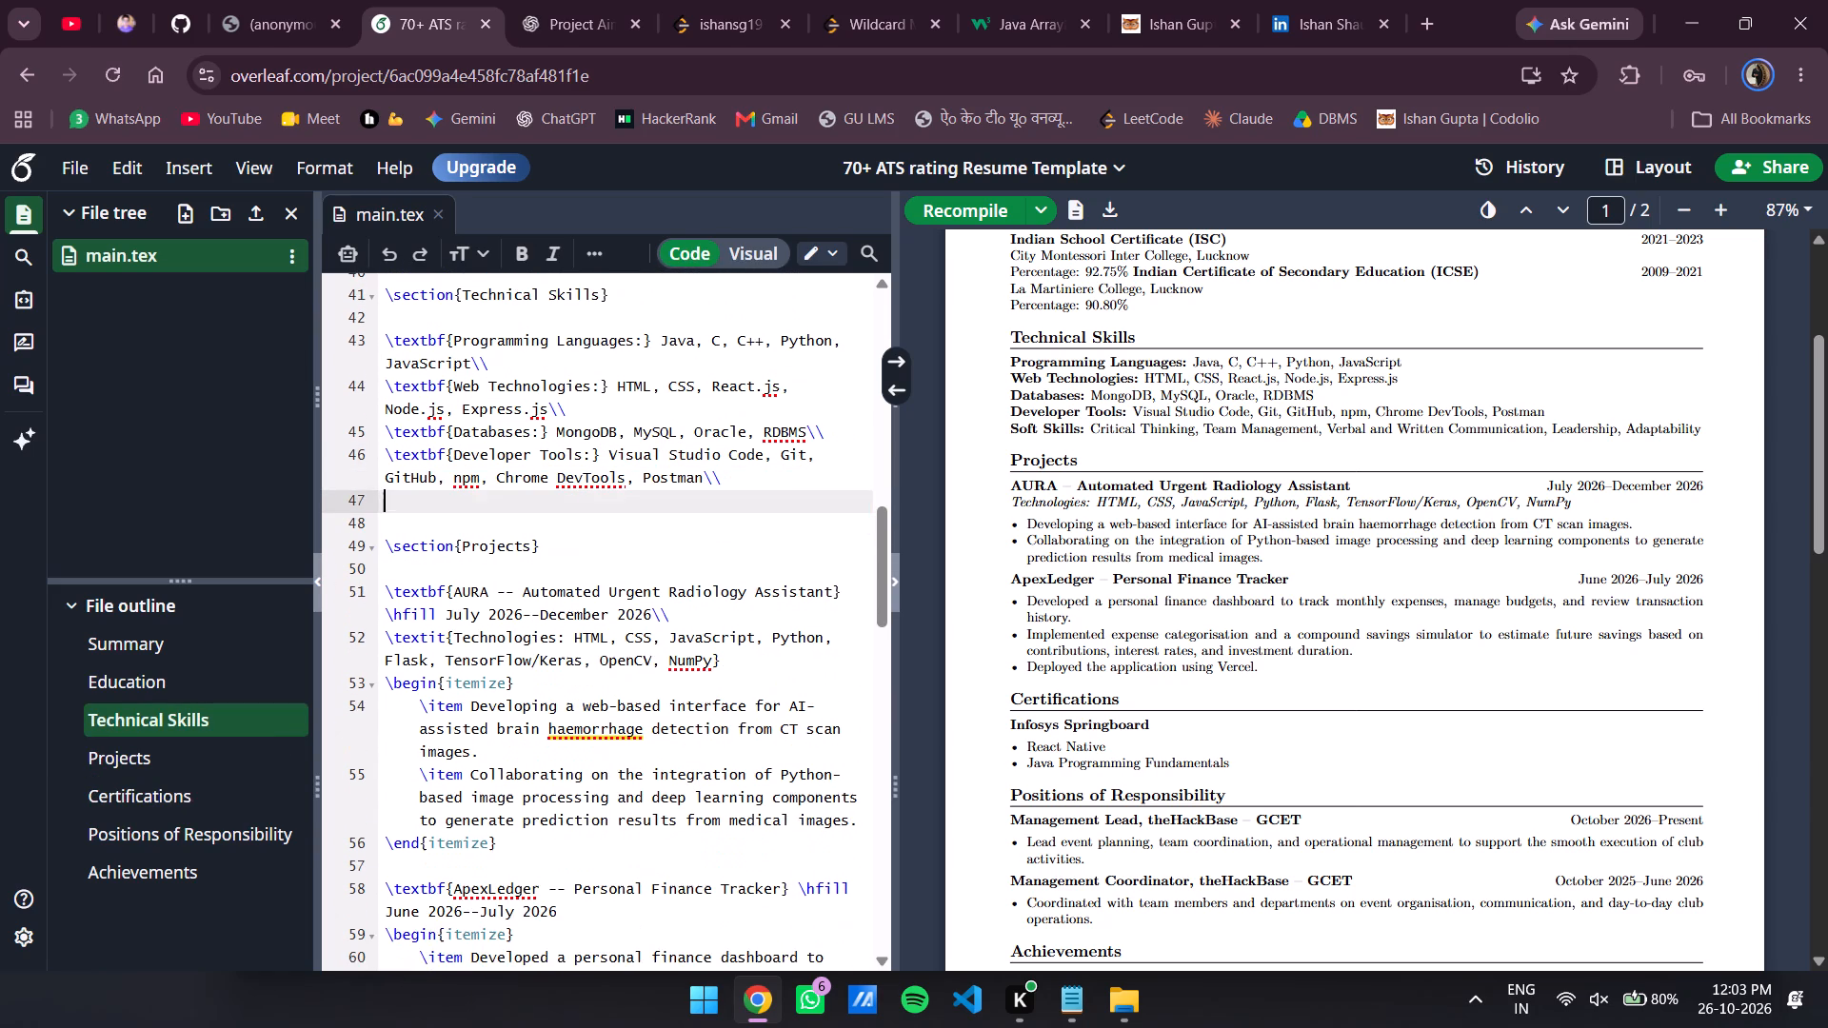
key("BackSpace")
Recompile the resume and check the Technical Skills spacing and where the Achievements section breaks across pages.
left_click(969, 201)
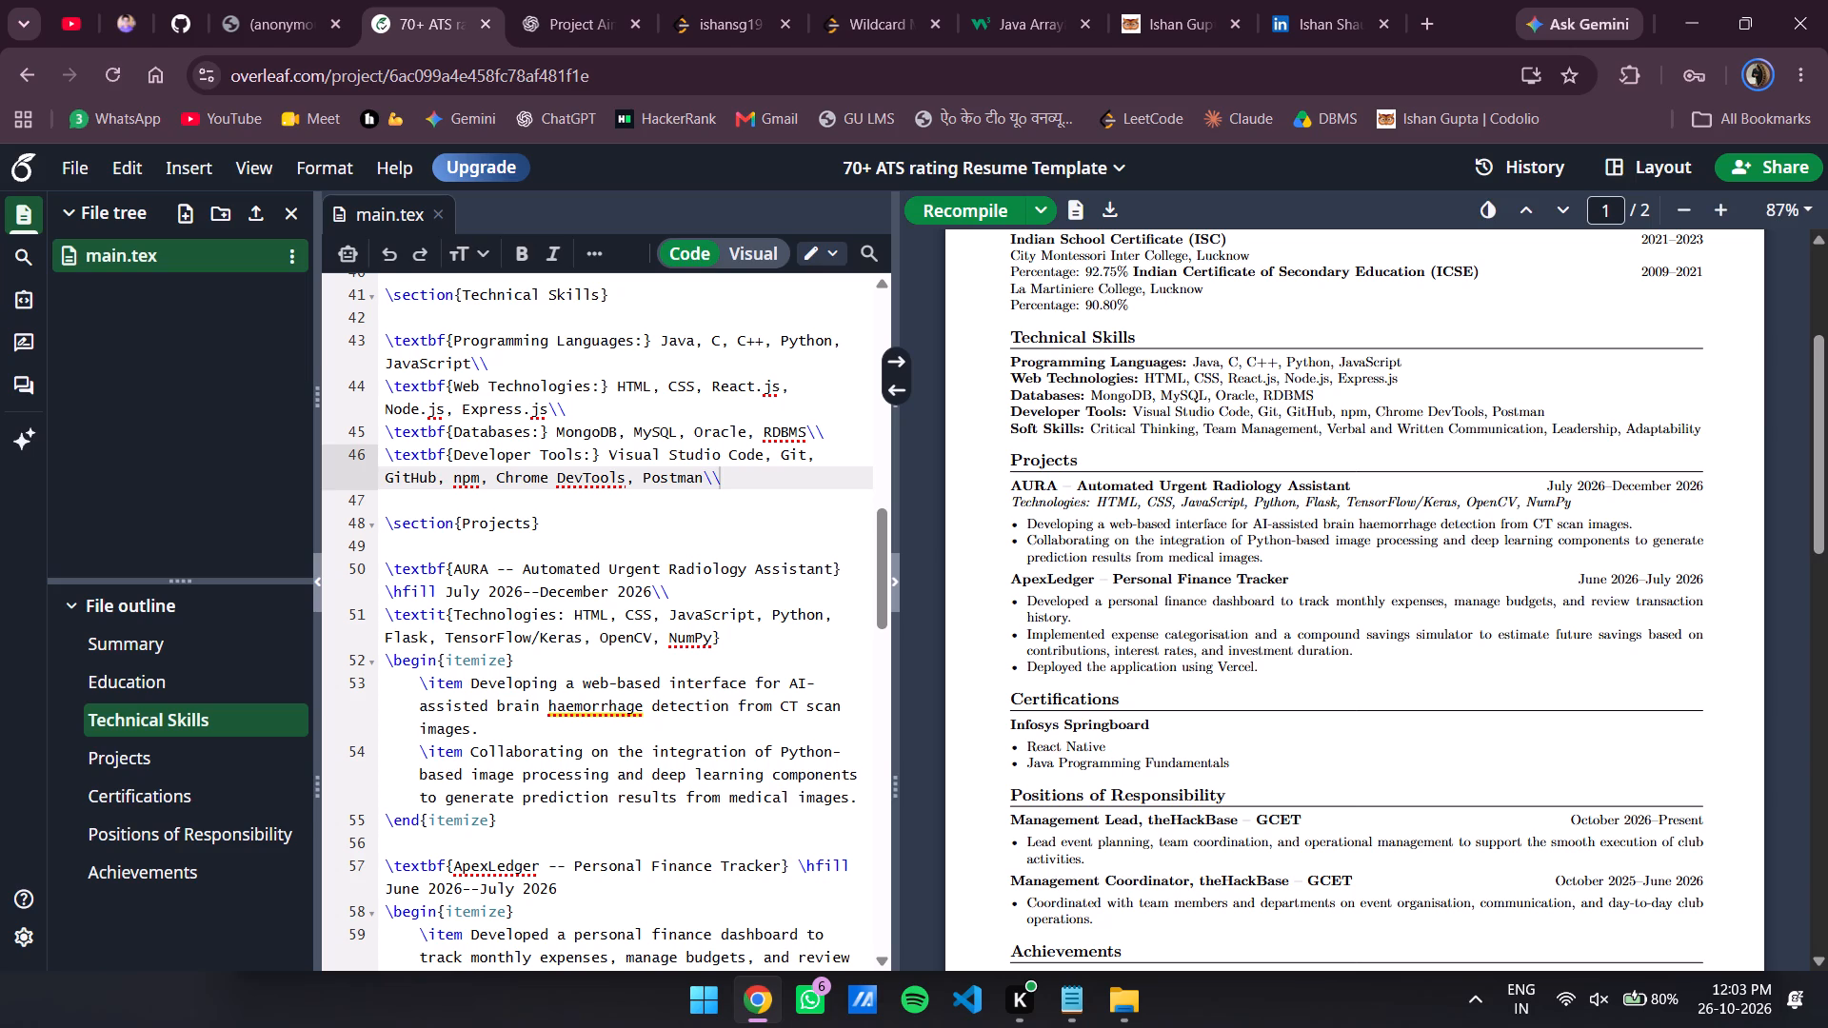
scroll(1363, 597, "down", 5)
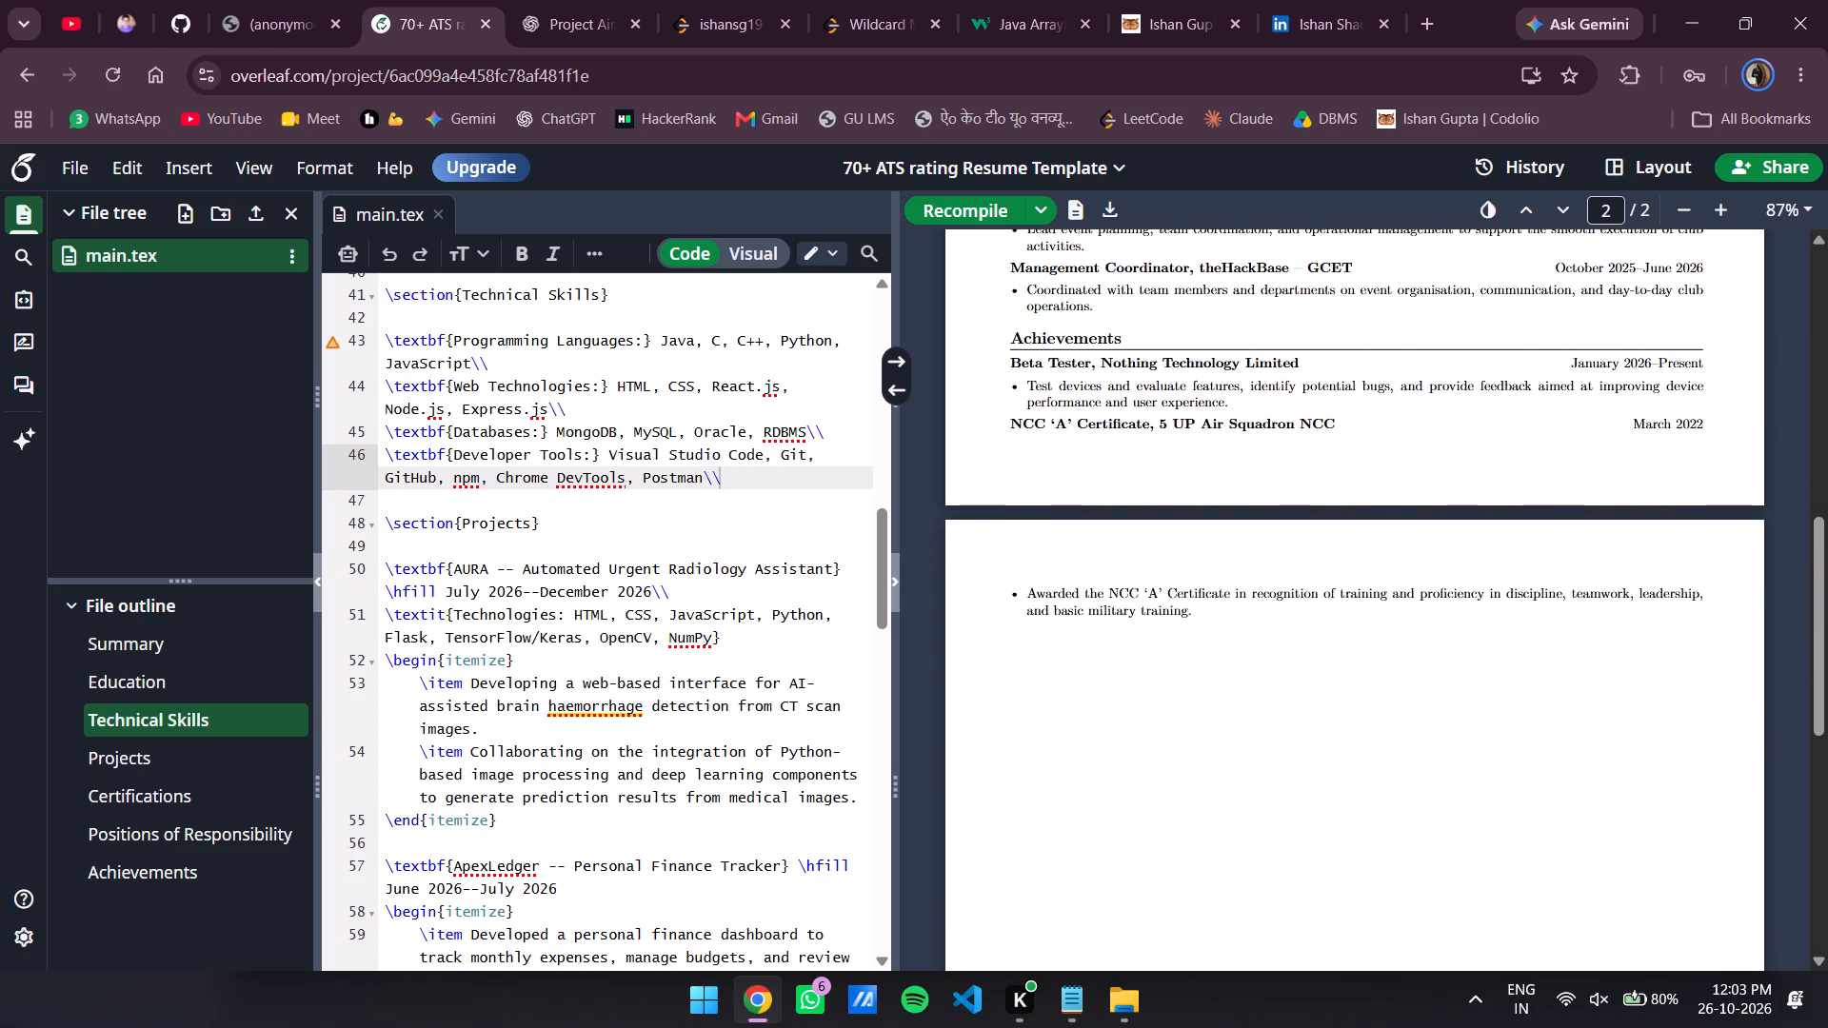
scroll(1363, 597, "up", 6)
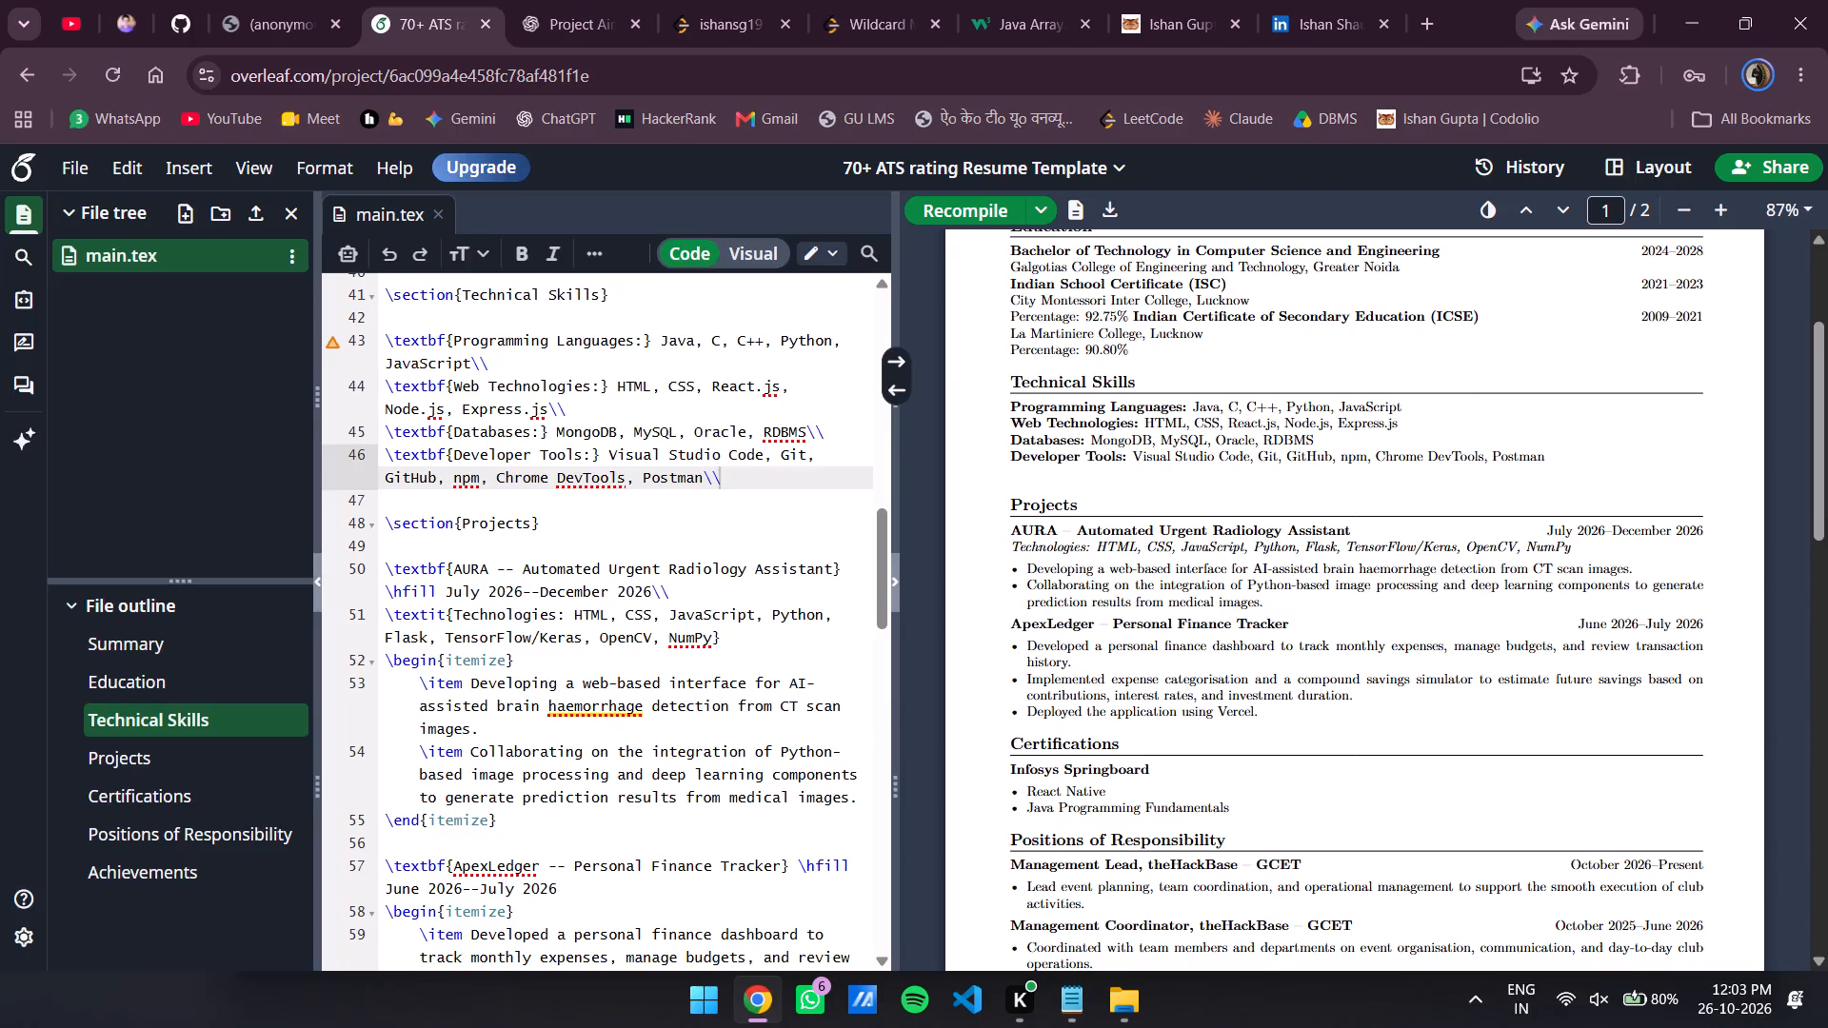
scroll(1407, 444, "up", 4)
scroll(1407, 444, "down", 5)
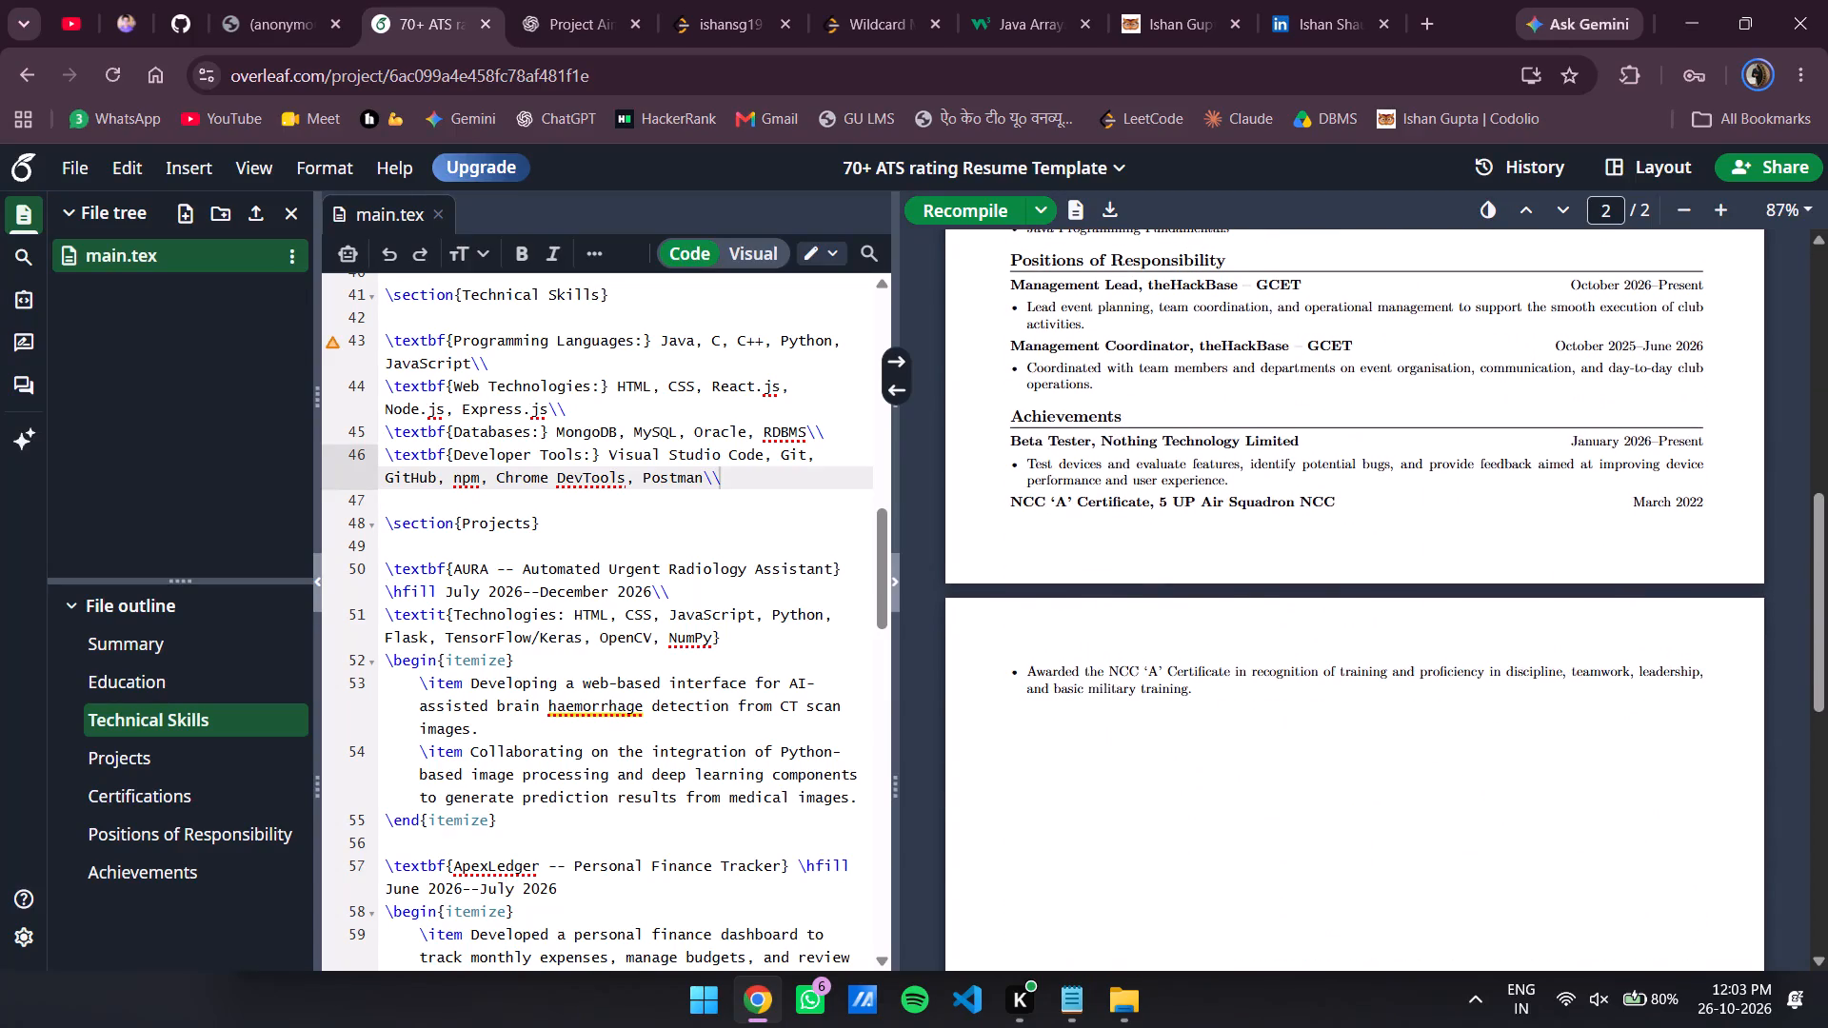
scroll(1305, 494, "up", 5)
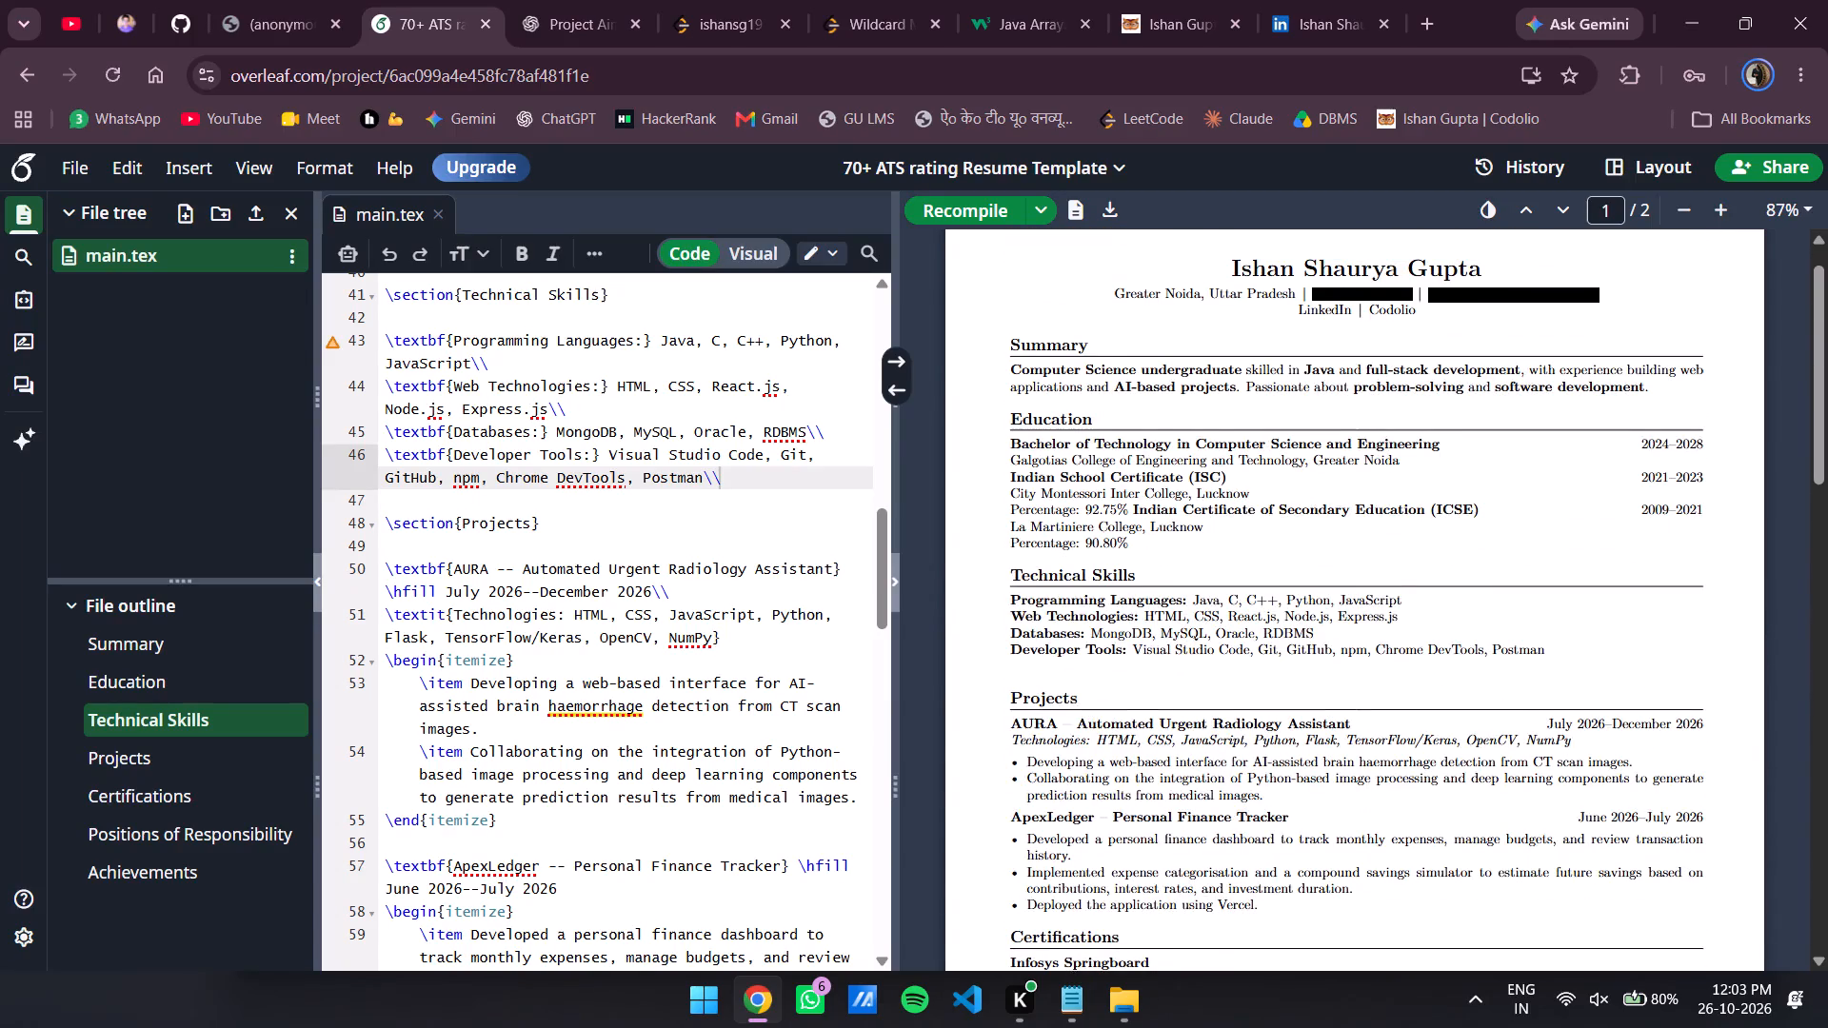
Remove the trailing \\ line break after Postman on the Developer Tools line in Technical Skills.
left_click(575, 511)
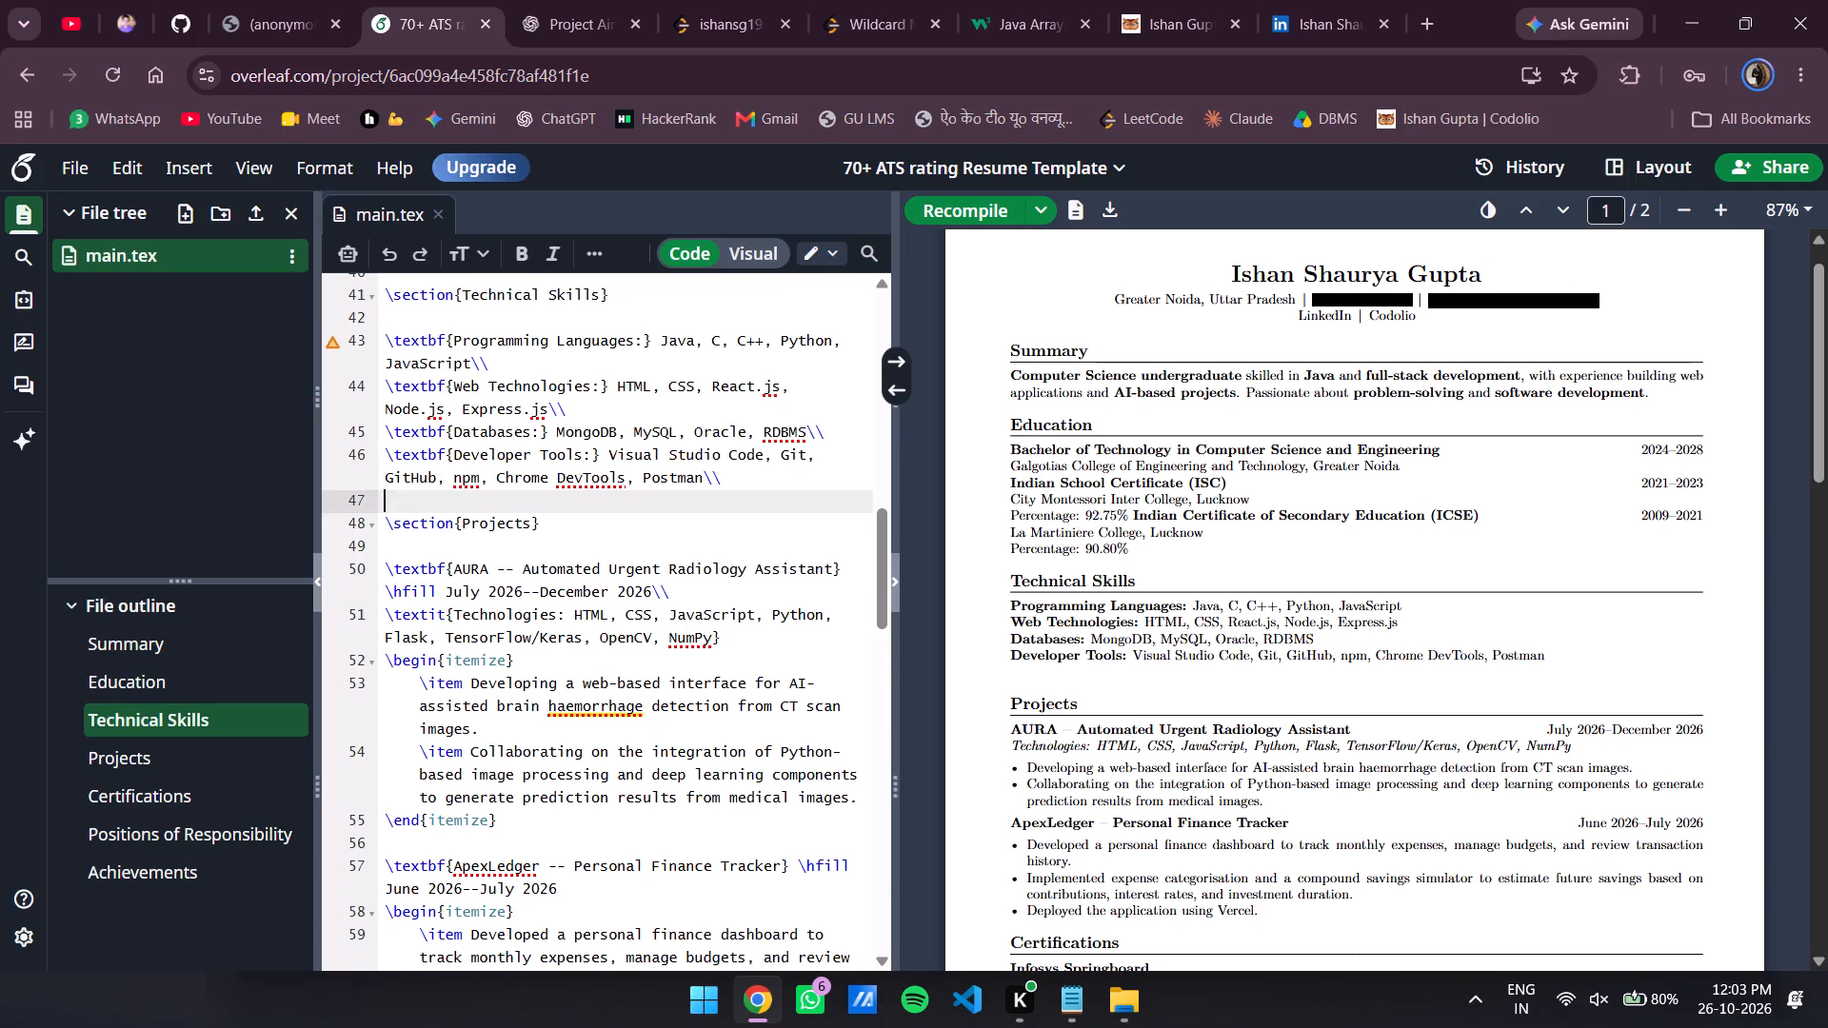
key("Up")
key("Right")
key("Right")
key("Right")
key("Right")
key("Right")
key("Right")
key("Right")
key("Right")
key("Right")
key("Right")
key("Right")
key("Right")
key("Right")
key("Right")
key("Right")
key("Right")
key("Right")
key("Right")
key("Right")
key("Right")
key("Right")
key("Right")
key("Right")
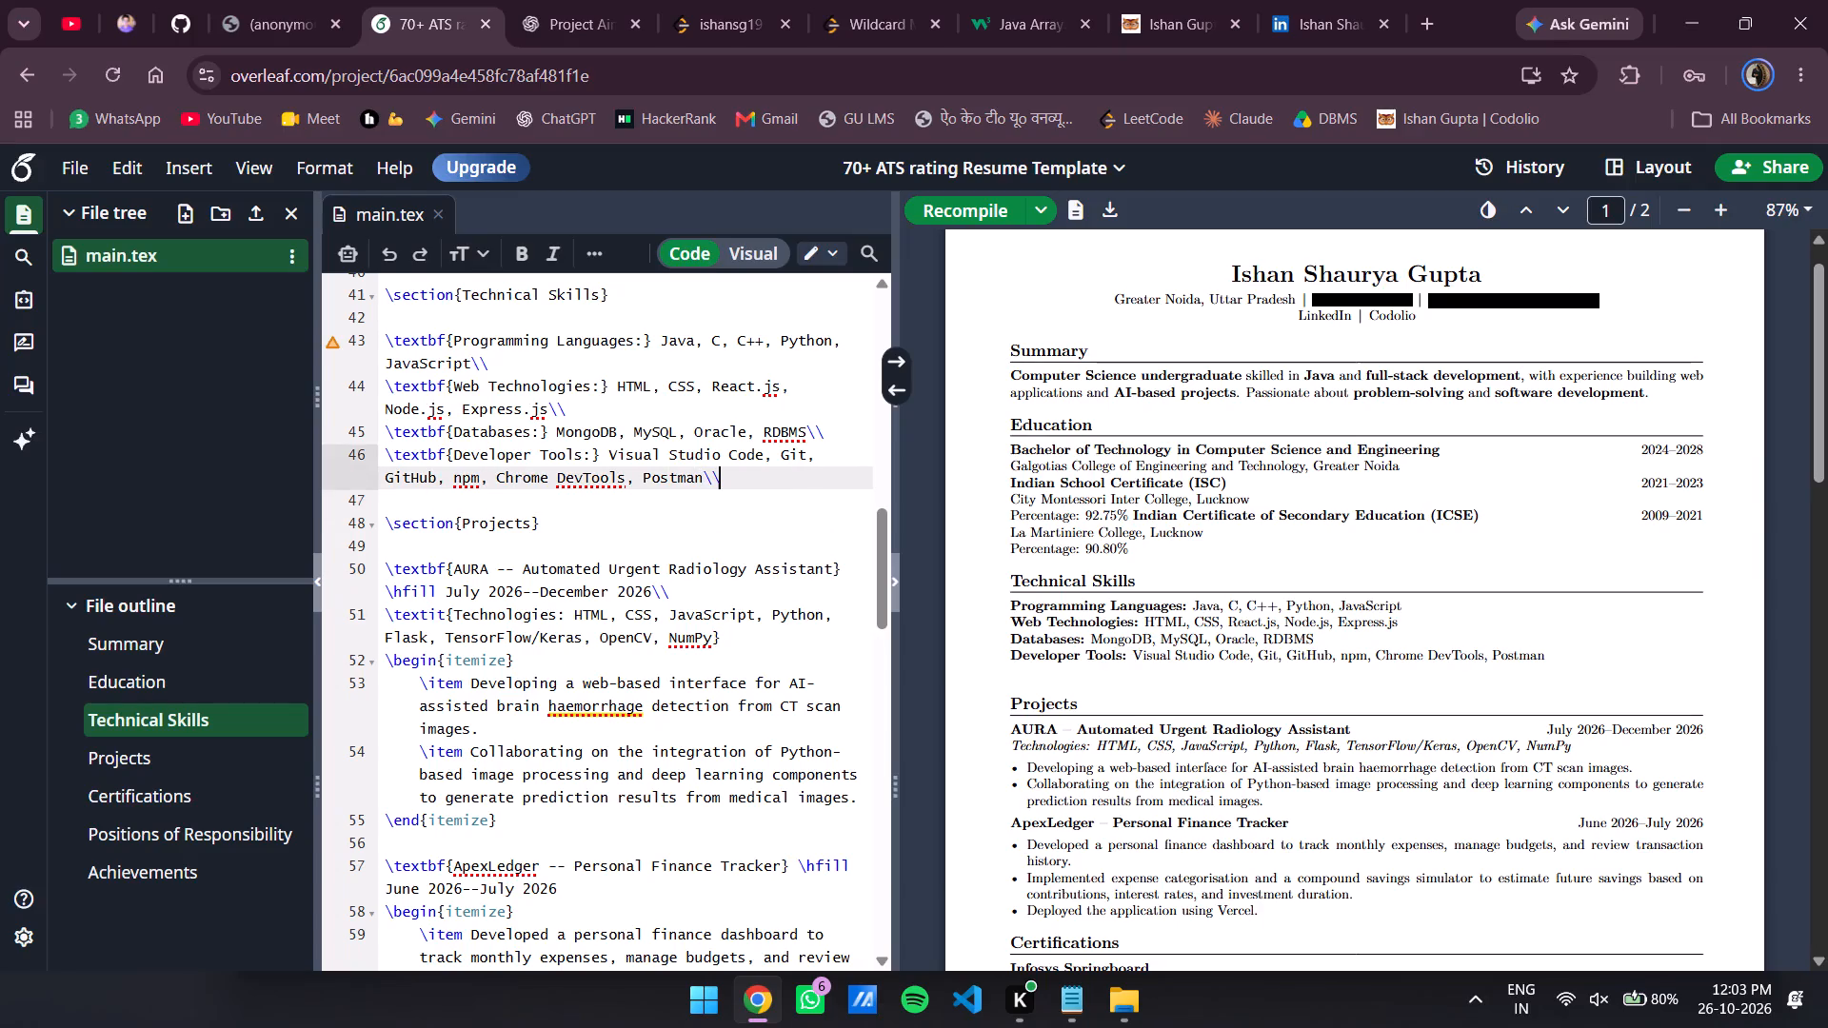
key("BackSpace")
key("BackSpace")
Recompile the resume and check the page layout from the Achievements section back up to Education.
left_click(947, 223)
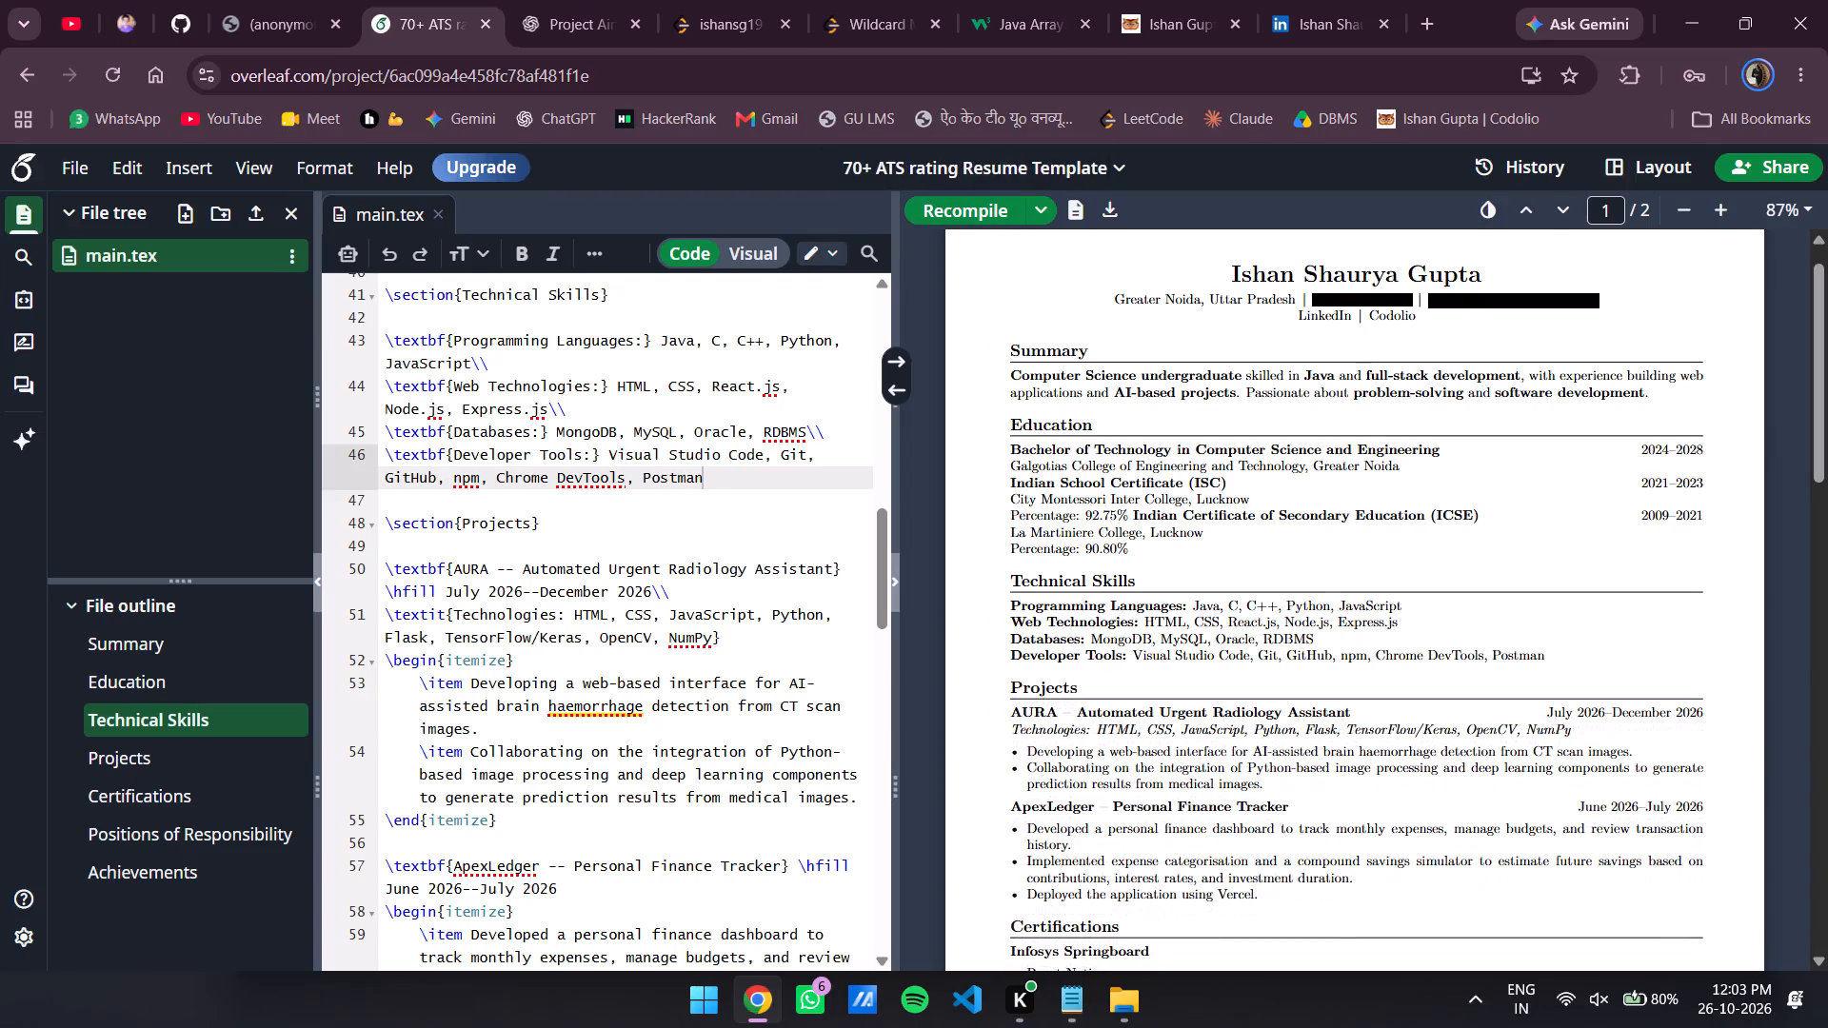
scroll(1365, 556, "down", 5)
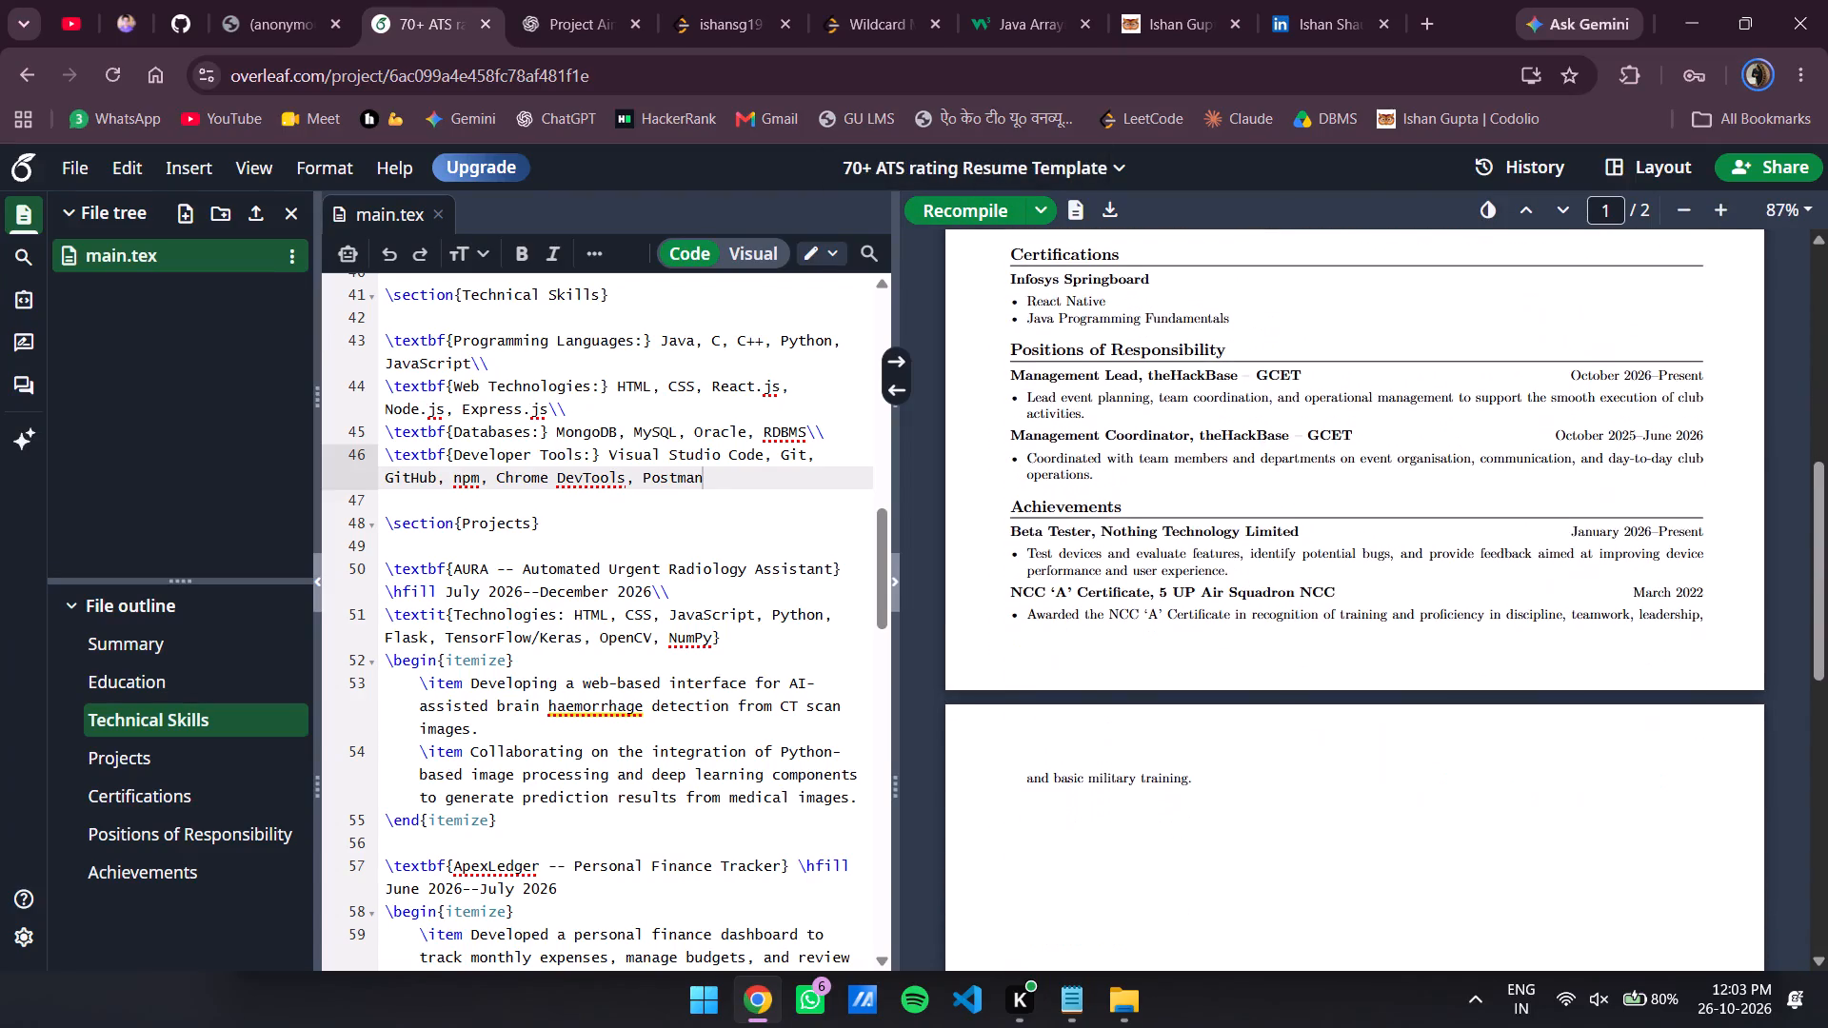
scroll(1365, 556, "up", 2)
scroll(1365, 556, "down", 2)
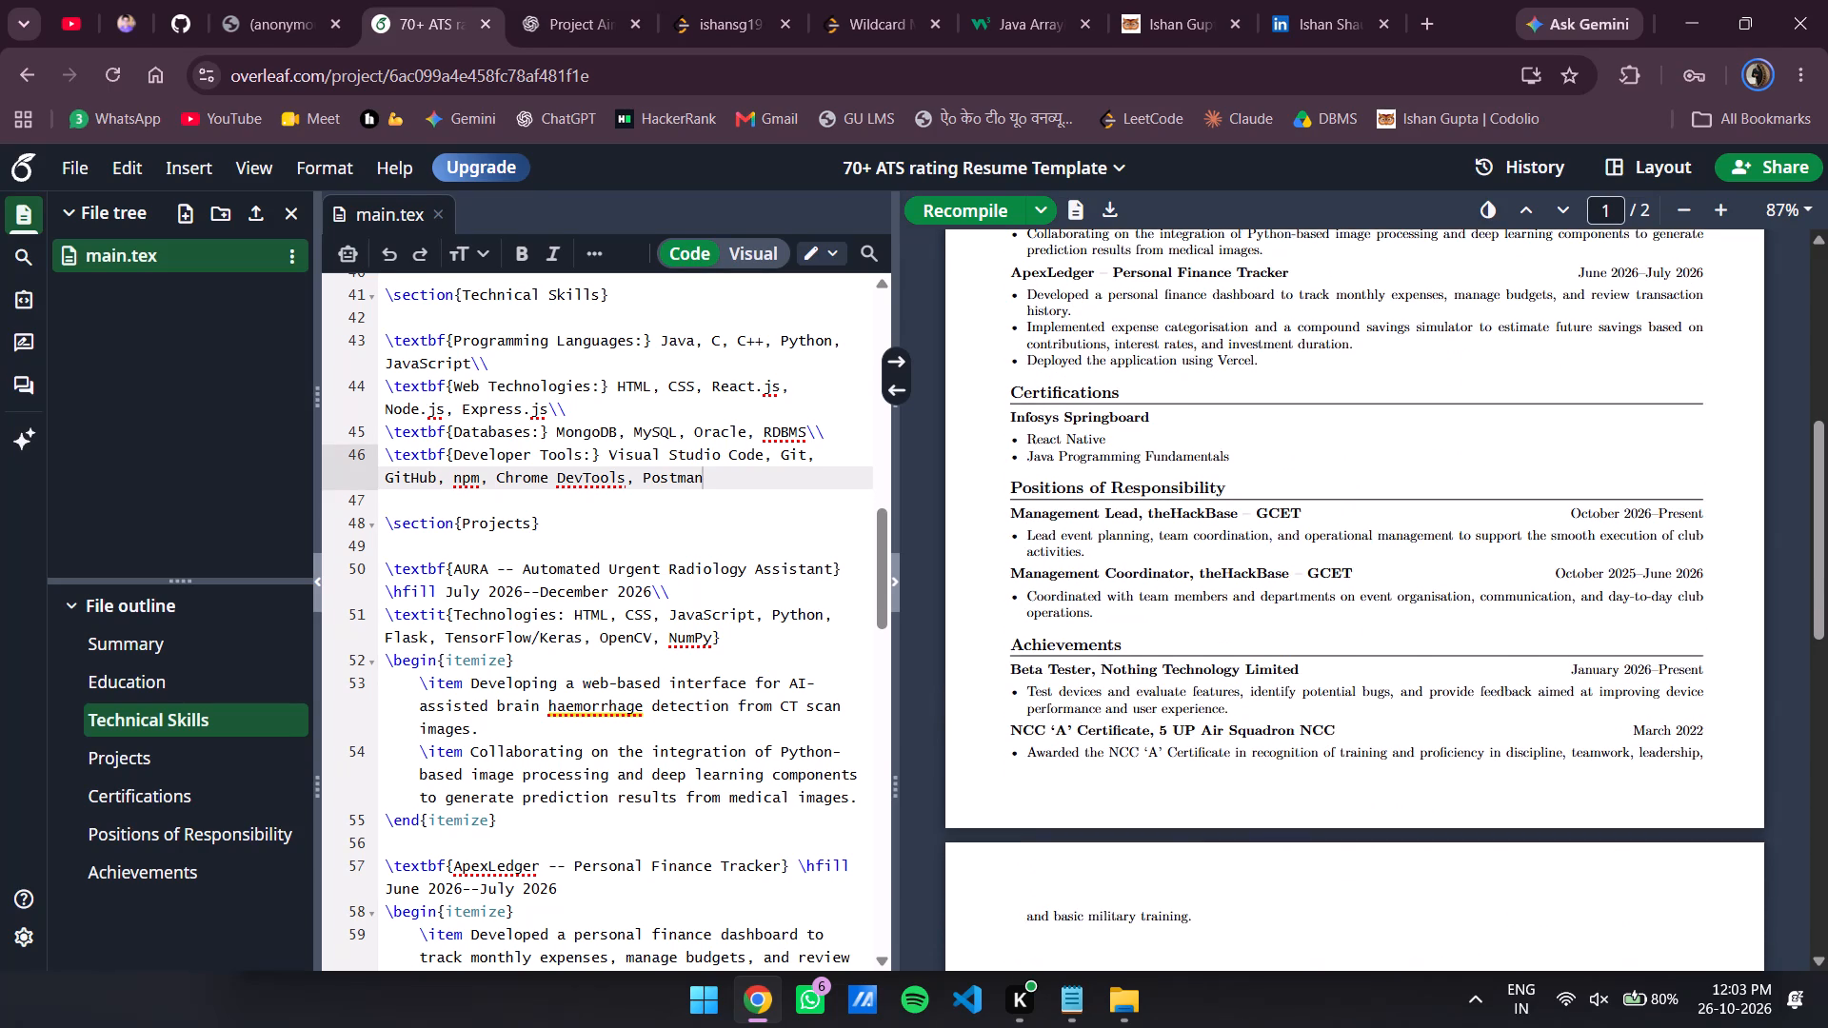
scroll(1365, 556, "up", 2)
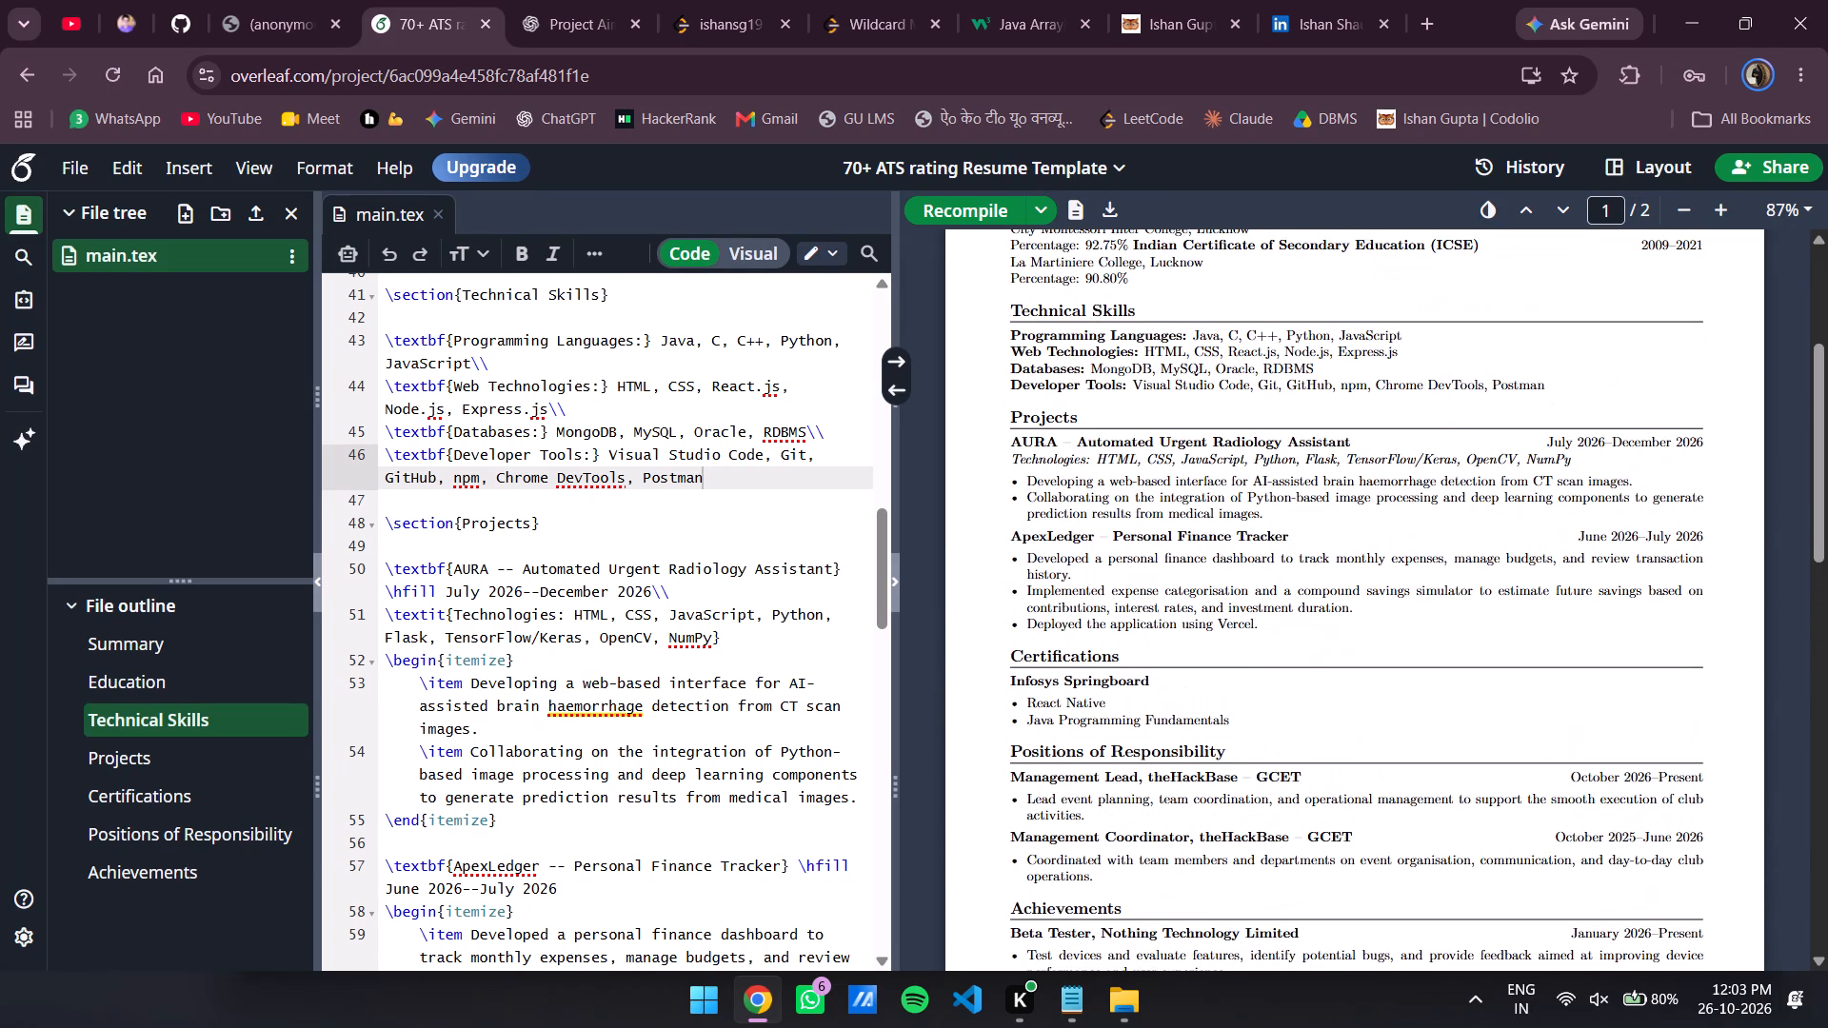
scroll(1365, 556, "up", 1)
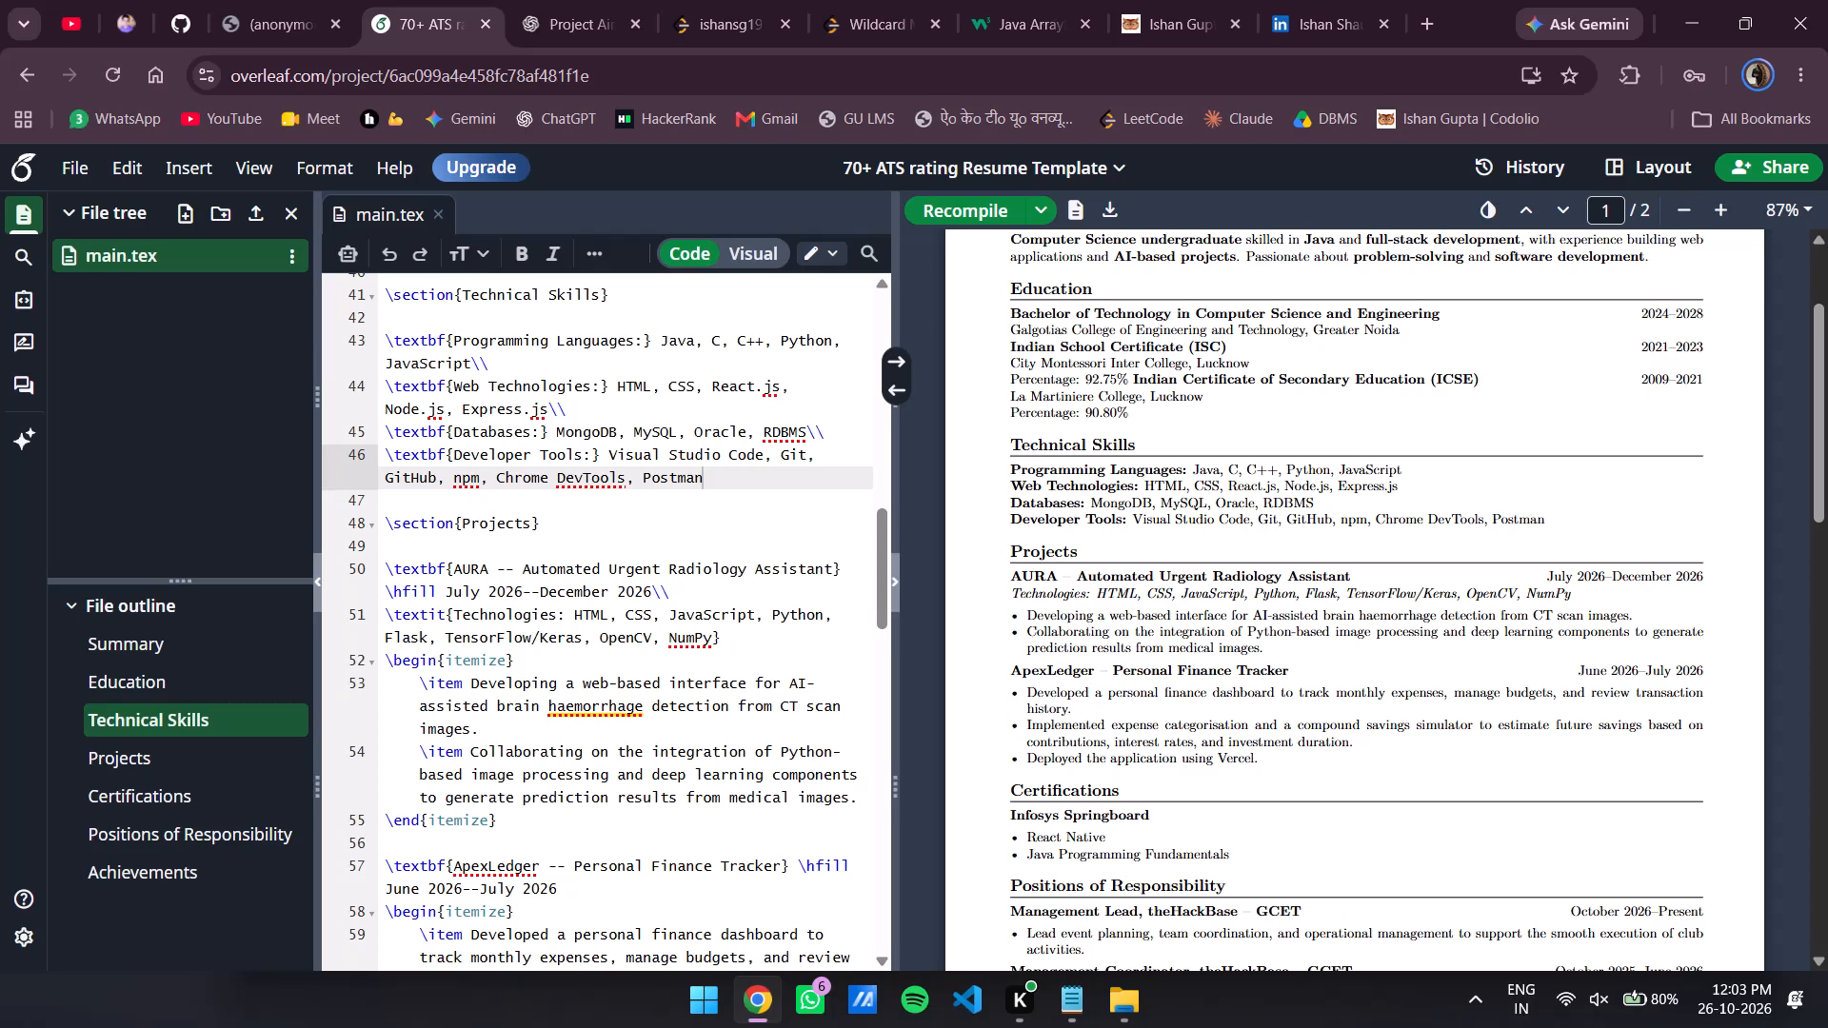
Add a \\ line break after the ISC percentage line in Education, recompile the resume and check the layout.
scroll(571, 580, "up", 3)
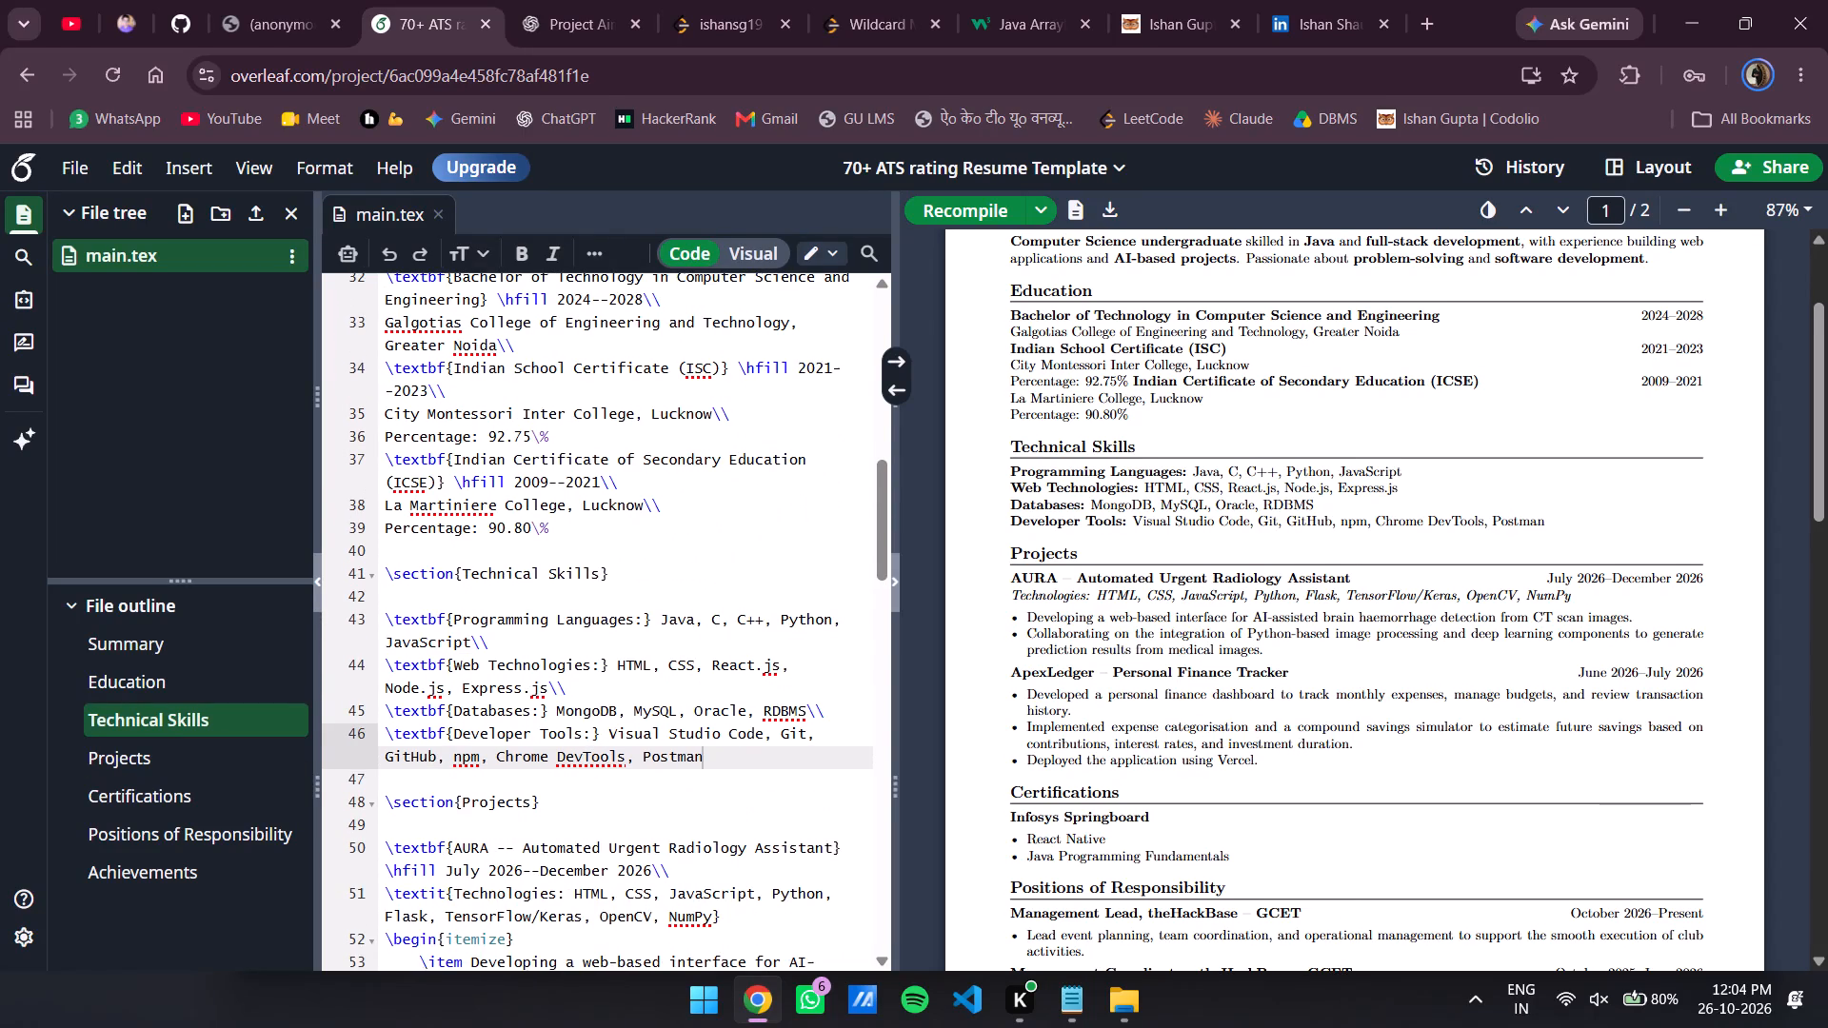
scroll(571, 580, "up", 1)
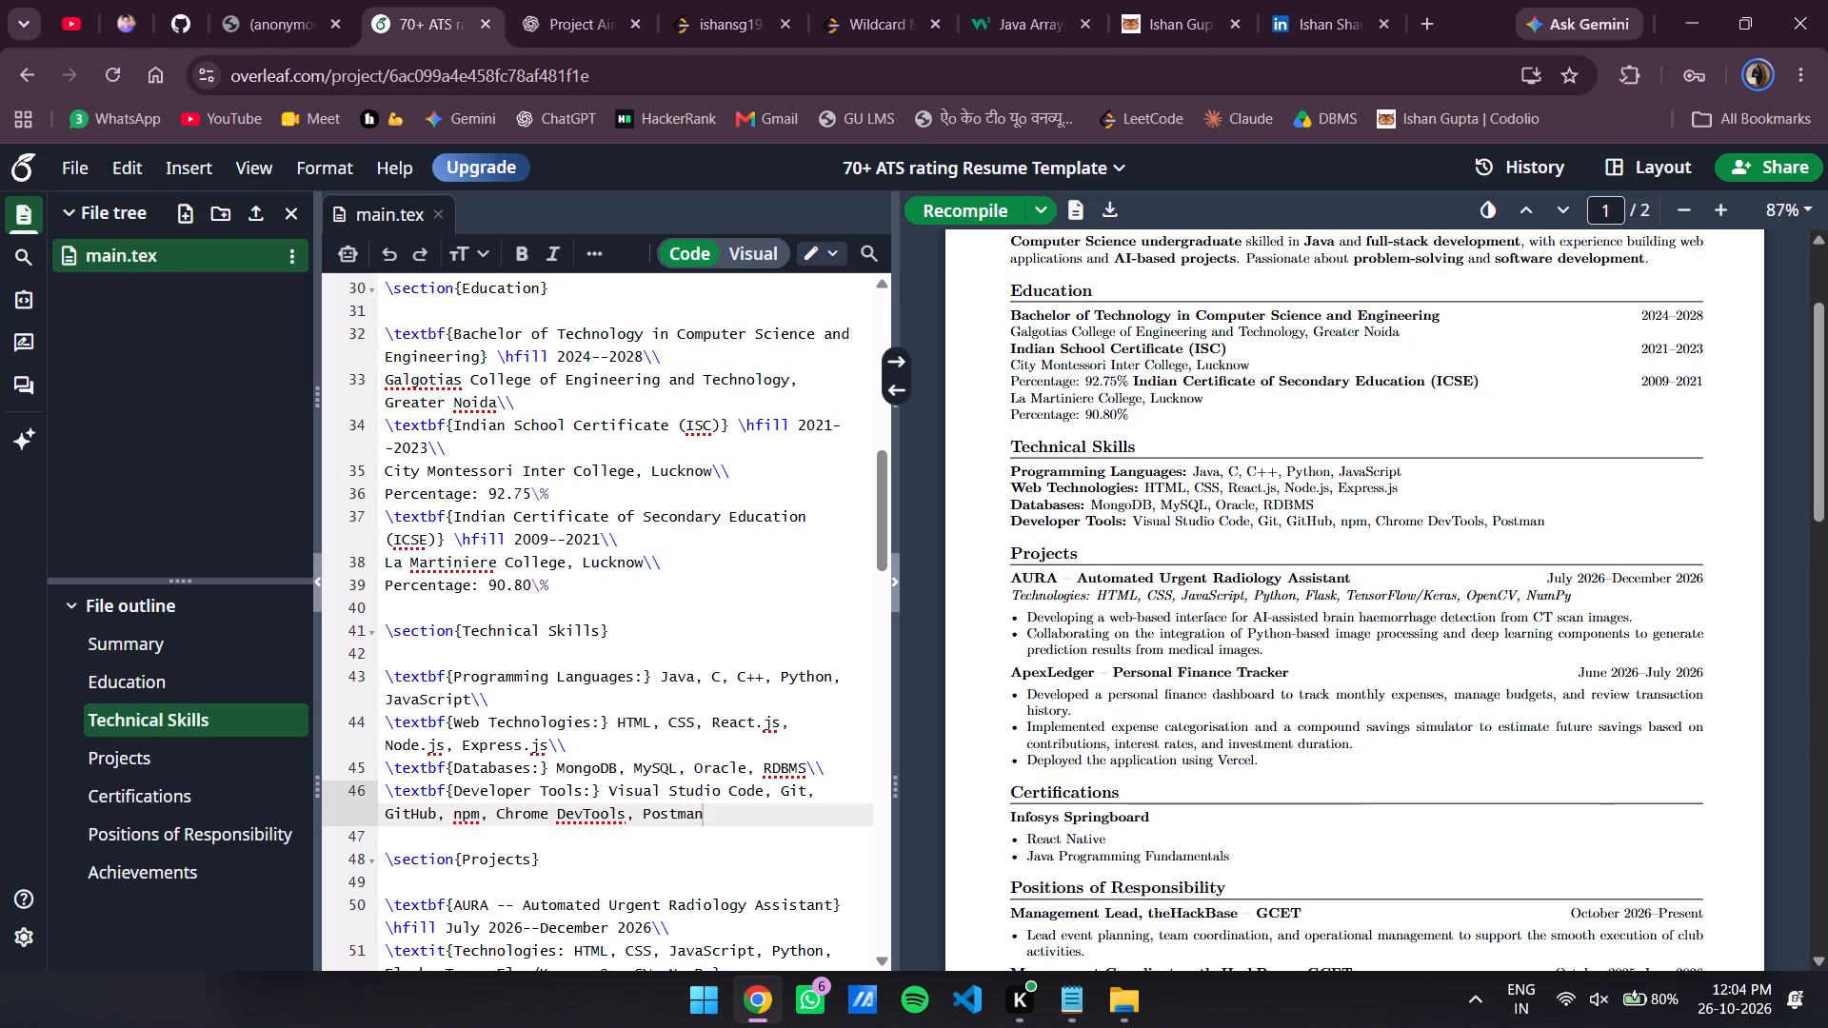
left_click(503, 535)
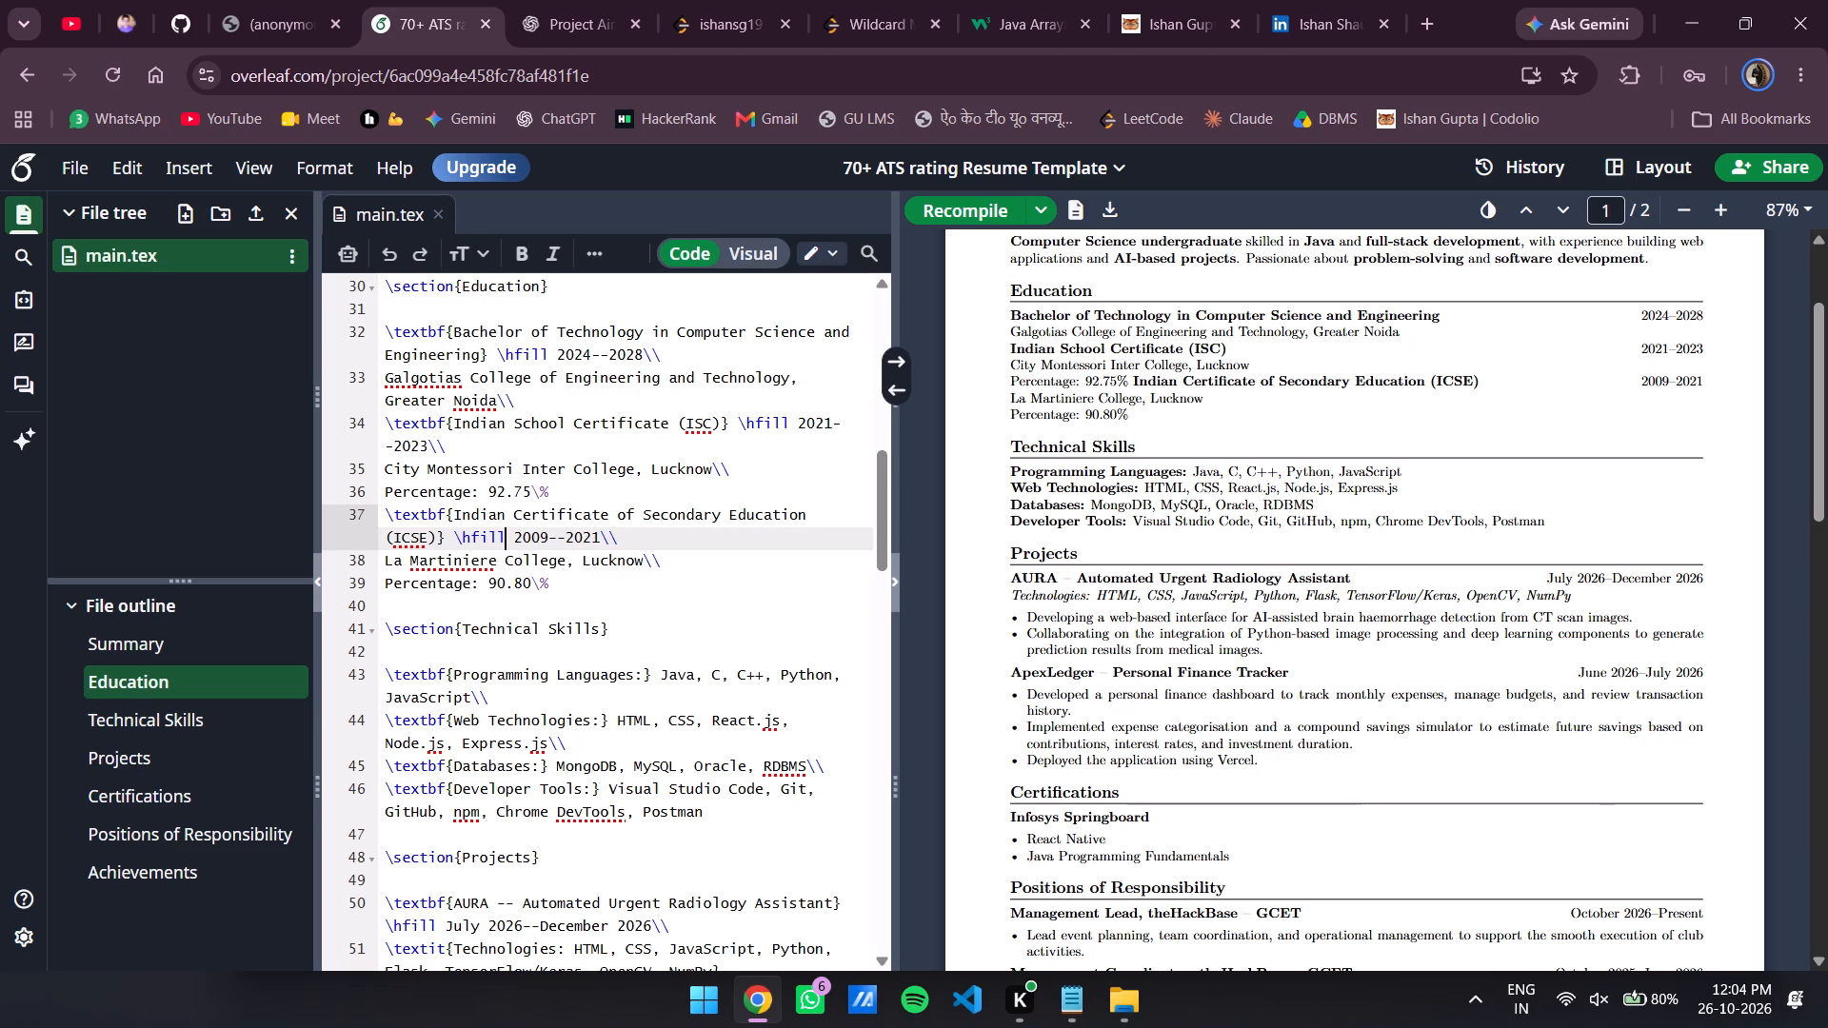
left_click(568, 493)
type("\\\\")
left_click(974, 218)
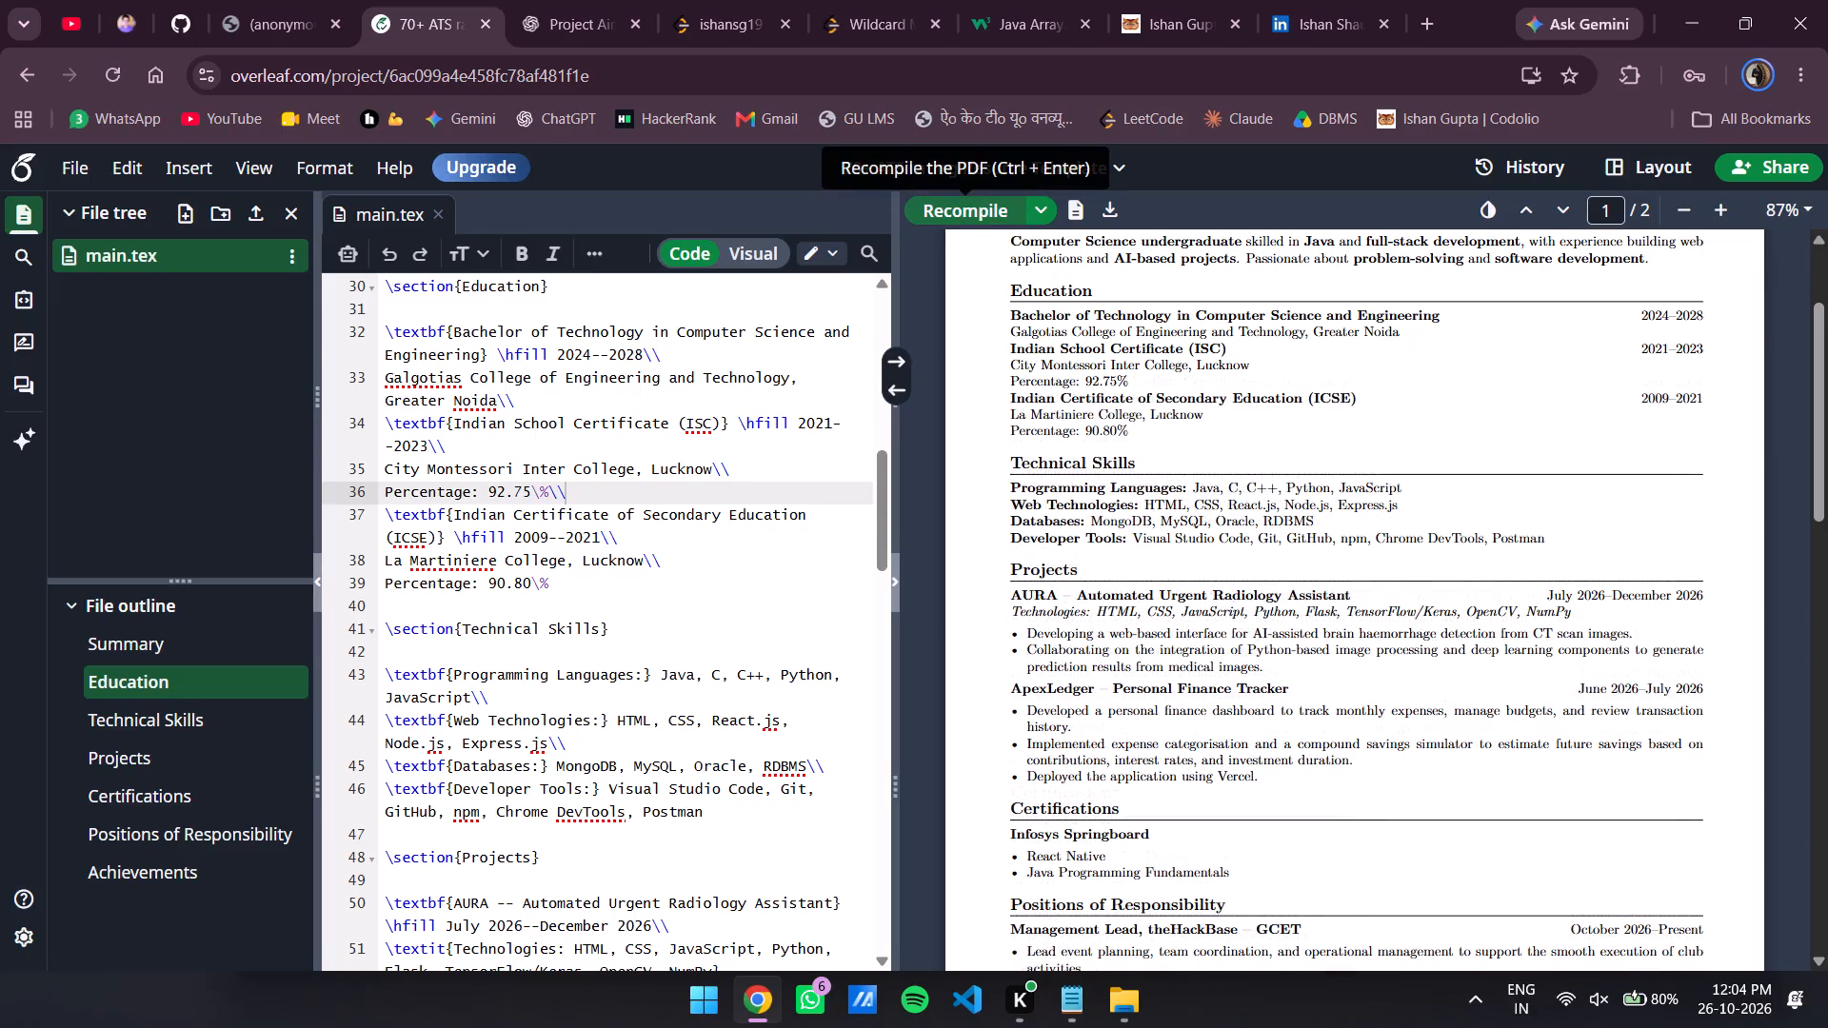
scroll(1520, 86, "down", 5)
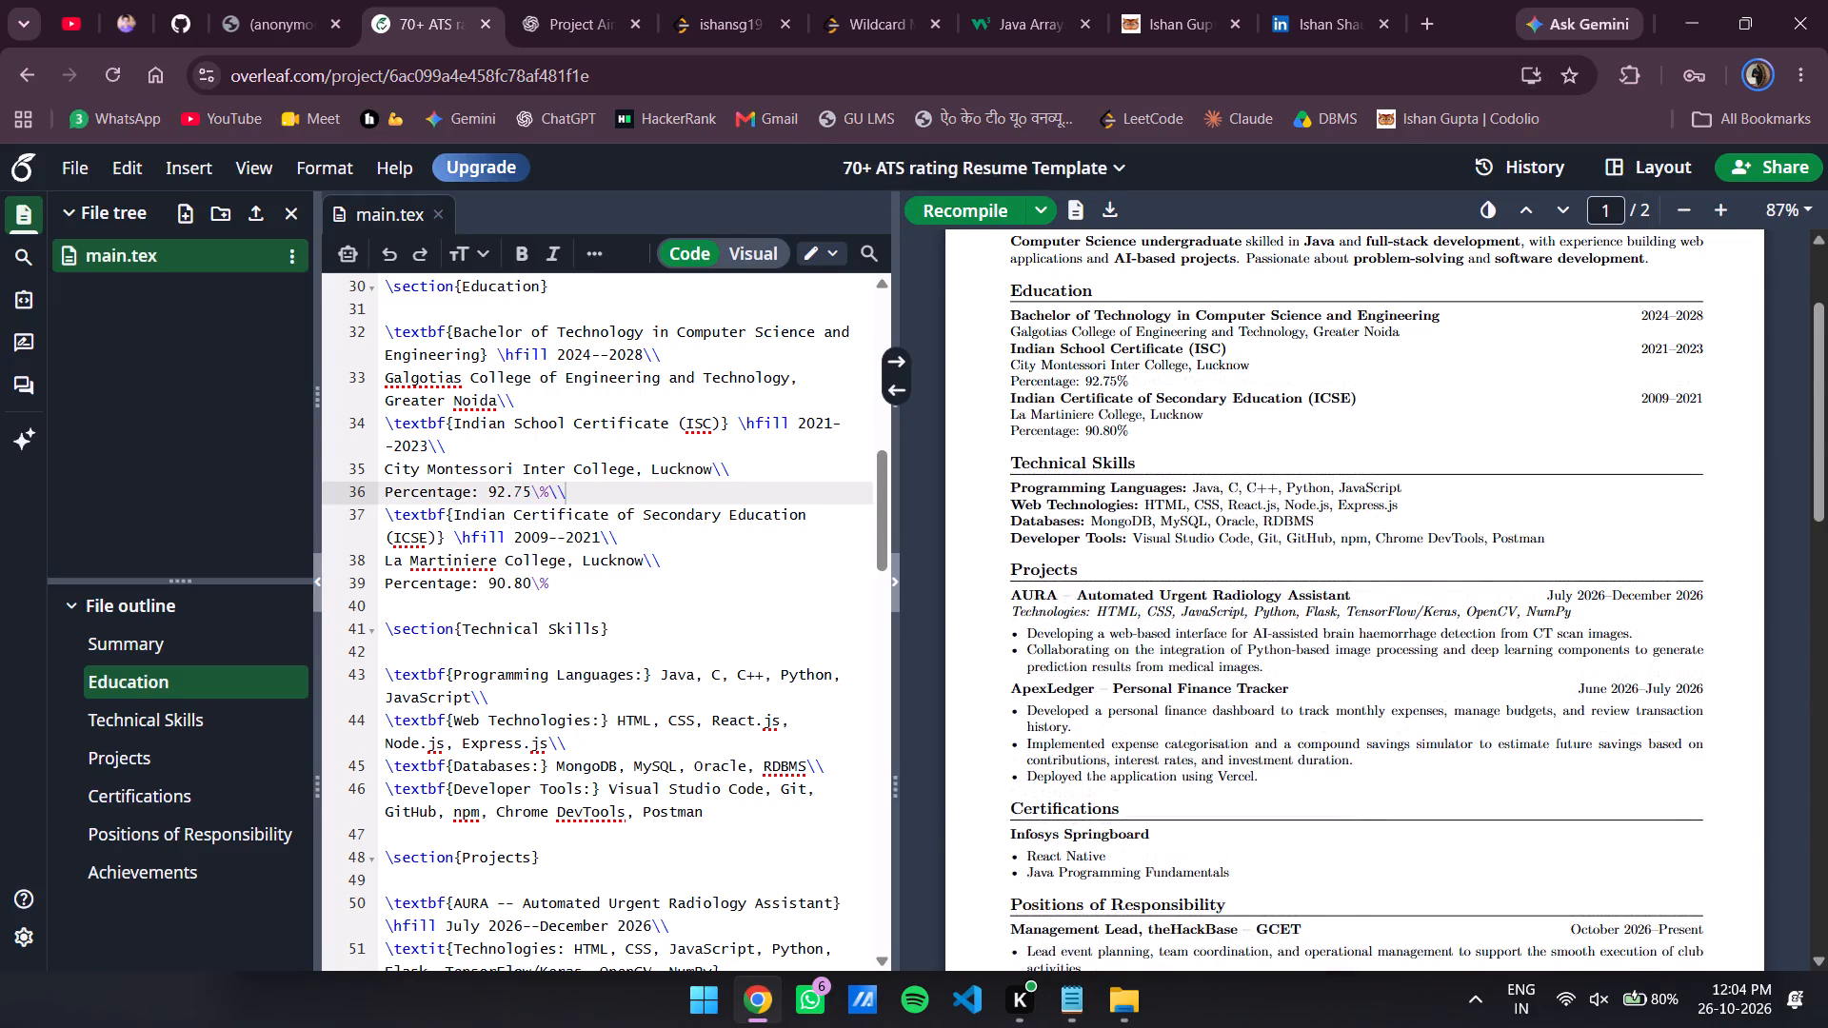
scroll(1485, 419, "down", 3)
scroll(1485, 419, "up", 3)
scroll(1485, 419, "down", 2)
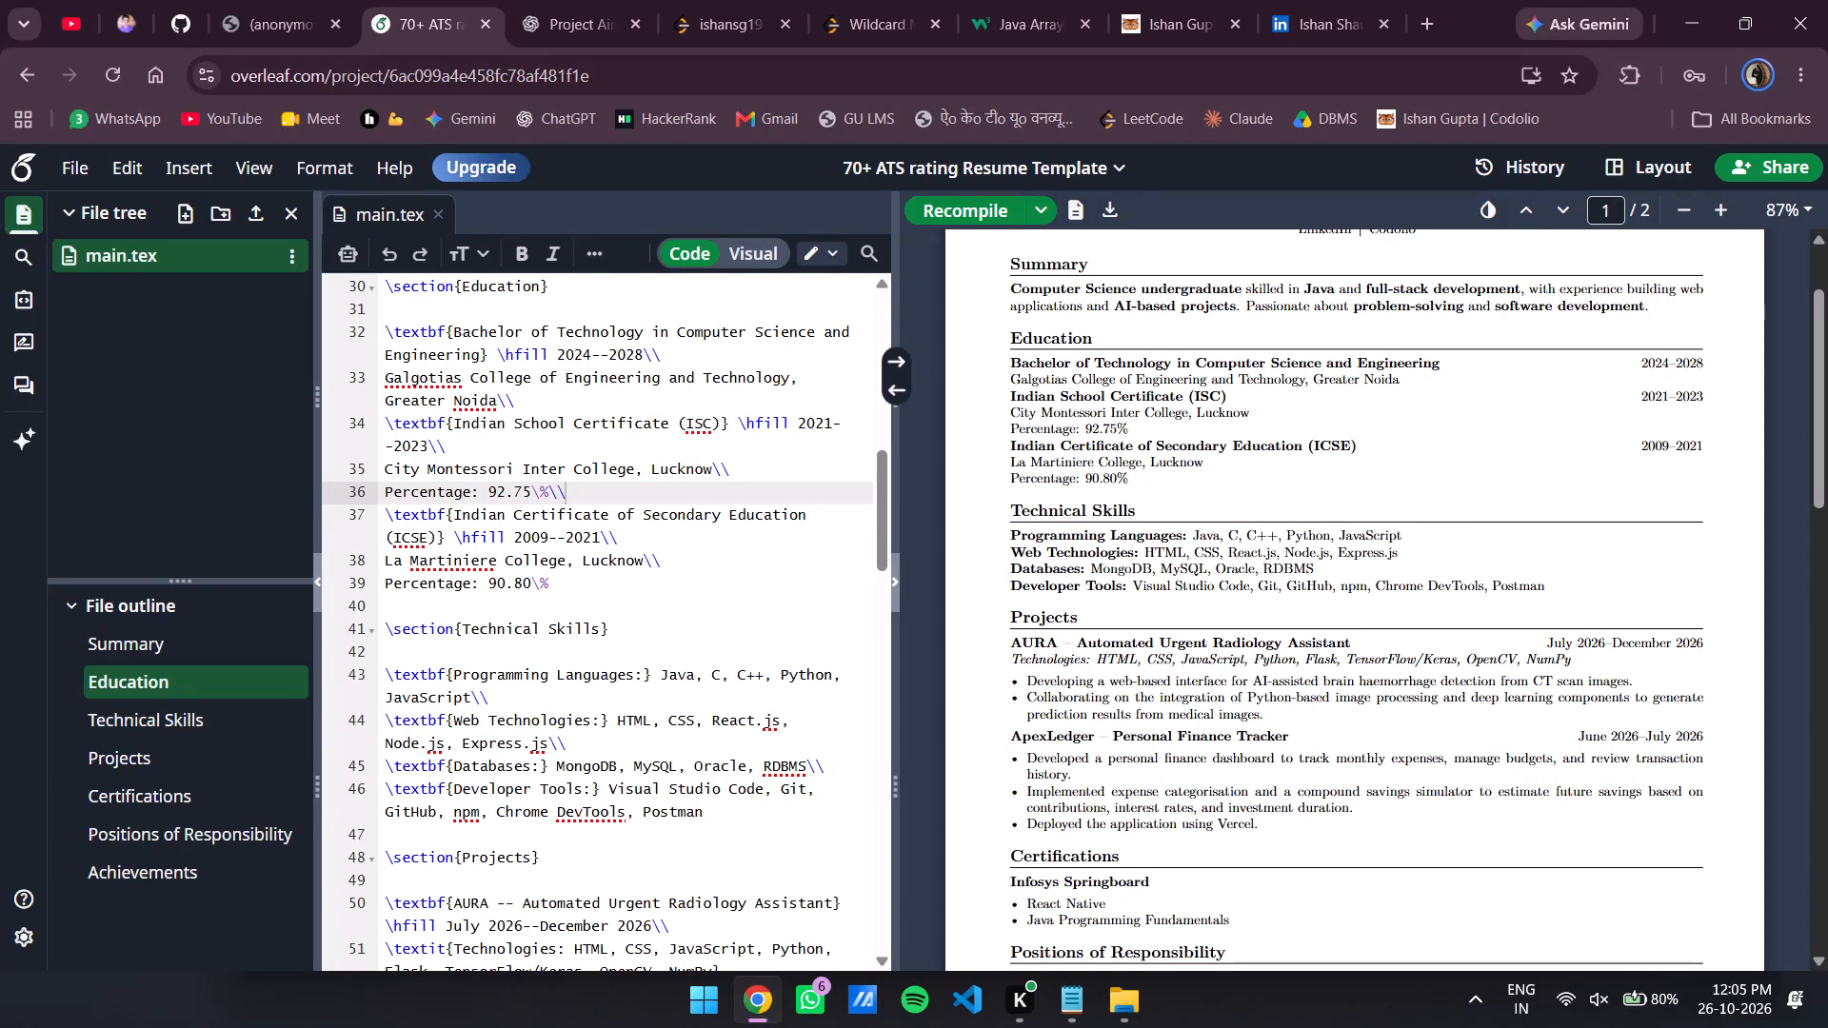
Insert \hfill before Percentage on both the ISC and ICSE percentage lines in the Education section.
left_click(384, 493)
key("backslash")
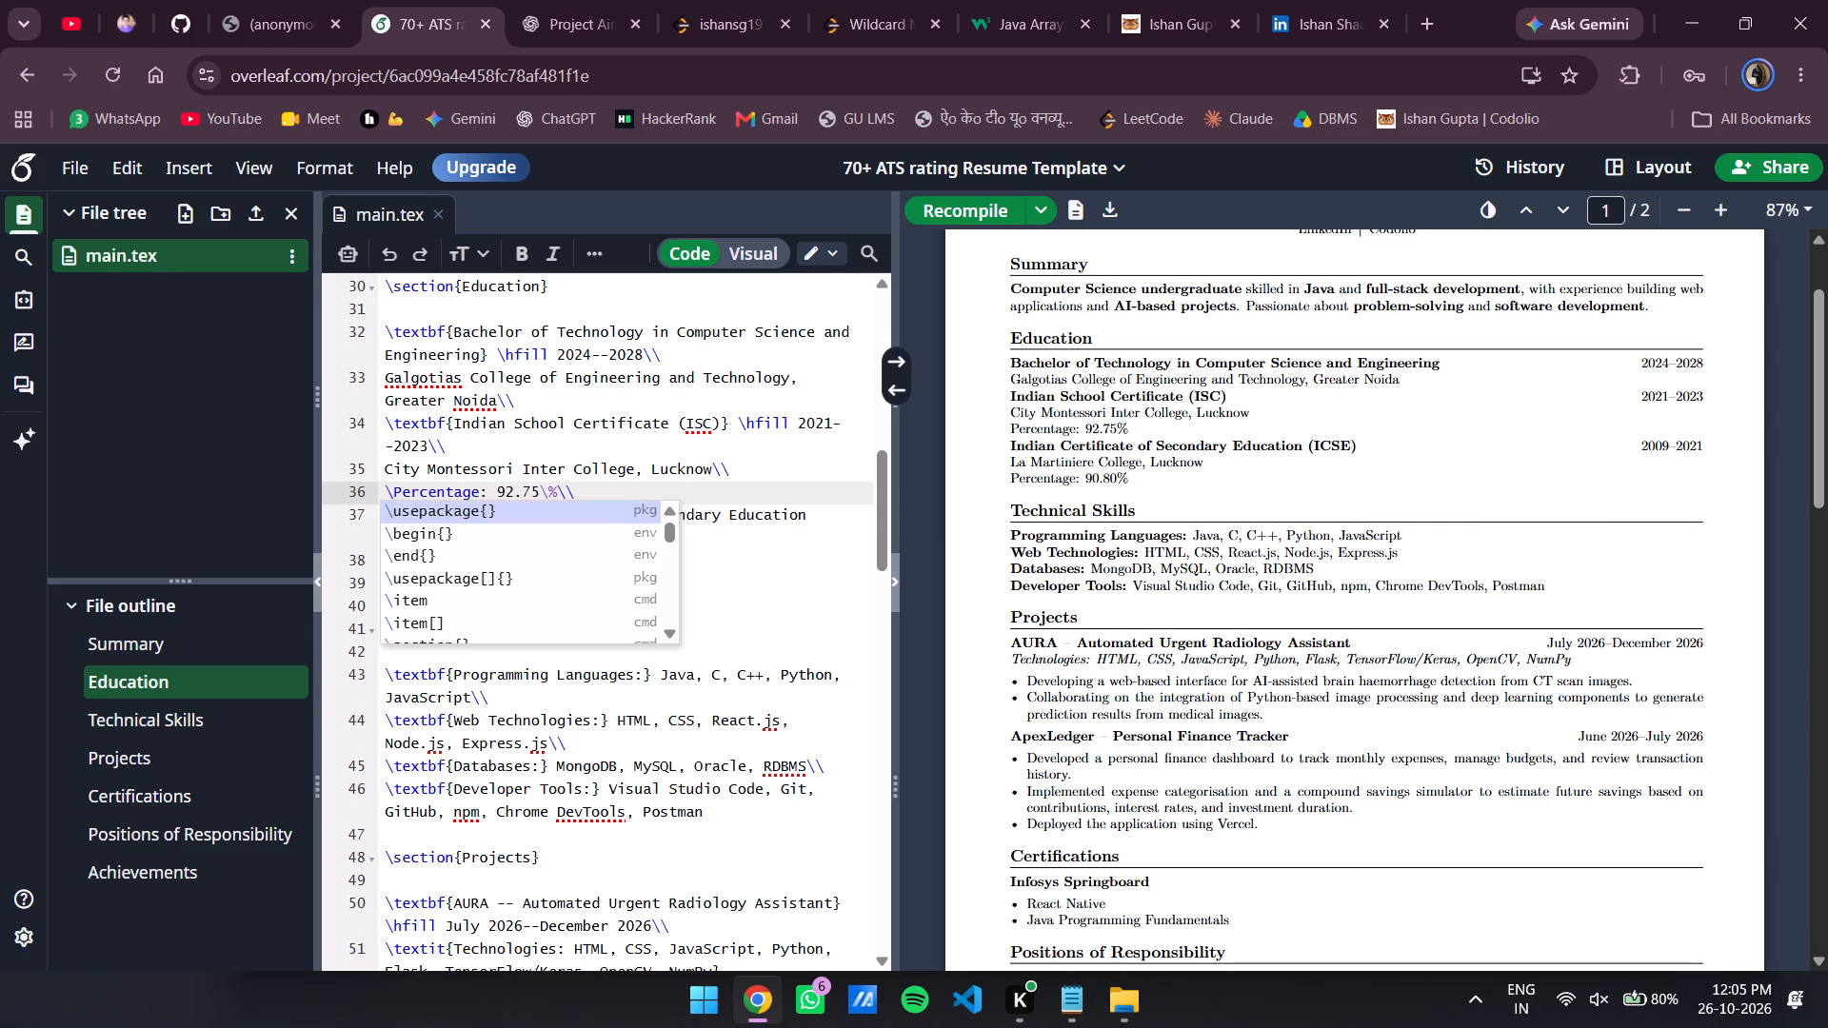
type("hf")
key("Tab")
key("space")
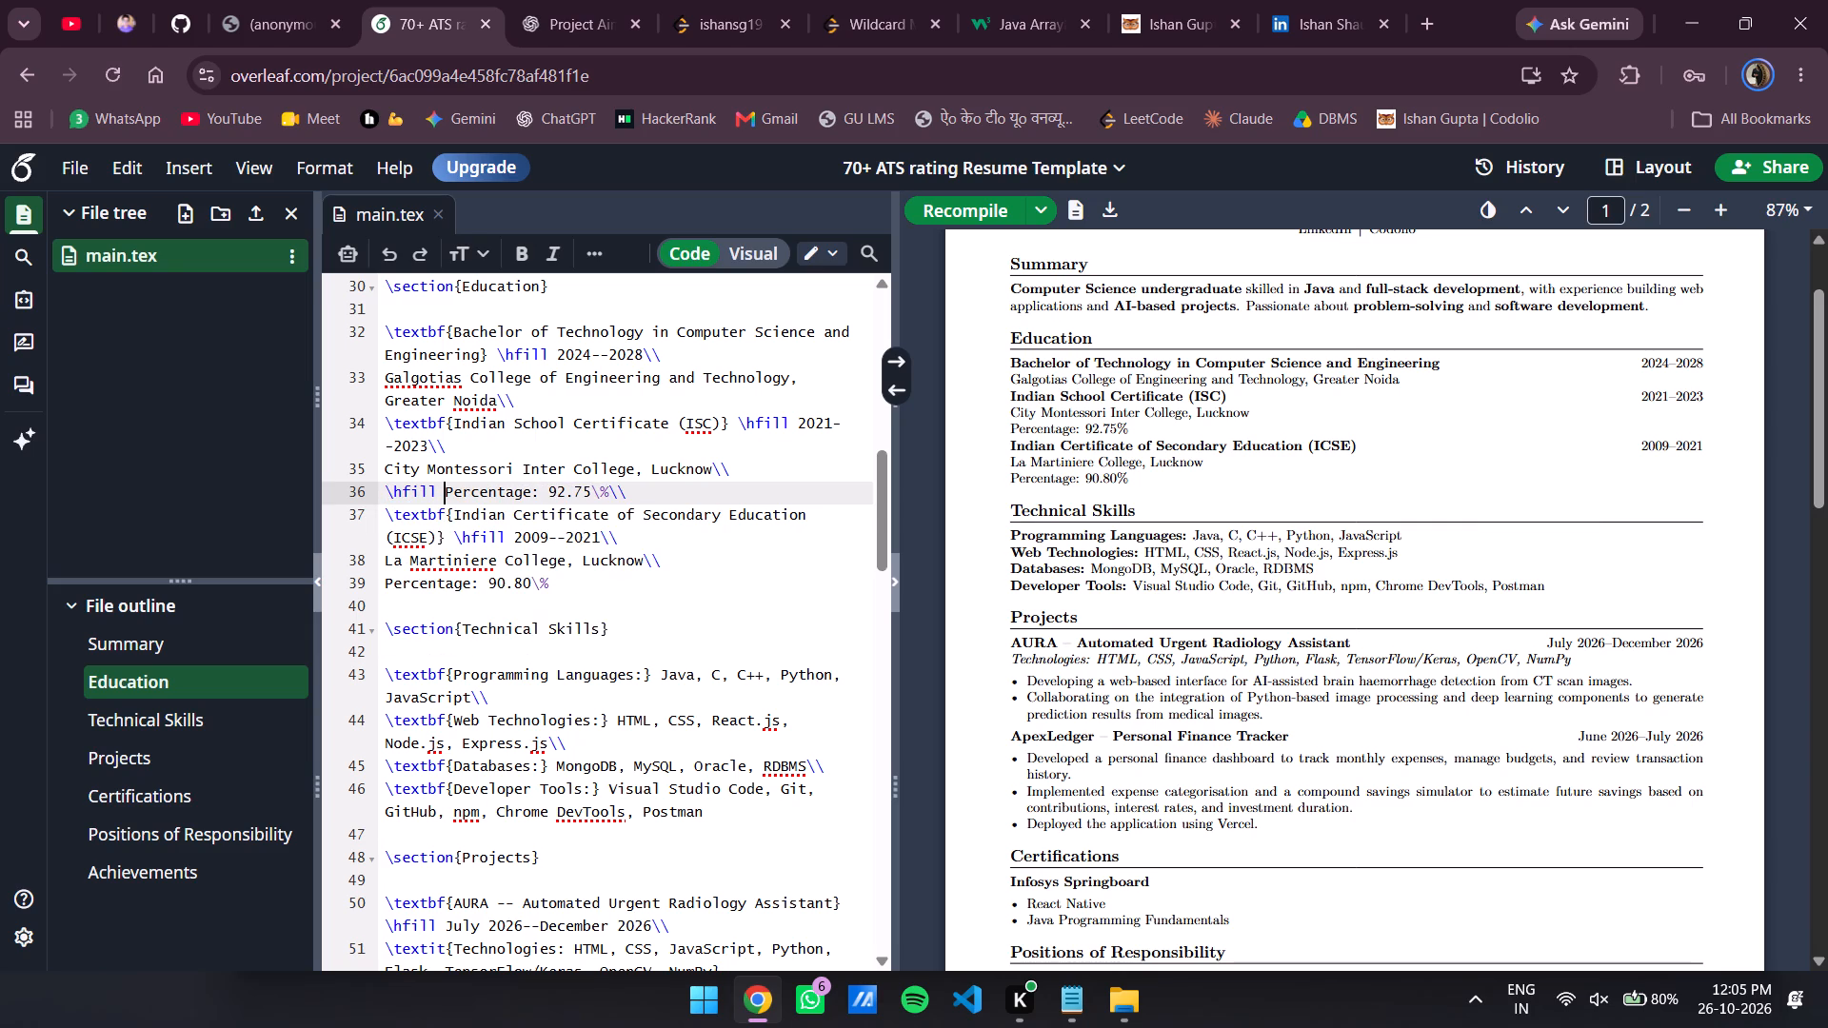
left_click(385, 583)
type("\\hfill")
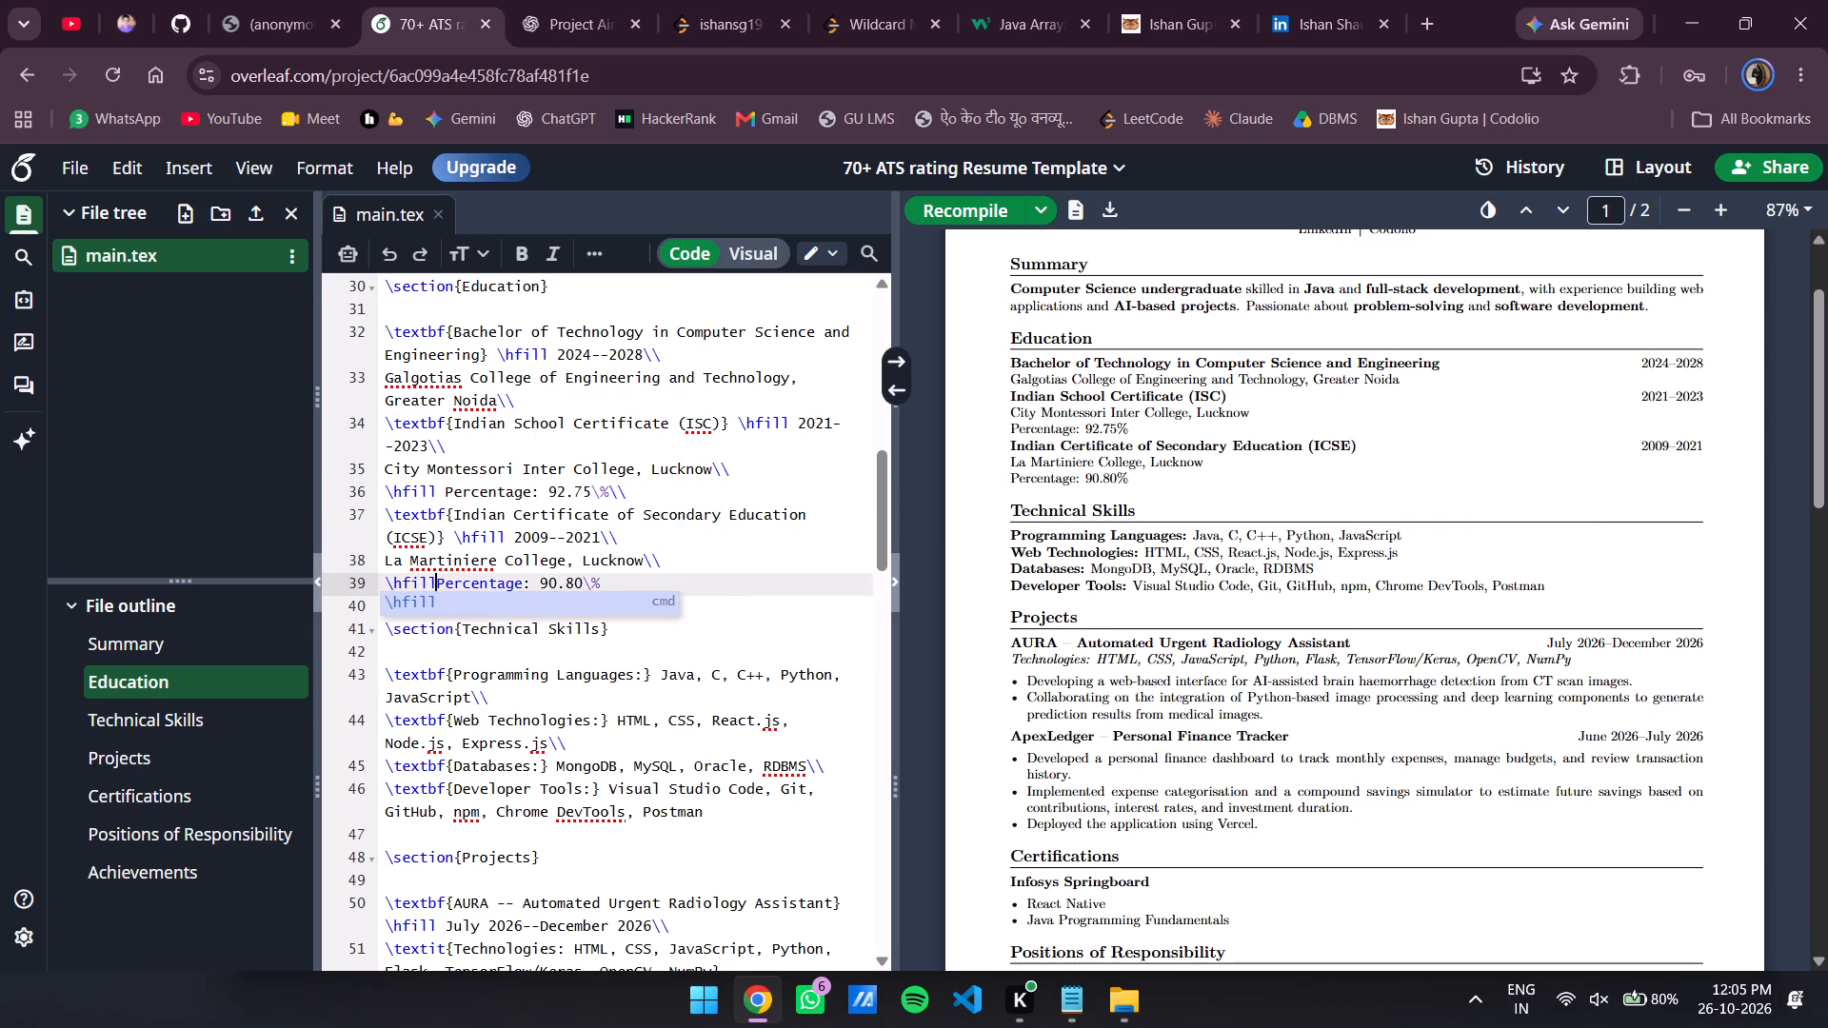
key("space")
left_click(964, 199)
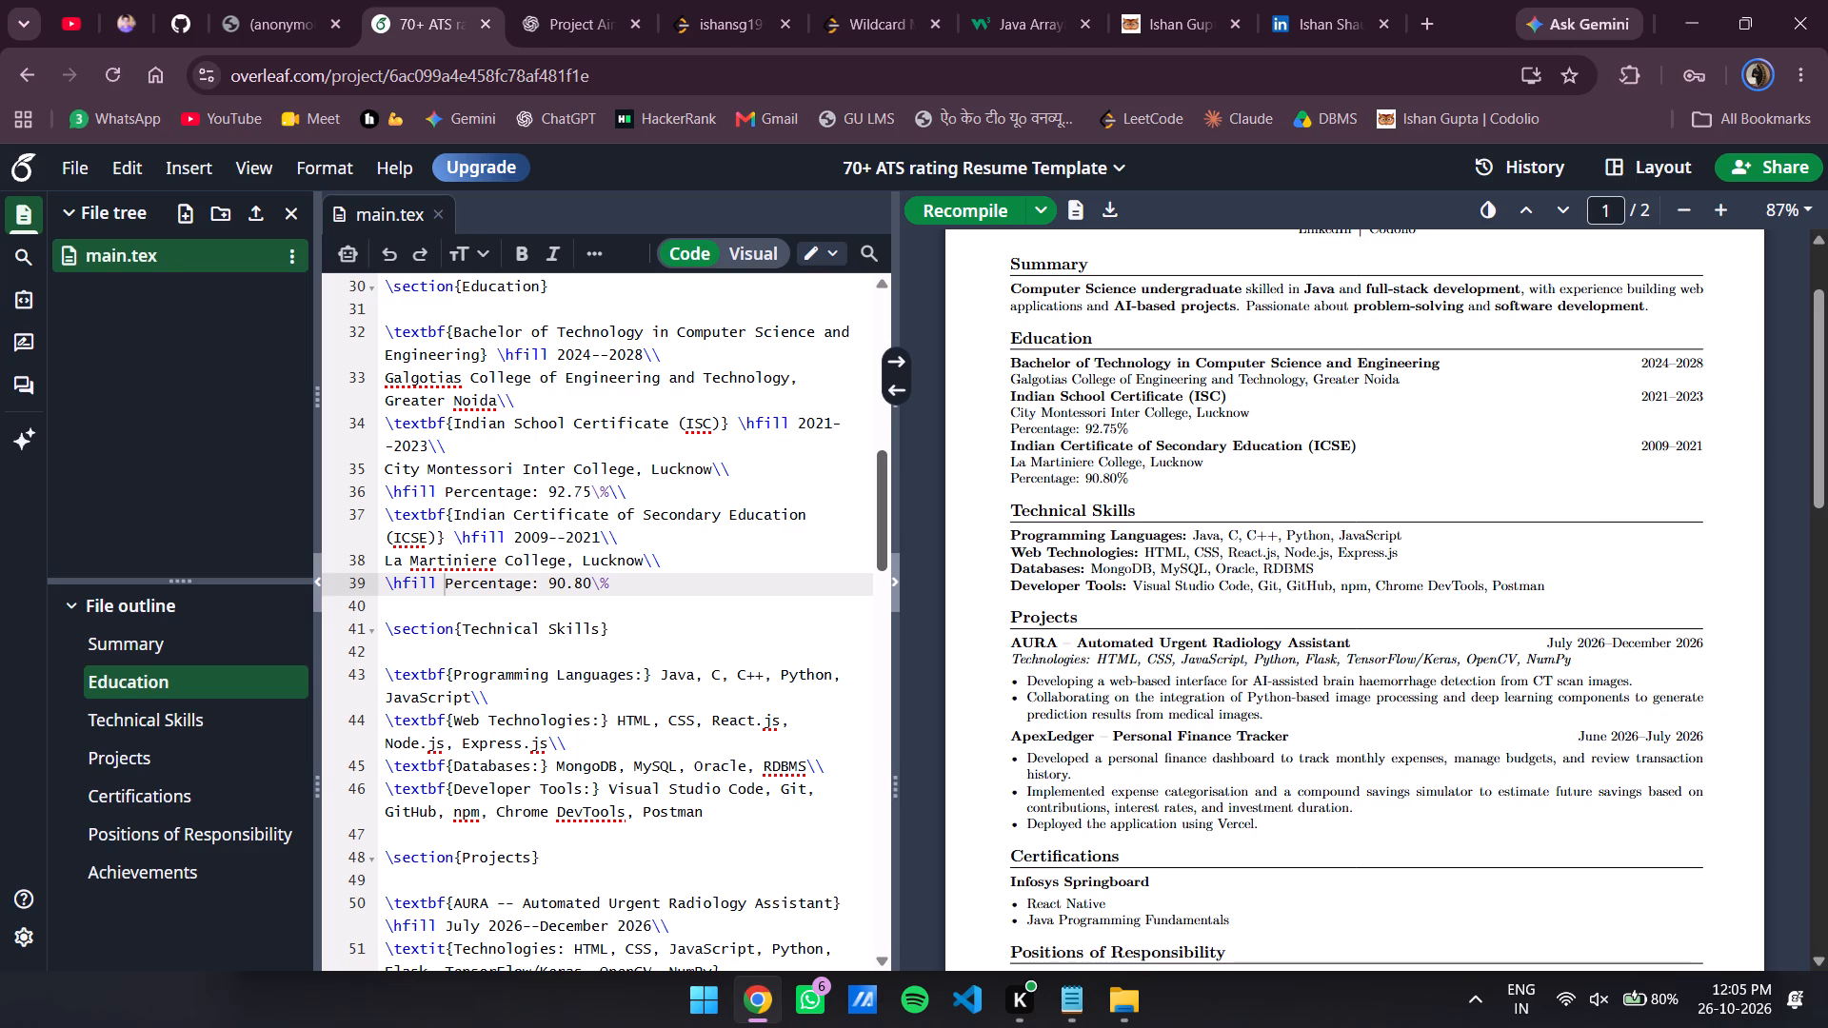
Move the ICSE \hfill Percentage text onto the end of the La Martiniere College, Lucknow line, replacing that line's trailing \\.
left_click_drag(623, 582, 414, 589)
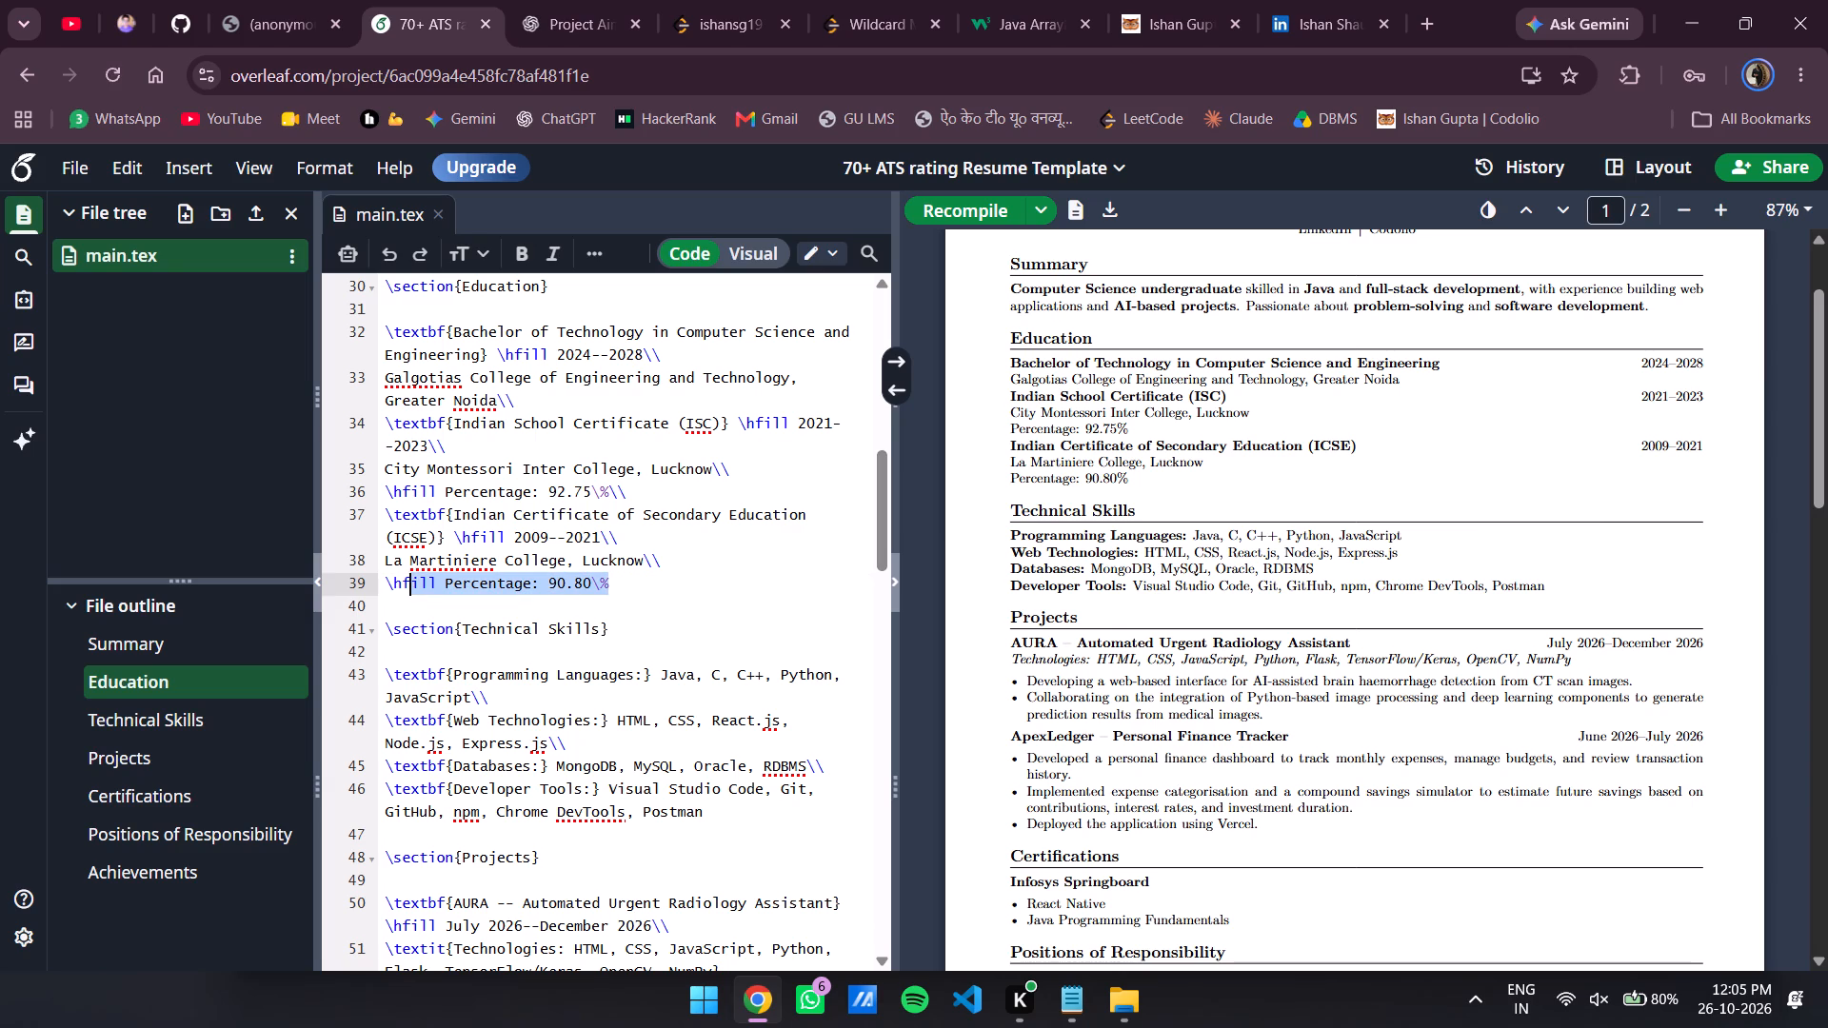
left_click_drag(414, 589, 389, 588)
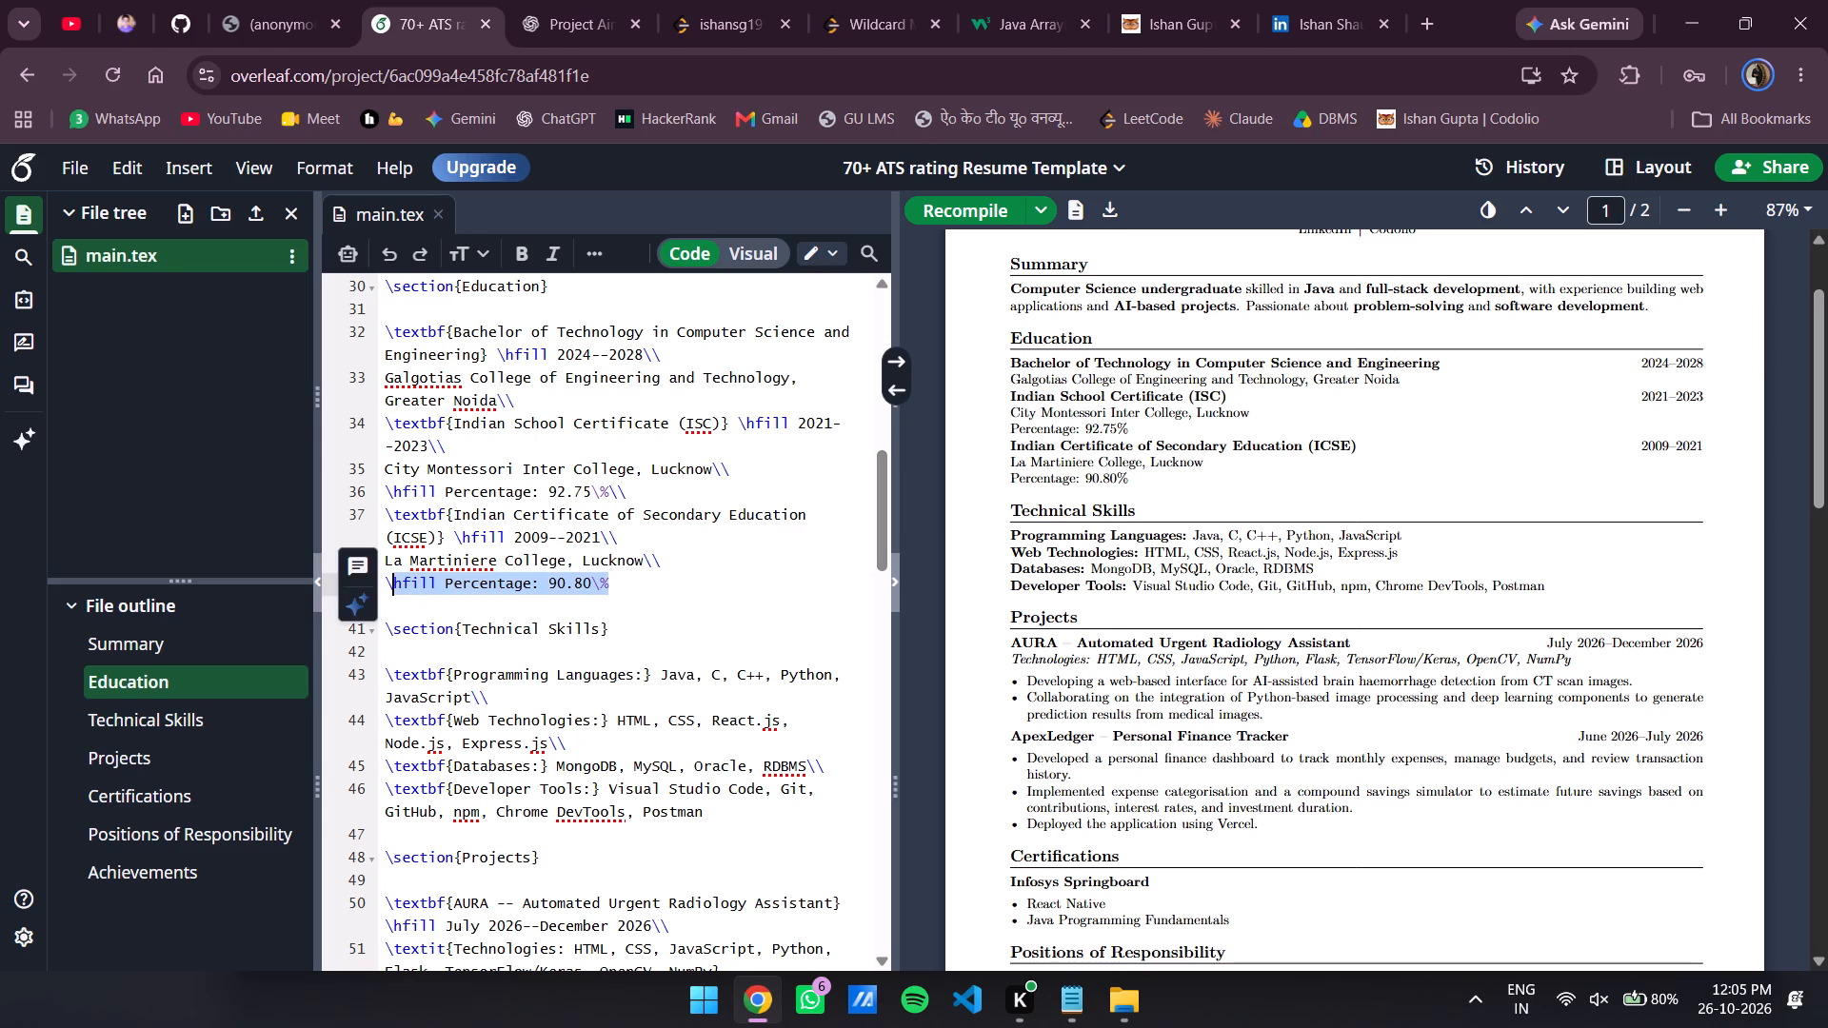
key("shift+Left")
key("ctrl+x")
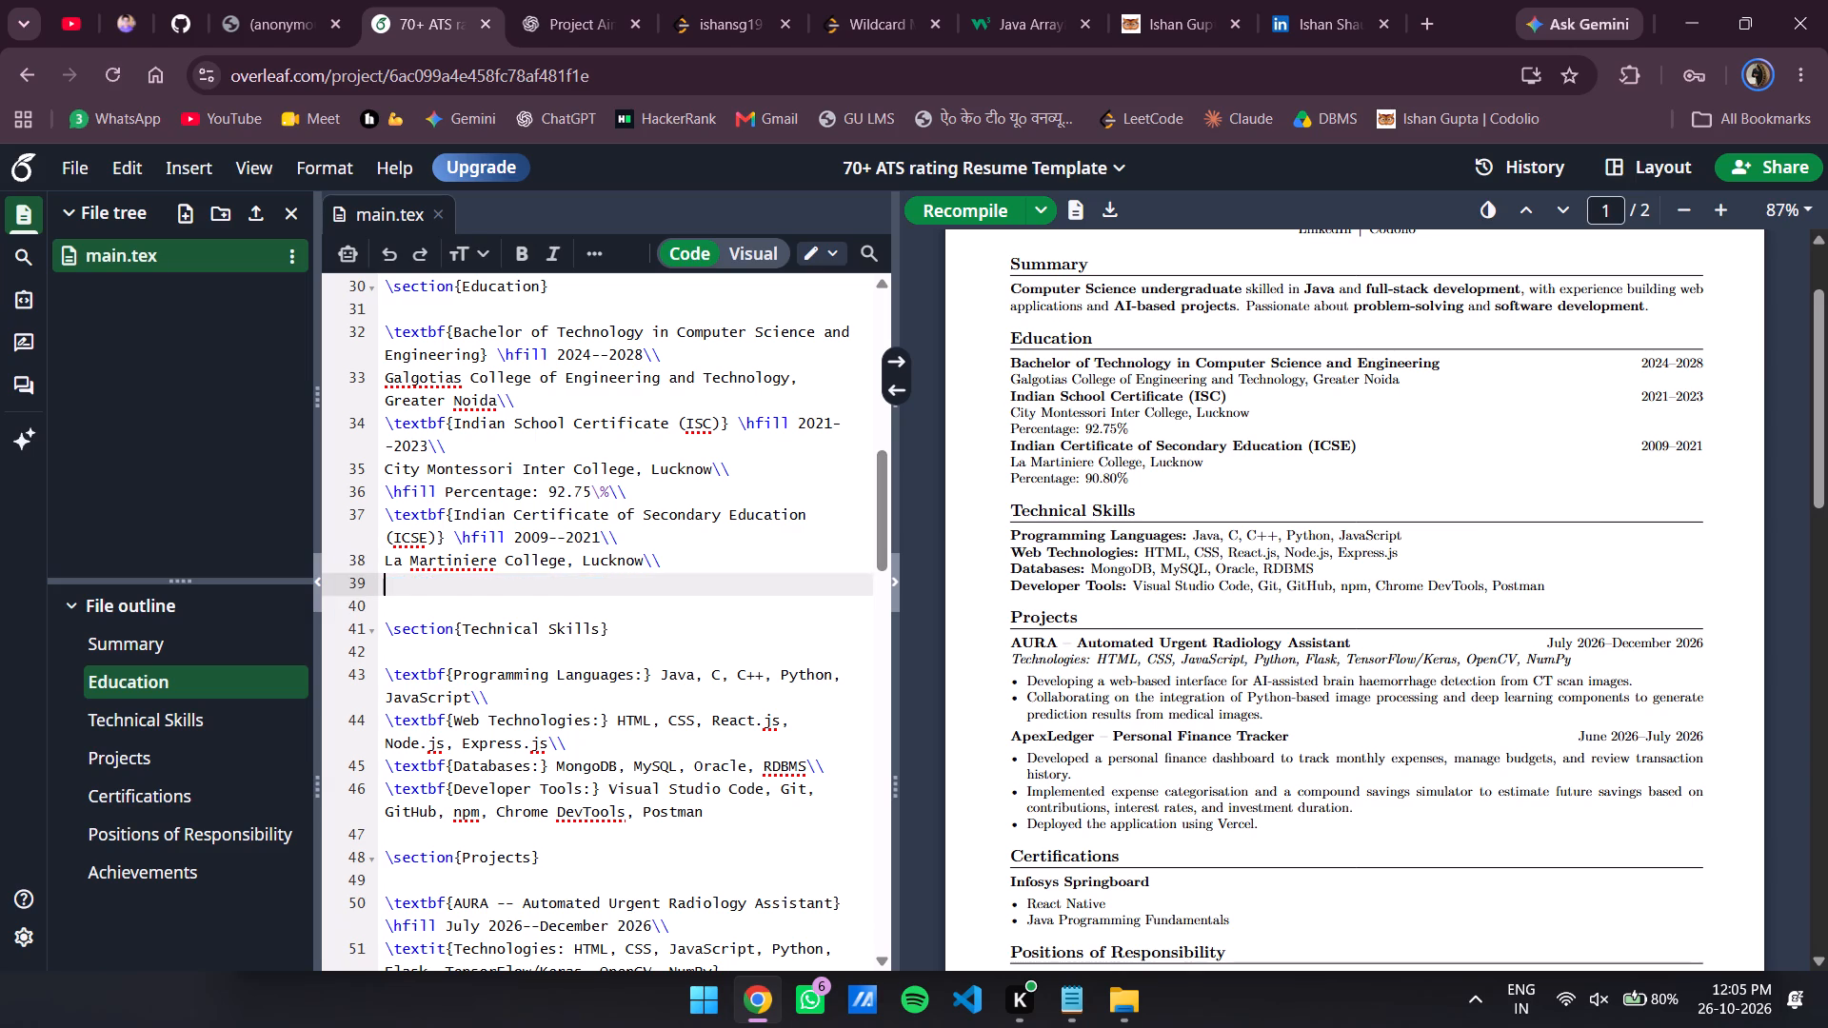
key("Up")
key("Right")
key("Right")
key("Right")
key("Right")
key("Right")
key("Right")
key("Right")
key("Right")
key("Right")
key("Right")
key("Right")
key("Right")
key("Right")
key("Right")
key("Right")
key("Right")
key("Right")
key("Right")
key("Right")
key("Right")
key("Right")
key("Right")
key("Right")
key("BackSpace")
key("BackSpace")
key("space")
key("ctrl+v")
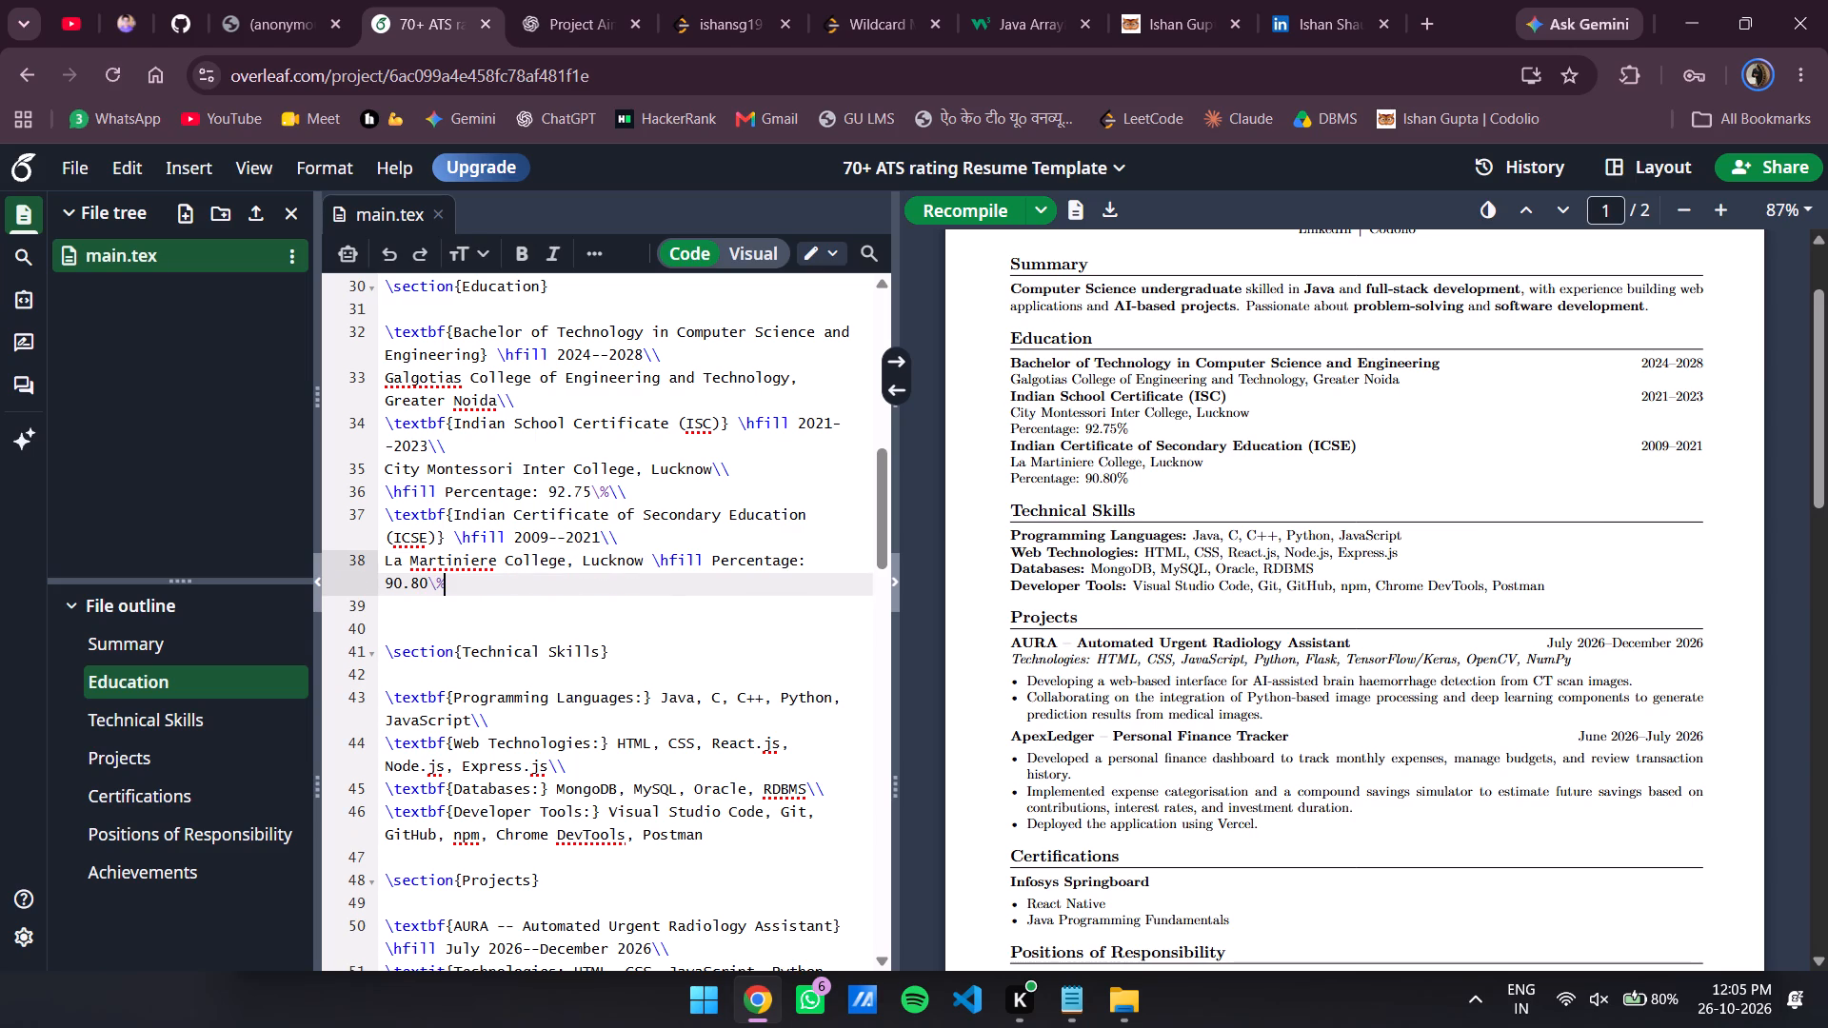
Move the ISC \hfill Percentage text onto the City Montessori Inter College line in place of its \\, and recompile the resume.
left_click(631, 493)
left_click_drag(607, 492, 387, 488)
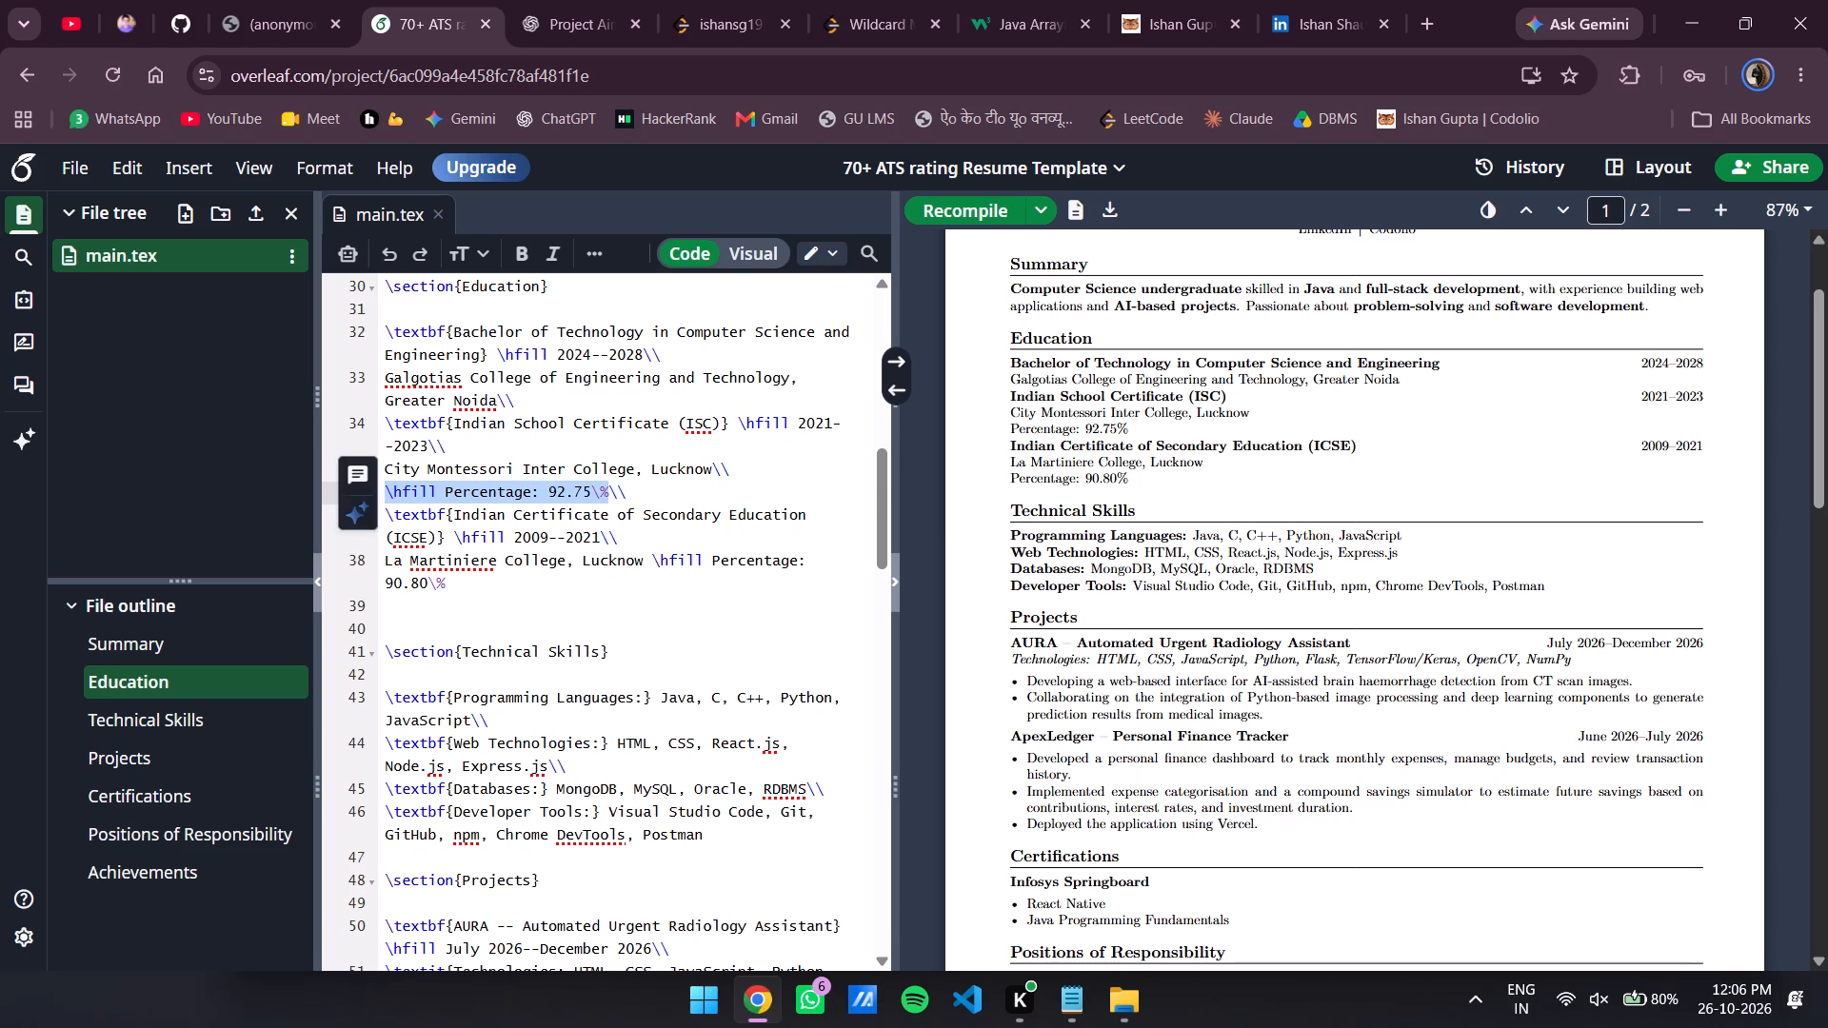
key("ctrl+x")
left_click(767, 459)
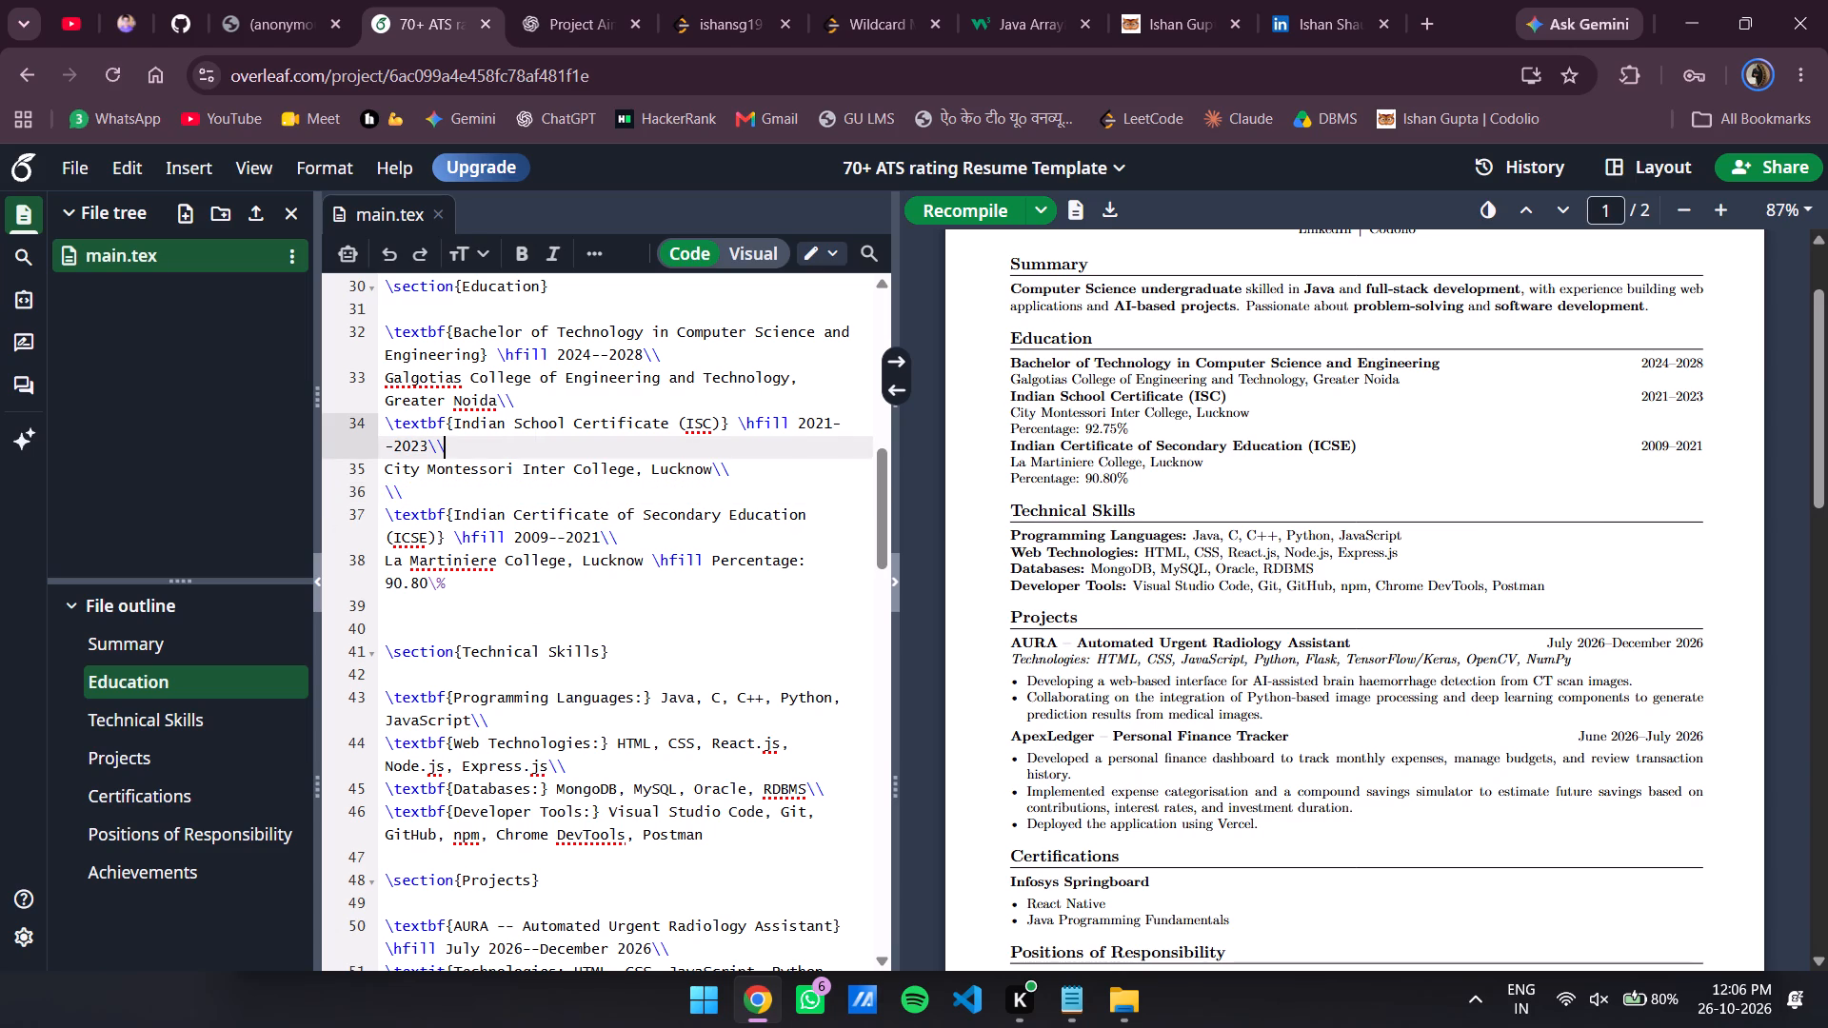
left_click(771, 469)
key("BackSpace")
key("BackSpace")
key("space")
key("ctrl+v")
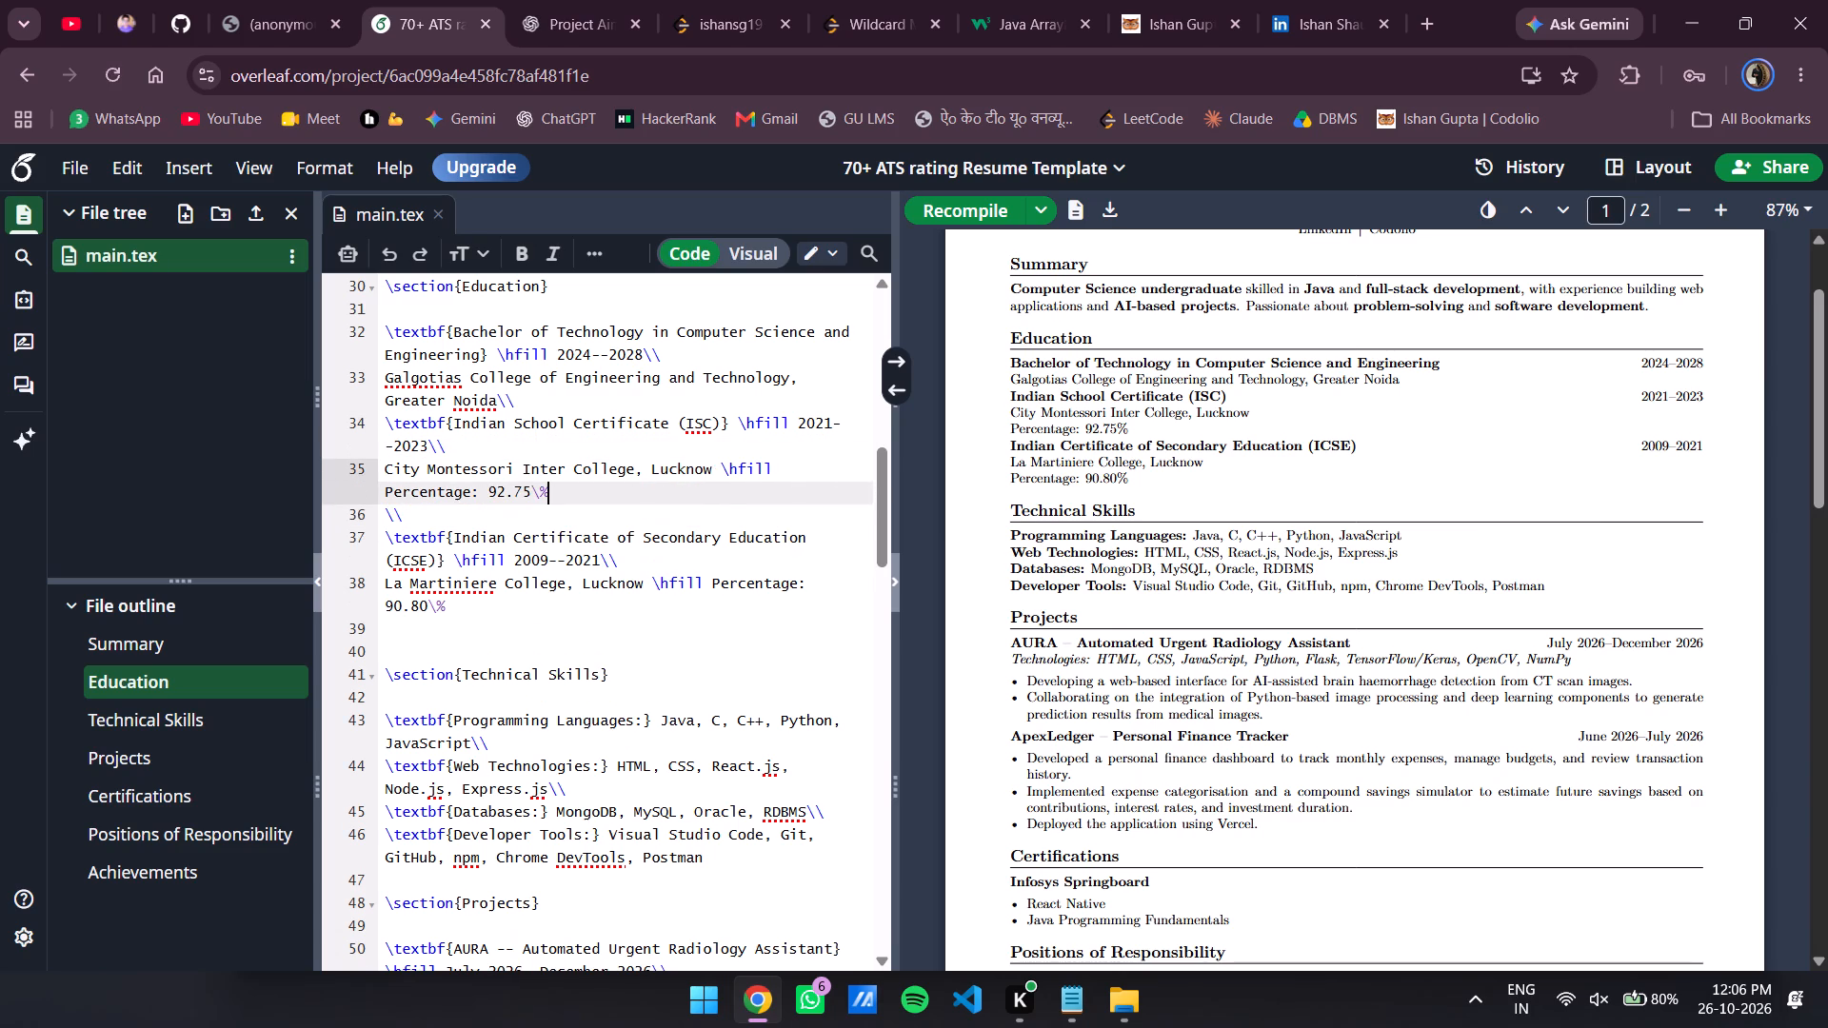
left_click(554, 514)
left_click(964, 213)
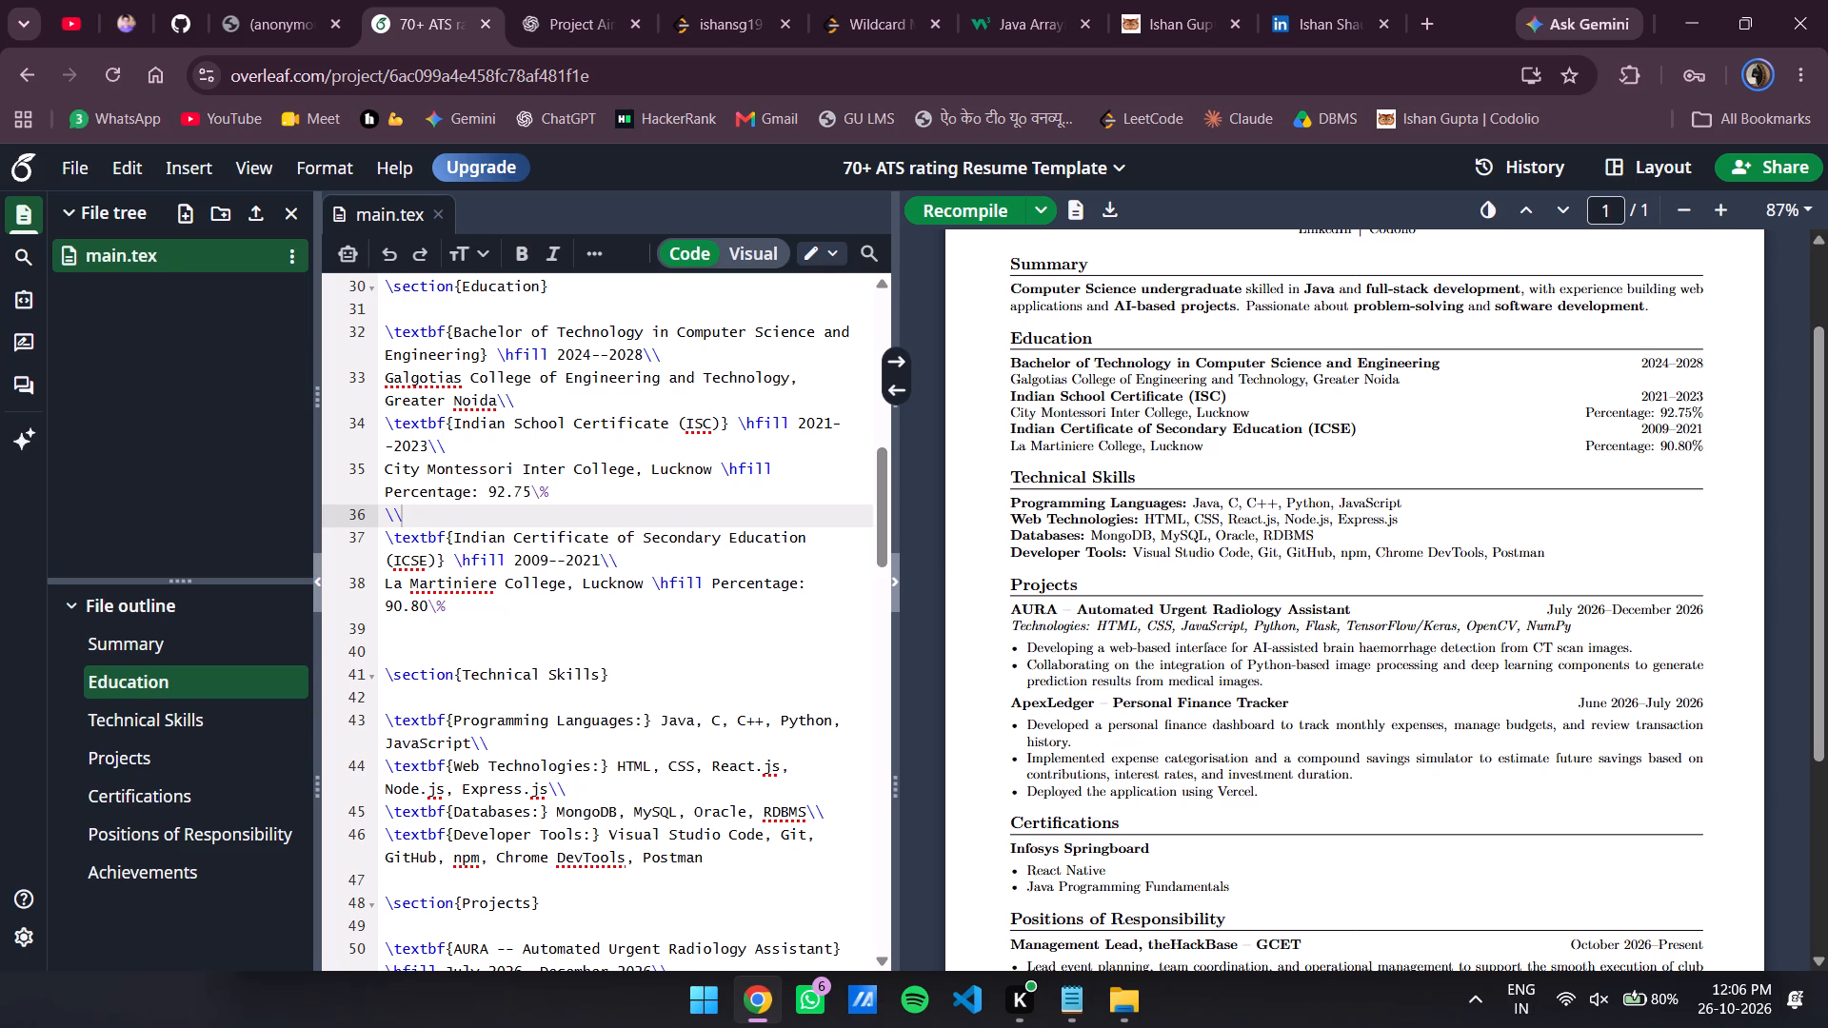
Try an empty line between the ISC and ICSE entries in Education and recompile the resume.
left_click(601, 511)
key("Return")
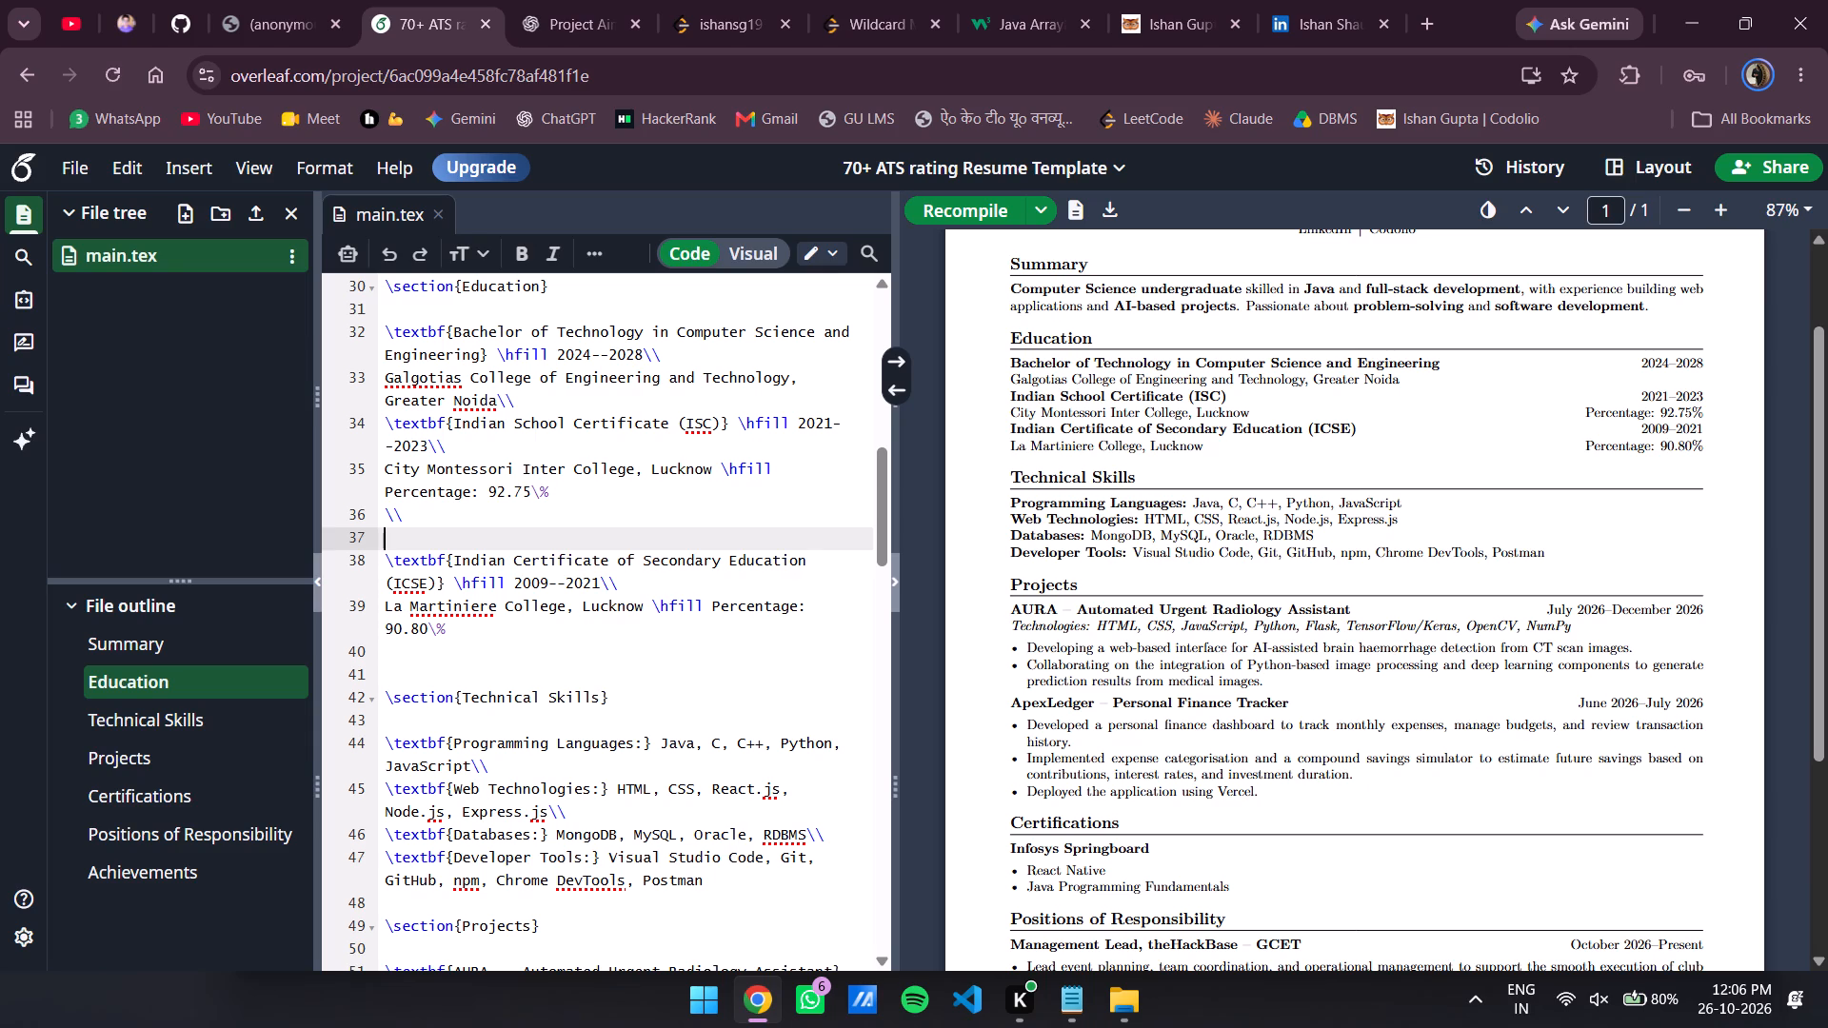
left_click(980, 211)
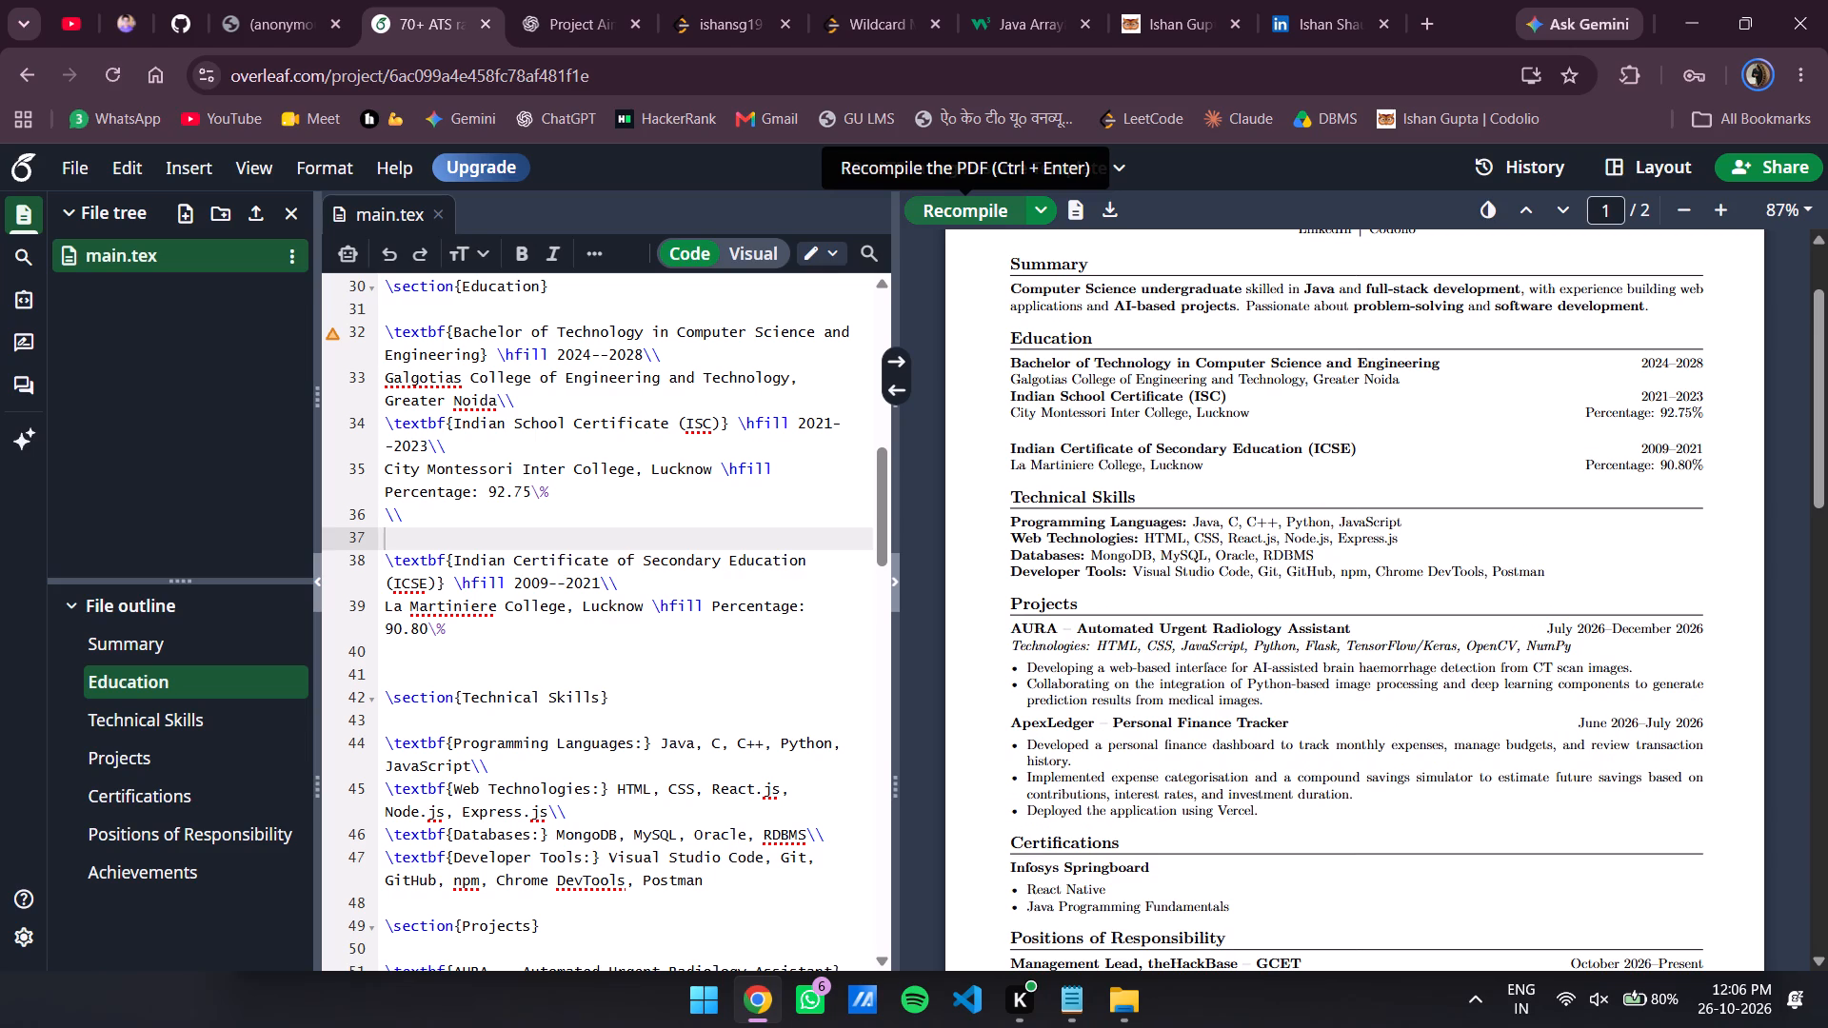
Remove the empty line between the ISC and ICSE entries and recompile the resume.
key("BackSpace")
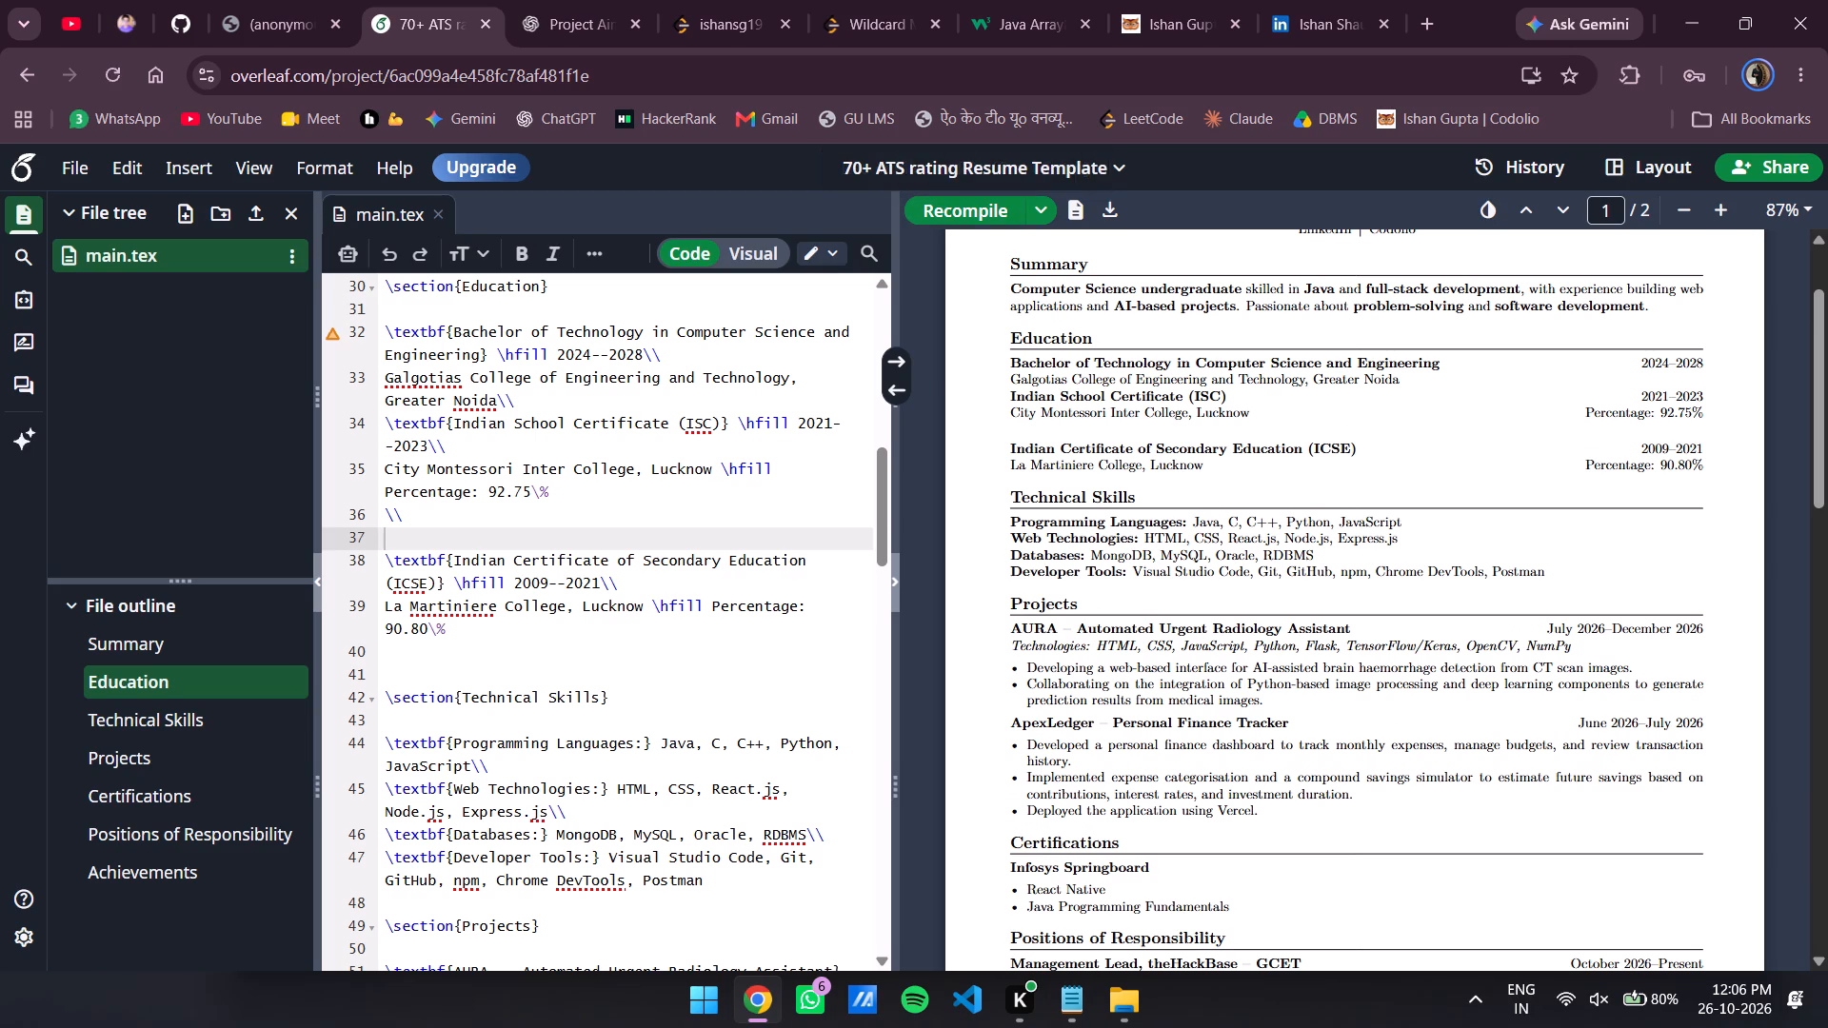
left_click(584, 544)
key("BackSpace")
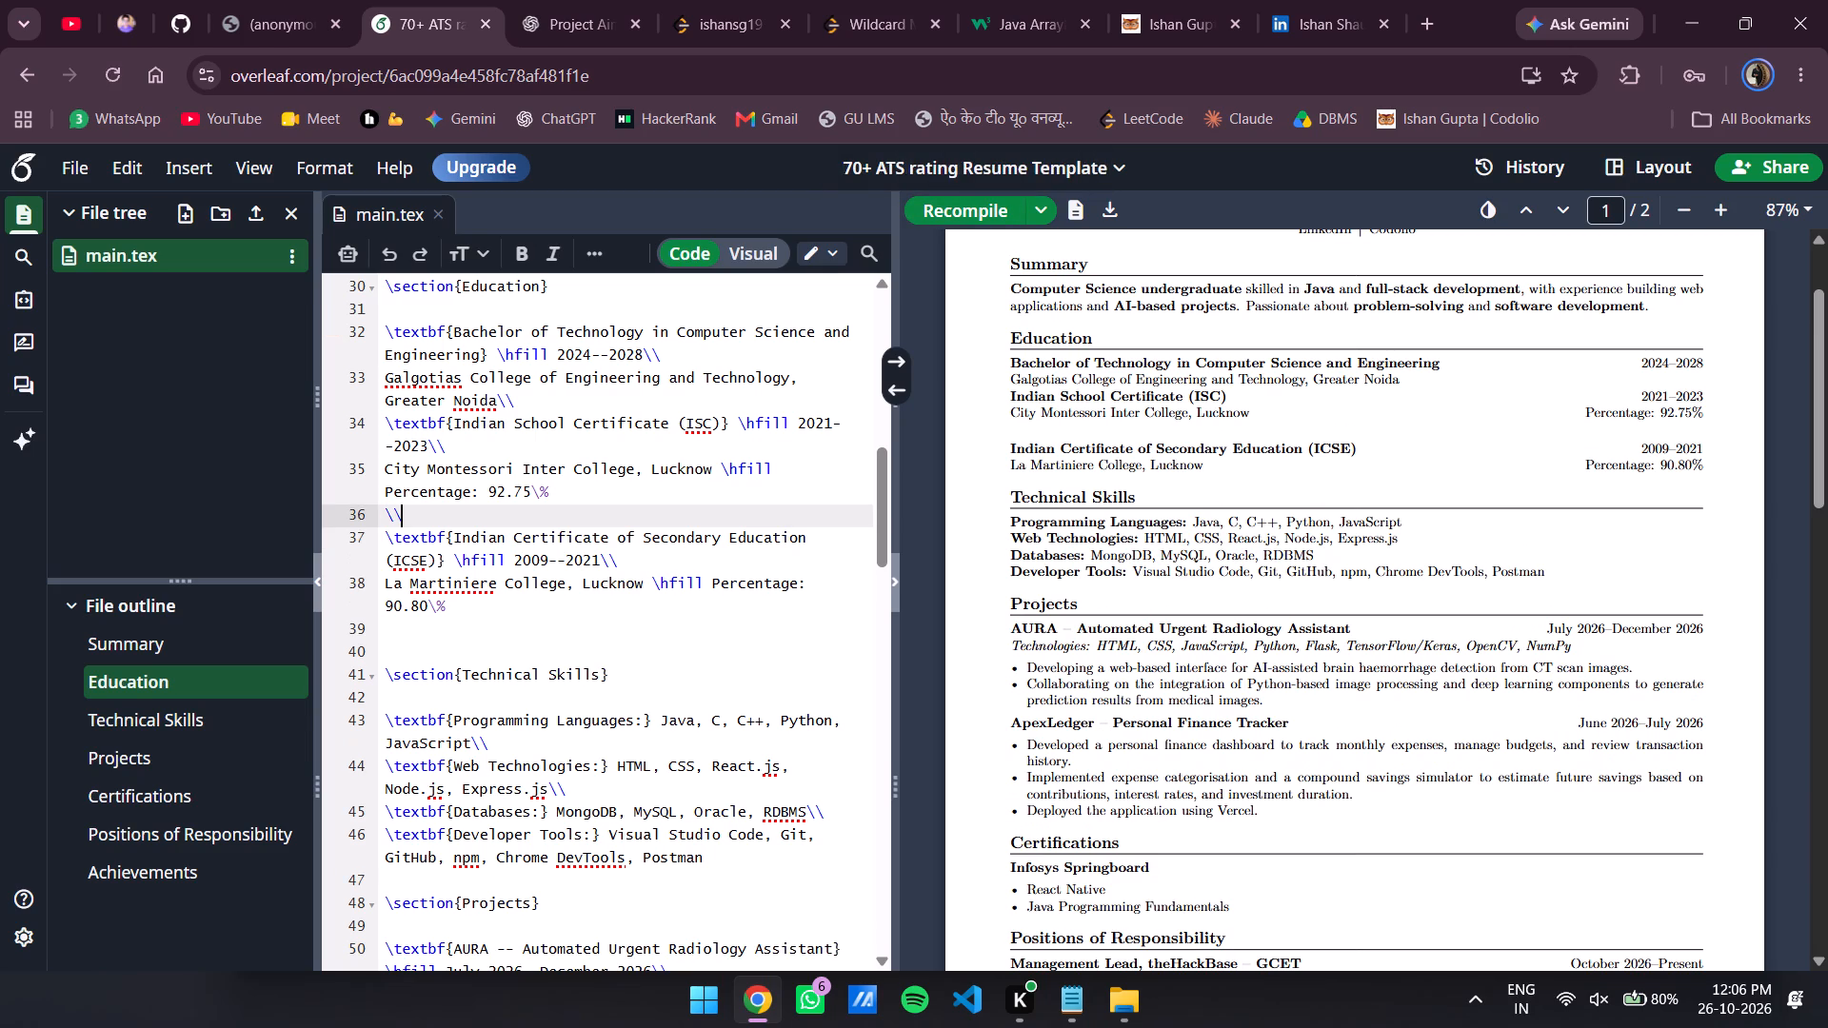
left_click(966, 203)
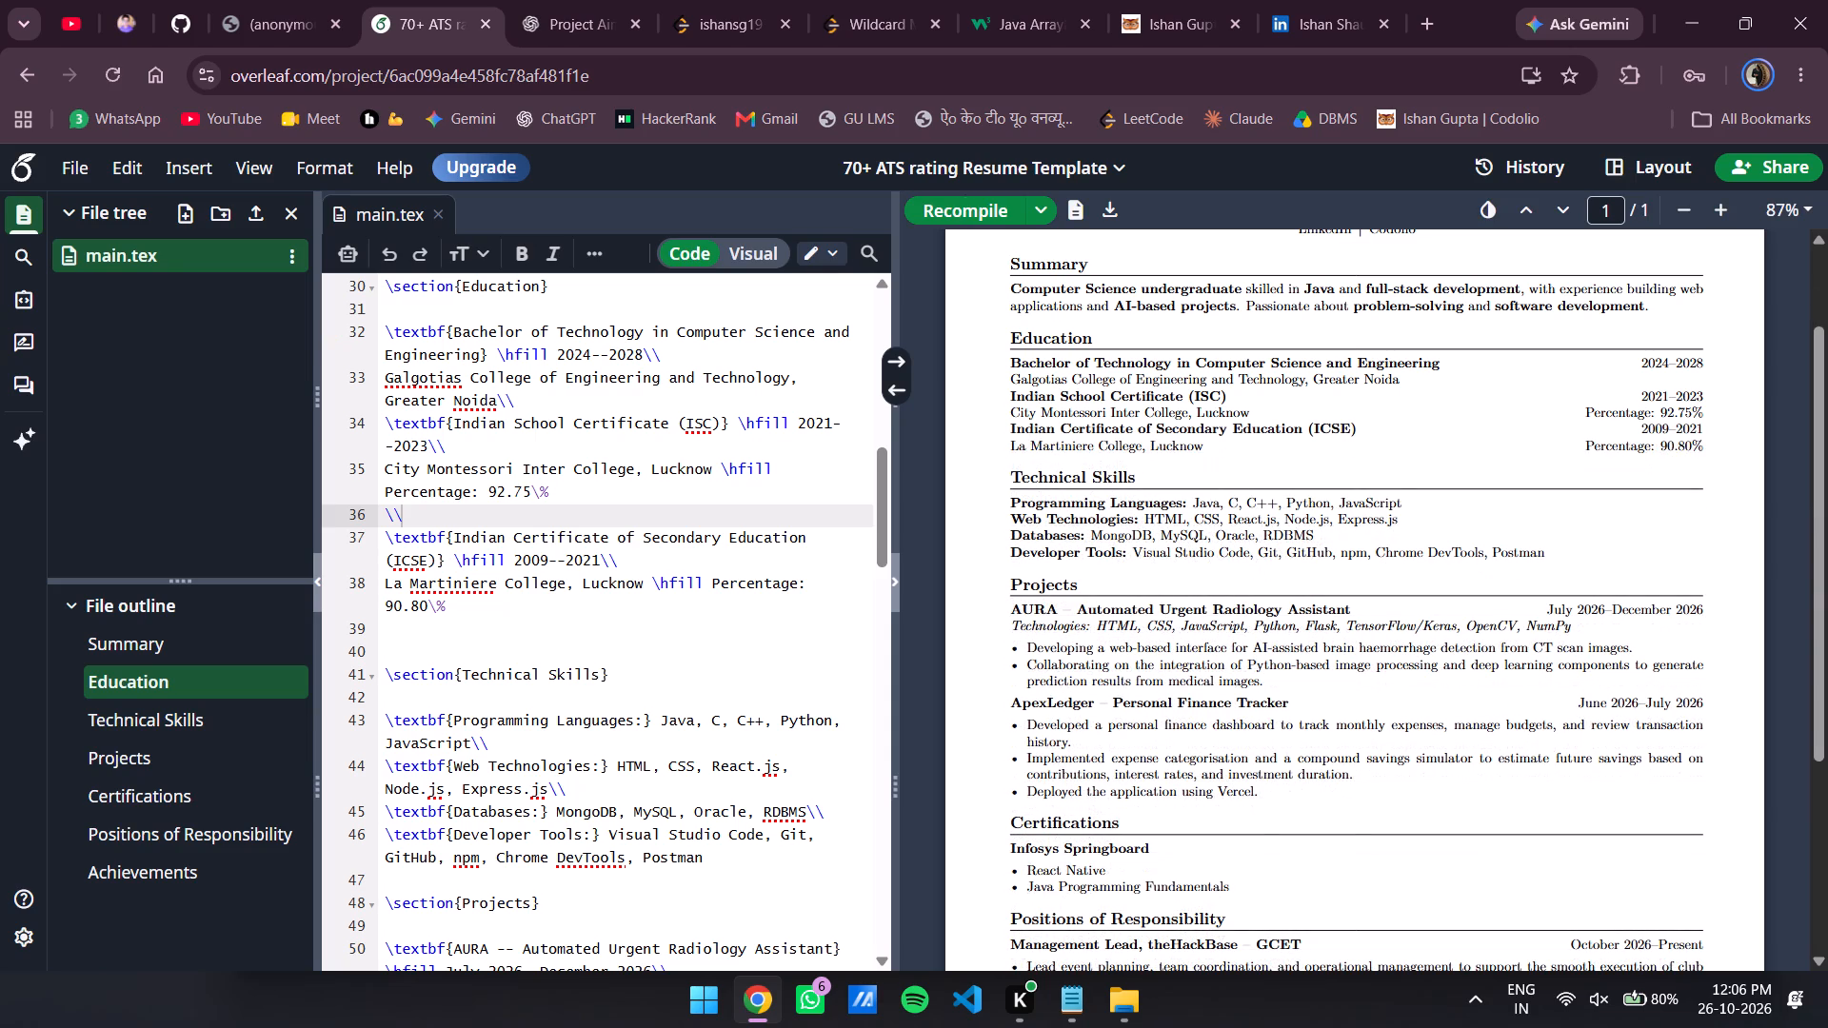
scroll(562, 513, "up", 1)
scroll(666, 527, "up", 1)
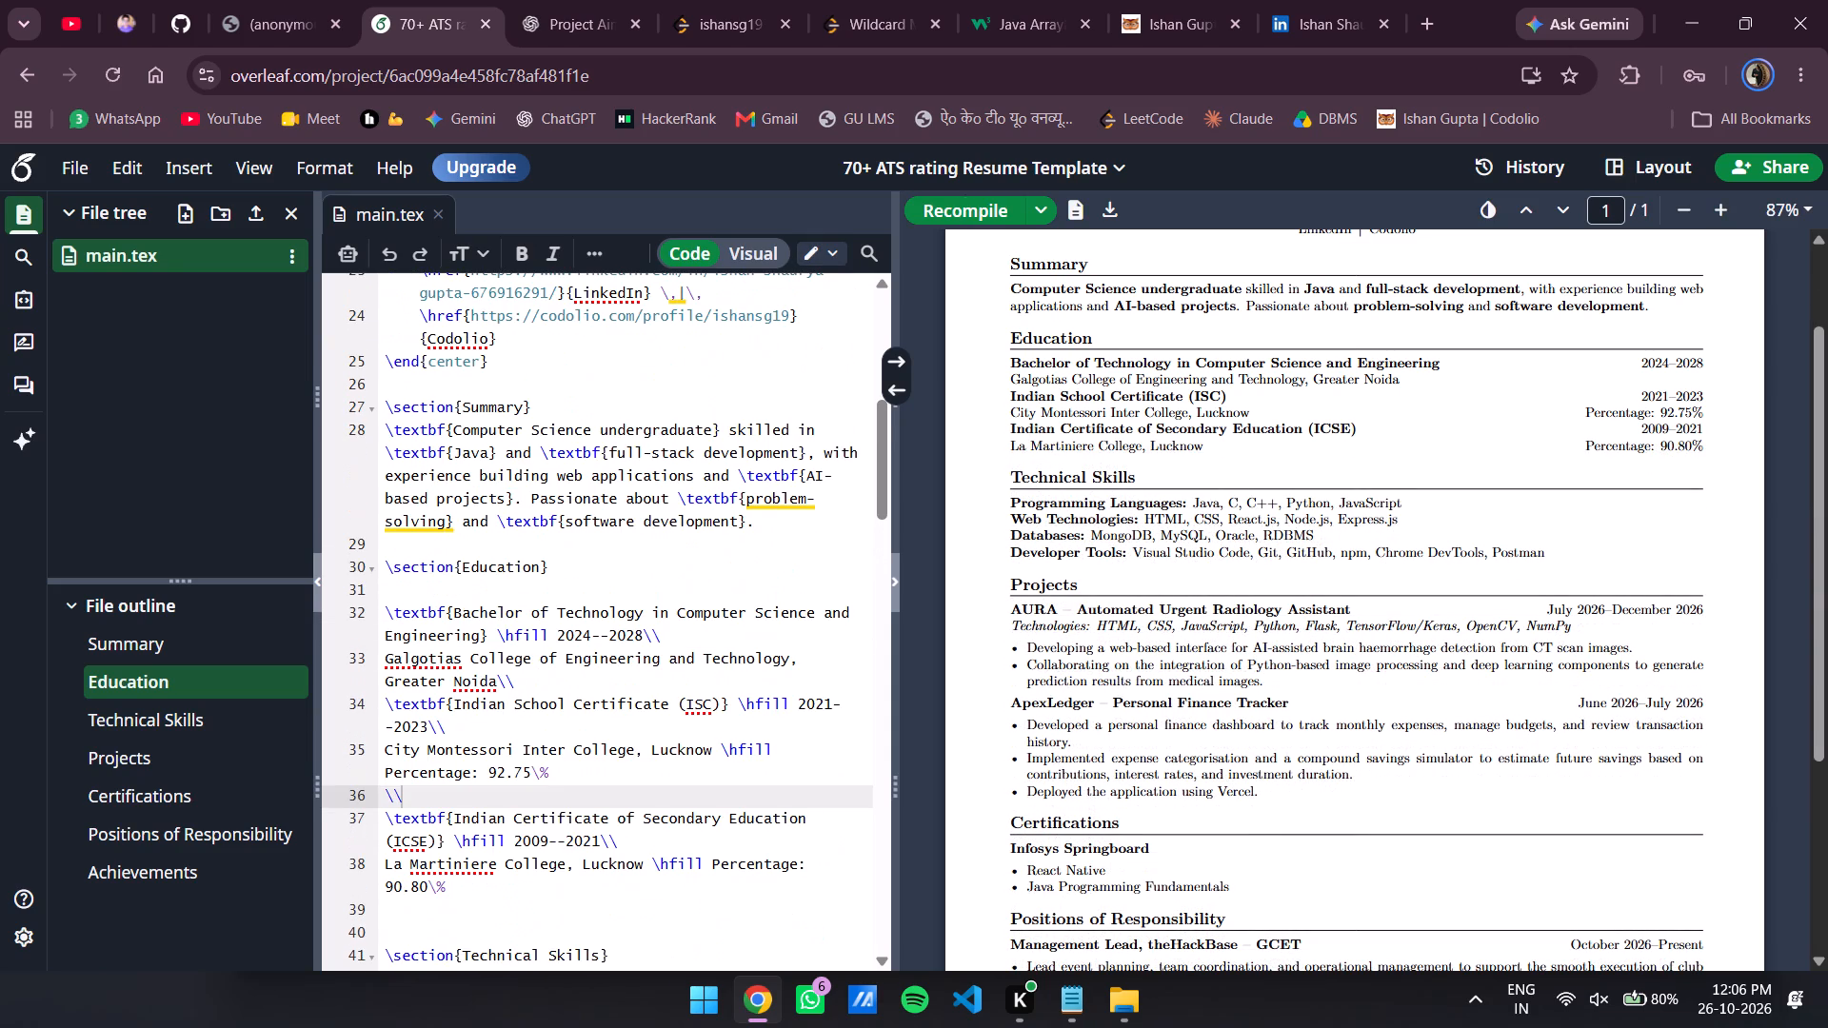
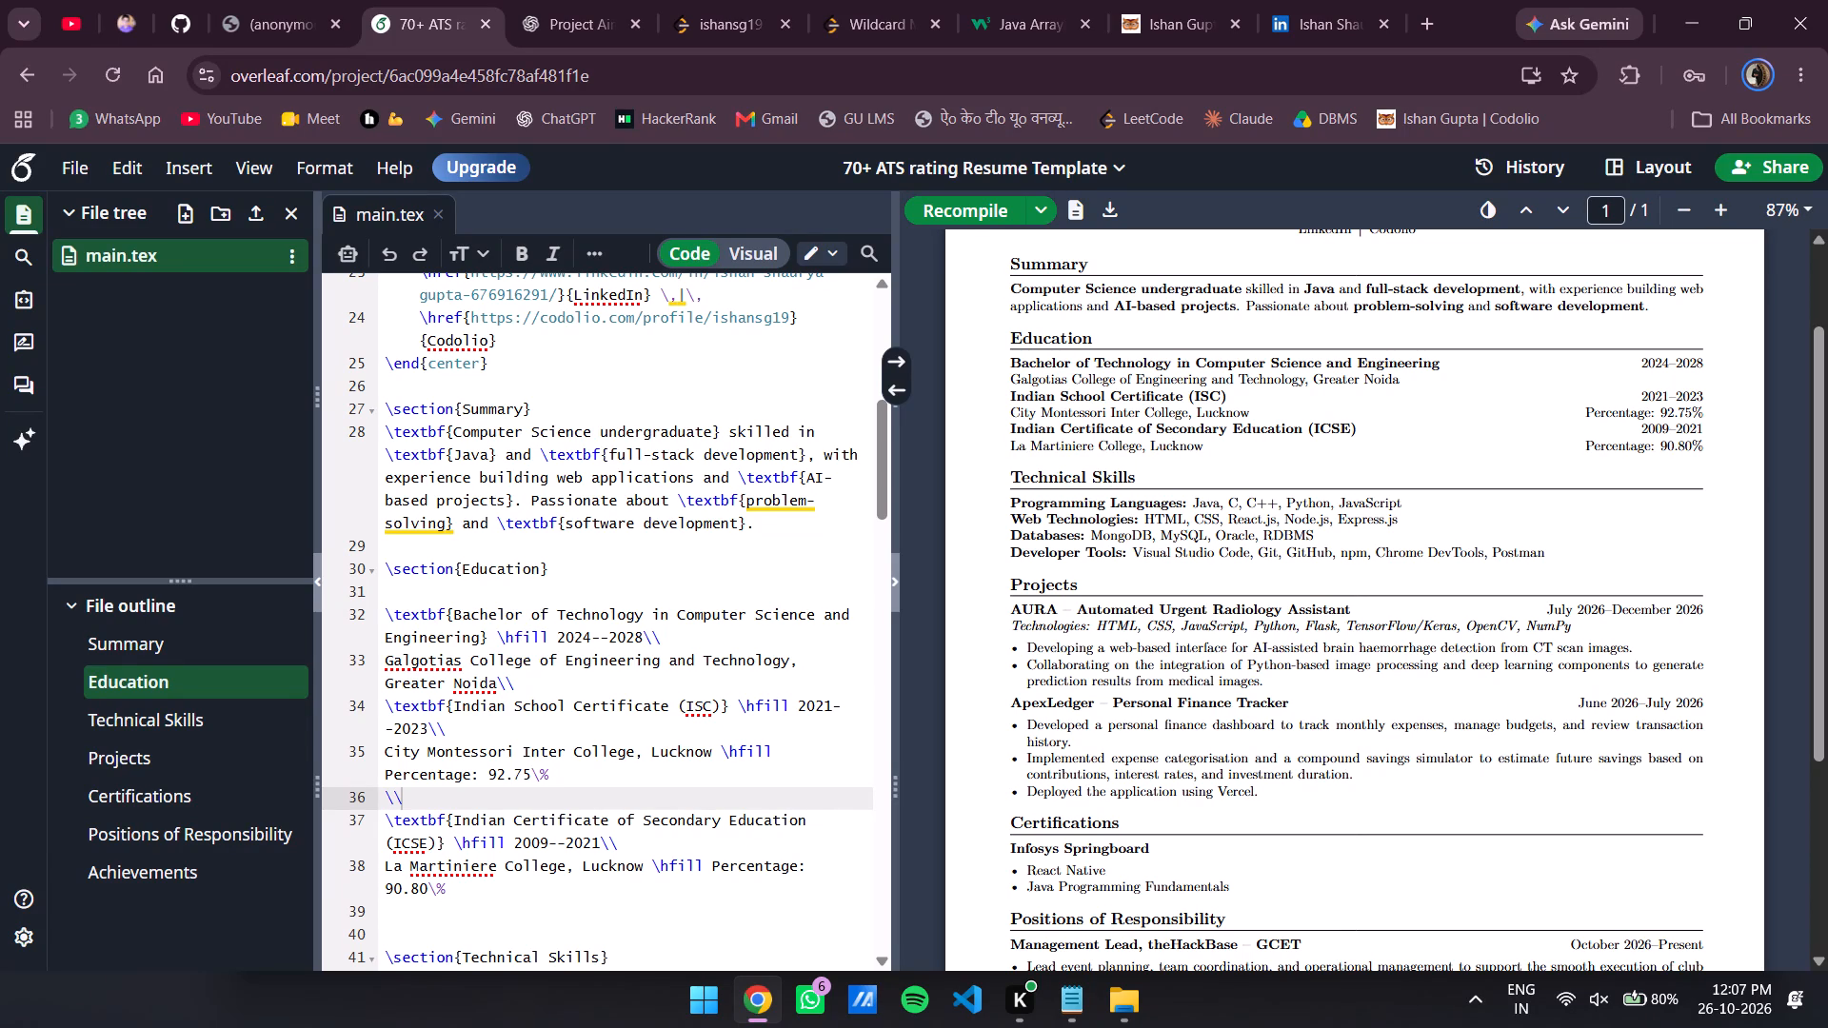
Review the resume's source and compiled preview from Education through Achievements, recompiling once to check the full page.
scroll(1406, 593, "down", 1)
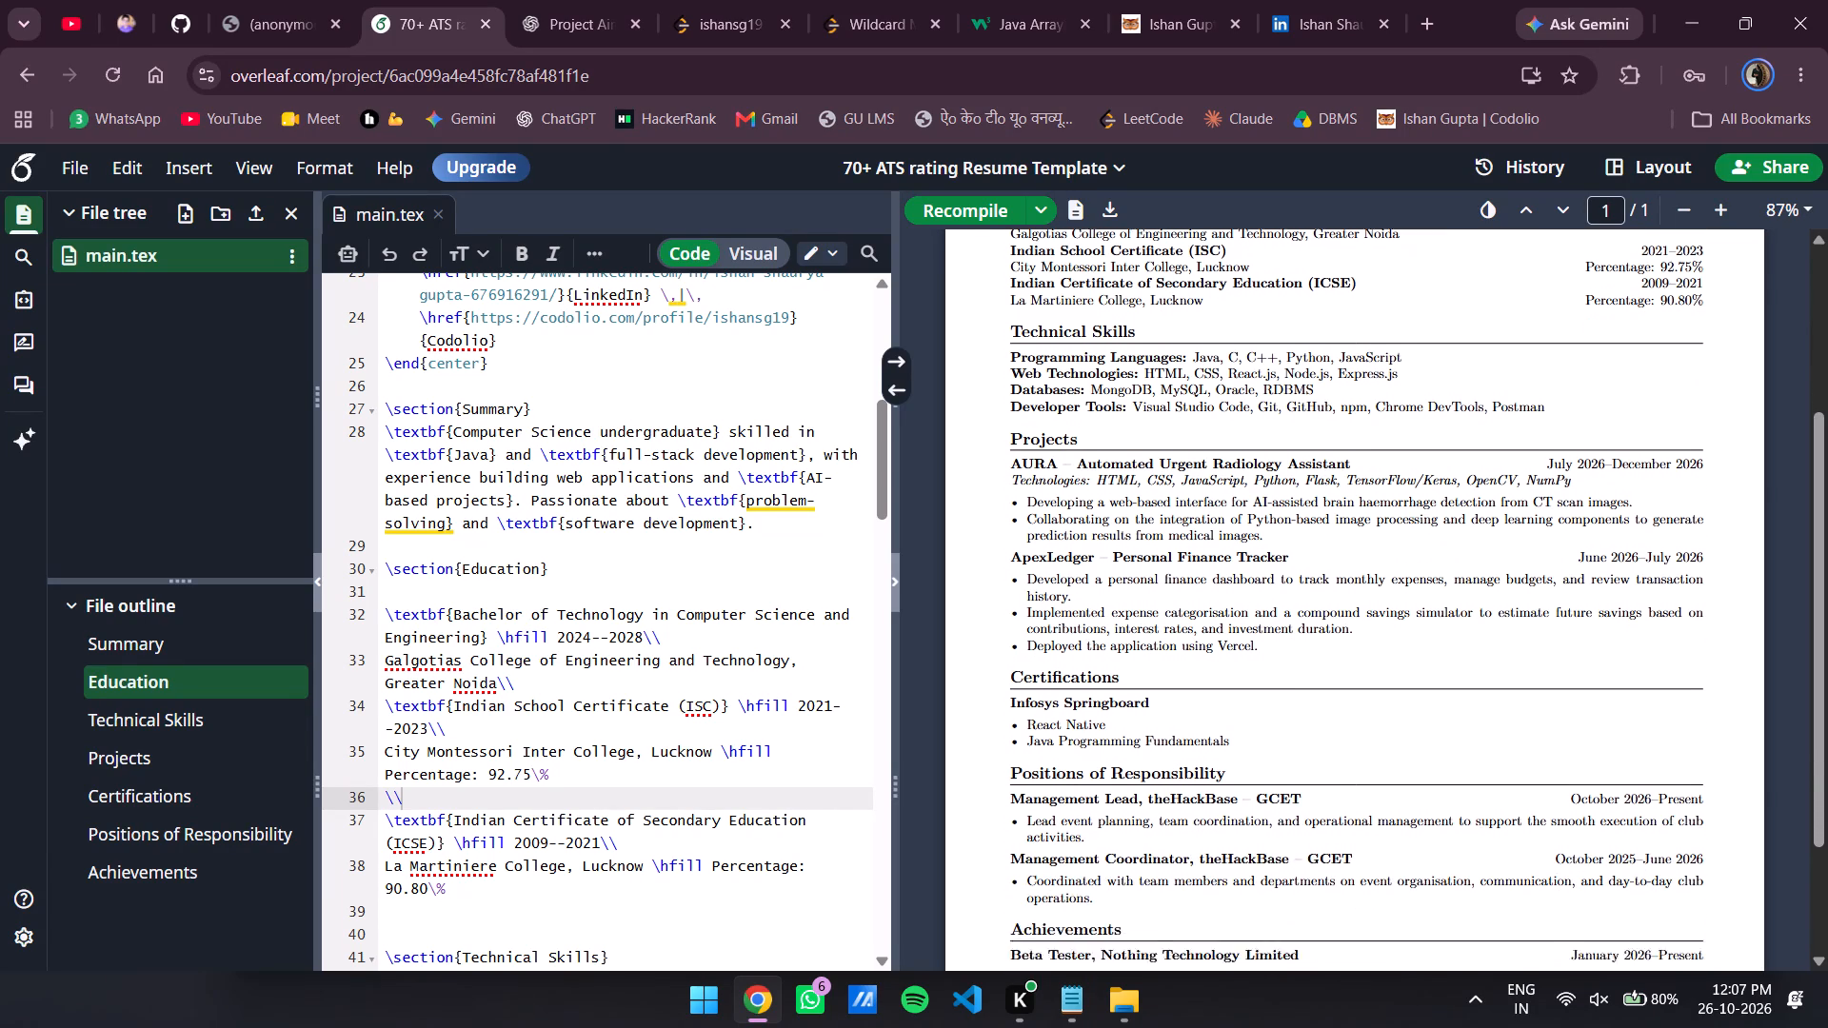
scroll(1406, 593, "down", 1)
scroll(797, 695, "down", 2)
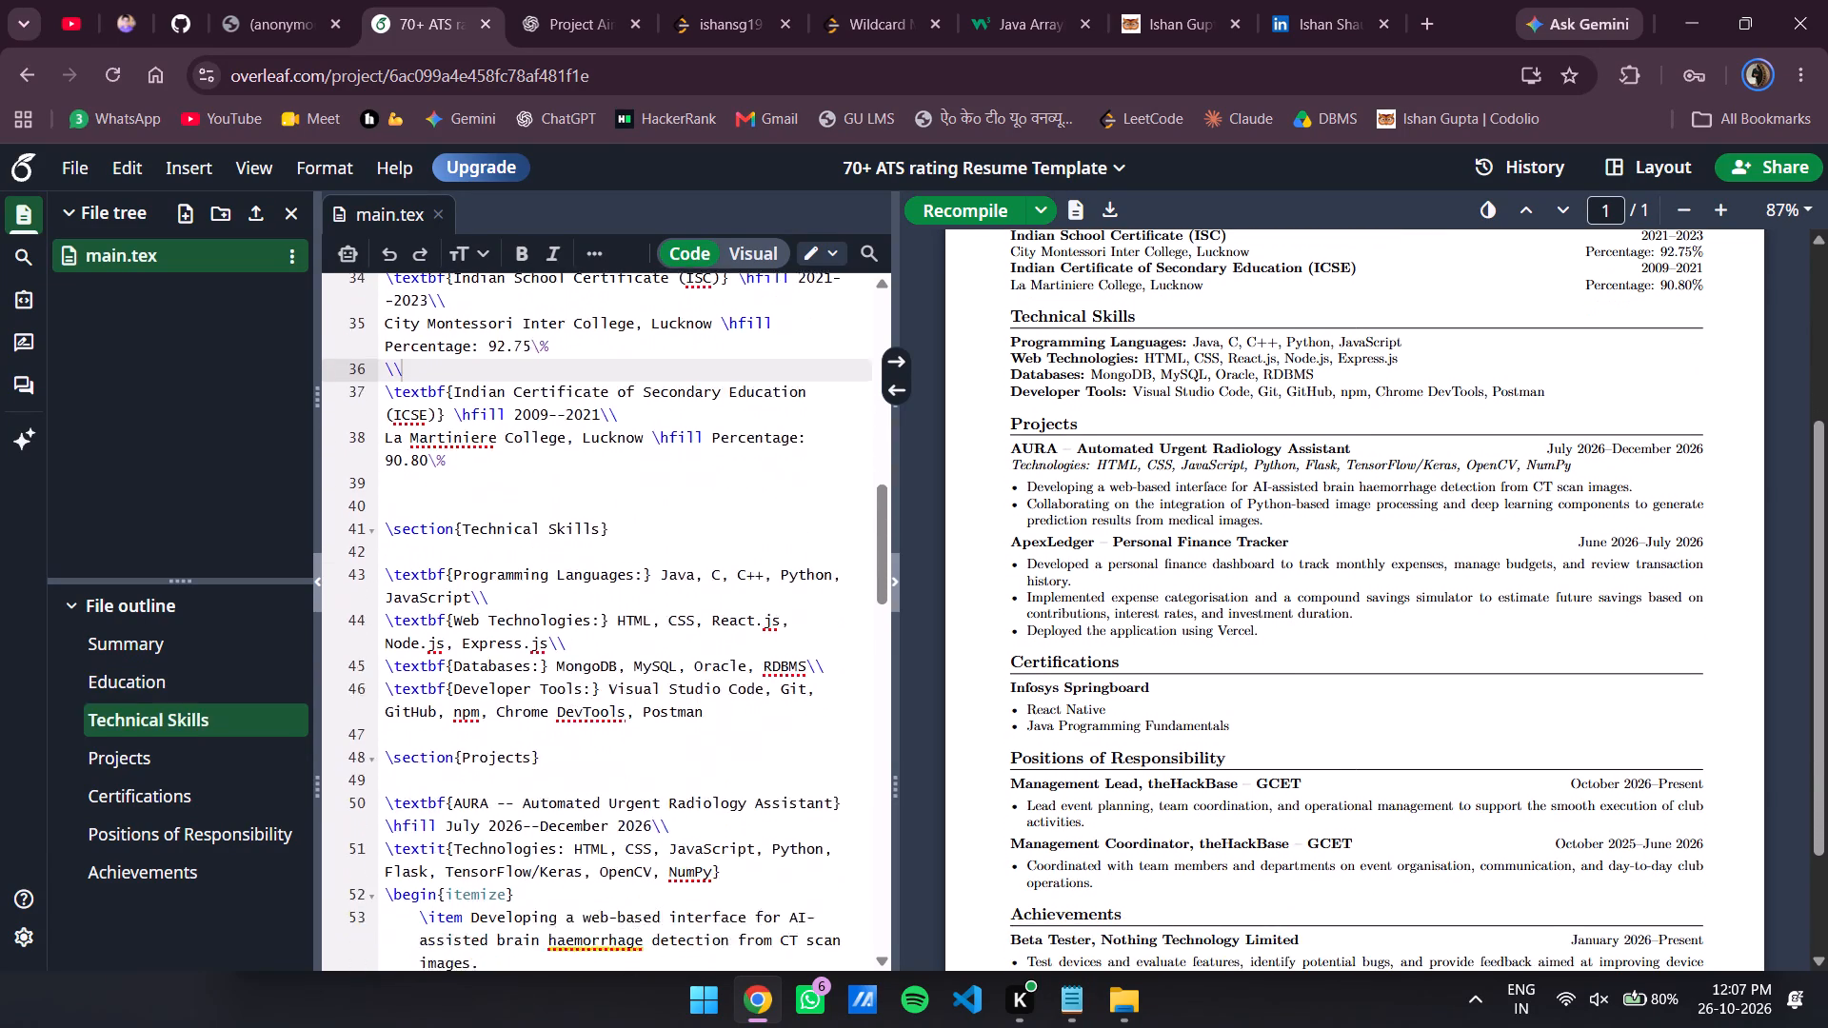
scroll(797, 695, "down", 3)
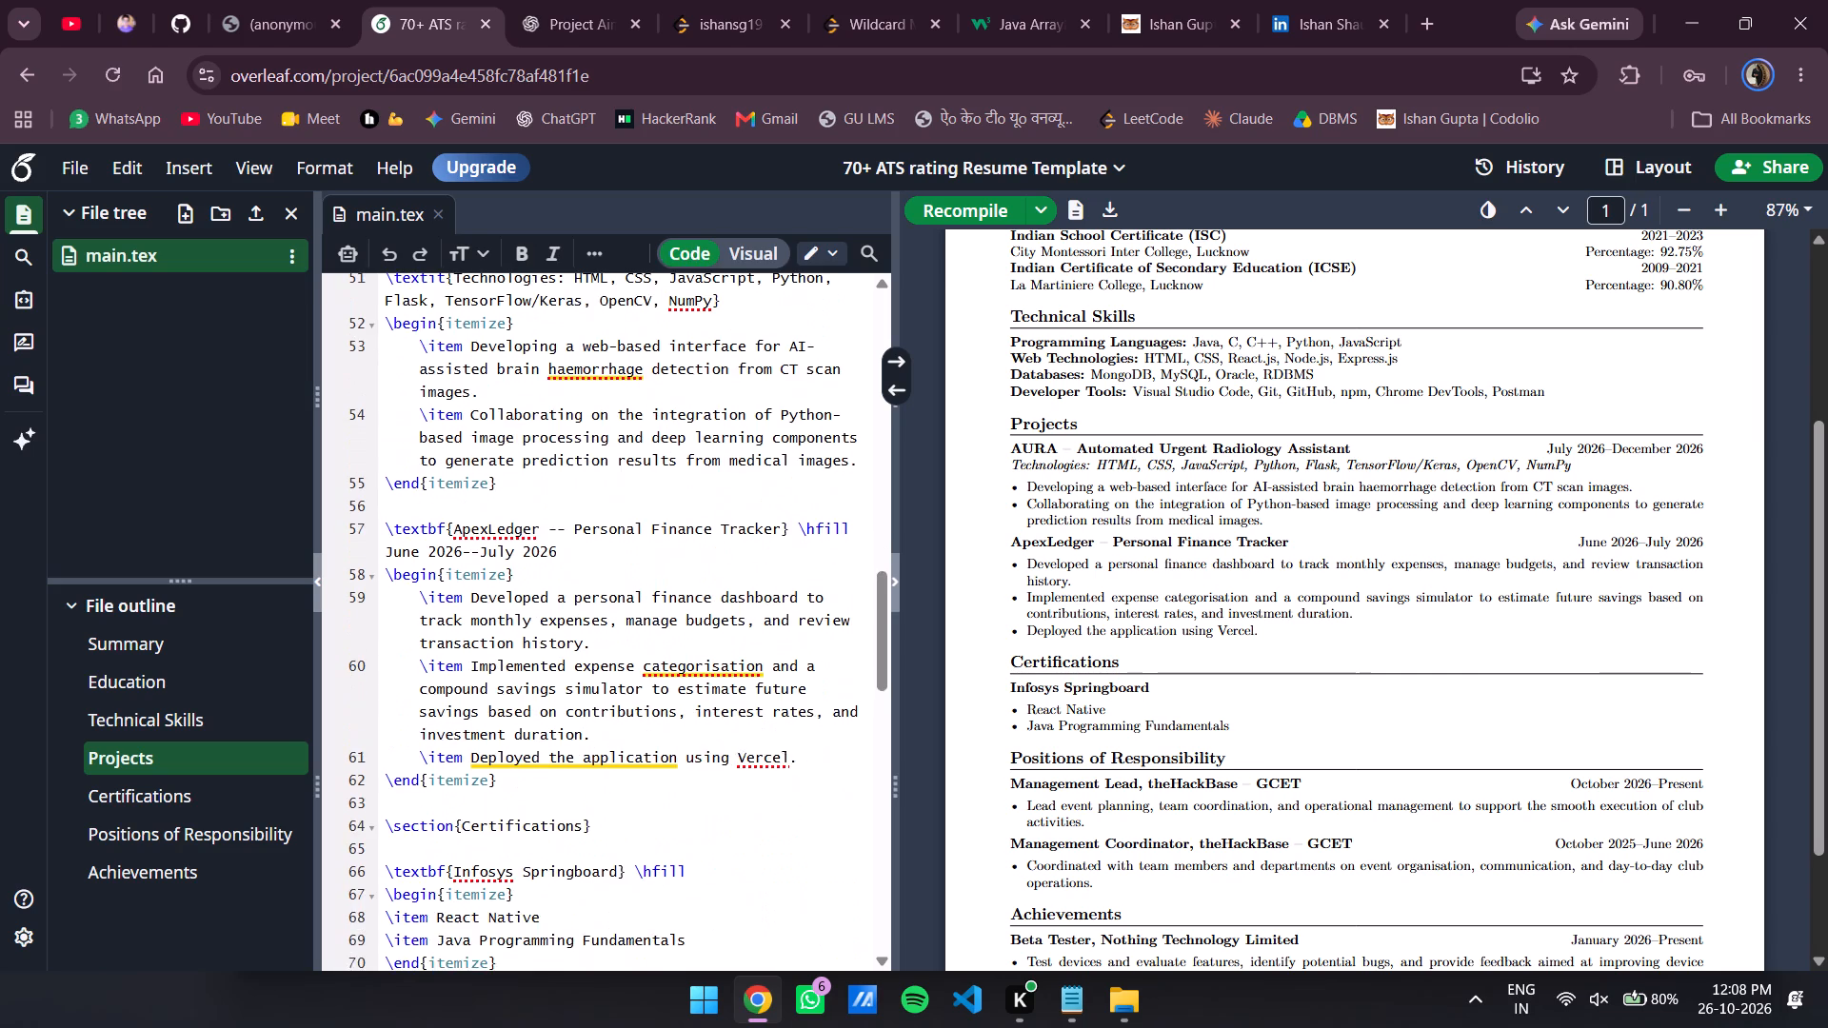
scroll(797, 695, "down", 2)
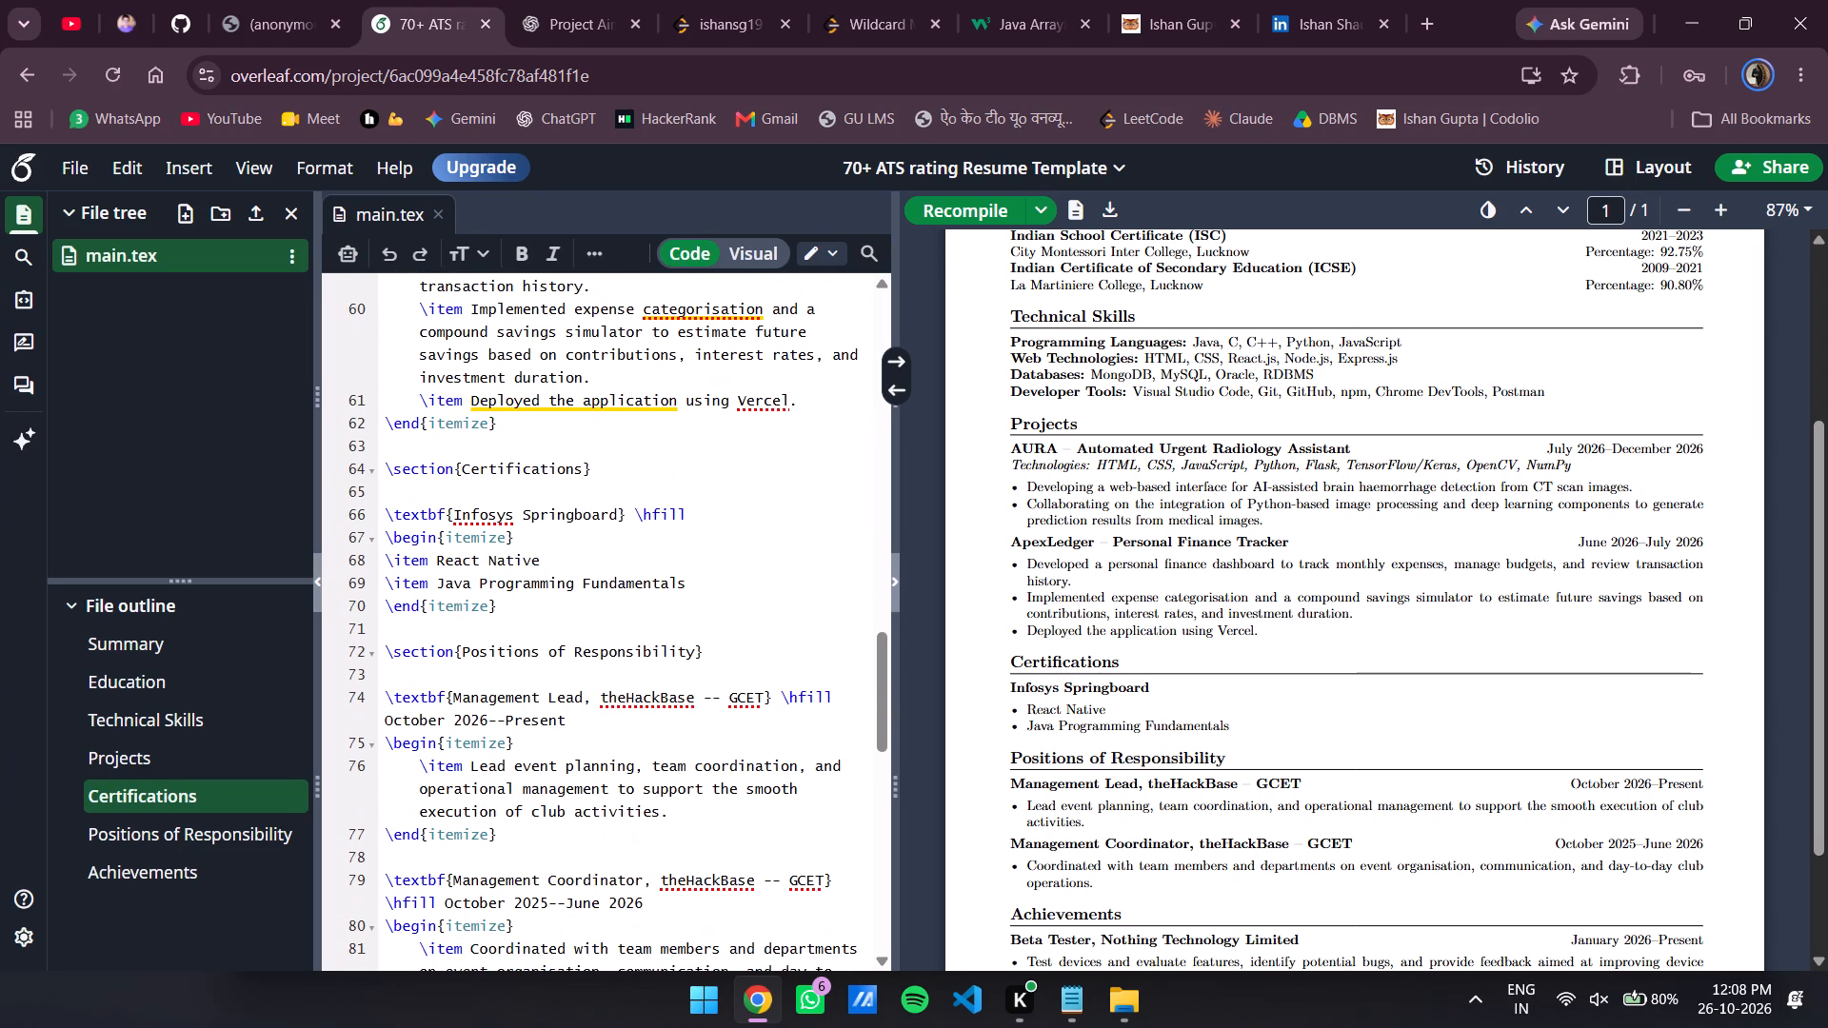
scroll(684, 743, "down", 1)
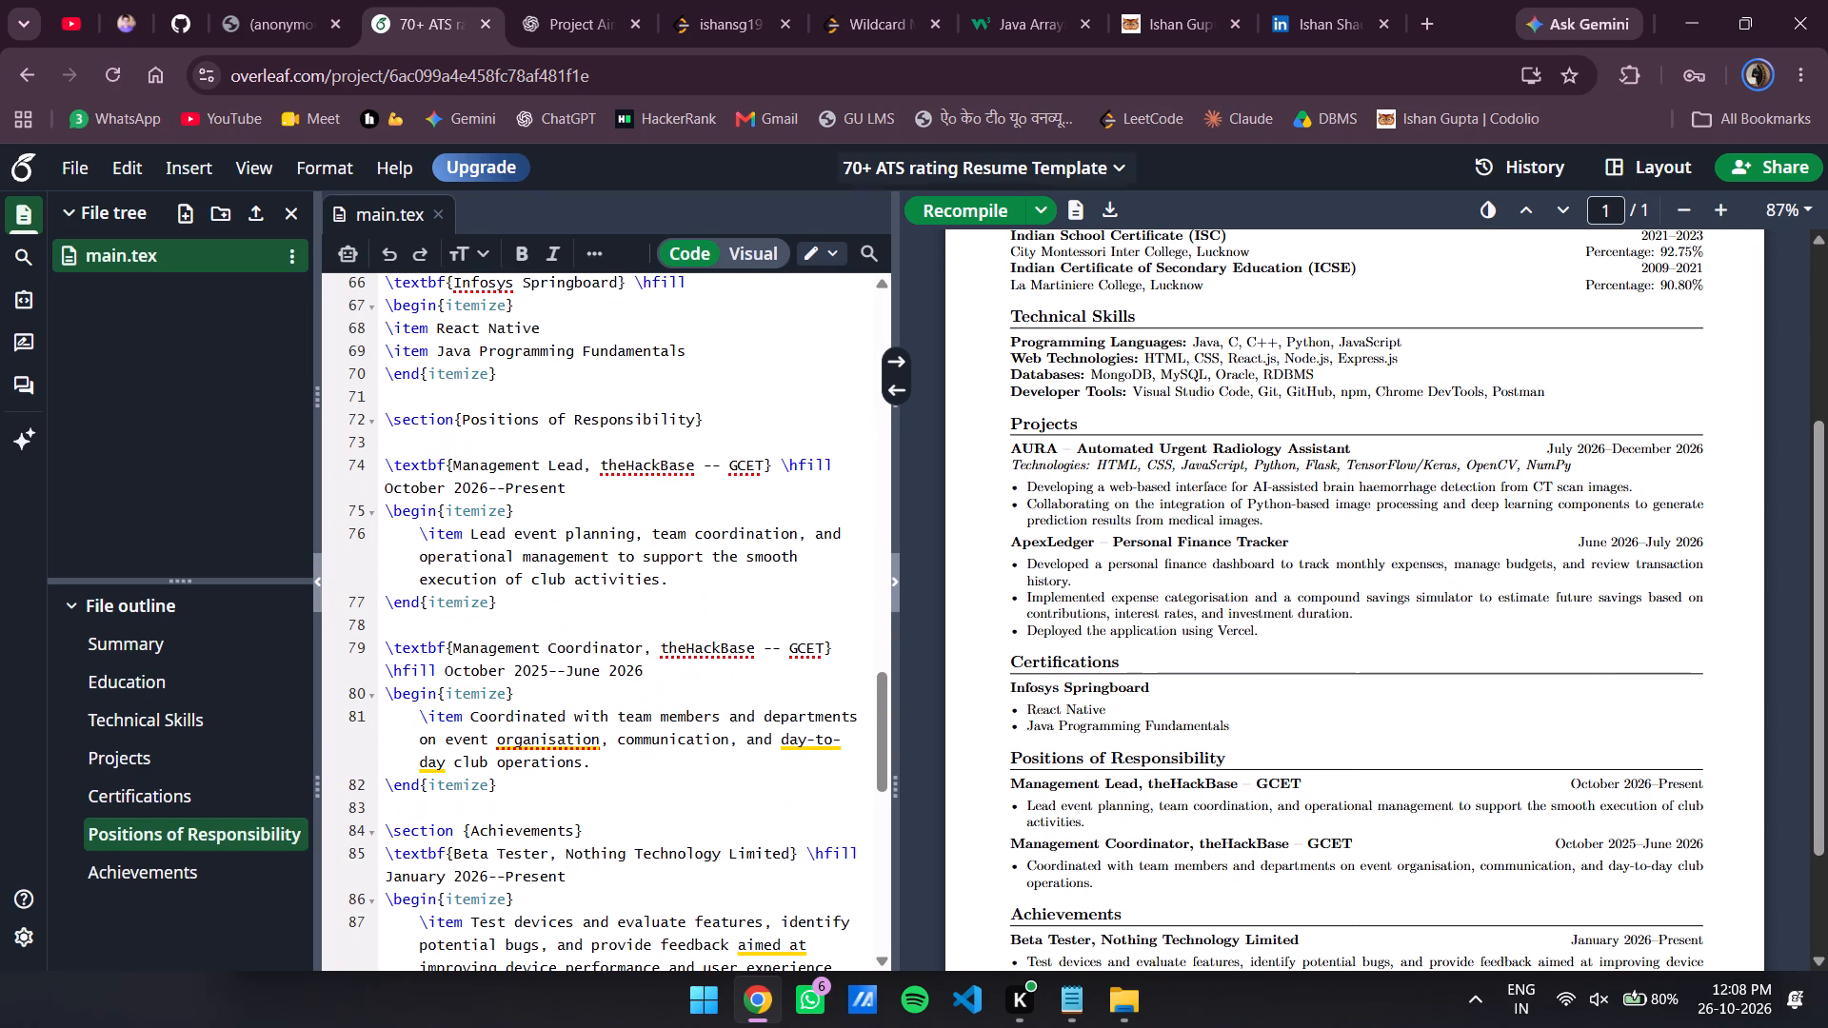
left_click(981, 203)
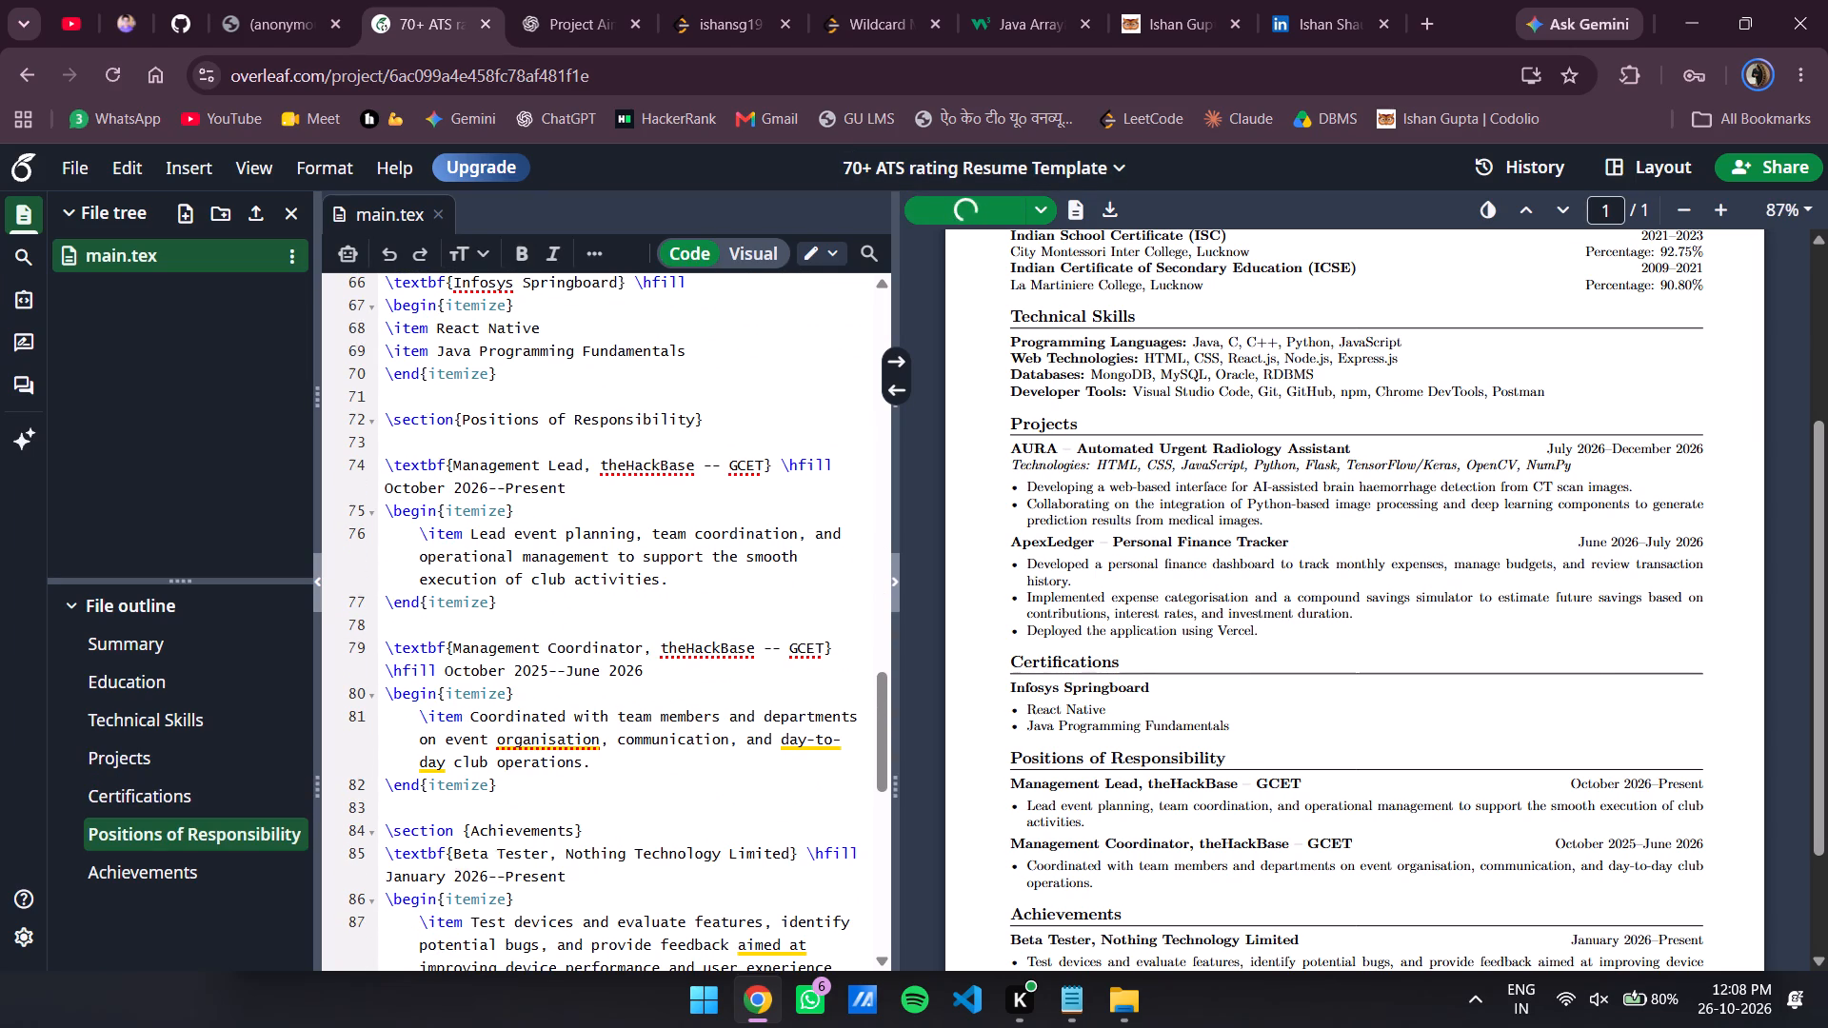
scroll(1401, 558, "down", 3)
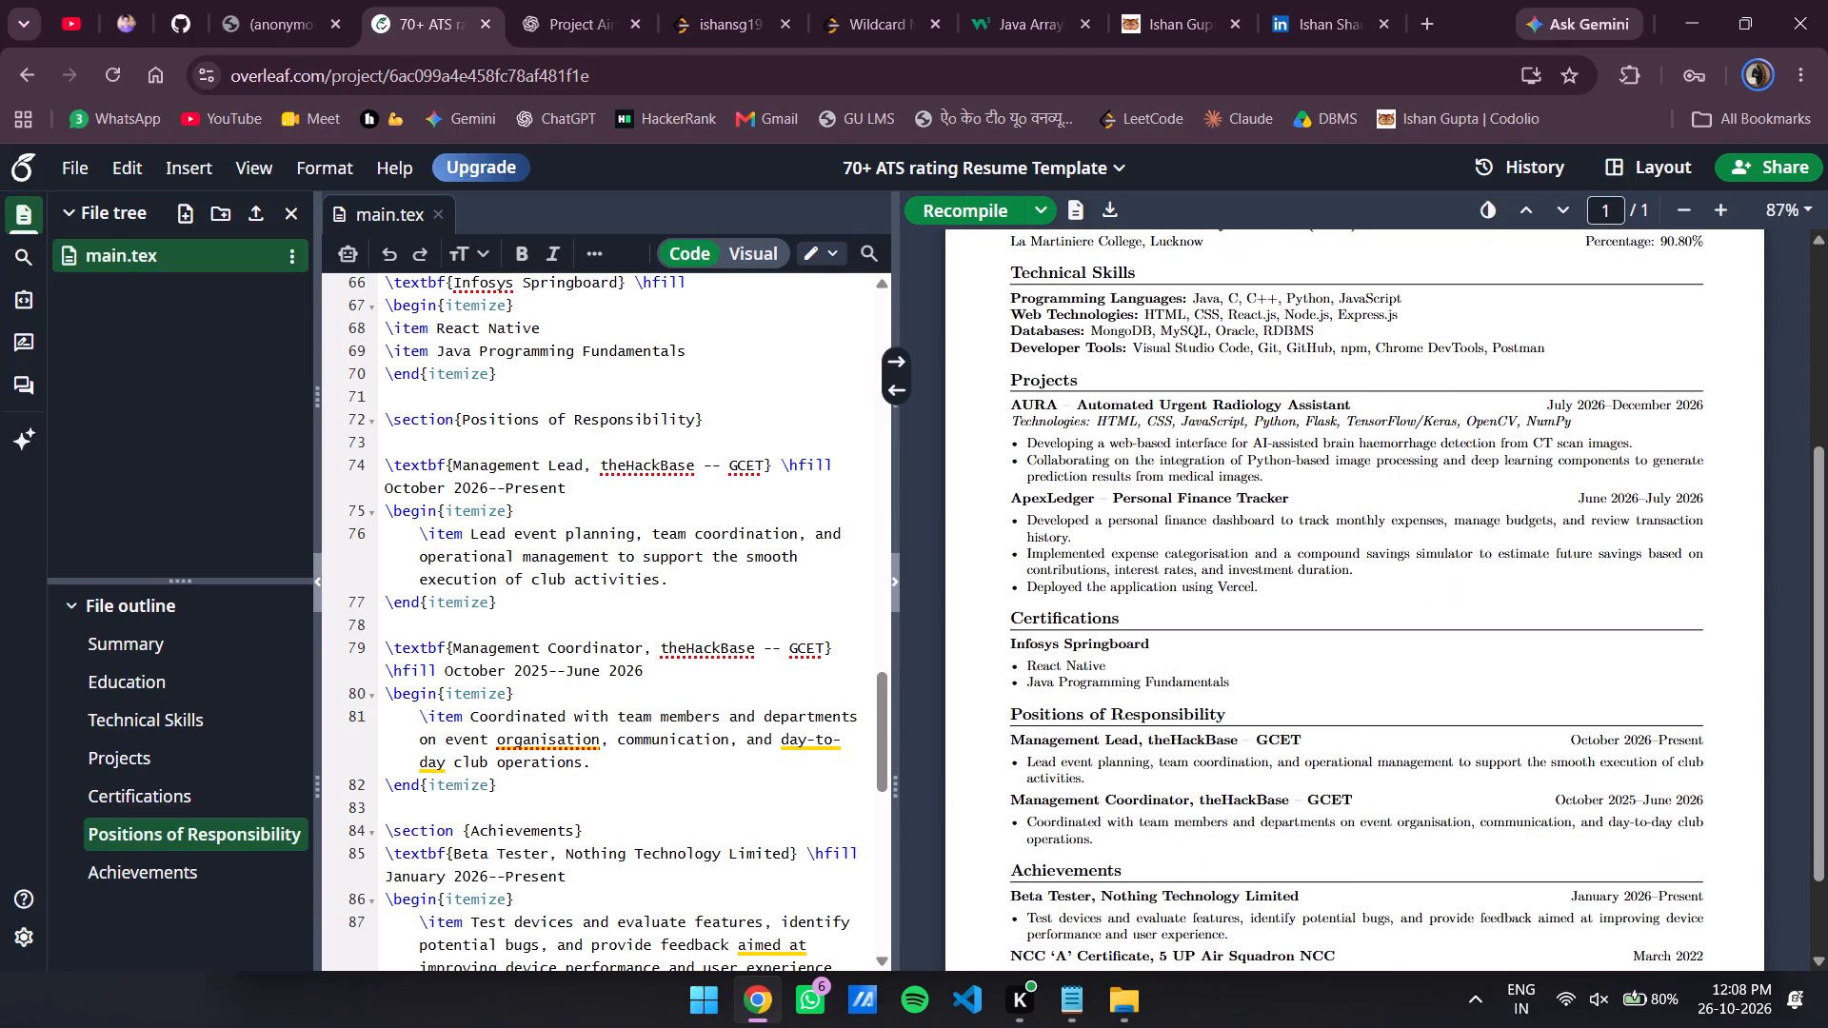
scroll(1401, 558, "down", 2)
scroll(1401, 558, "up", 4)
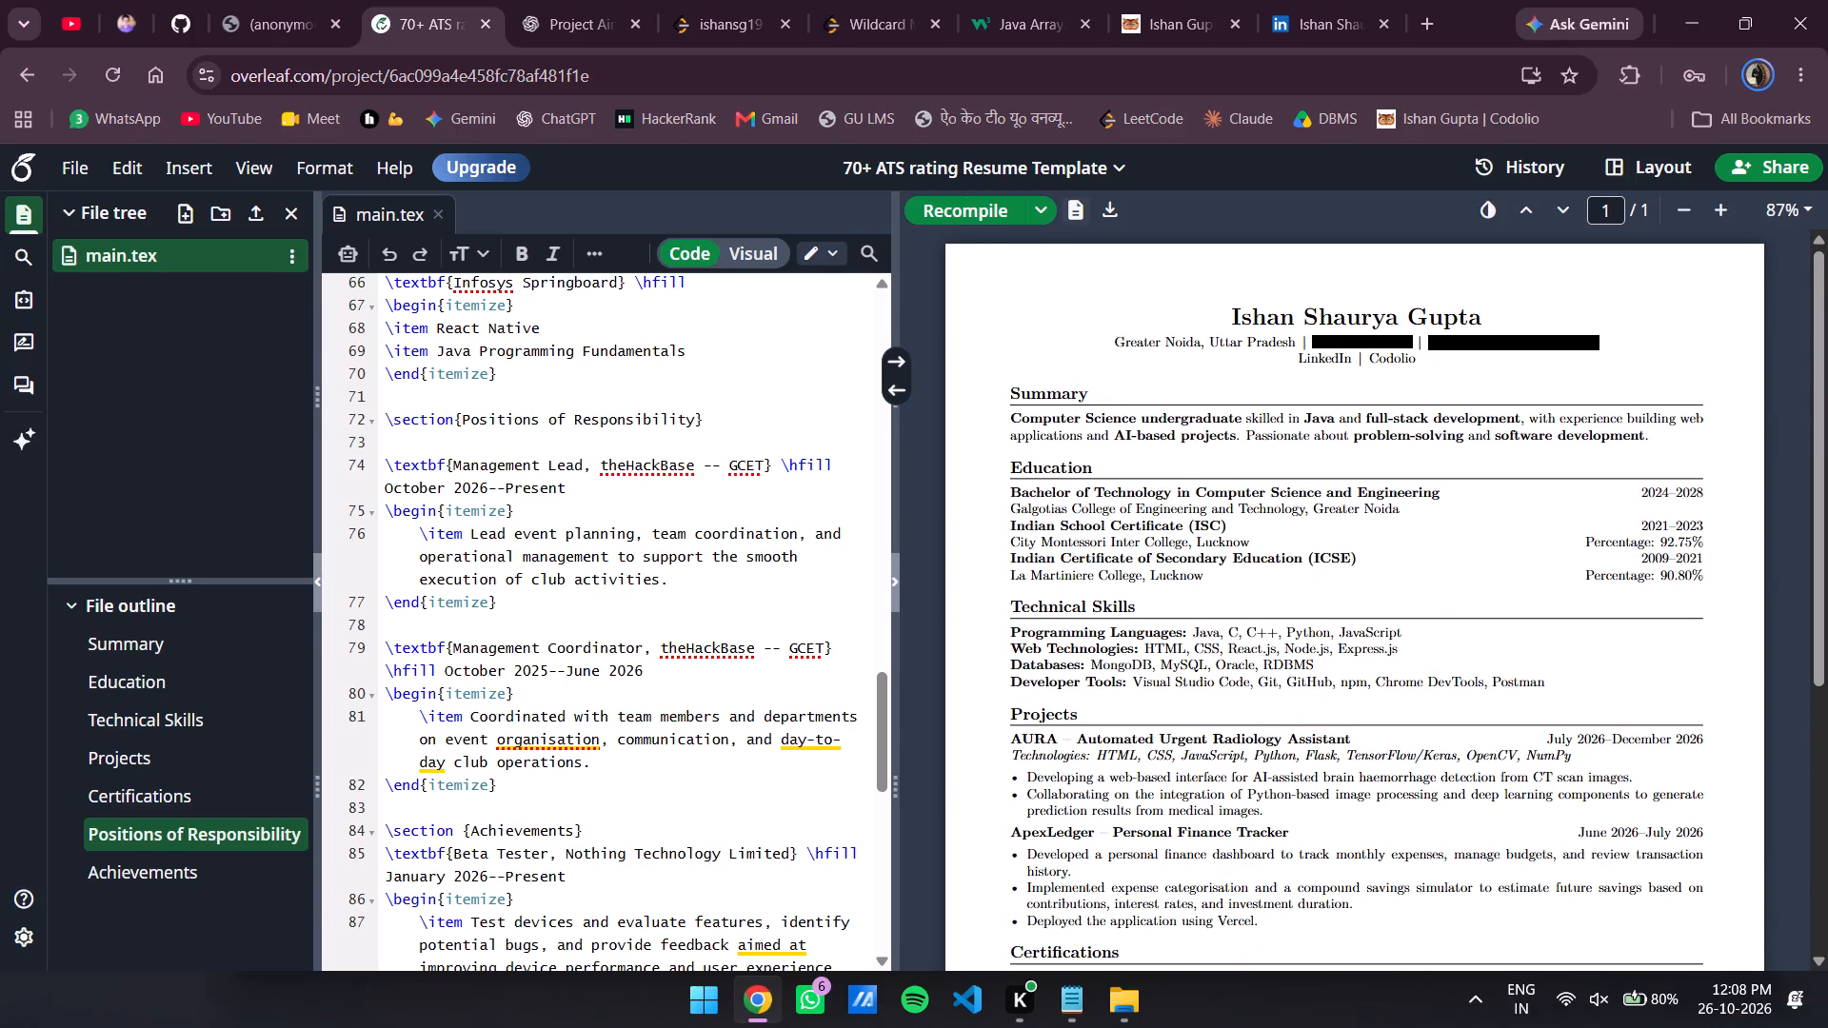
Download the compiled resume as a PDF and show the downloaded file in its folder.
left_click(1109, 213)
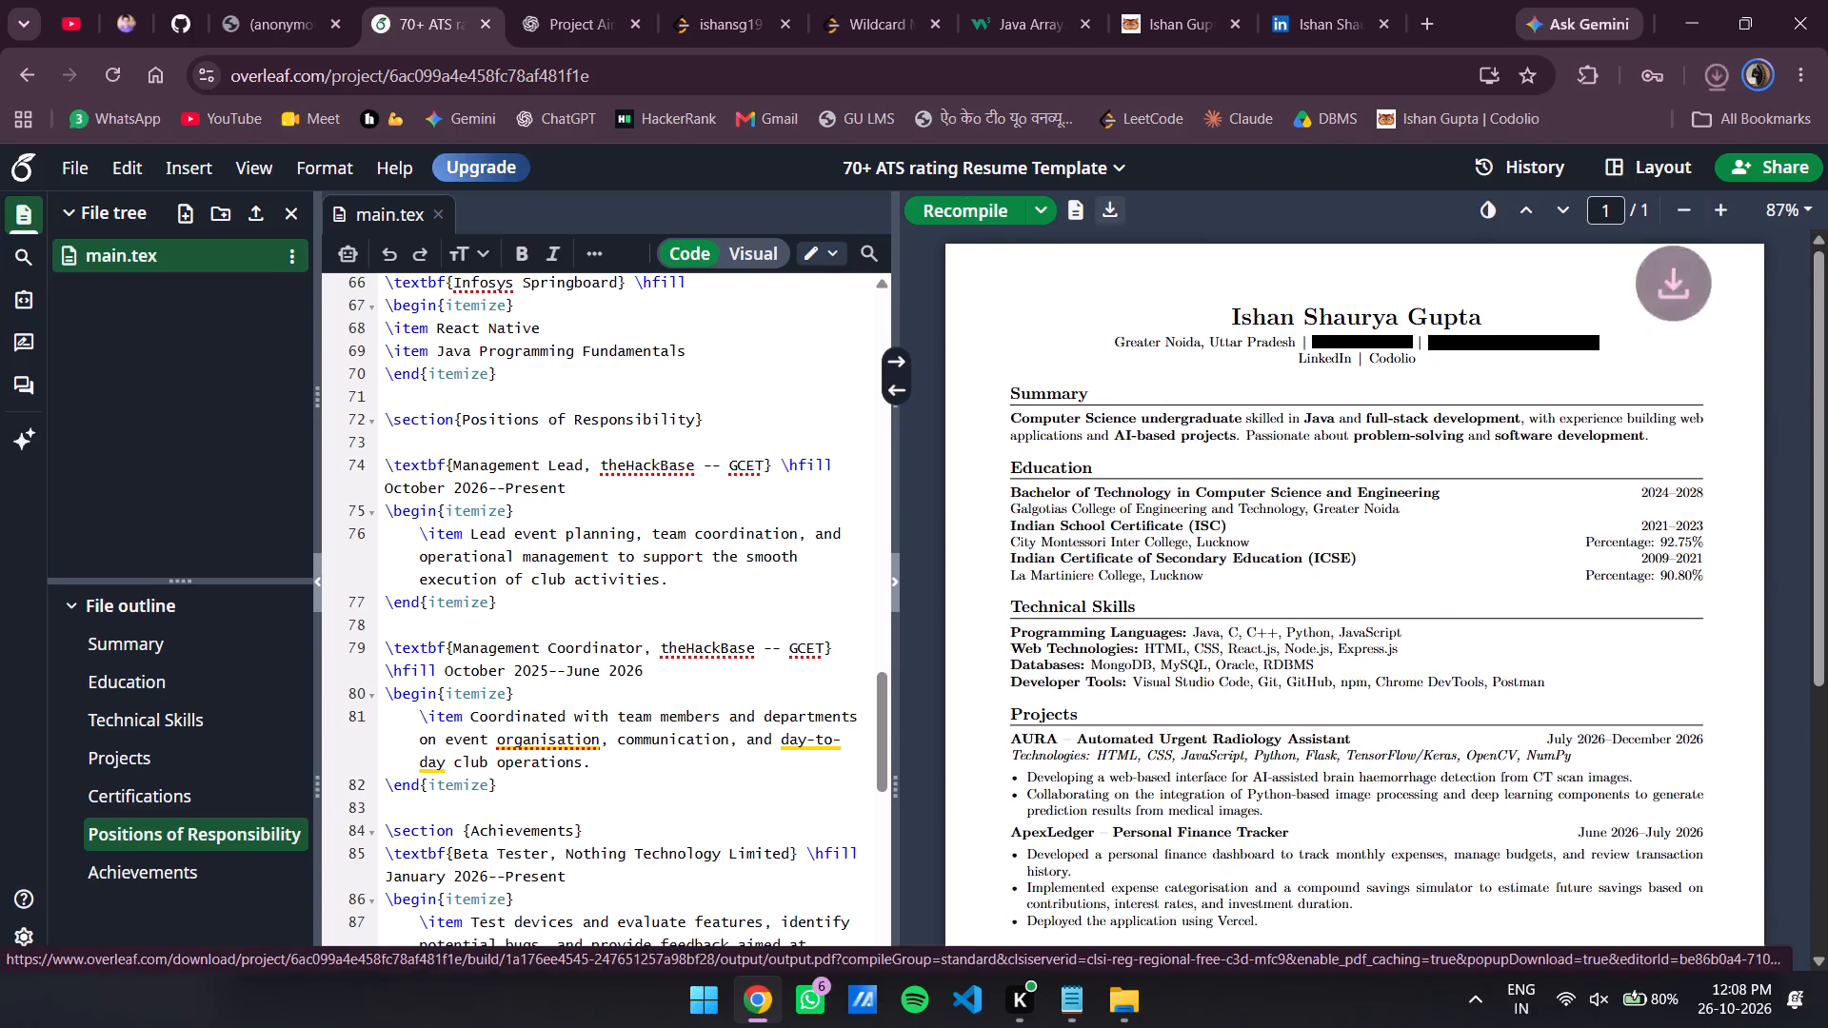
left_click(1719, 69)
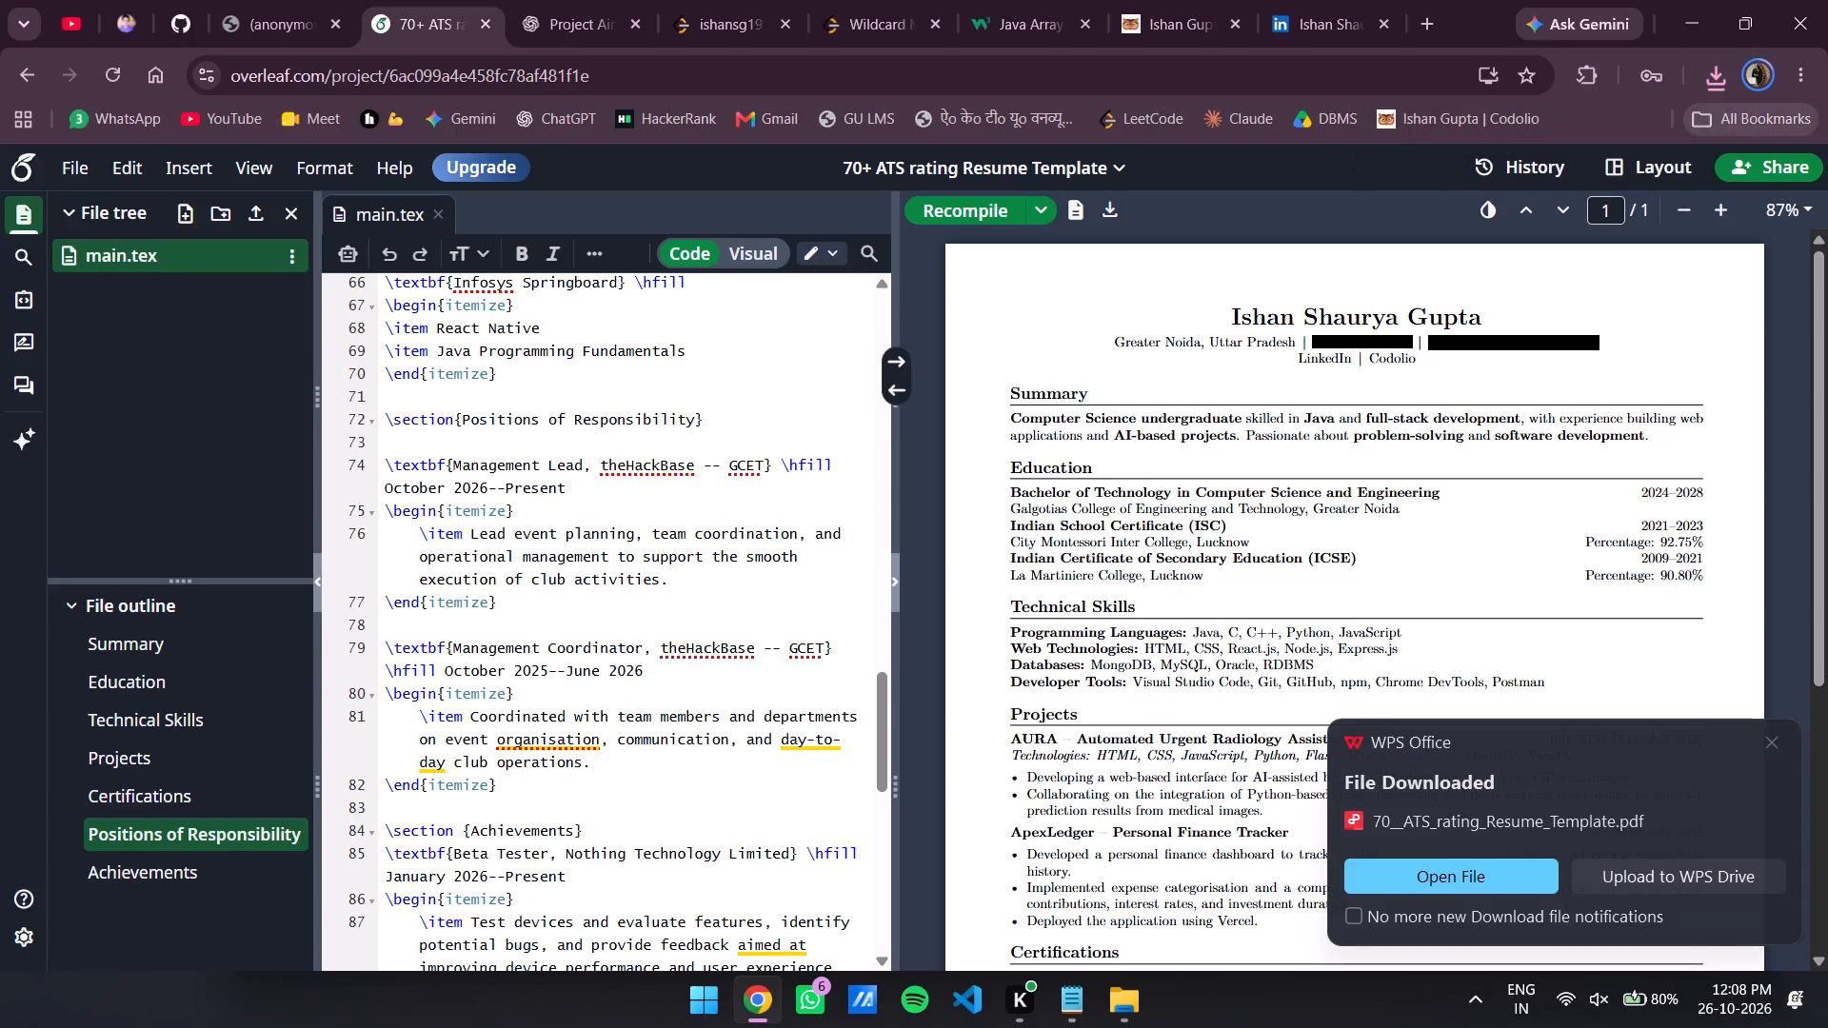
left_click(1716, 72)
left_click(1644, 180)
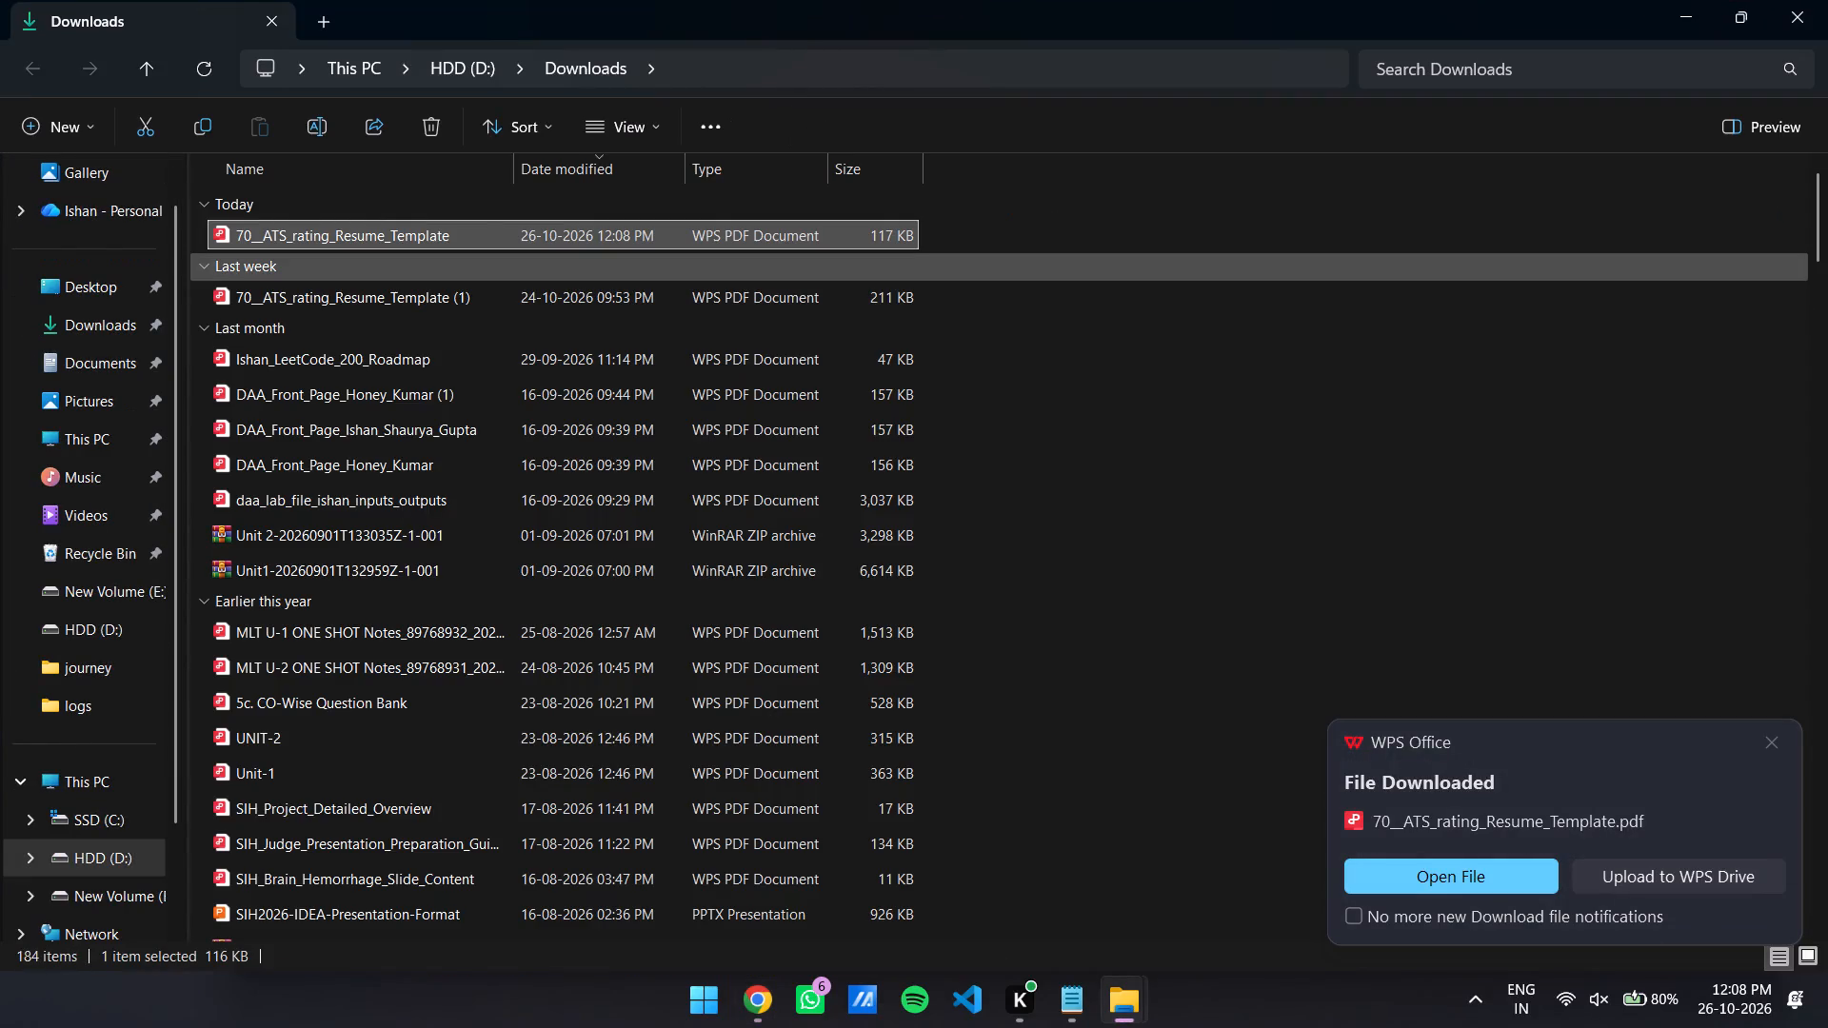
Rename the downloaded resume PDF as isg_resume, then close the folder window and dismiss the download notification.
key("F2")
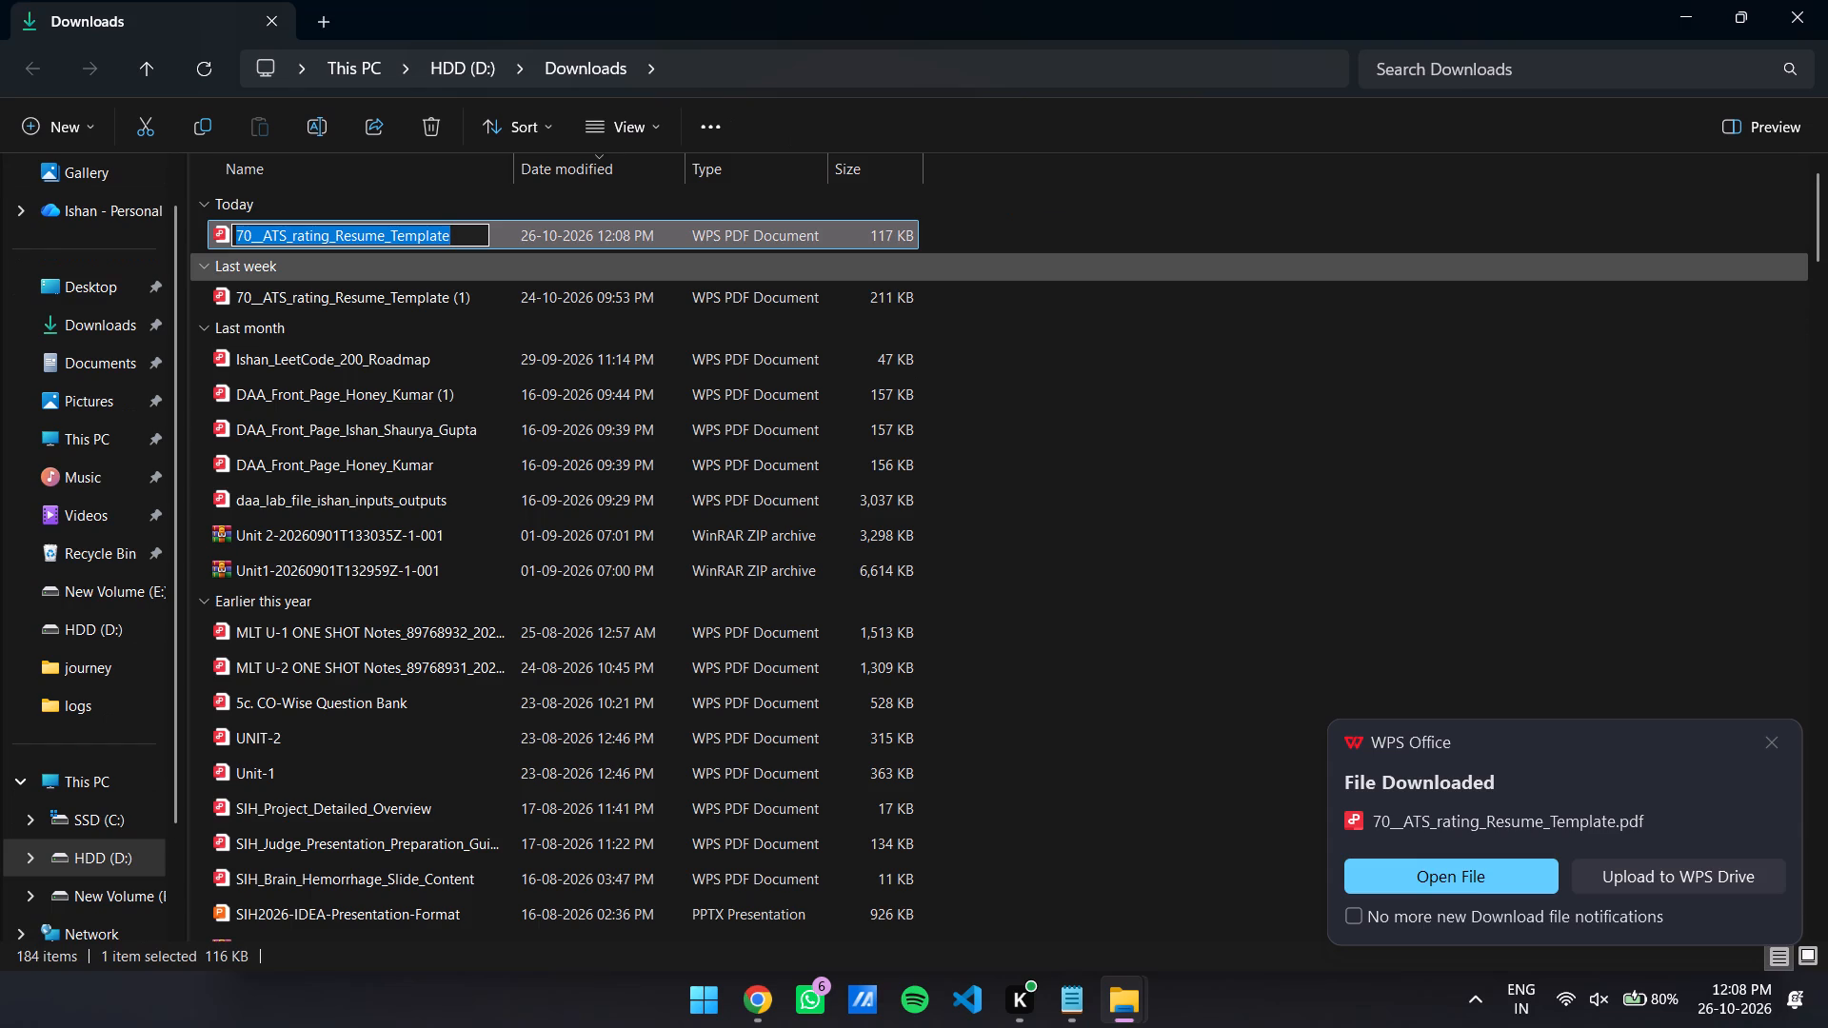
type("isgresume")
key("Left")
key("Left")
key("Left")
key("Left")
key("Left")
key("Left")
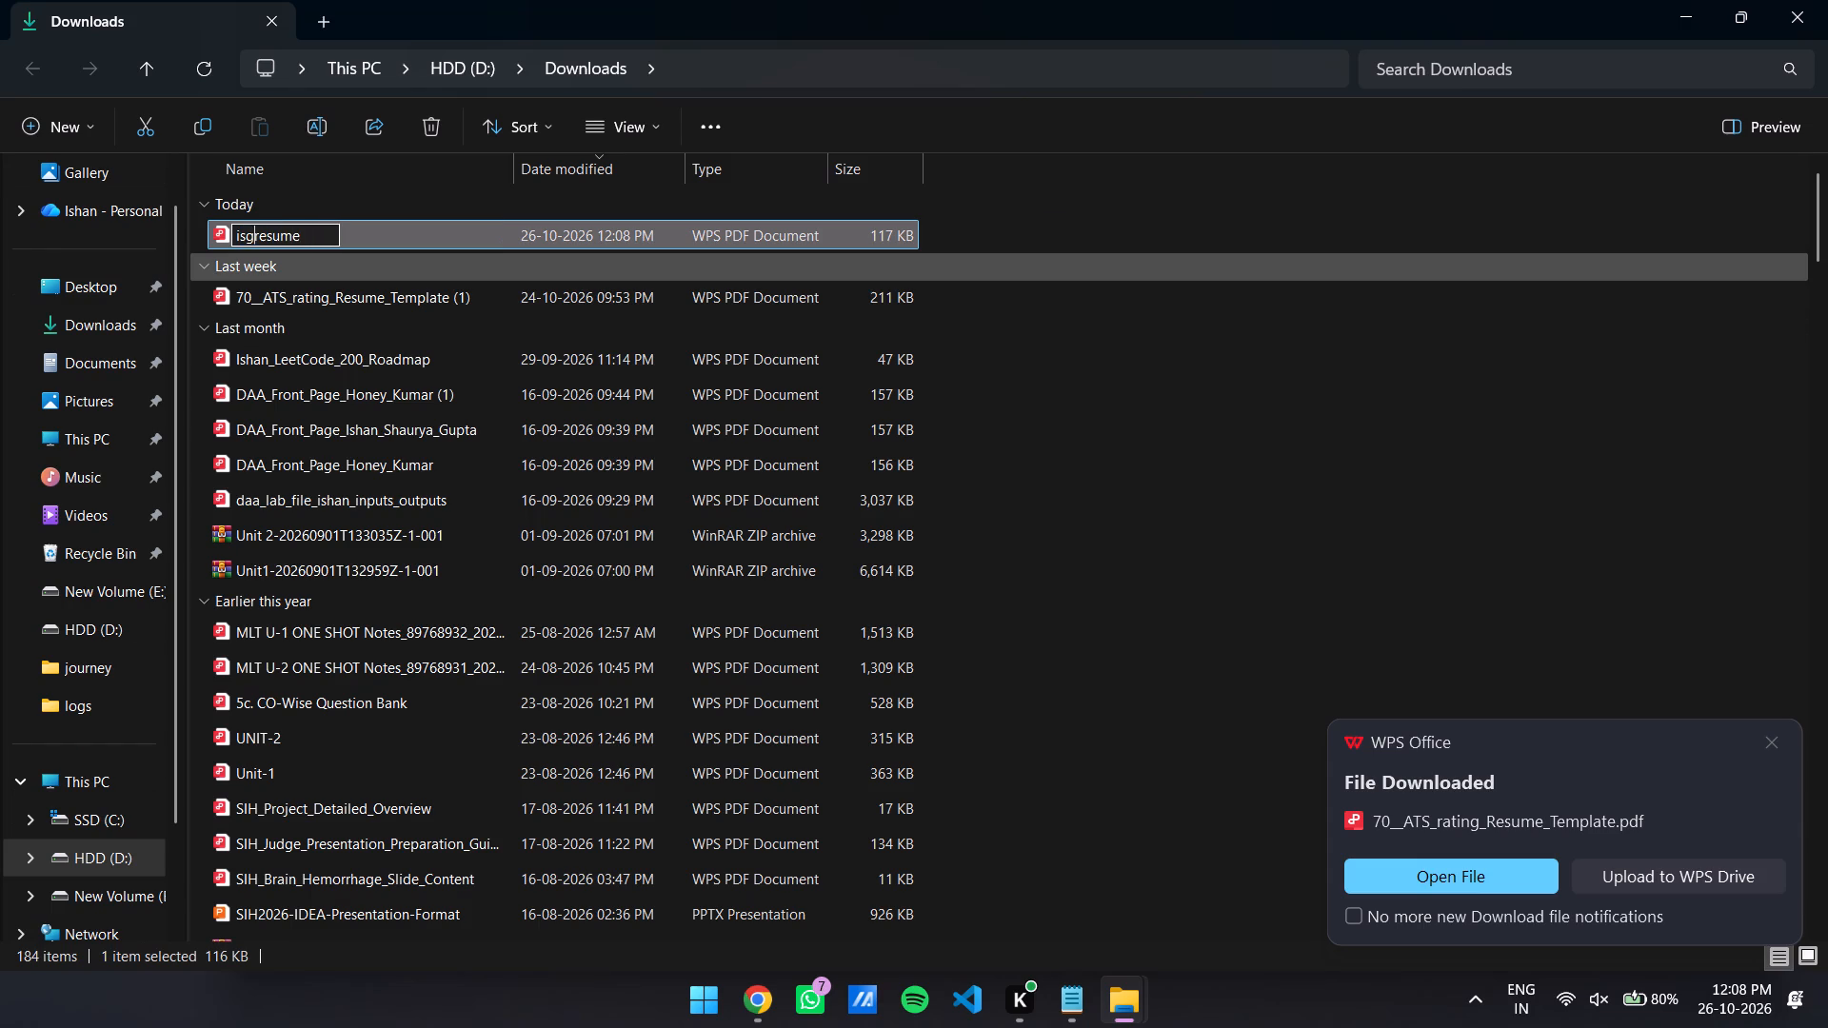
key("ctrl+minus")
key("shift+underscore")
left_click(1200, 483)
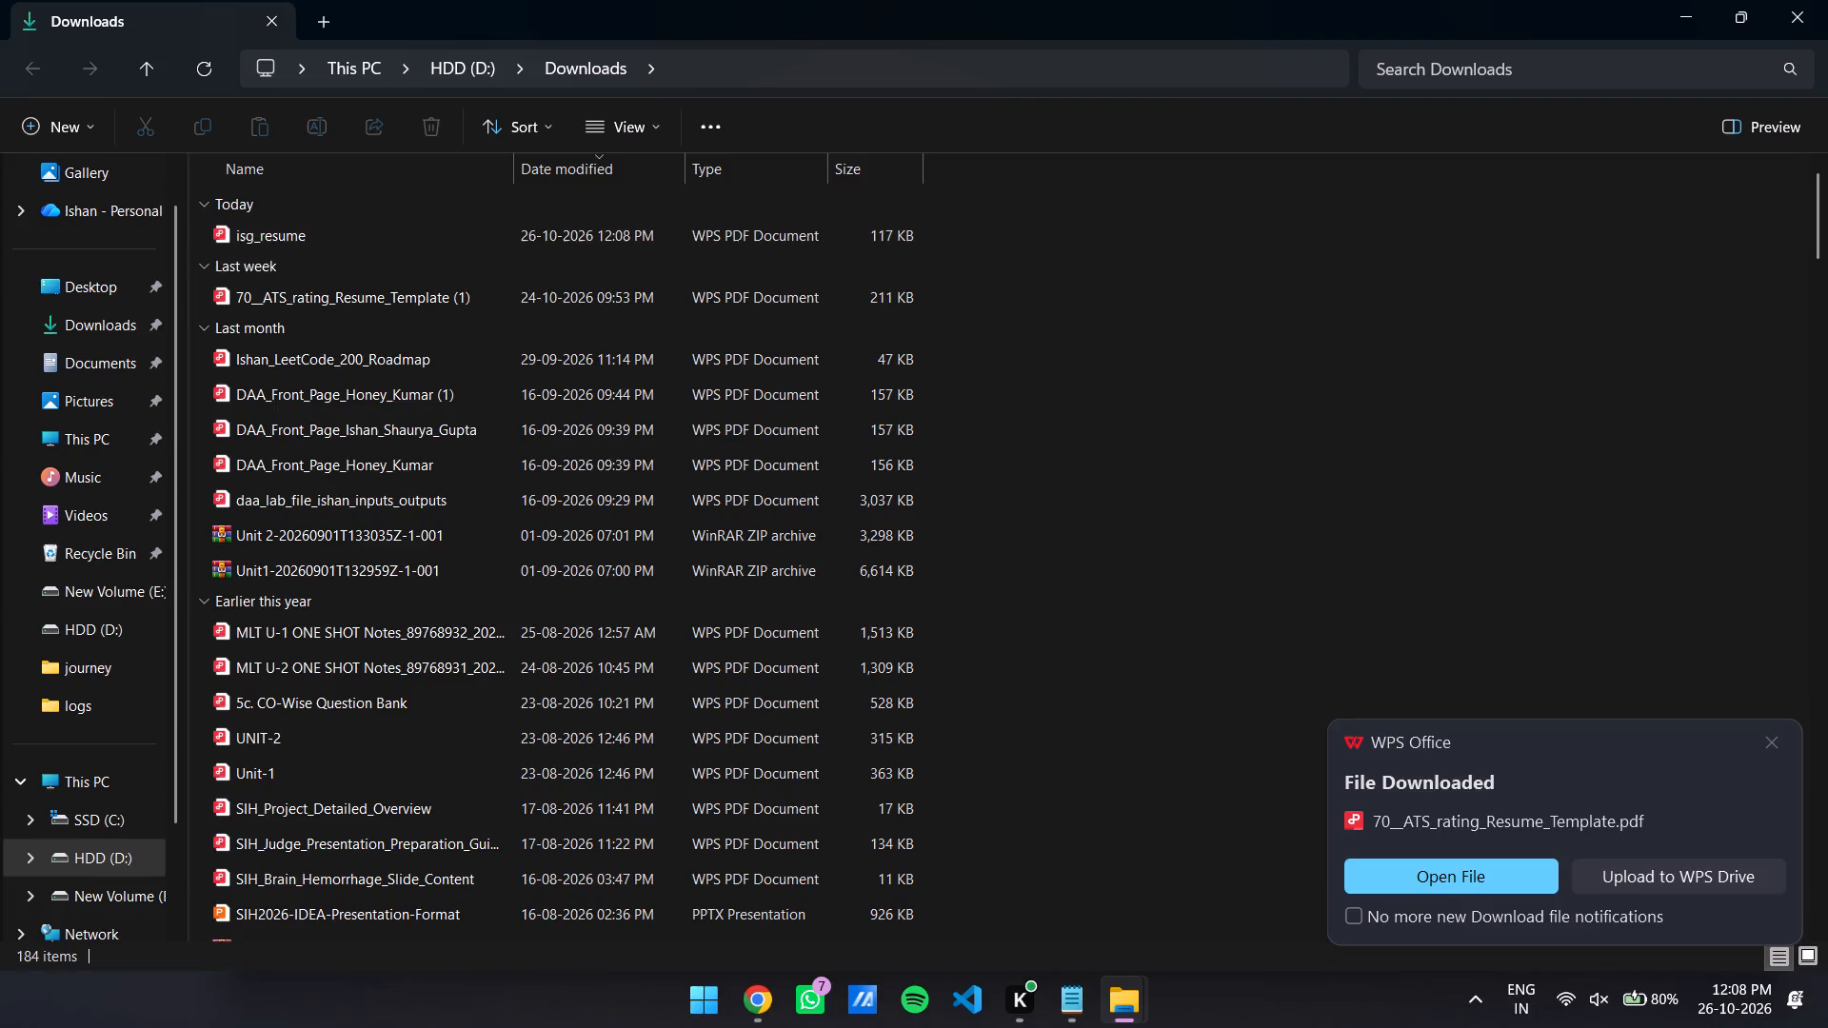
left_click(1827, 5)
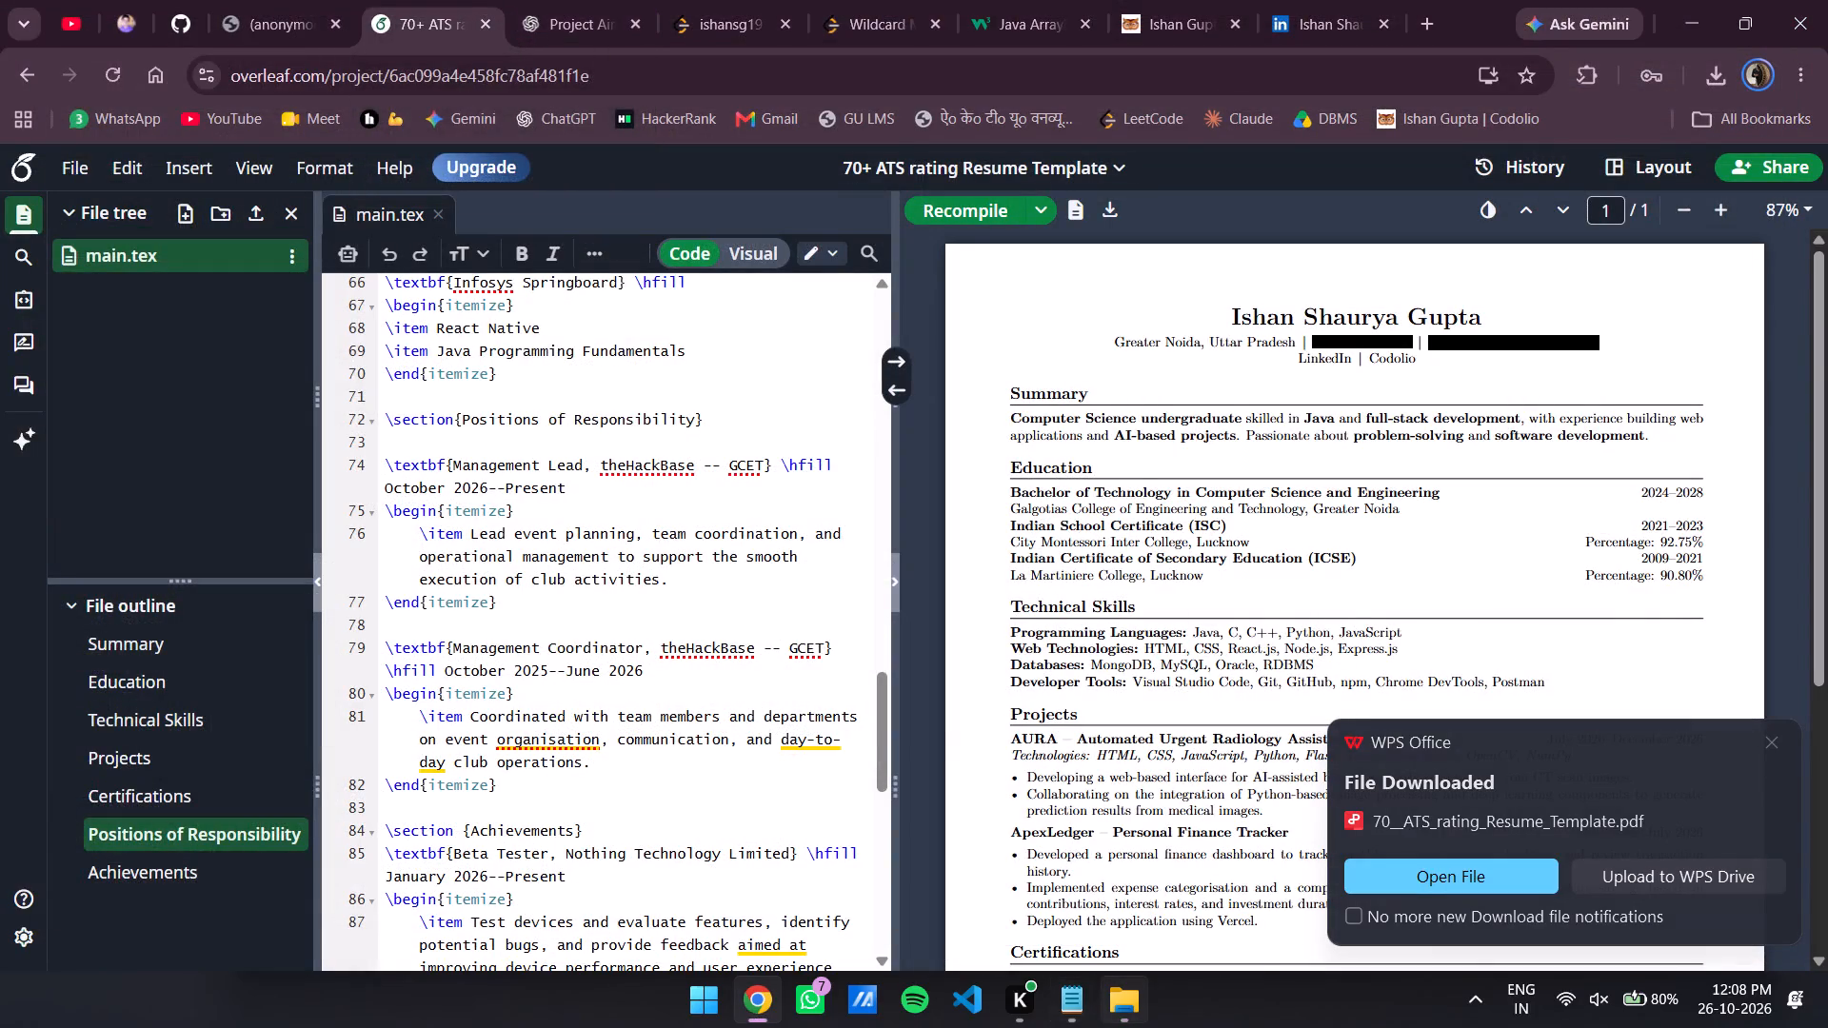
left_click(1776, 737)
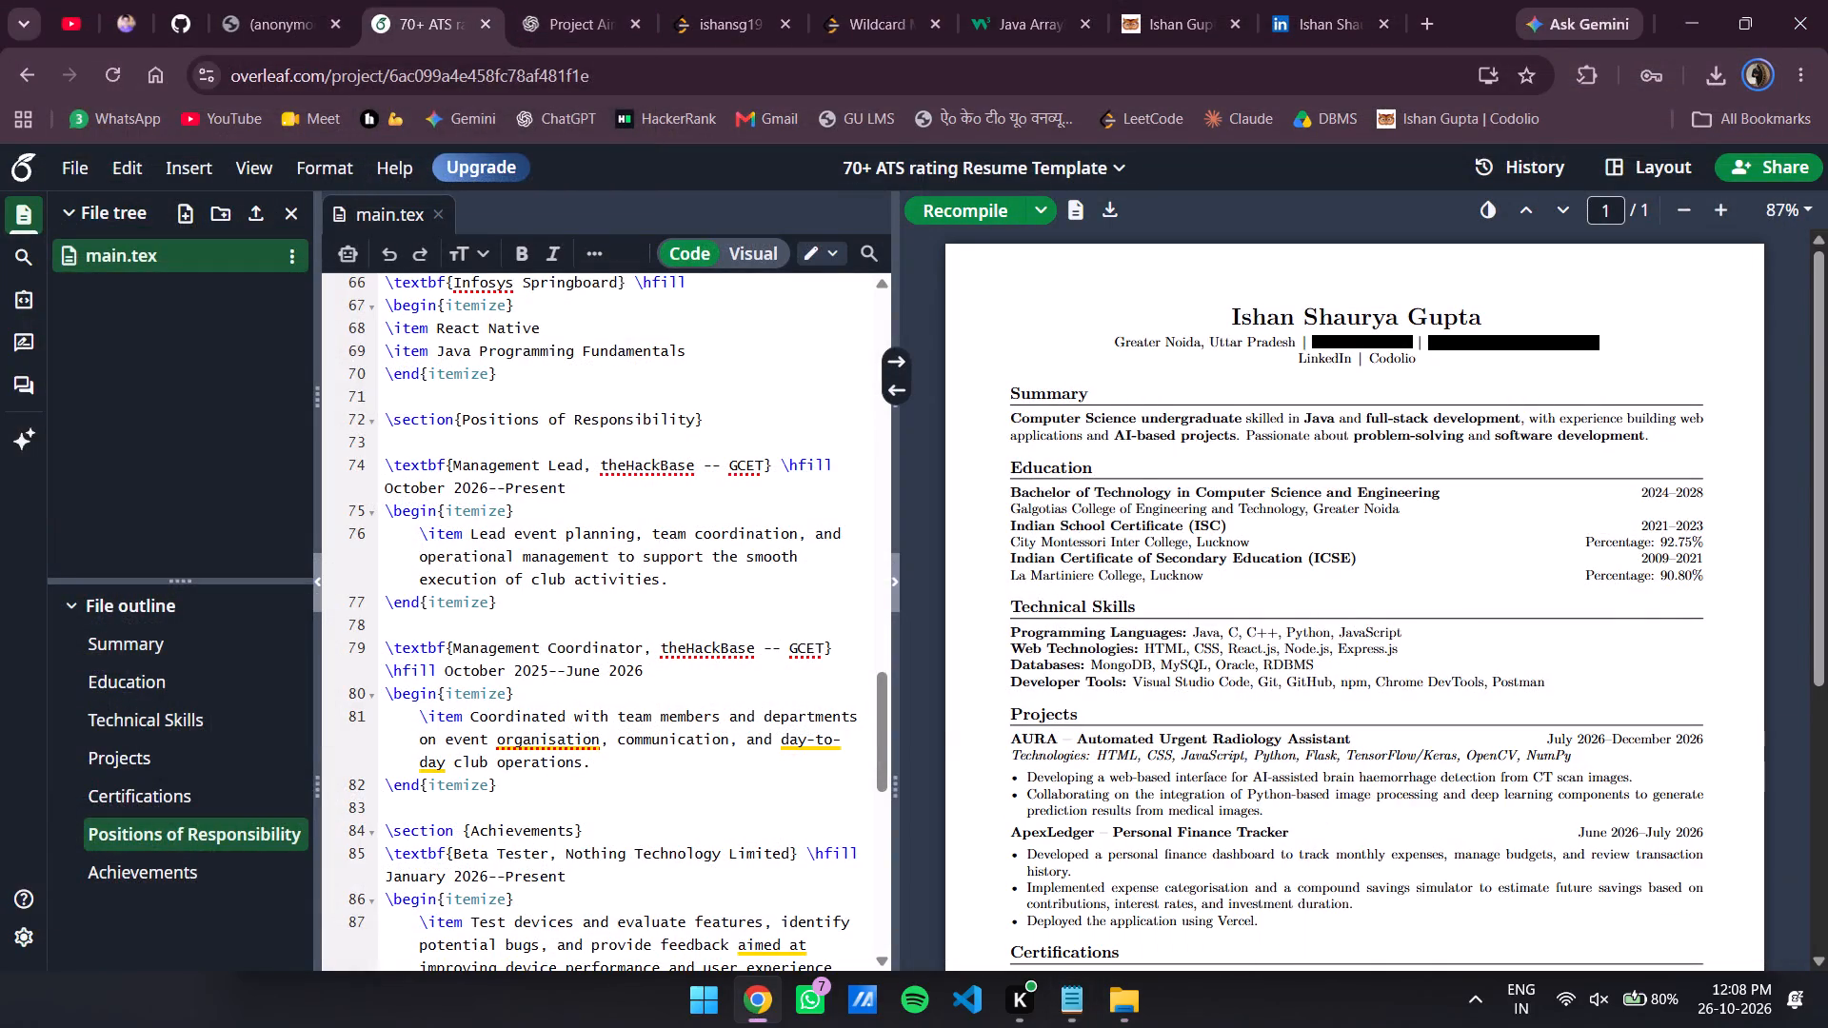
Switch to File Explorer and open the isg_resume PDF from the Downloads folder.
left_click(1135, 1017)
scroll(614, 233, "up", 3)
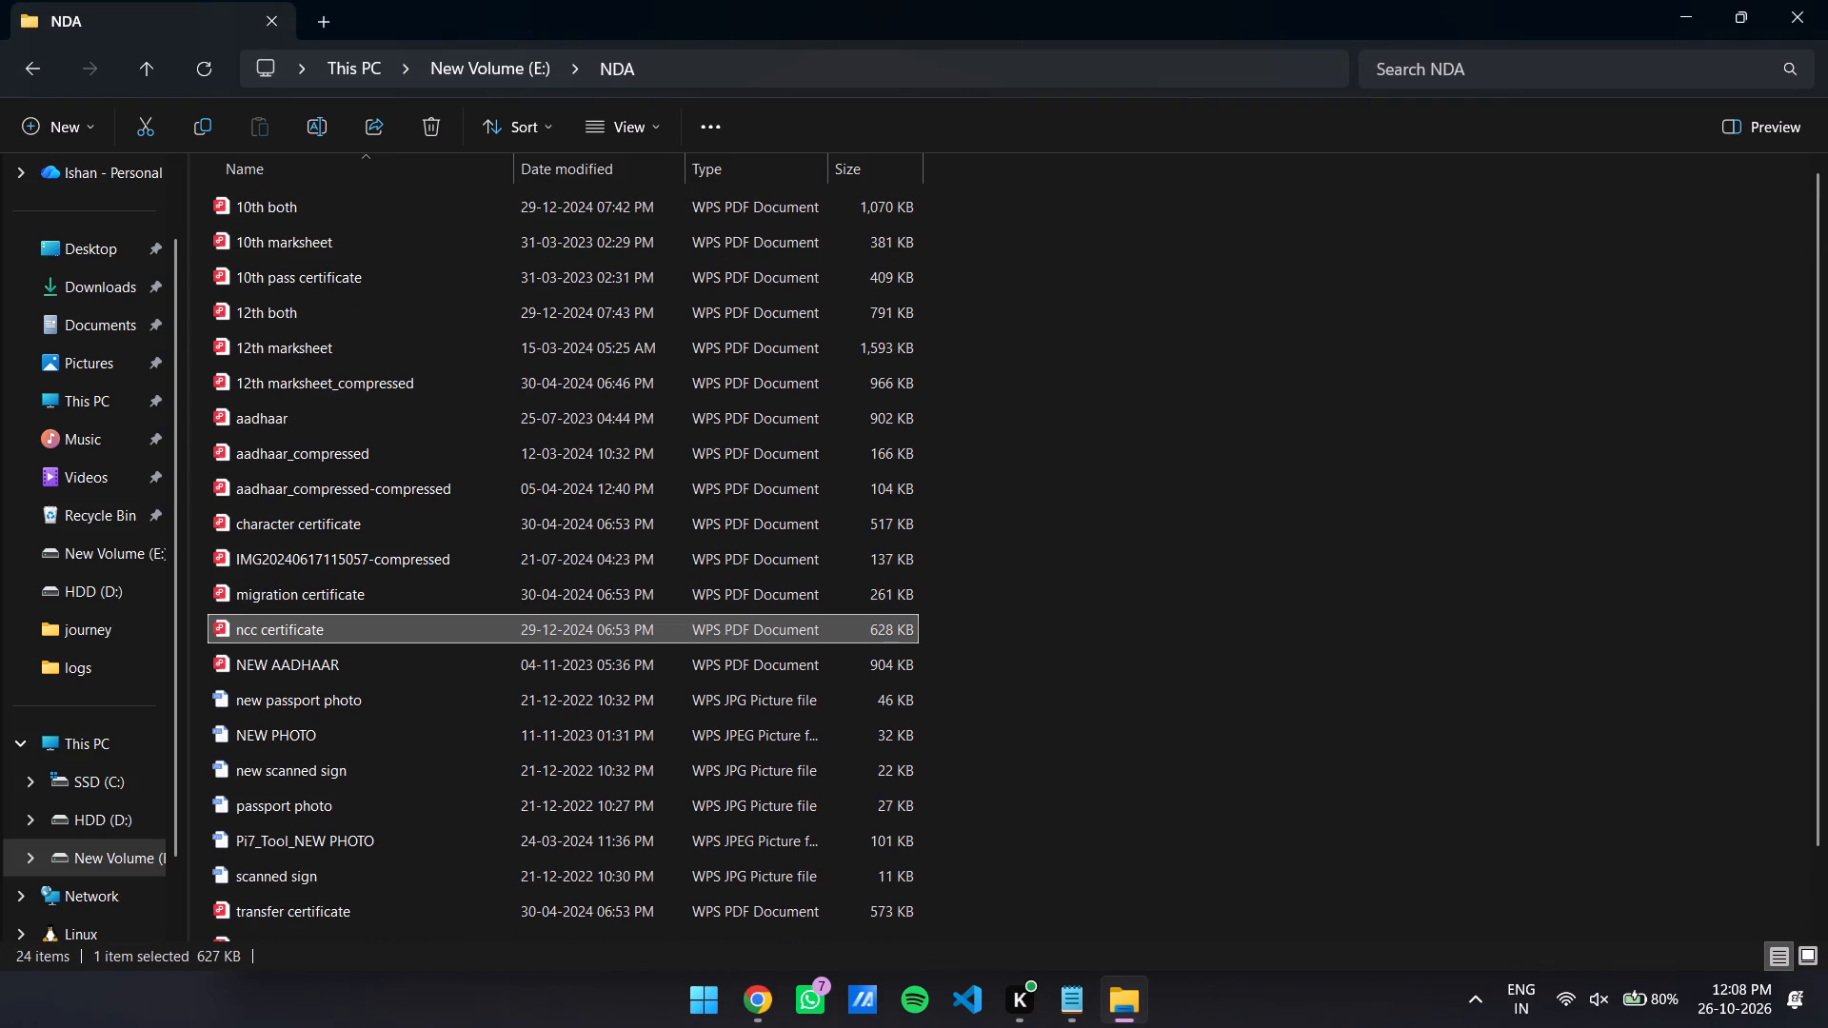
left_click(1115, 989)
left_click(1115, 989)
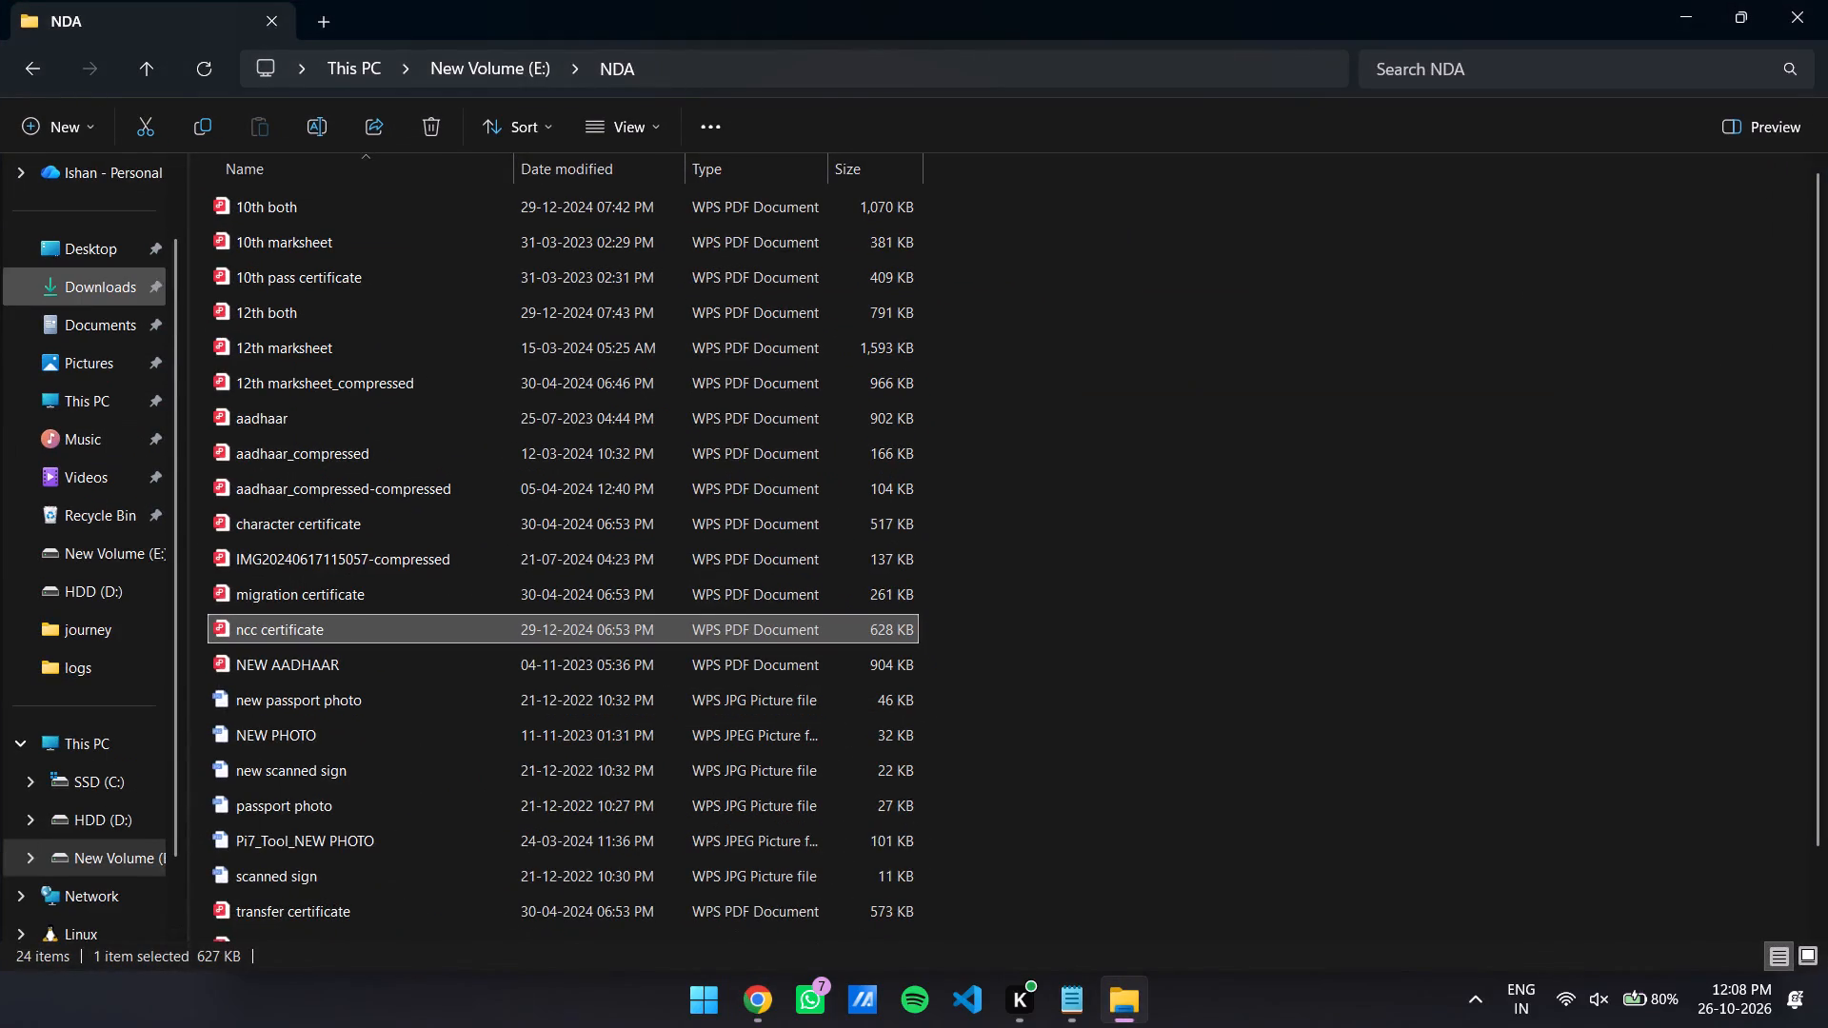
left_click(112, 282)
double_click(405, 242)
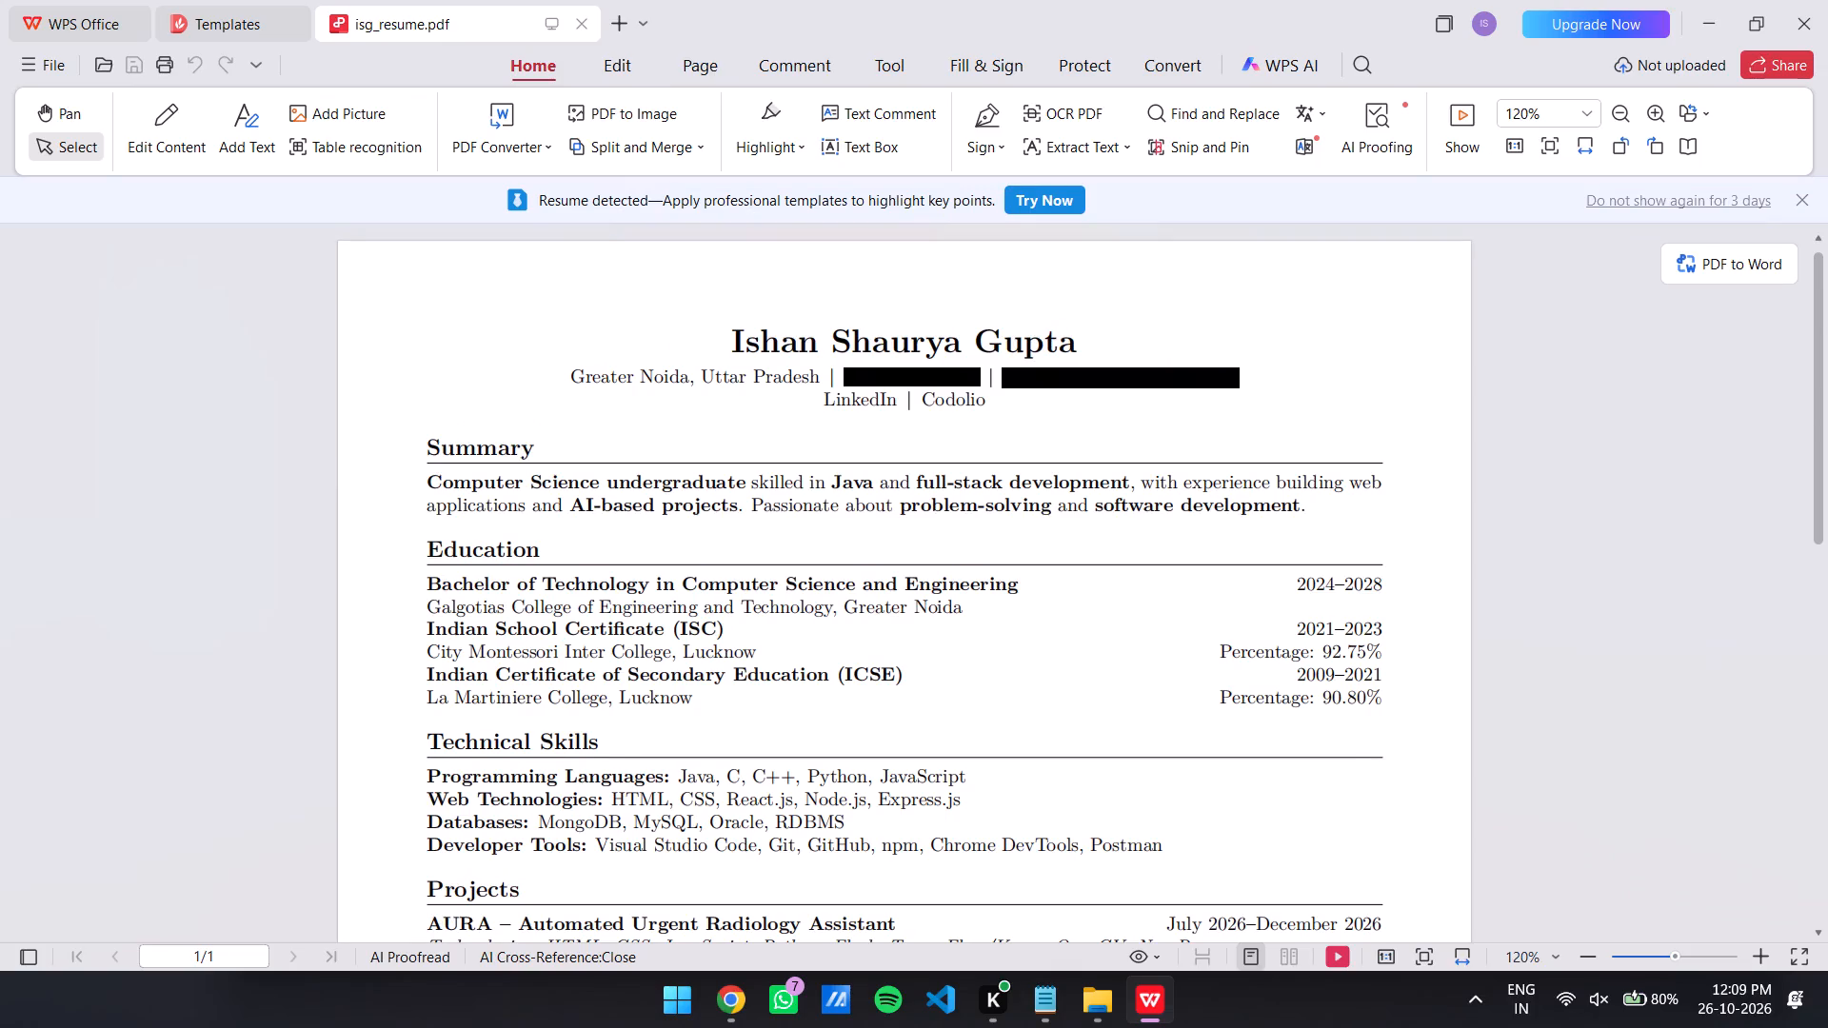
Examine the PDF's layout from the header to the Achievements section, then close the viewer and the folder window.
scroll(915, 571, "down", 7)
scroll(915, 571, "up", 6)
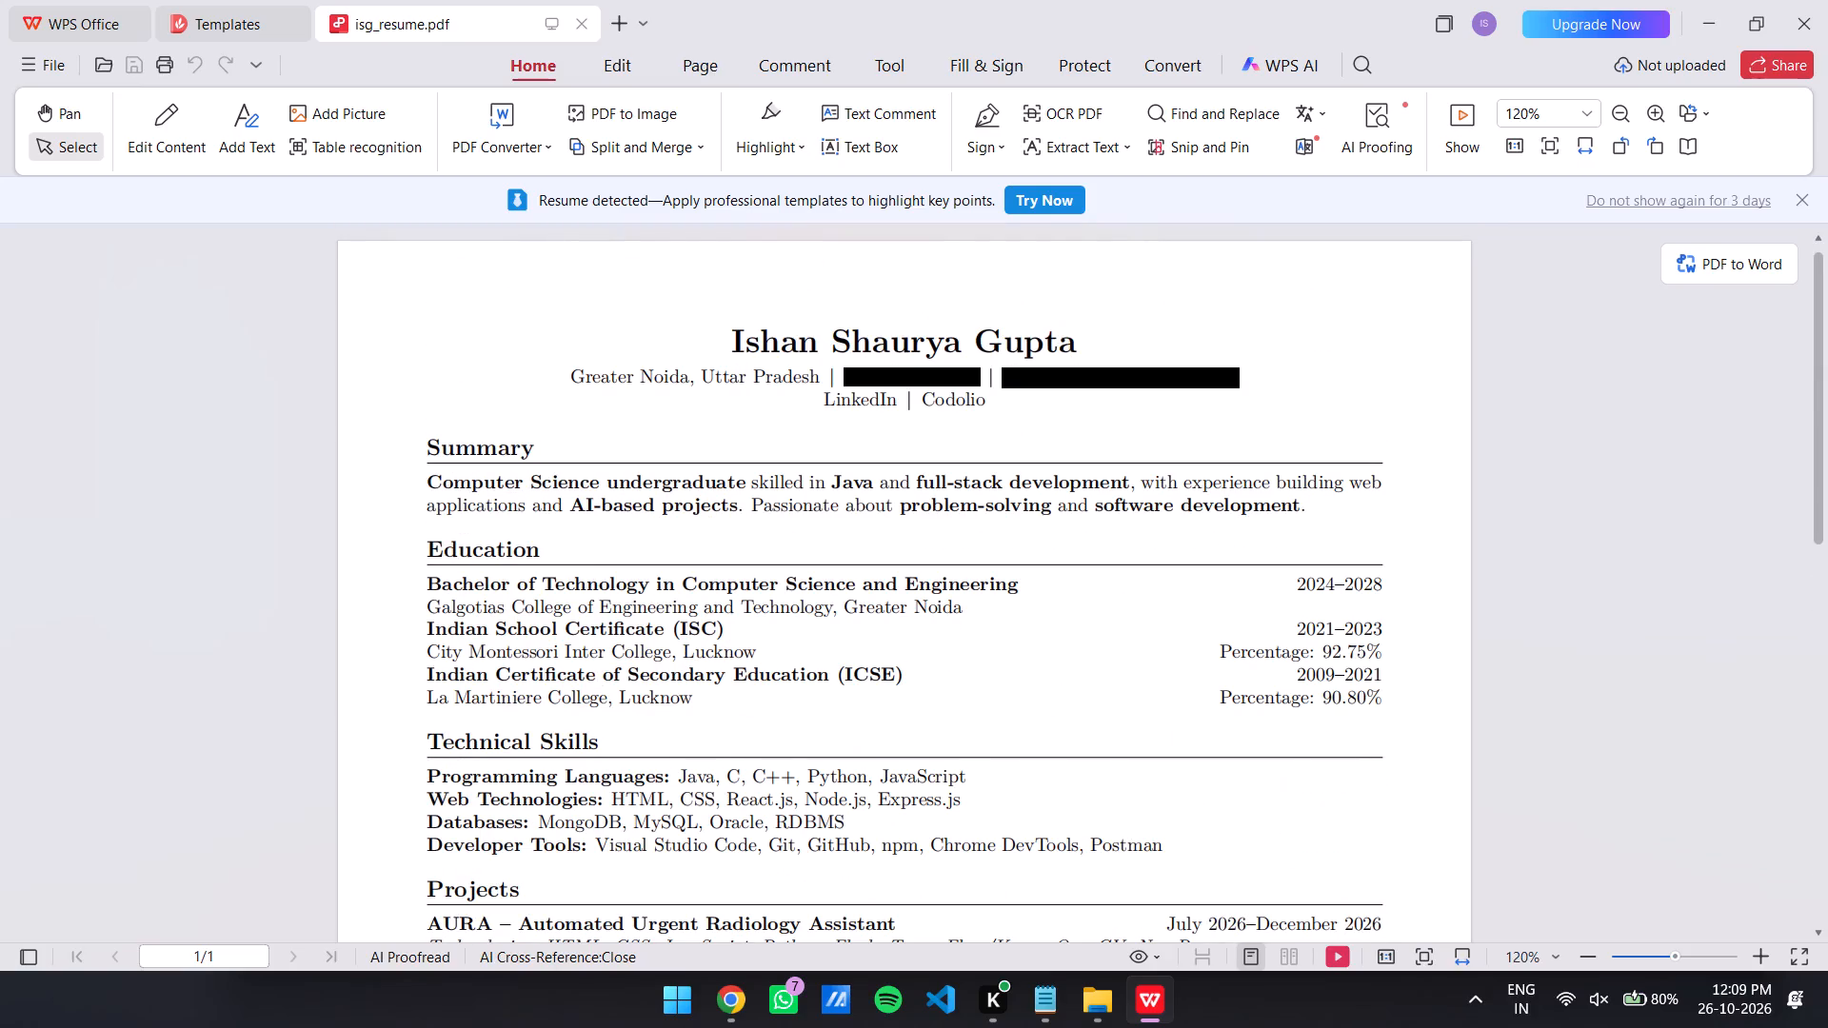
scroll(1054, 541, "down", 2)
scroll(1008, 527, "up", 1)
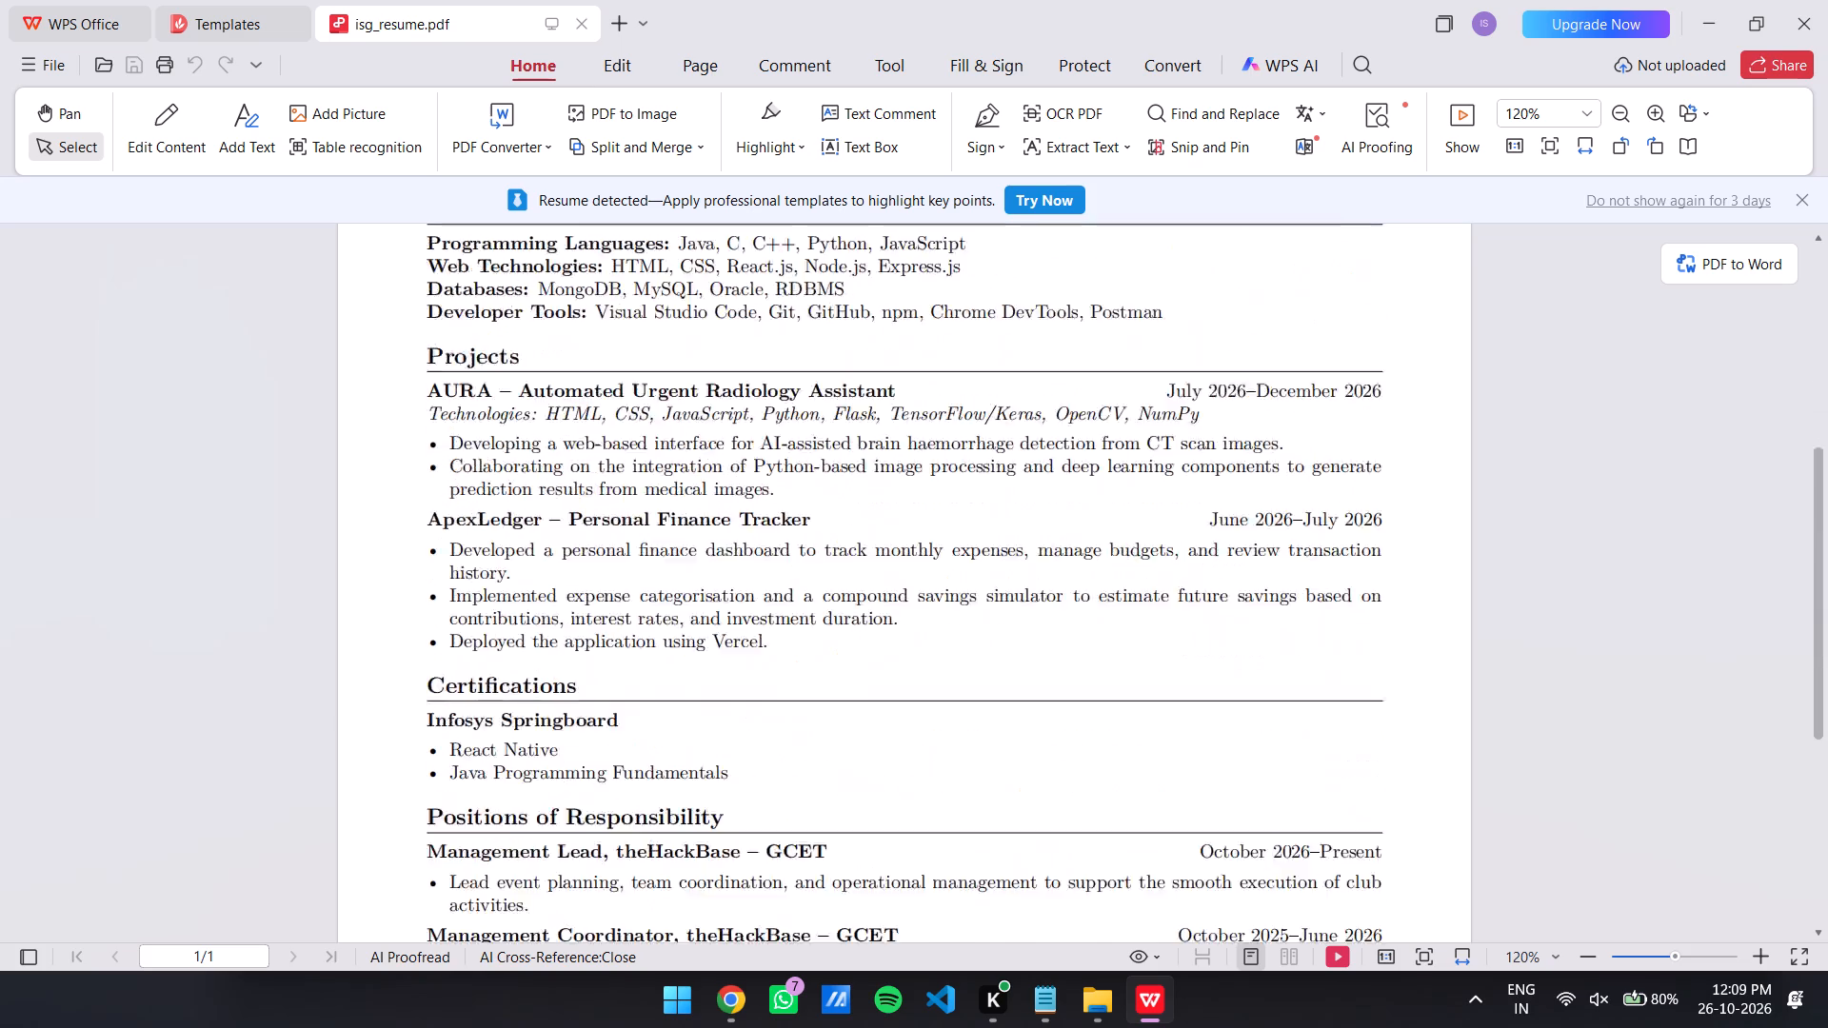
scroll(1008, 527, "up", 1)
scroll(1008, 527, "down", 2)
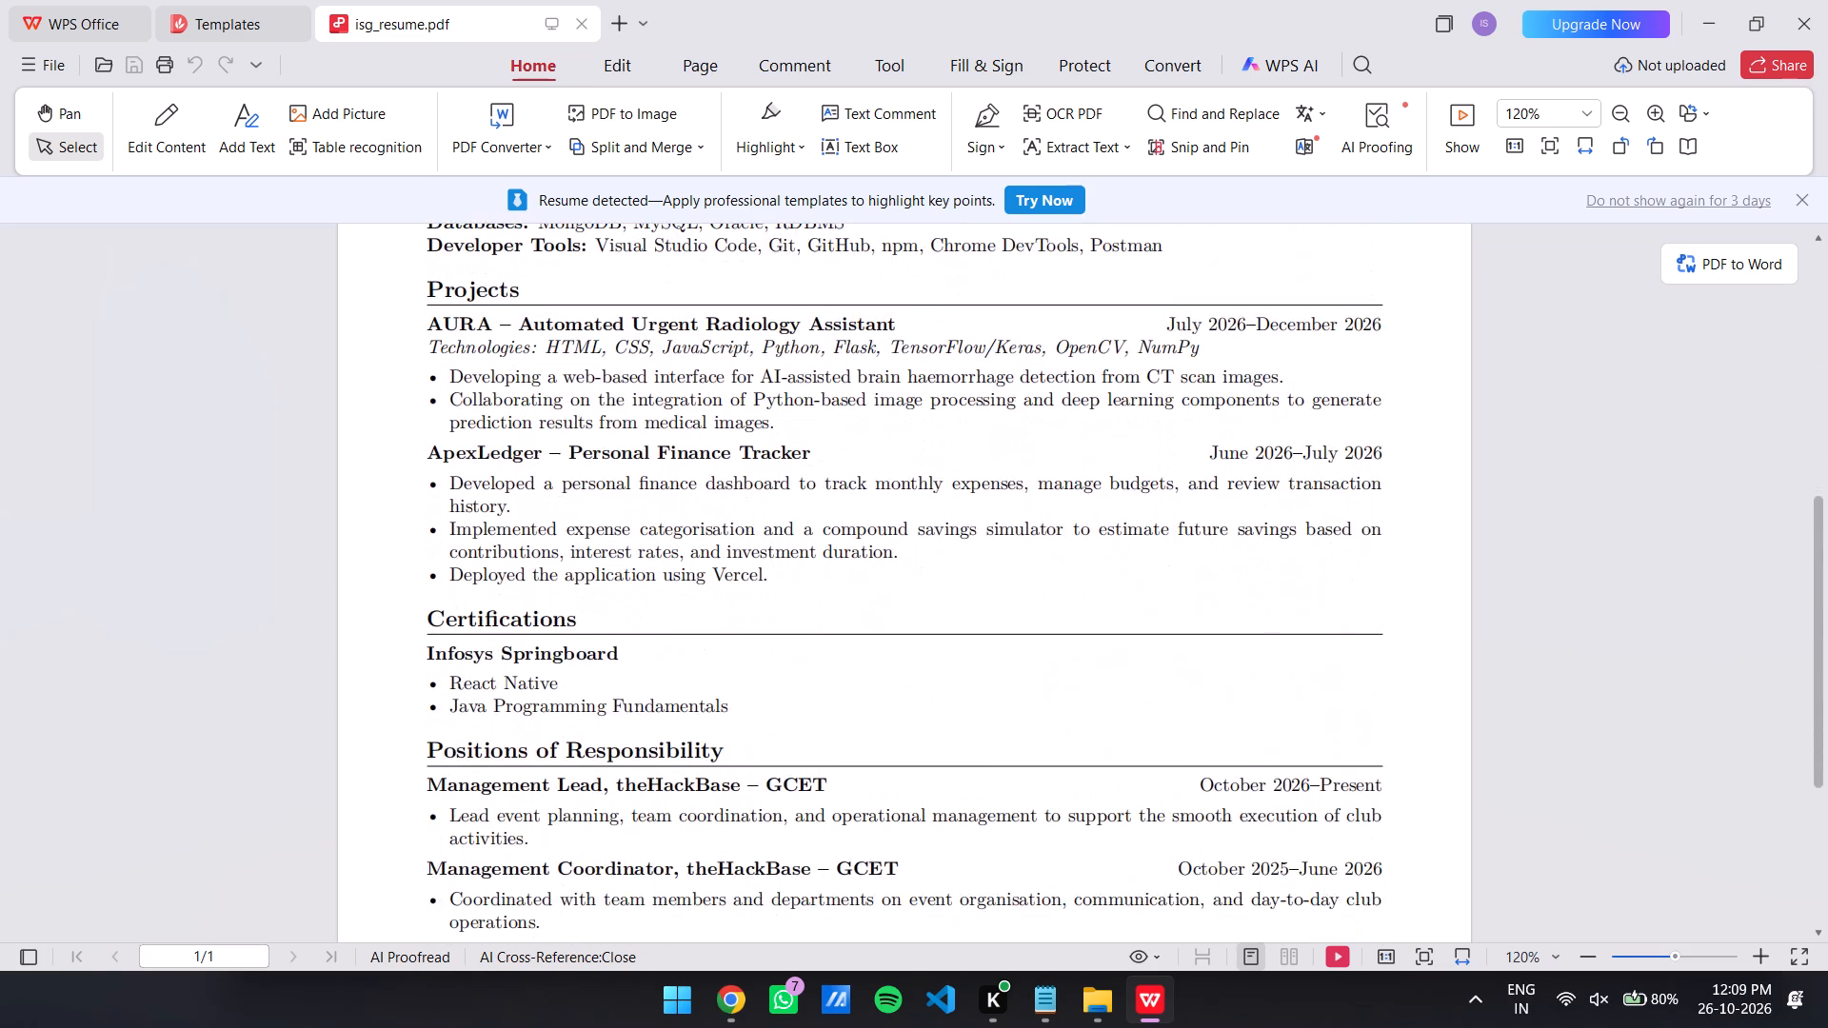
scroll(1008, 527, "down", 2)
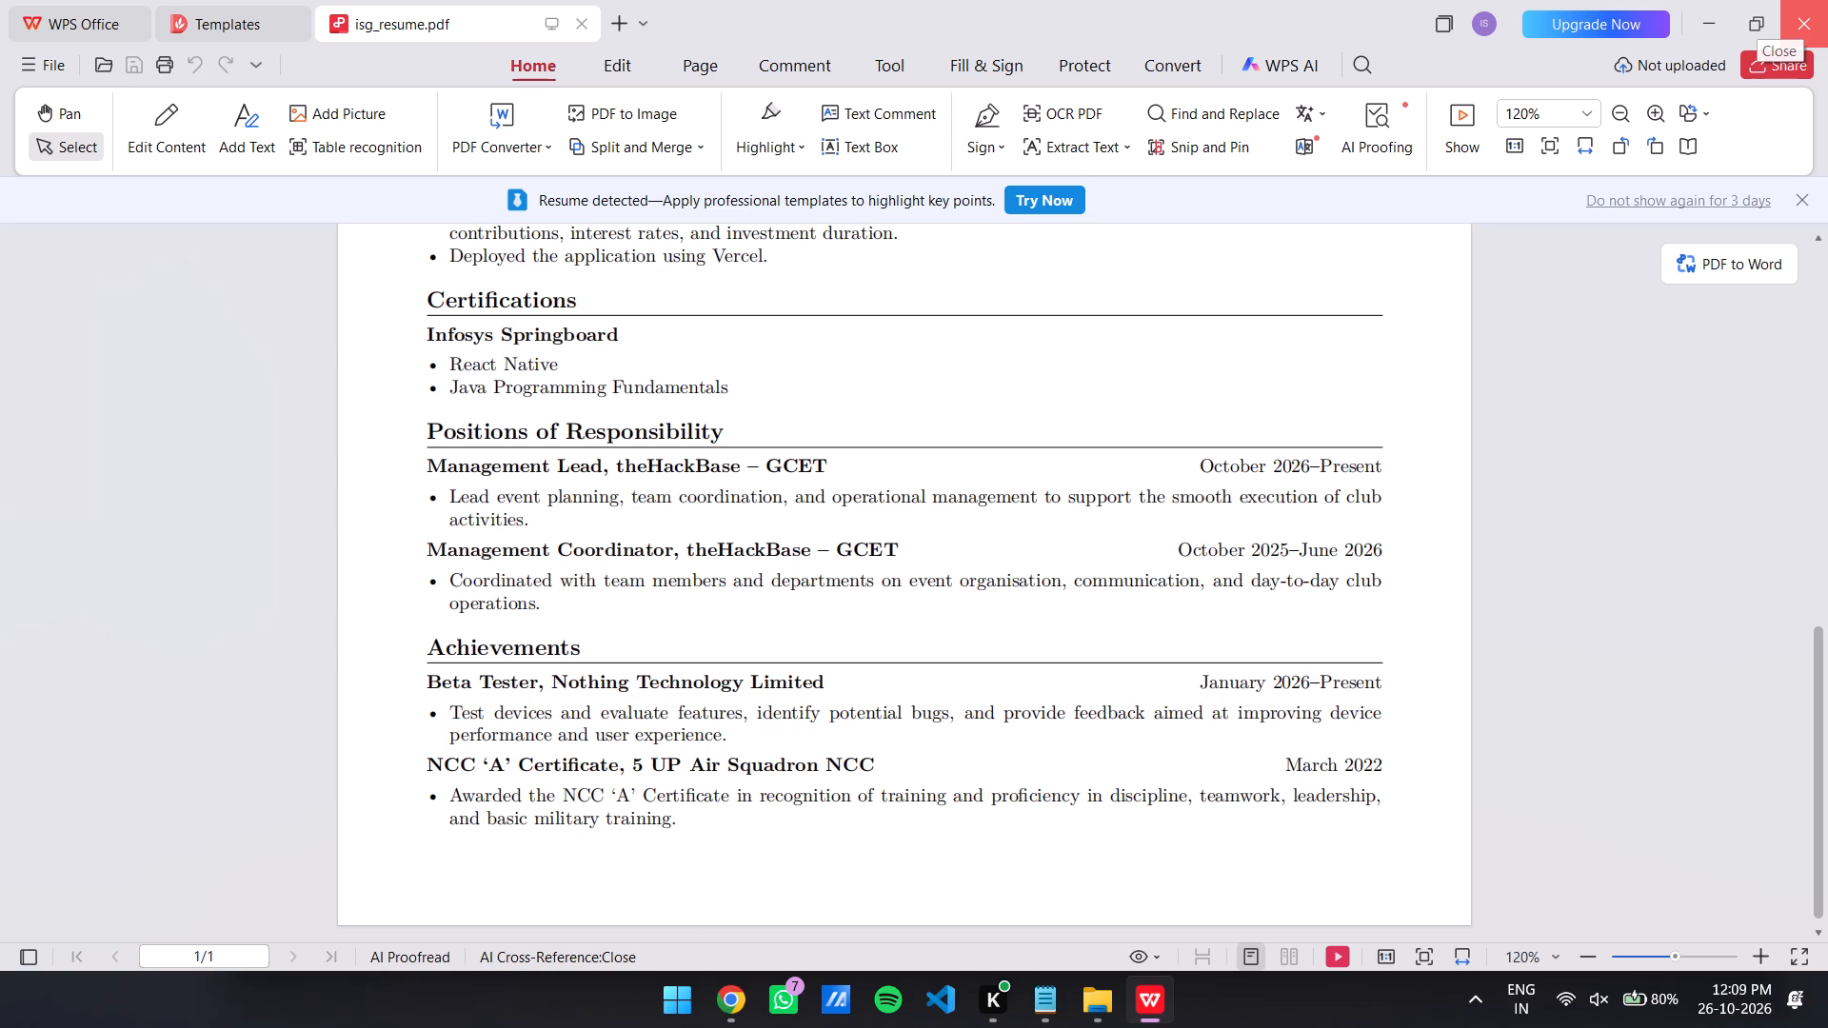
scroll(1306, 439, "up", 3)
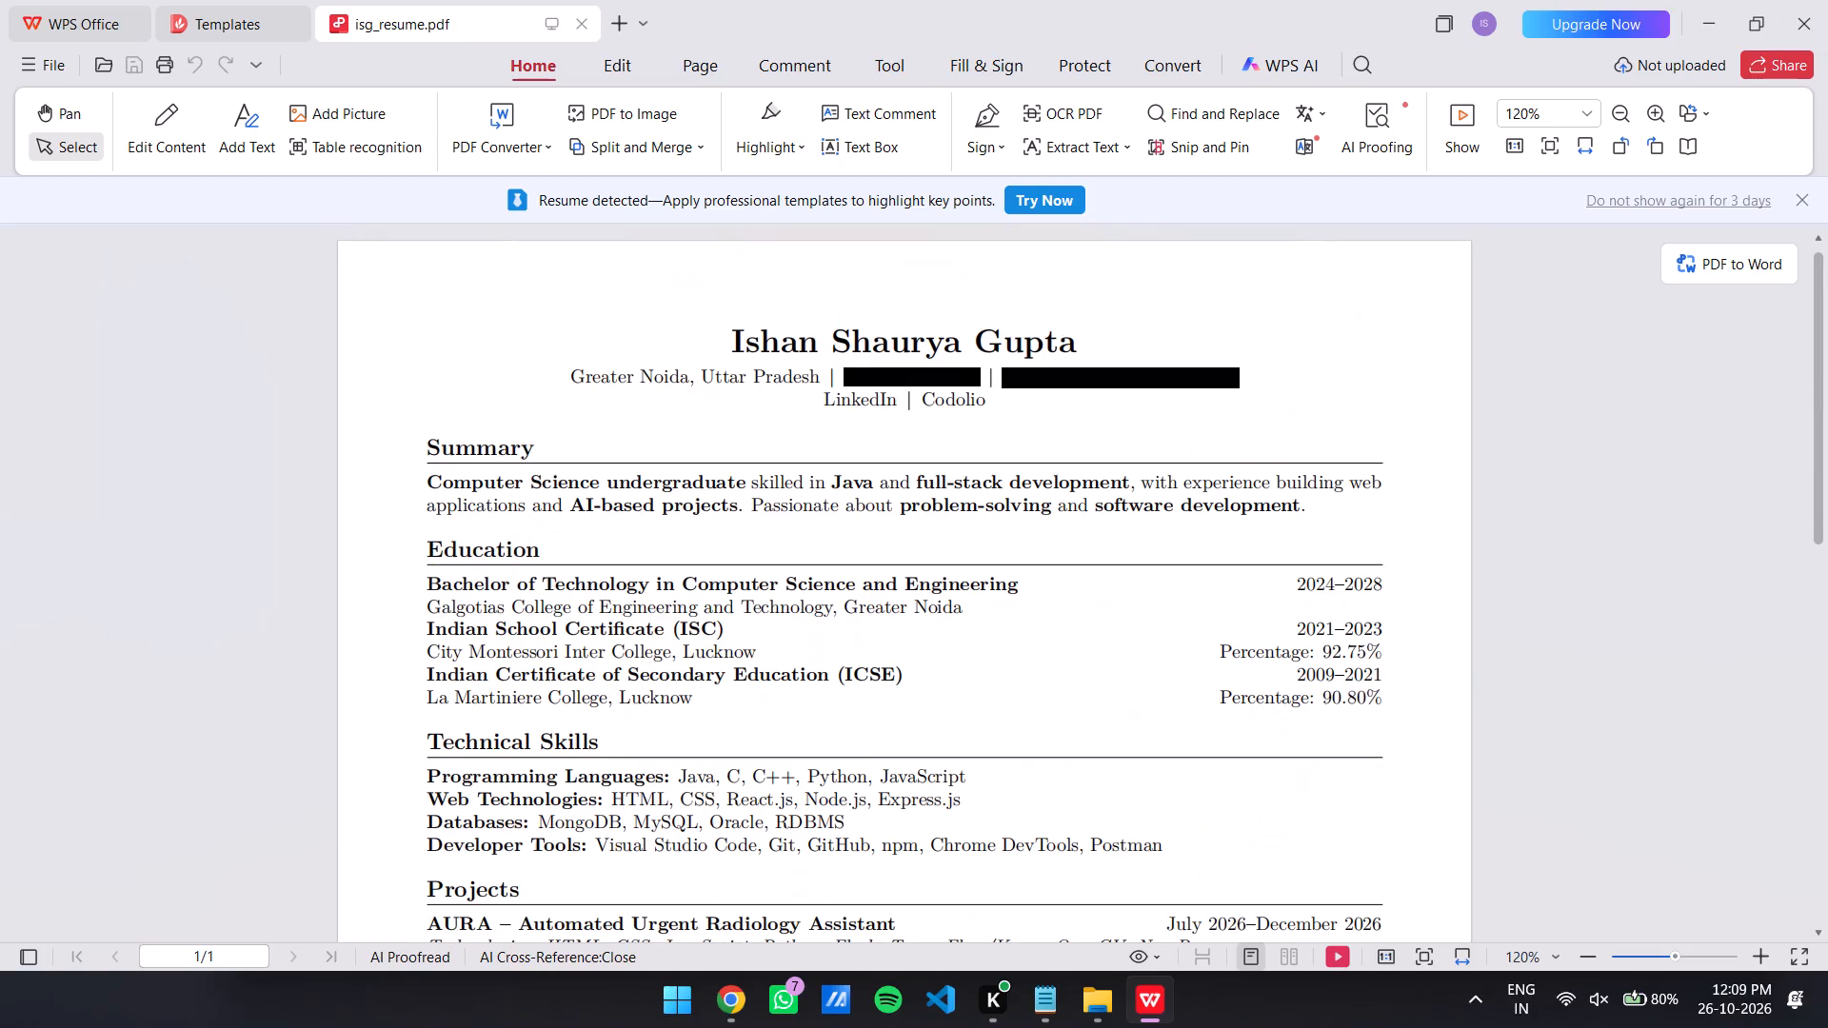
left_click(1827, 0)
left_click(1823, 0)
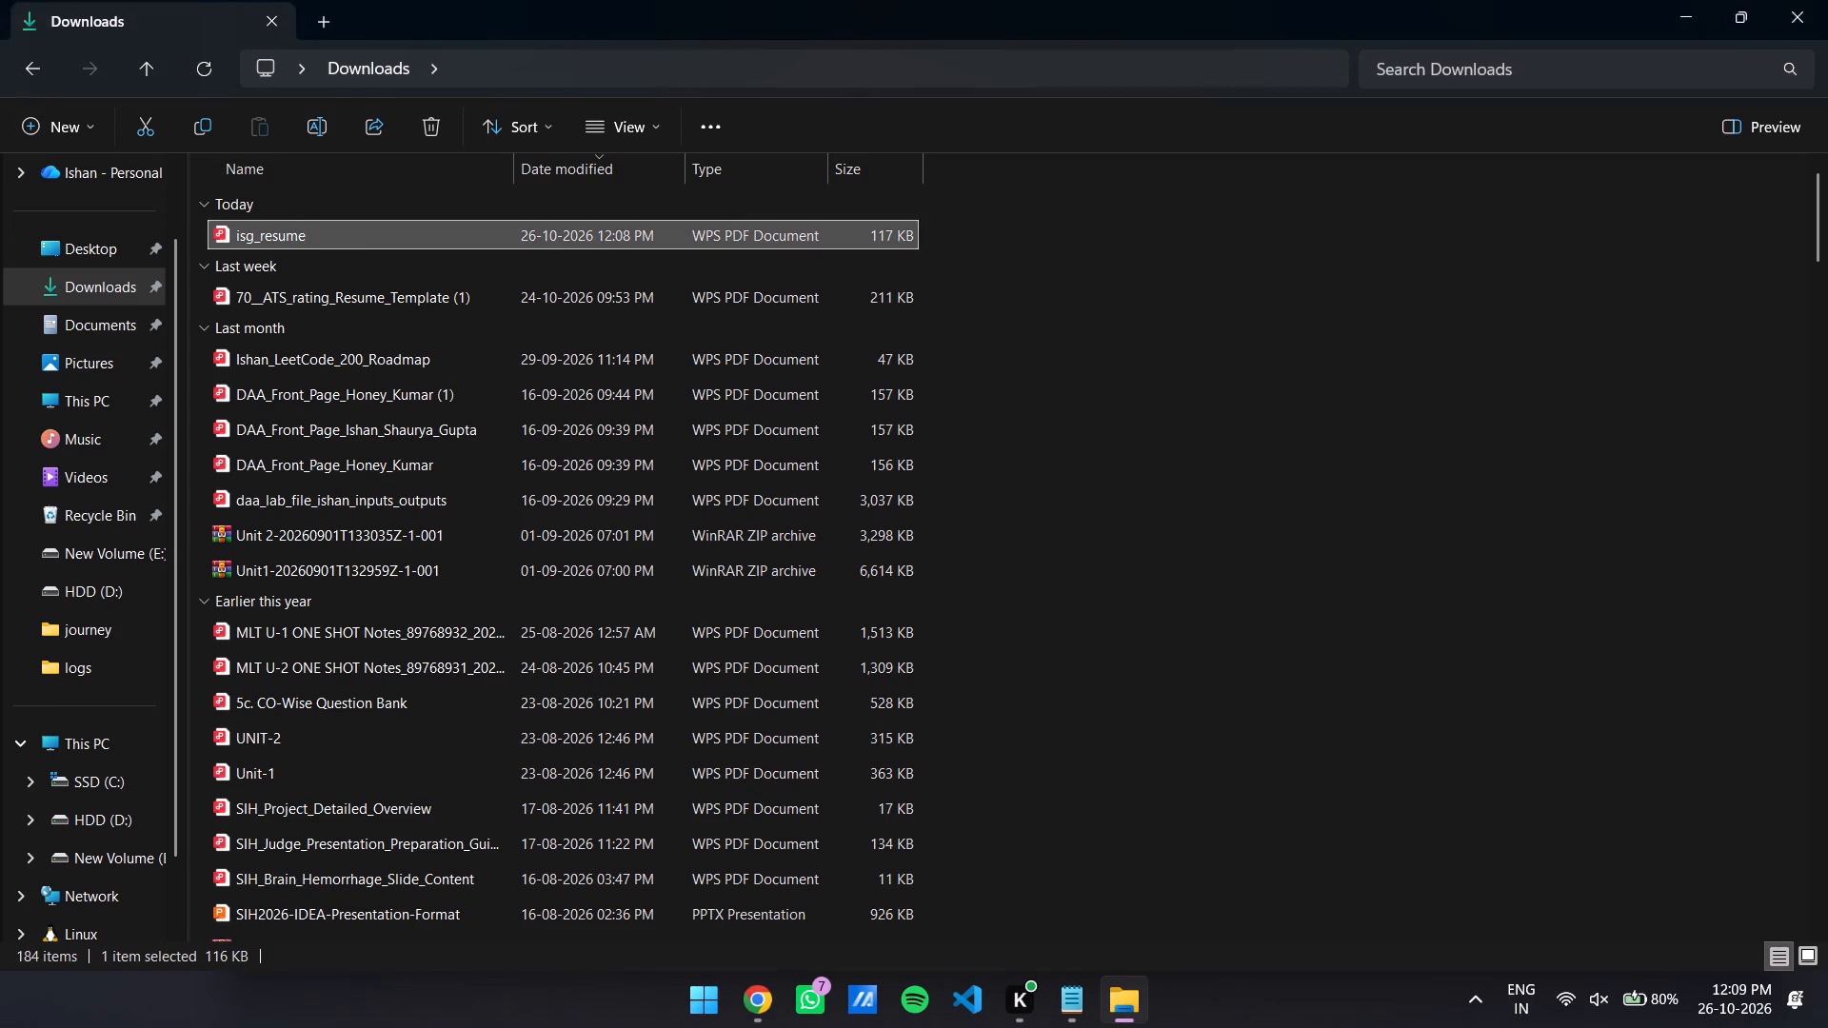